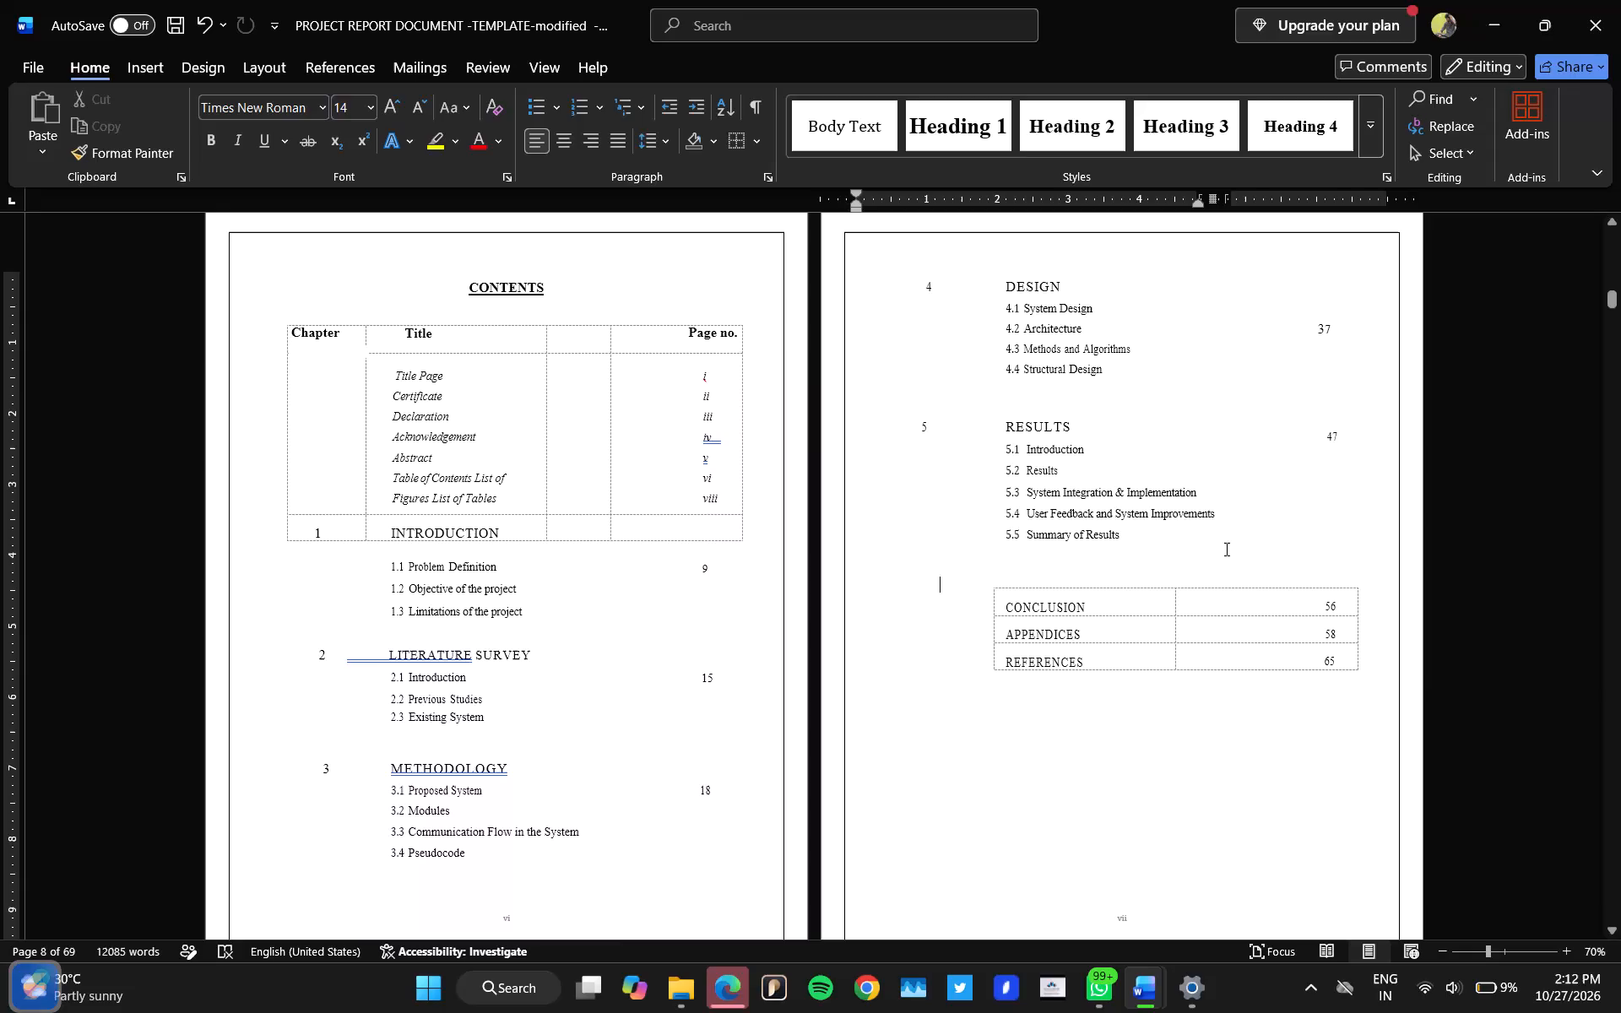
Review the report from the contents pages through the figure and table lists, Chapter 1 and the Chapter 2 literature survey.
{"action": "scroll", "coordinate": [1206, 616], "scroll_direction": "down", "scroll_amount": 2}
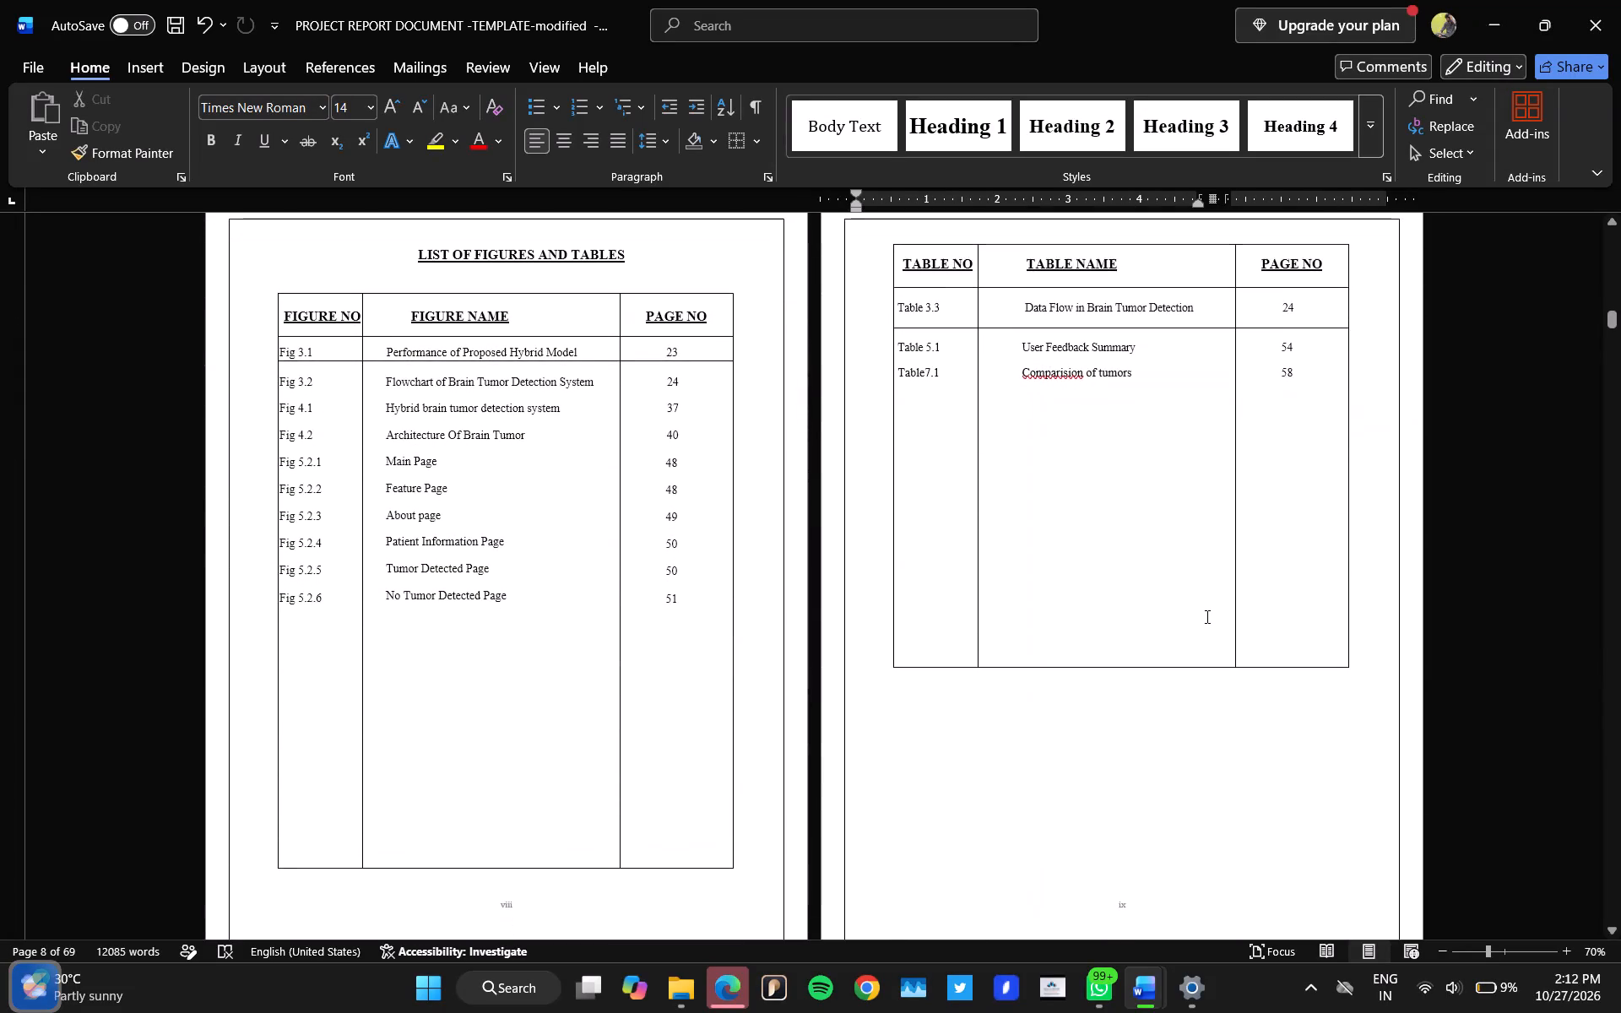
{"action": "scroll", "coordinate": [1206, 616], "scroll_direction": "down", "scroll_amount": 2}
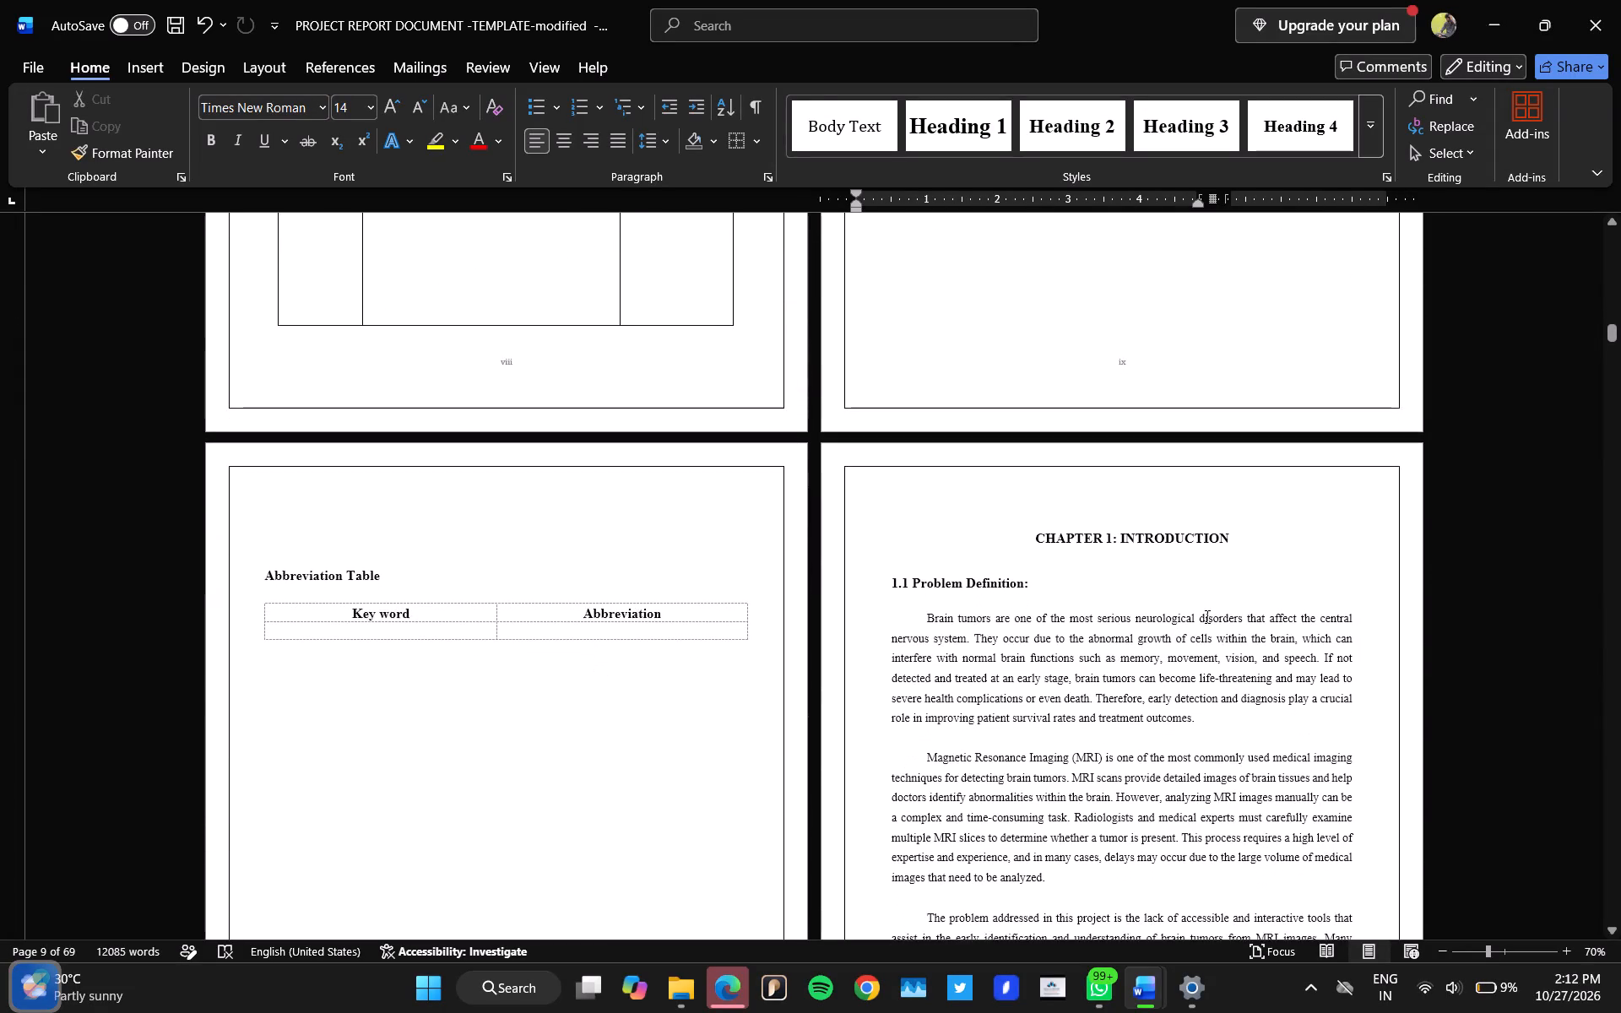
{"action": "scroll", "coordinate": [1206, 616], "scroll_direction": "down", "scroll_amount": 3}
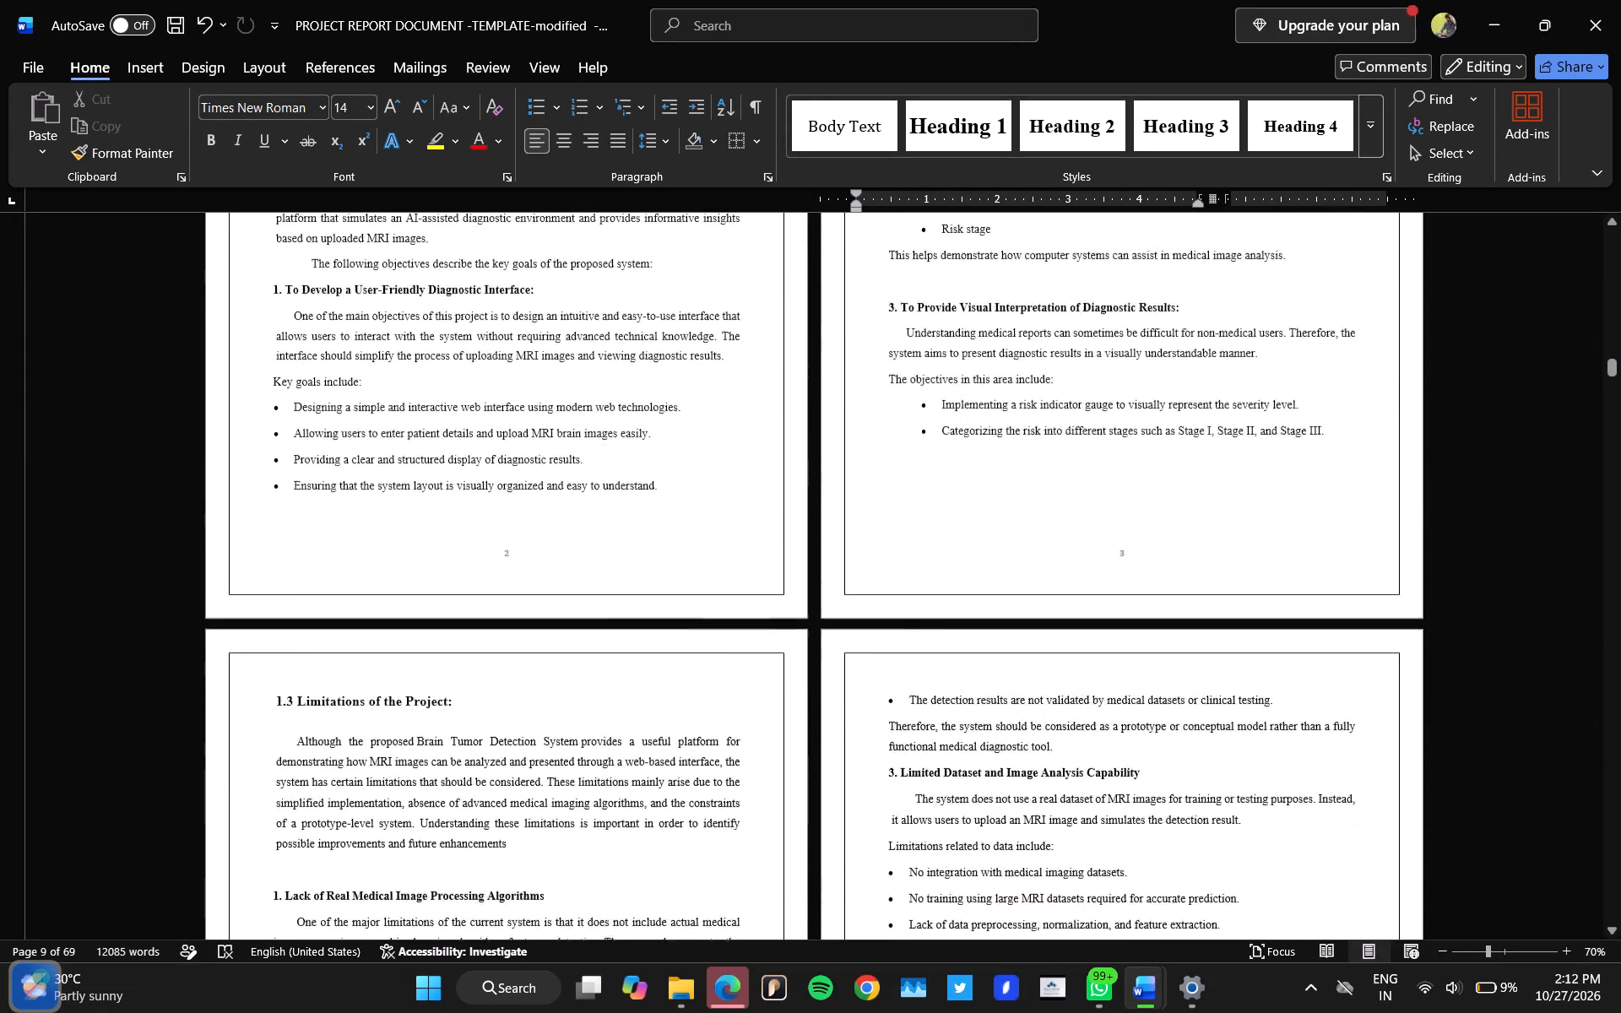
{"action": "scroll", "coordinate": [1206, 616], "scroll_direction": "down", "scroll_amount": 3}
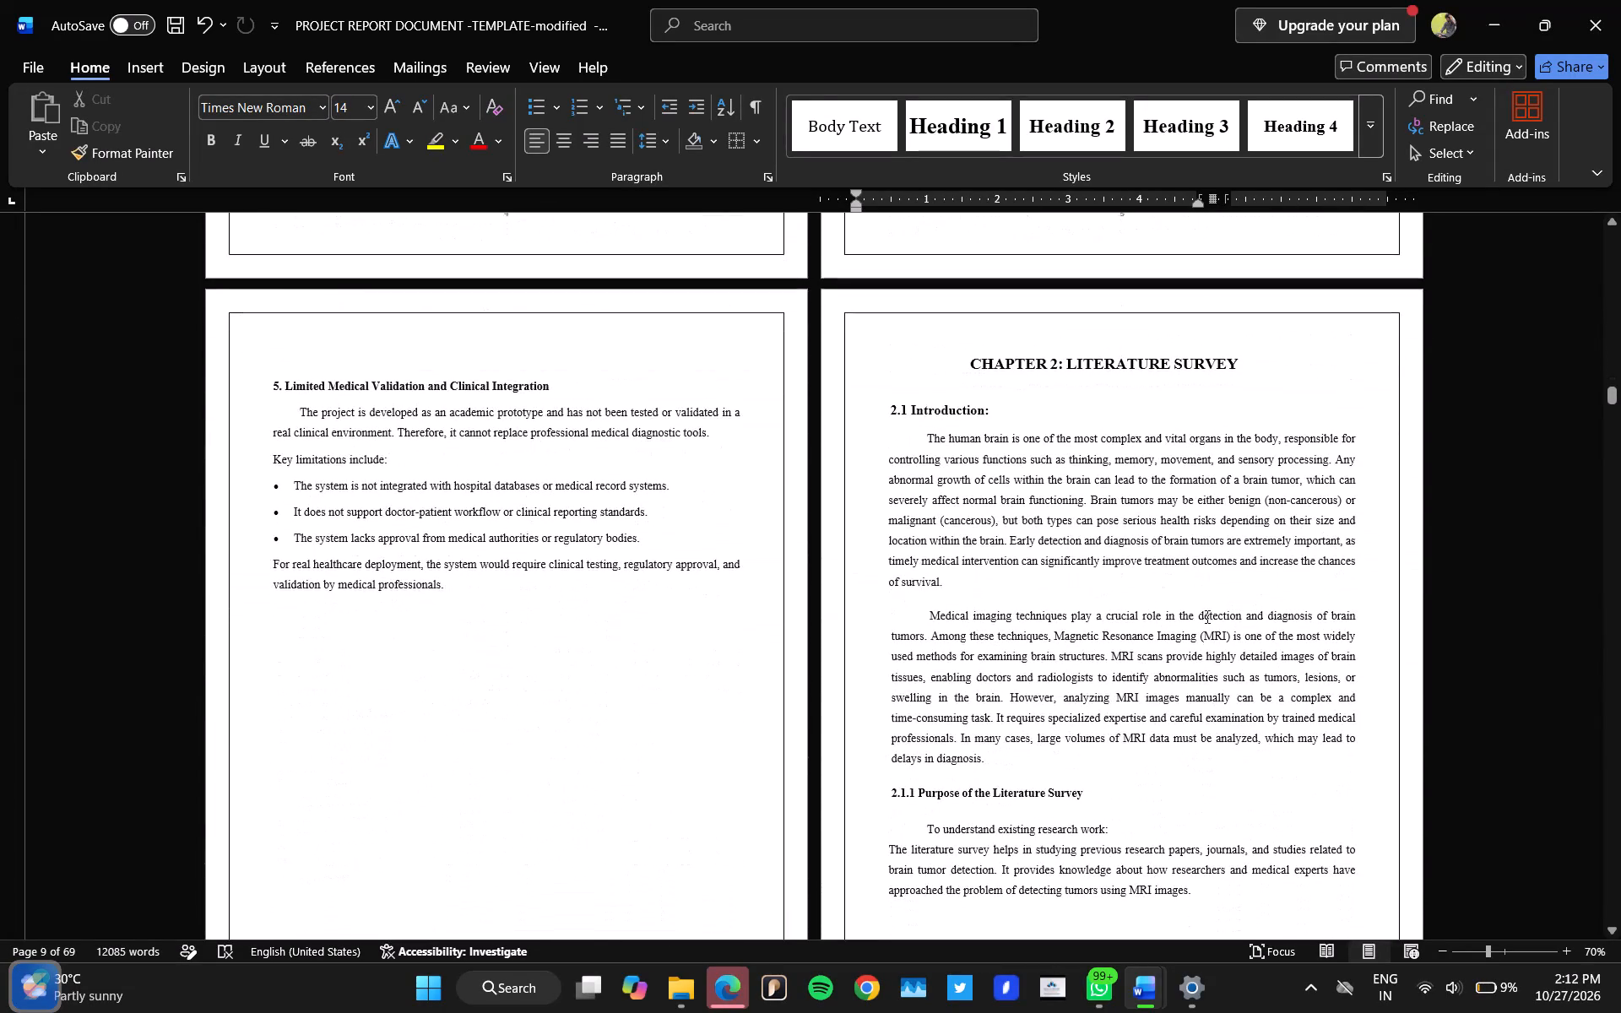
{"action": "scroll", "coordinate": [1206, 616], "scroll_direction": "down", "scroll_amount": 1}
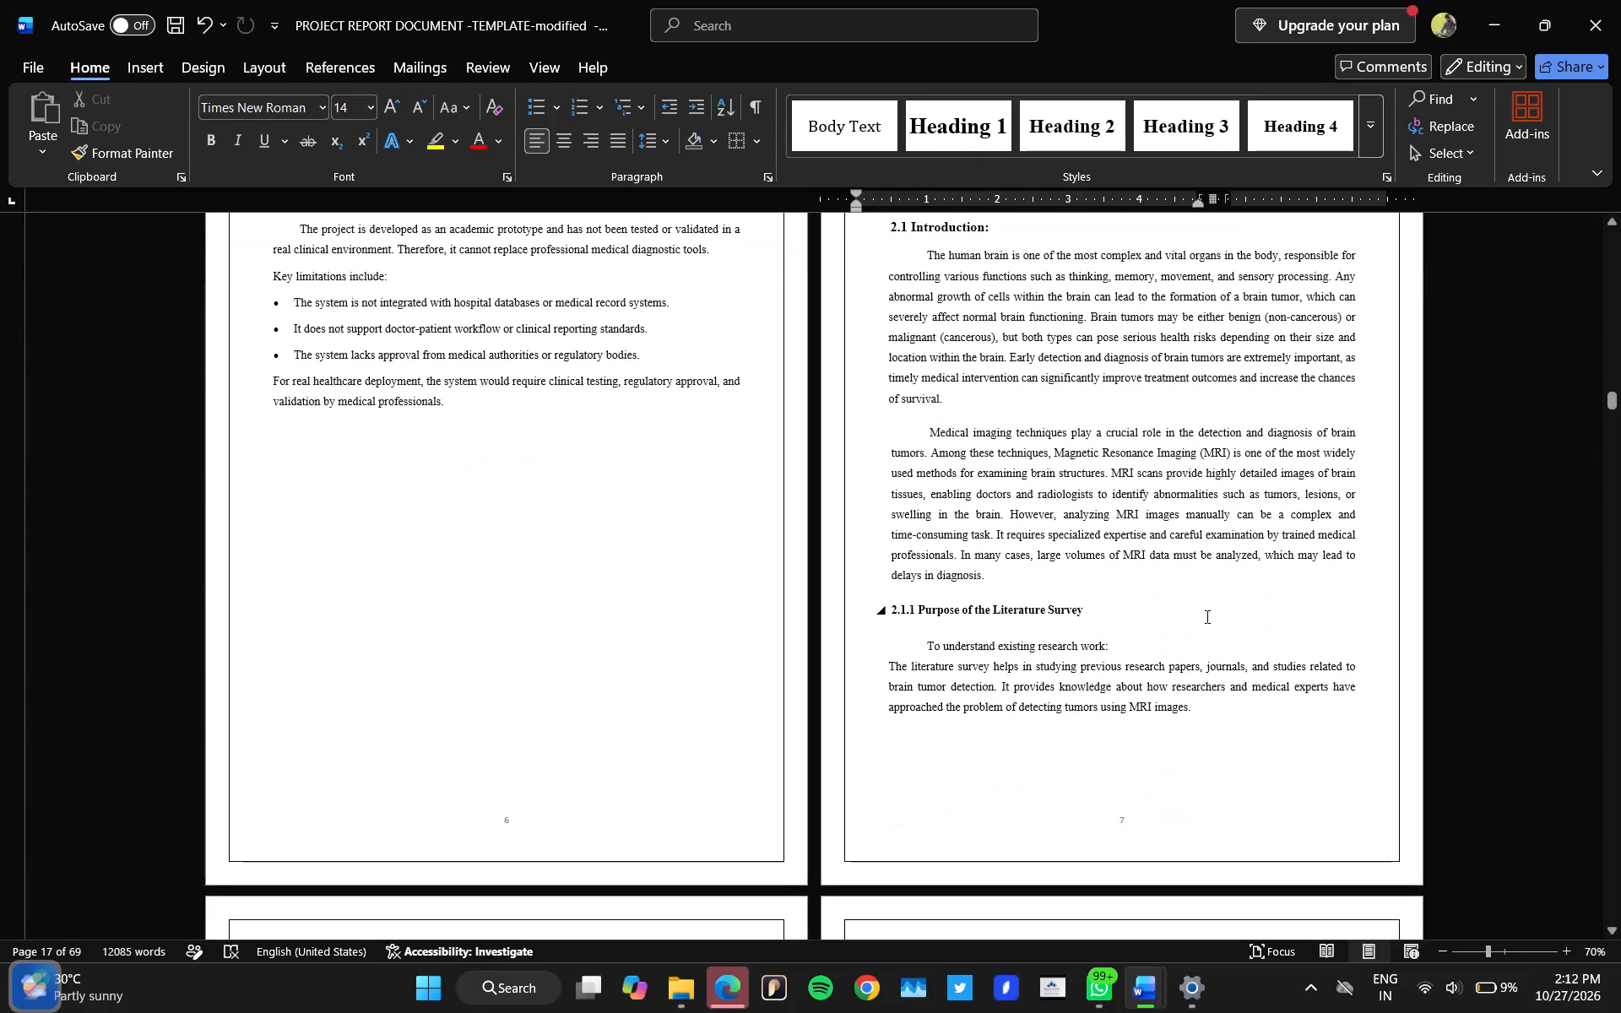
{"action": "scroll", "coordinate": [1206, 616], "scroll_direction": "down", "scroll_amount": 1}
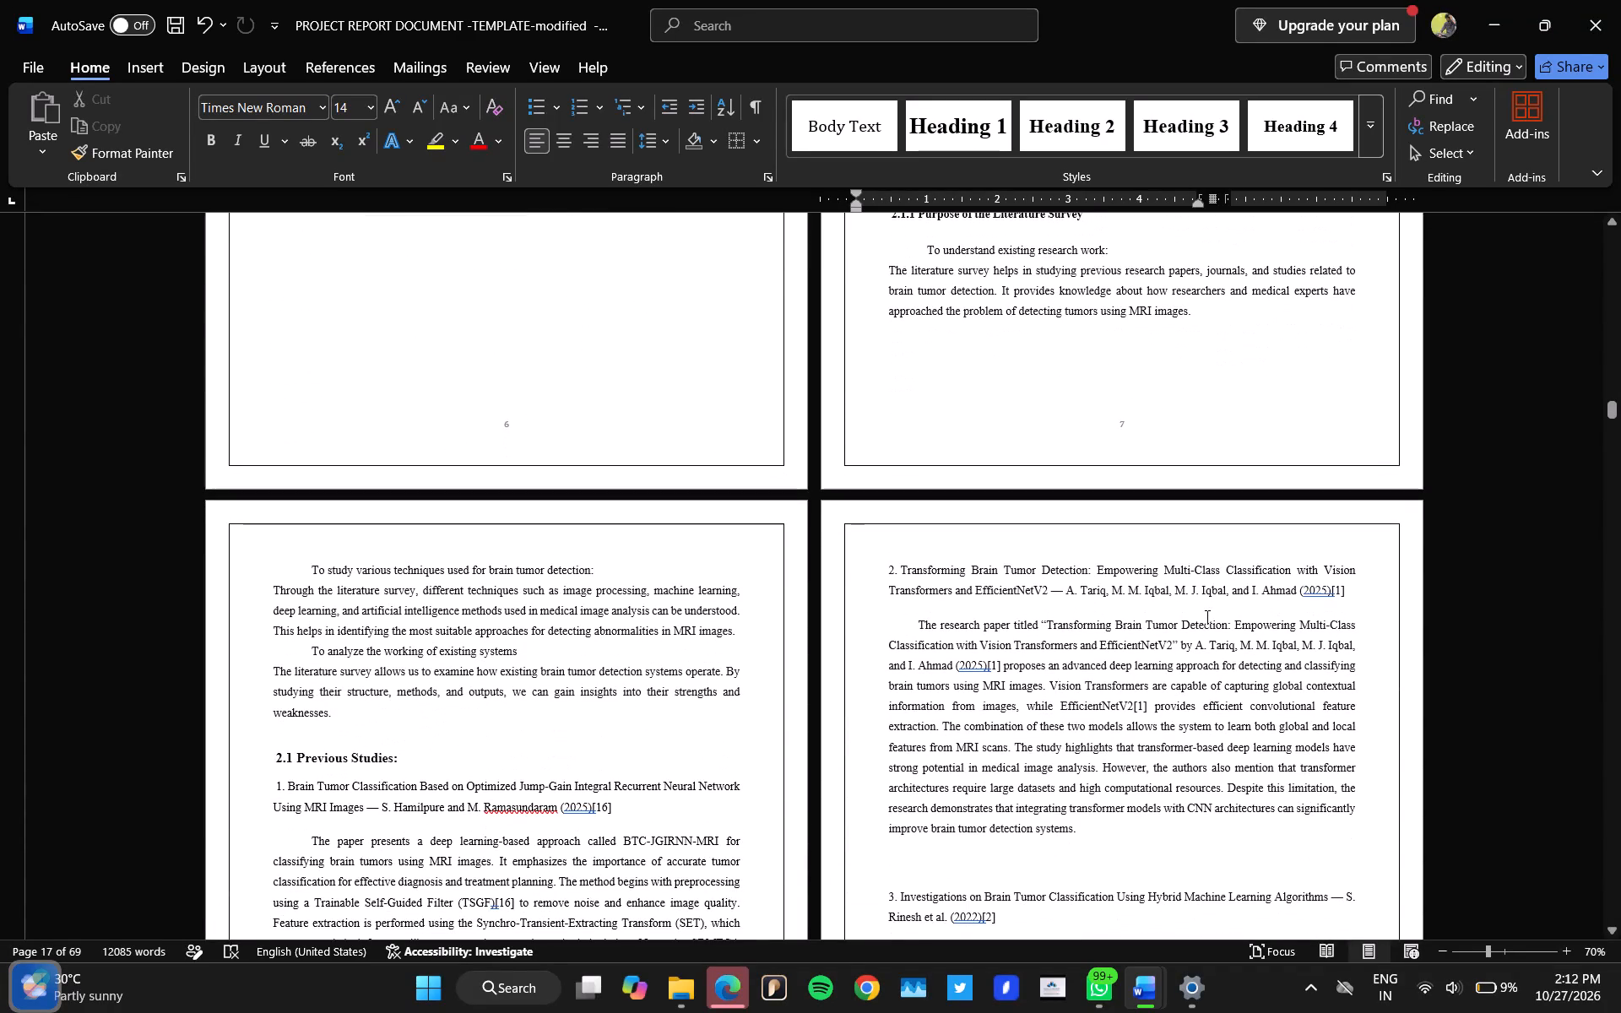
{"action": "scroll", "coordinate": [1206, 616], "scroll_direction": "down", "scroll_amount": 1}
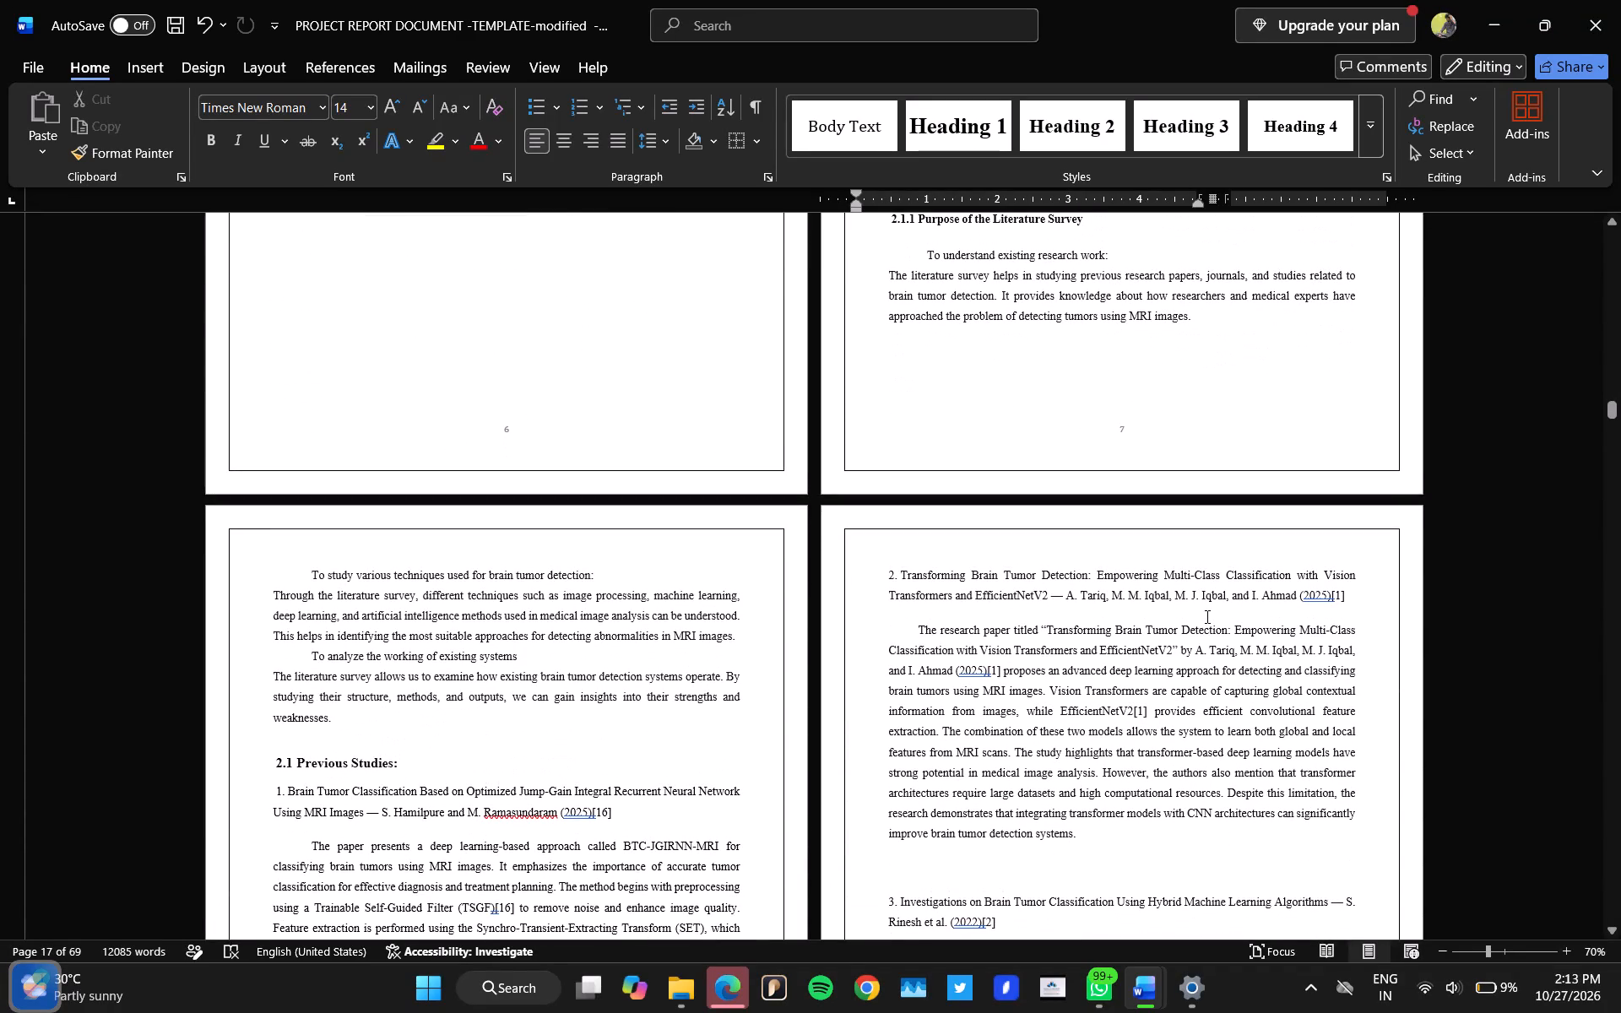
{"action": "scroll", "coordinate": [1206, 616], "scroll_direction": "down", "scroll_amount": 1}
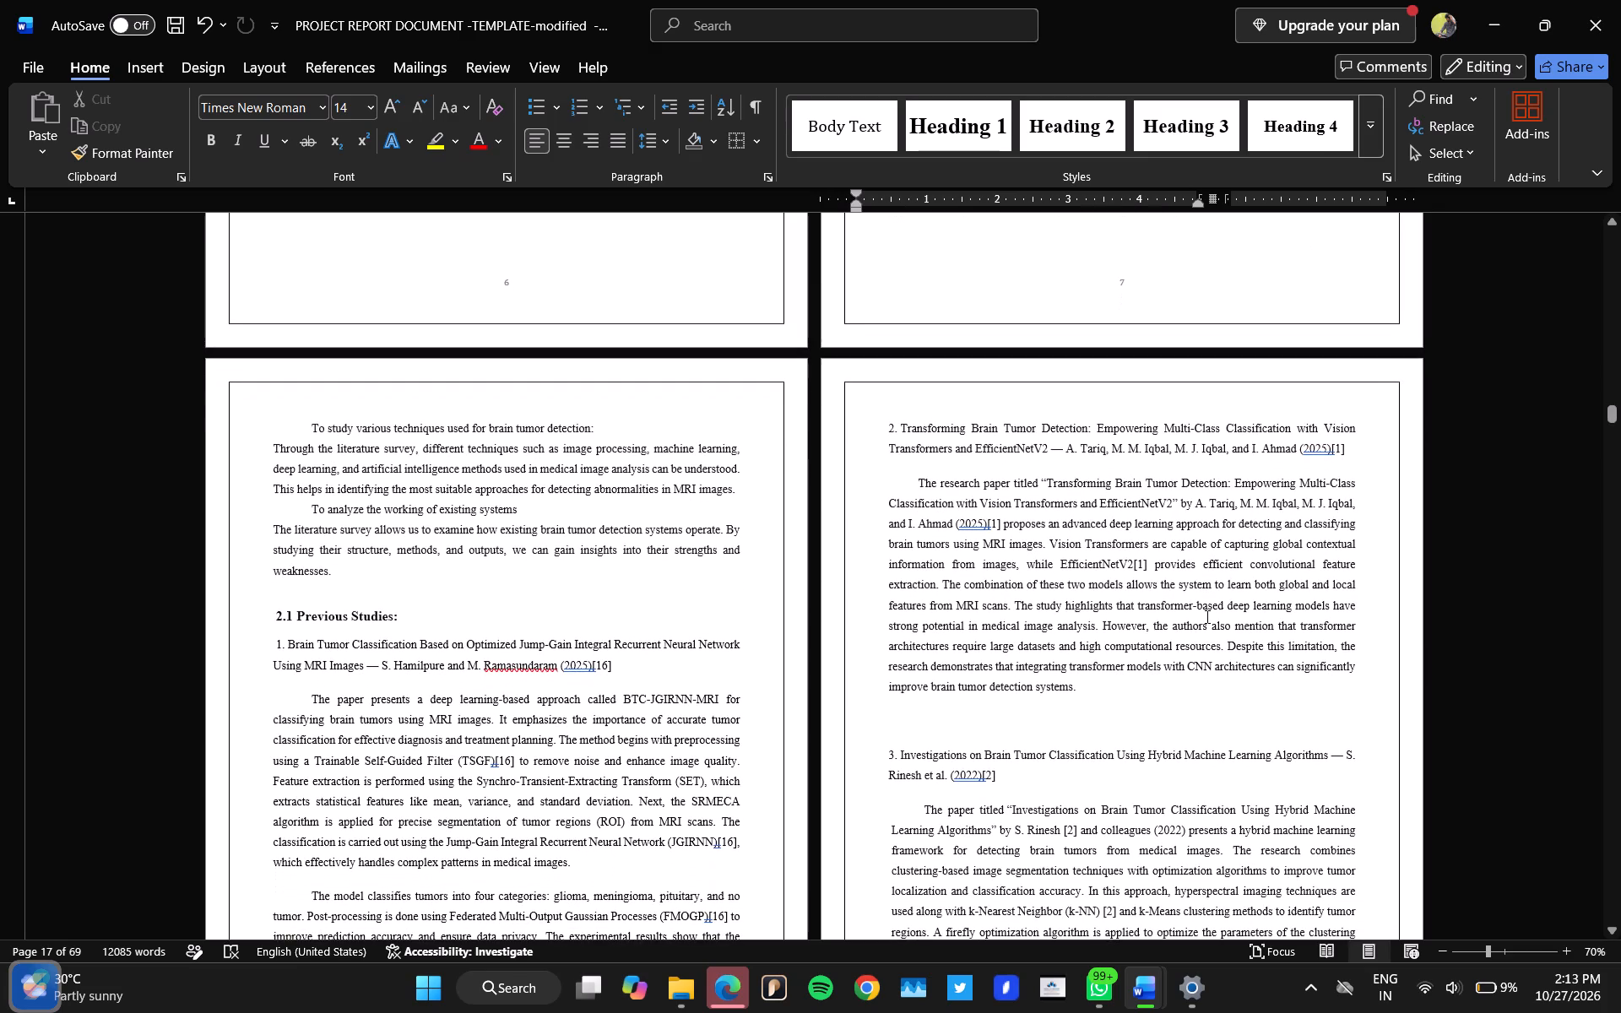
{"action": "scroll", "coordinate": [1206, 616], "scroll_direction": "up", "scroll_amount": 1}
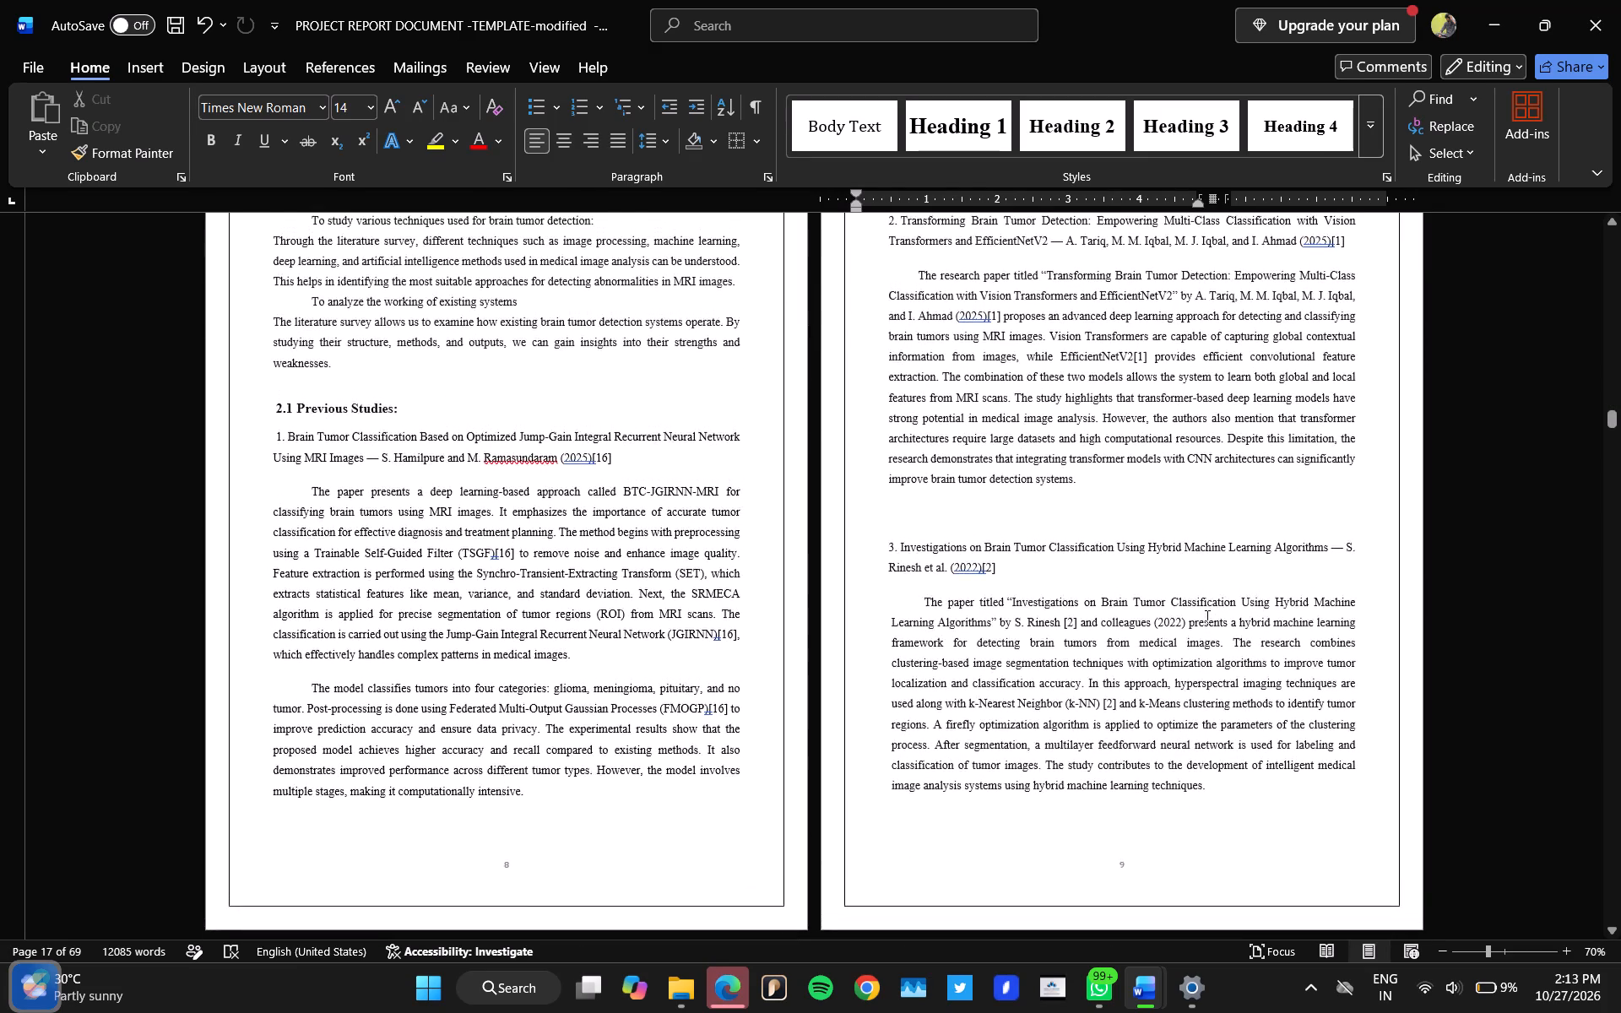
{"action": "scroll", "coordinate": [1206, 616], "scroll_direction": "up", "scroll_amount": 2}
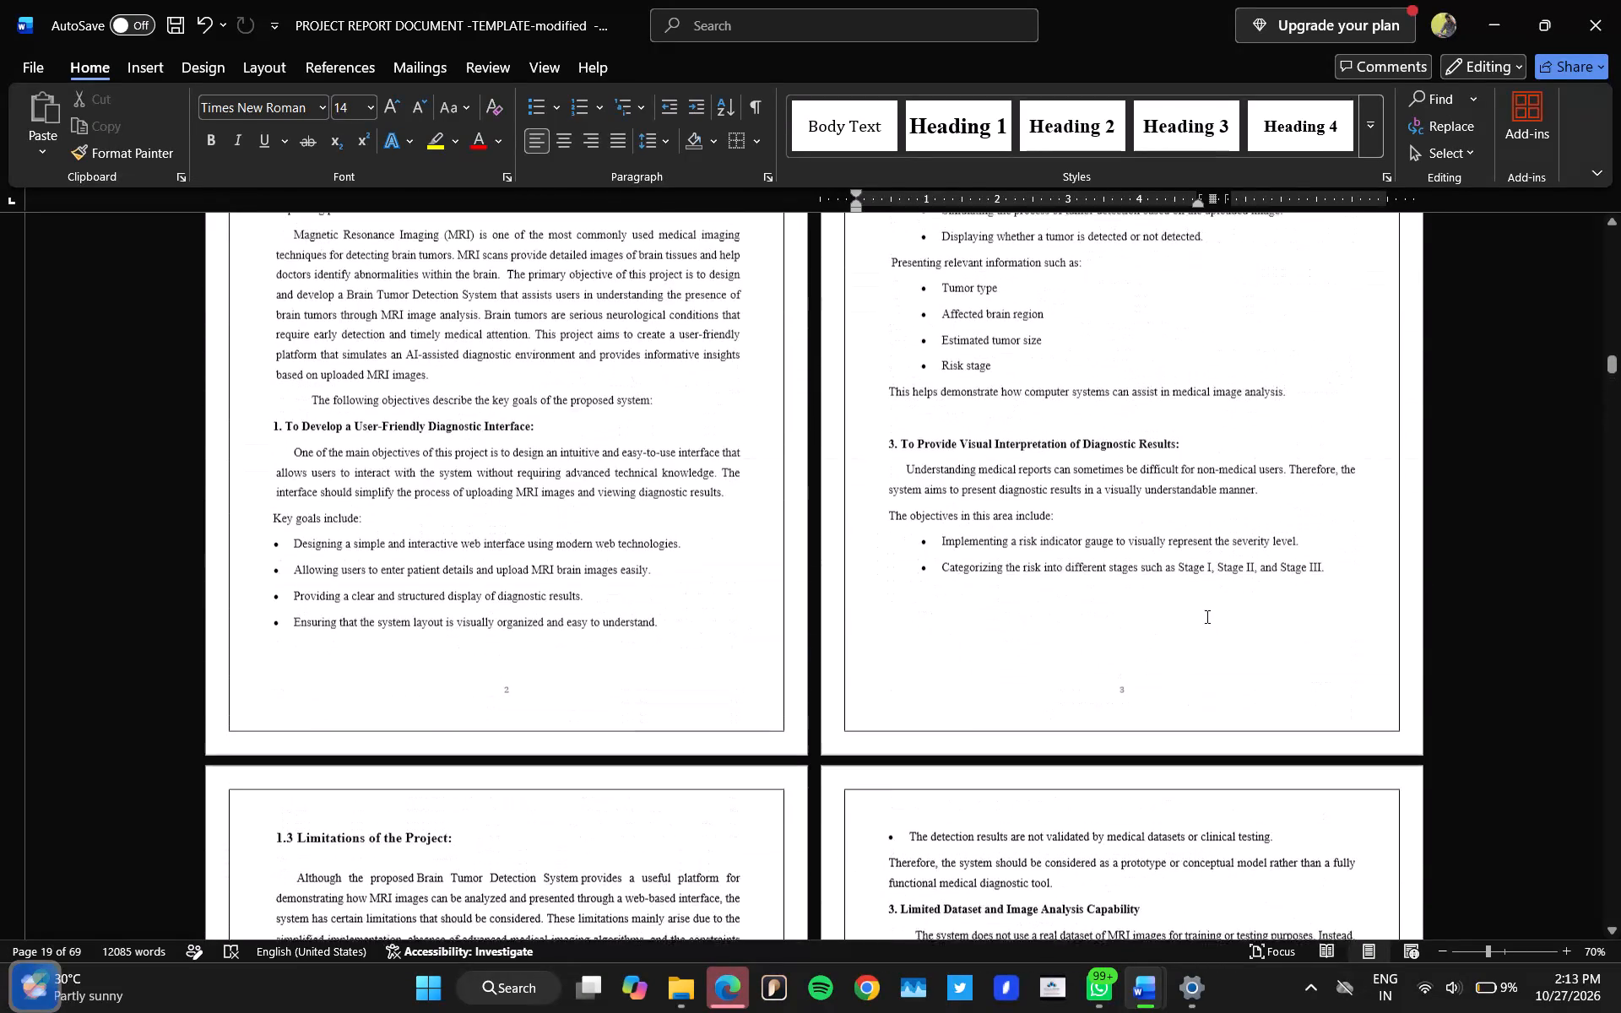
{"action": "scroll", "coordinate": [1206, 616], "scroll_direction": "up", "scroll_amount": 3}
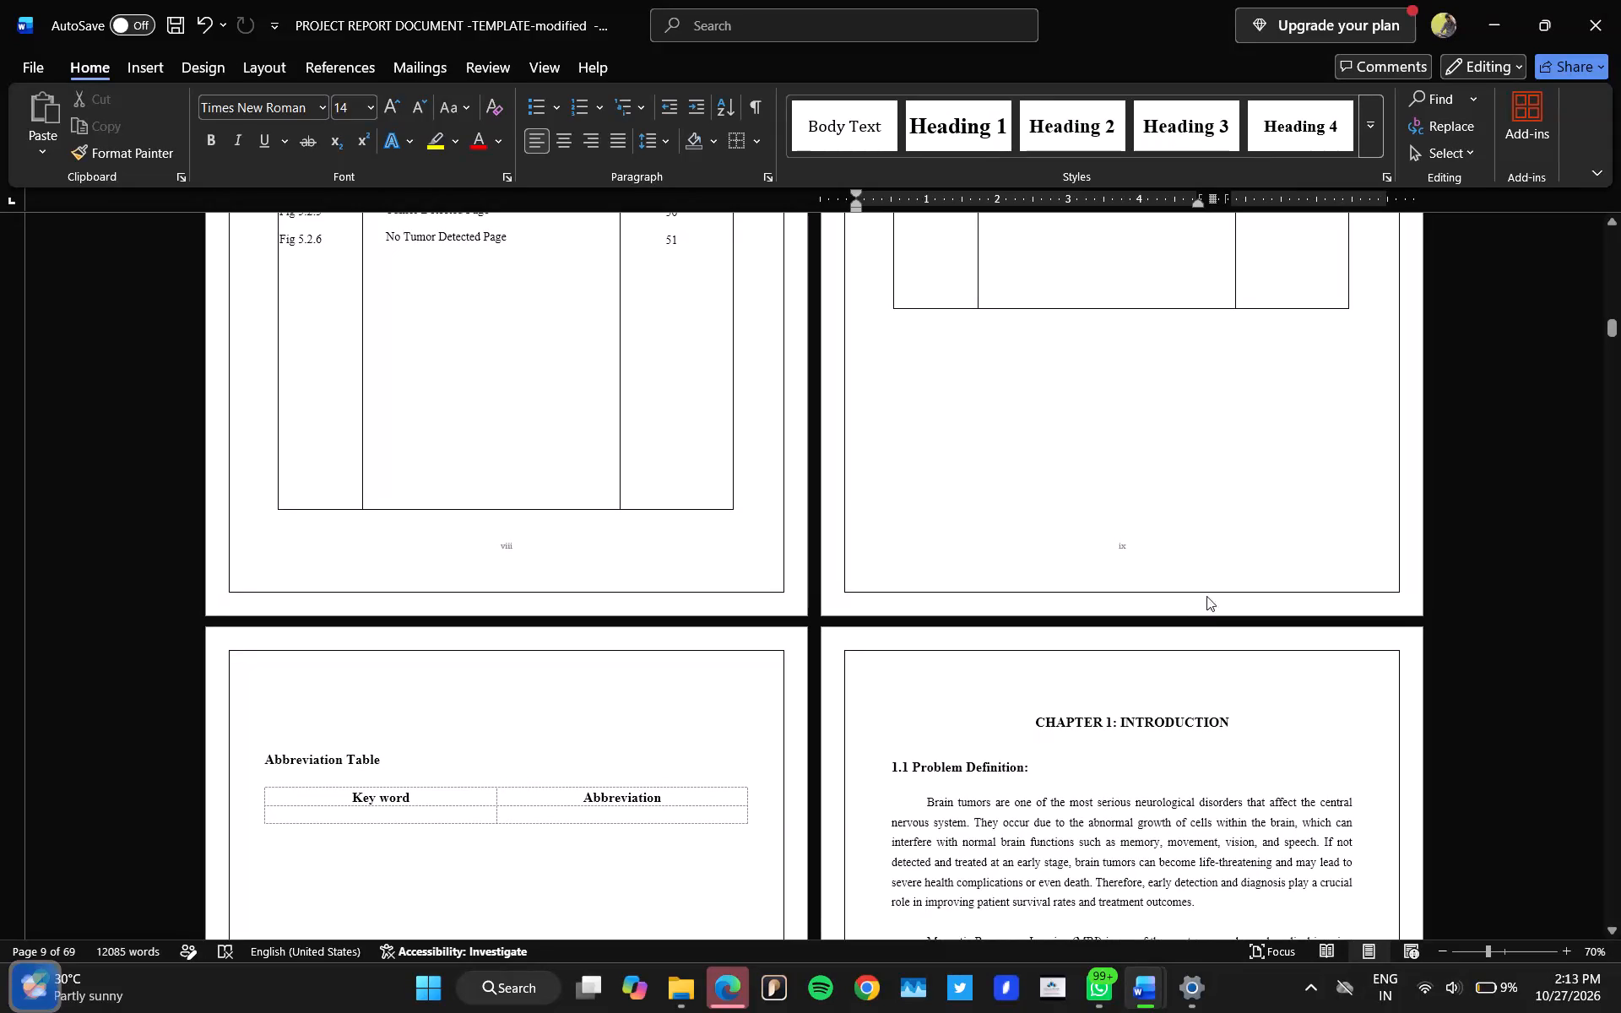
{"action": "scroll", "coordinate": [1164, 597], "scroll_direction": "up", "scroll_amount": 2}
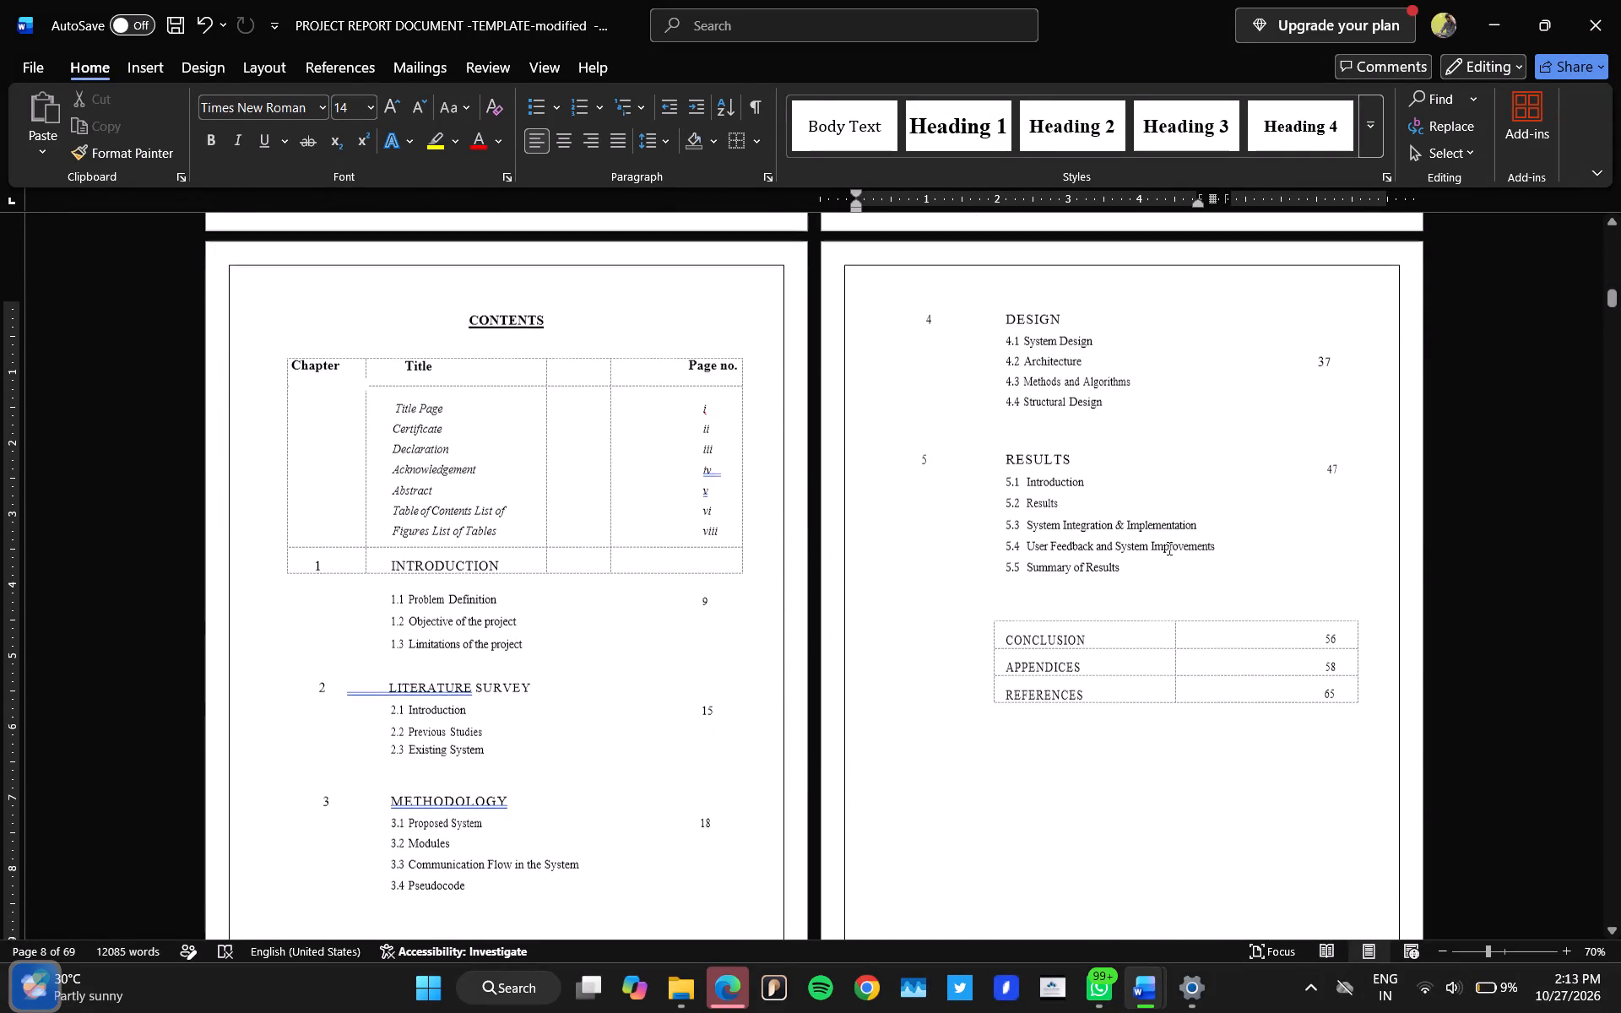
Save the project report document.
{"action": "key", "text": "ctrl+s"}
Set up a custom print of only the two contents pages, pages 7,8.
{"action": "scroll", "coordinate": [1168, 548], "scroll_direction": "down", "scroll_amount": 1}
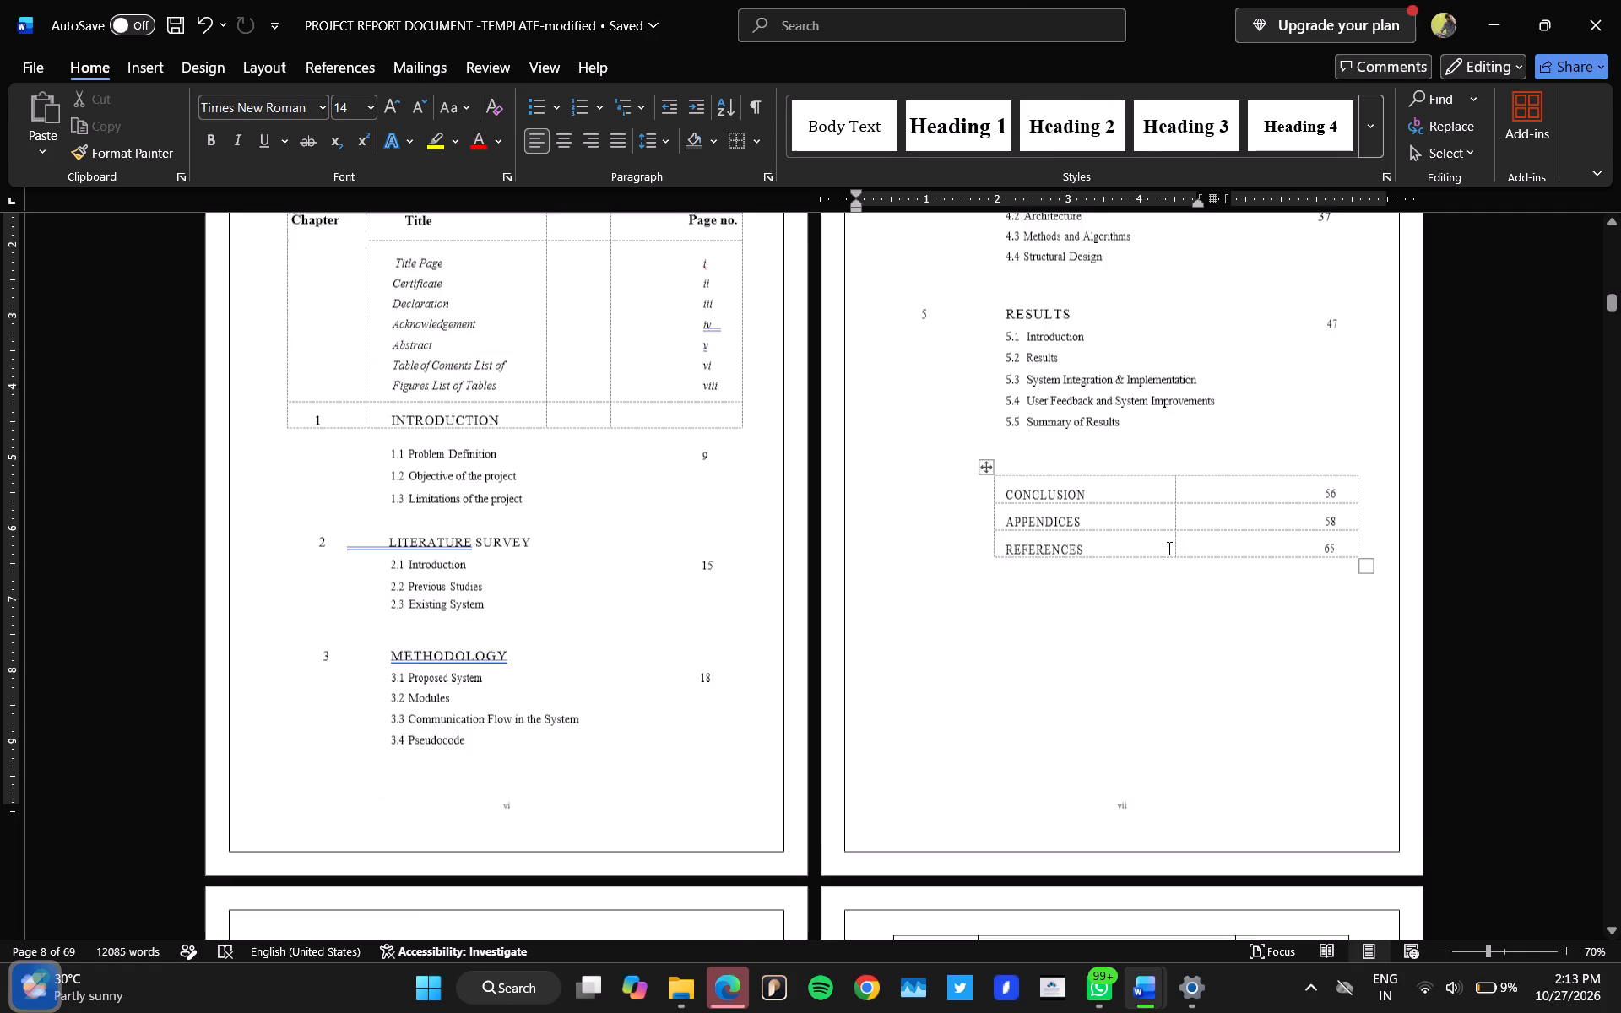
{"action": "scroll", "coordinate": [1168, 548], "scroll_direction": "down", "scroll_amount": 1}
{"action": "key", "text": "ctrl+p"}
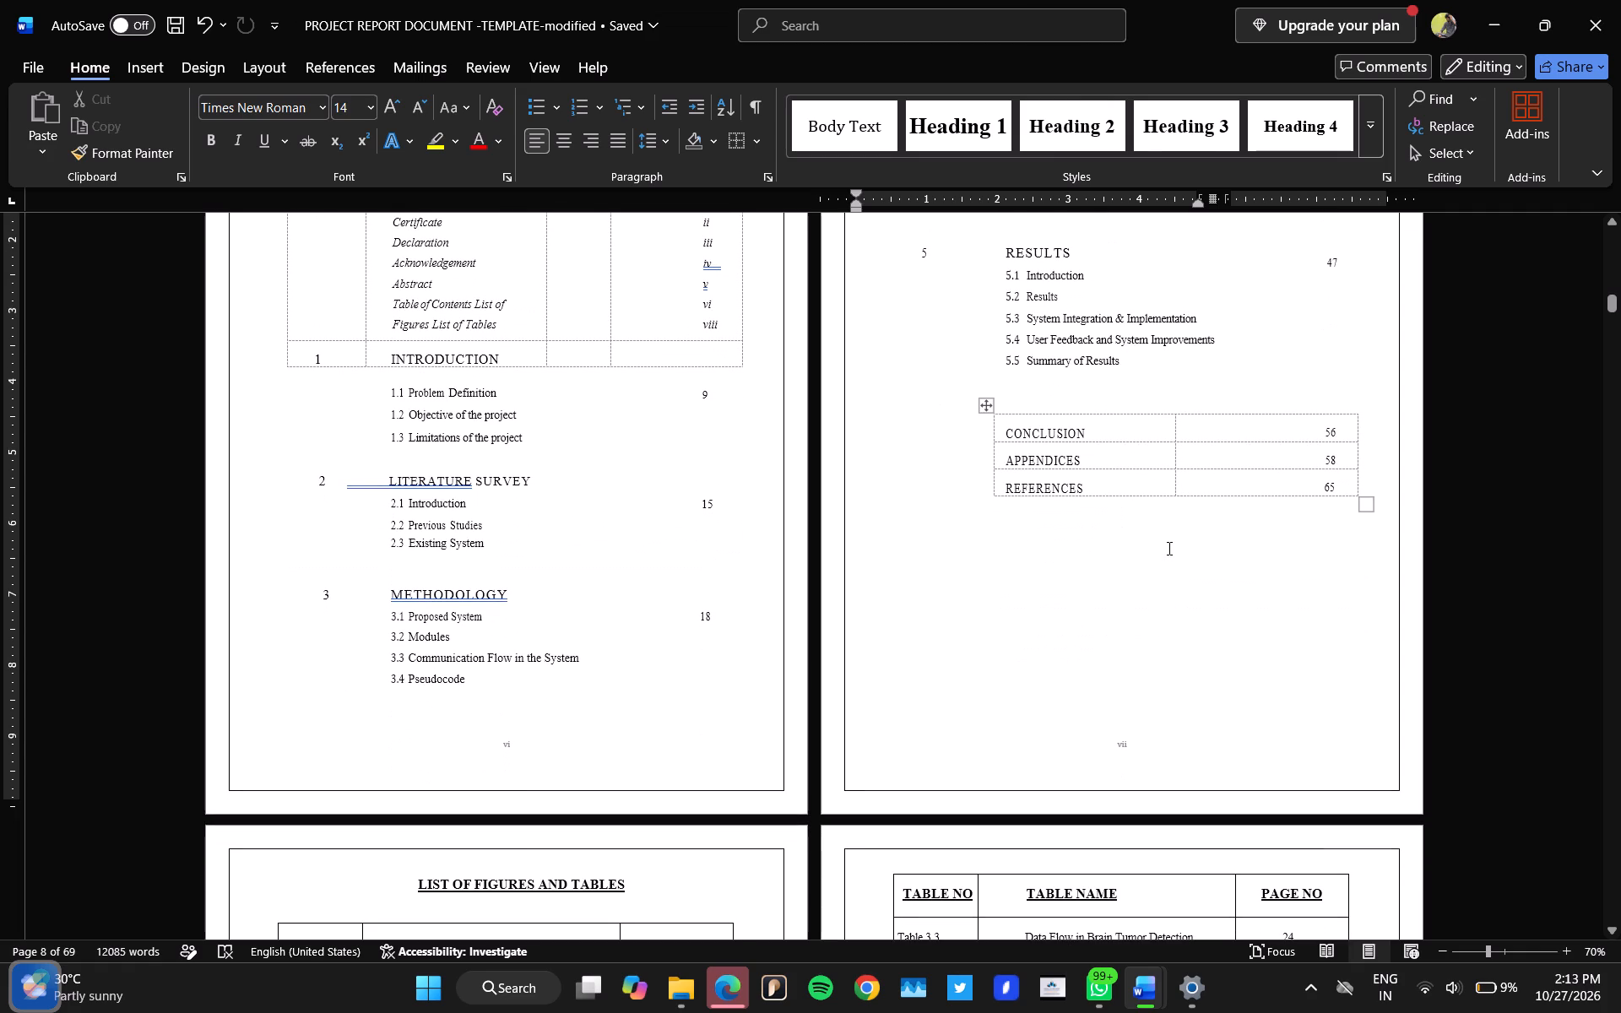
{"action": "scroll", "coordinate": [1620, 510], "scroll_direction": "up", "scroll_amount": 1}
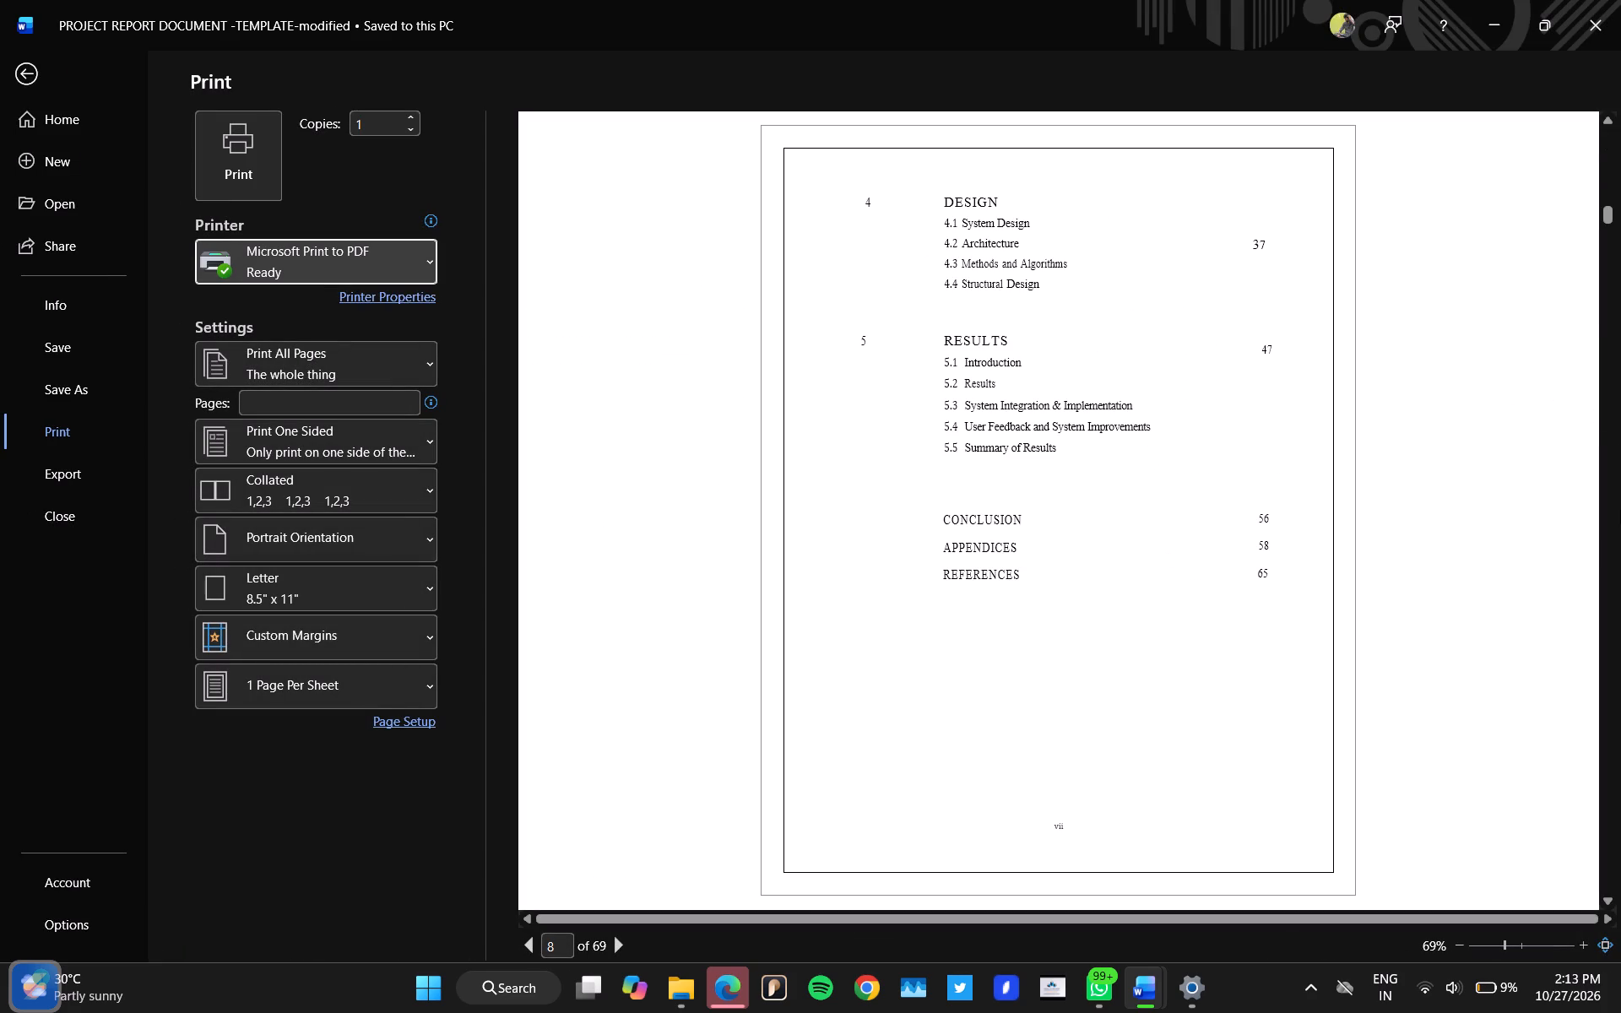
{"action": "scroll", "coordinate": [1620, 510], "scroll_direction": "up", "scroll_amount": 1}
{"action": "key", "text": "ctrl+s"}
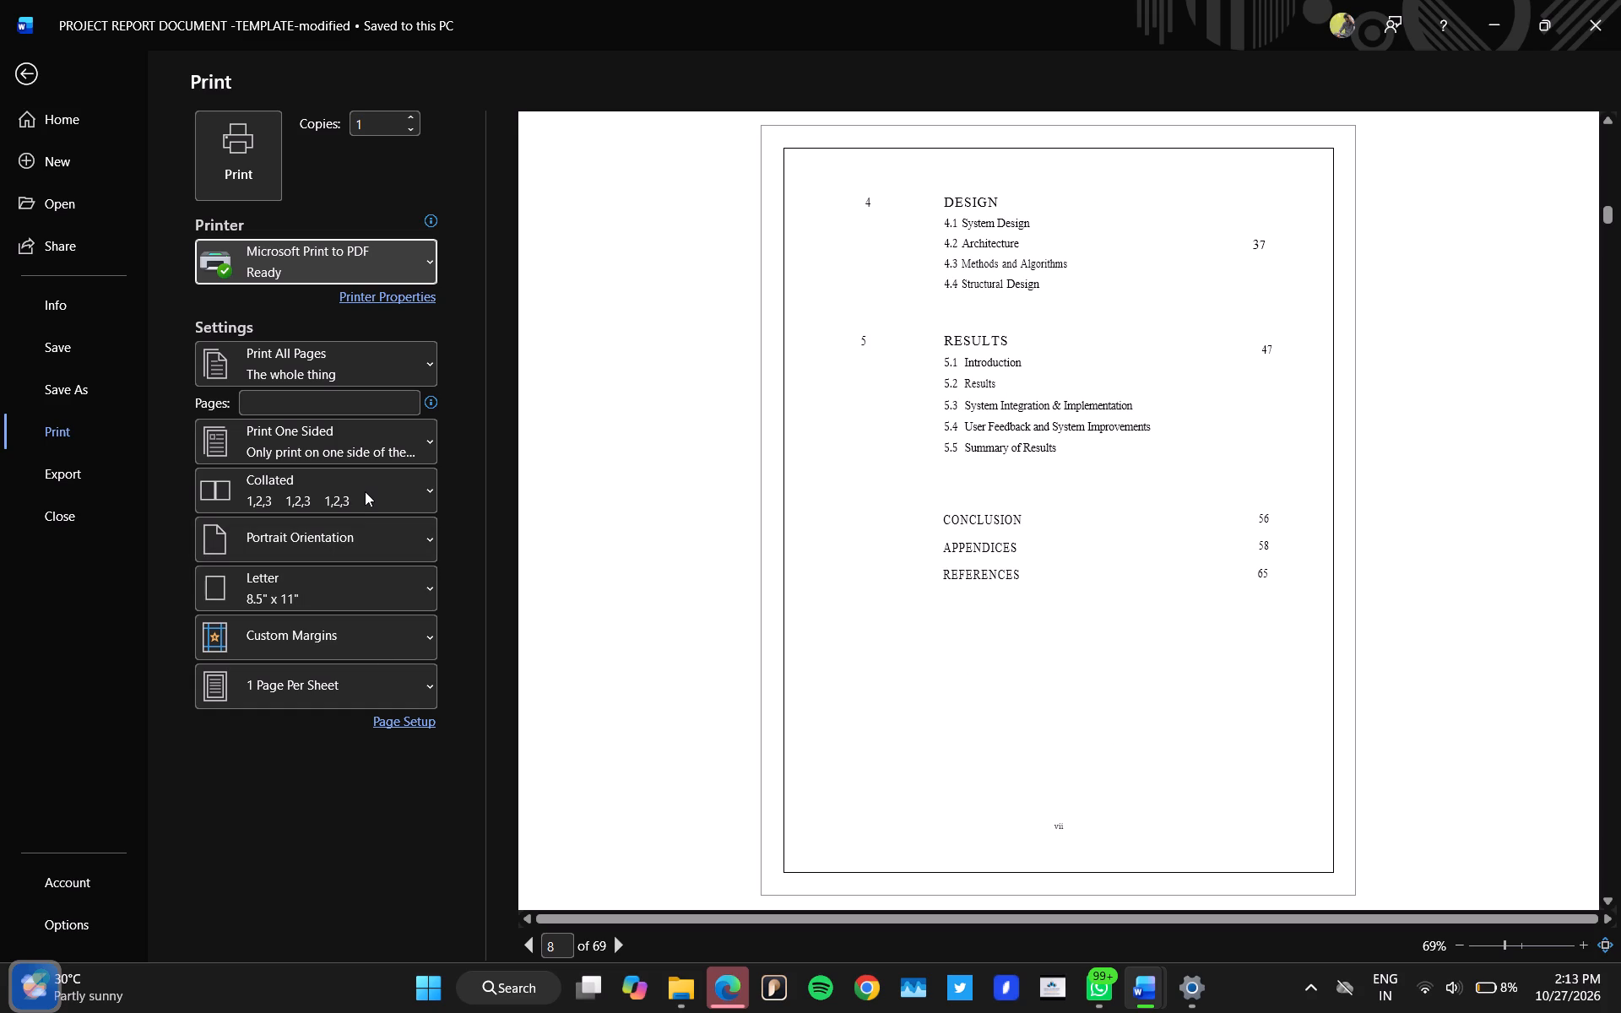
{"action": "left_click", "coordinate": [365, 491]}
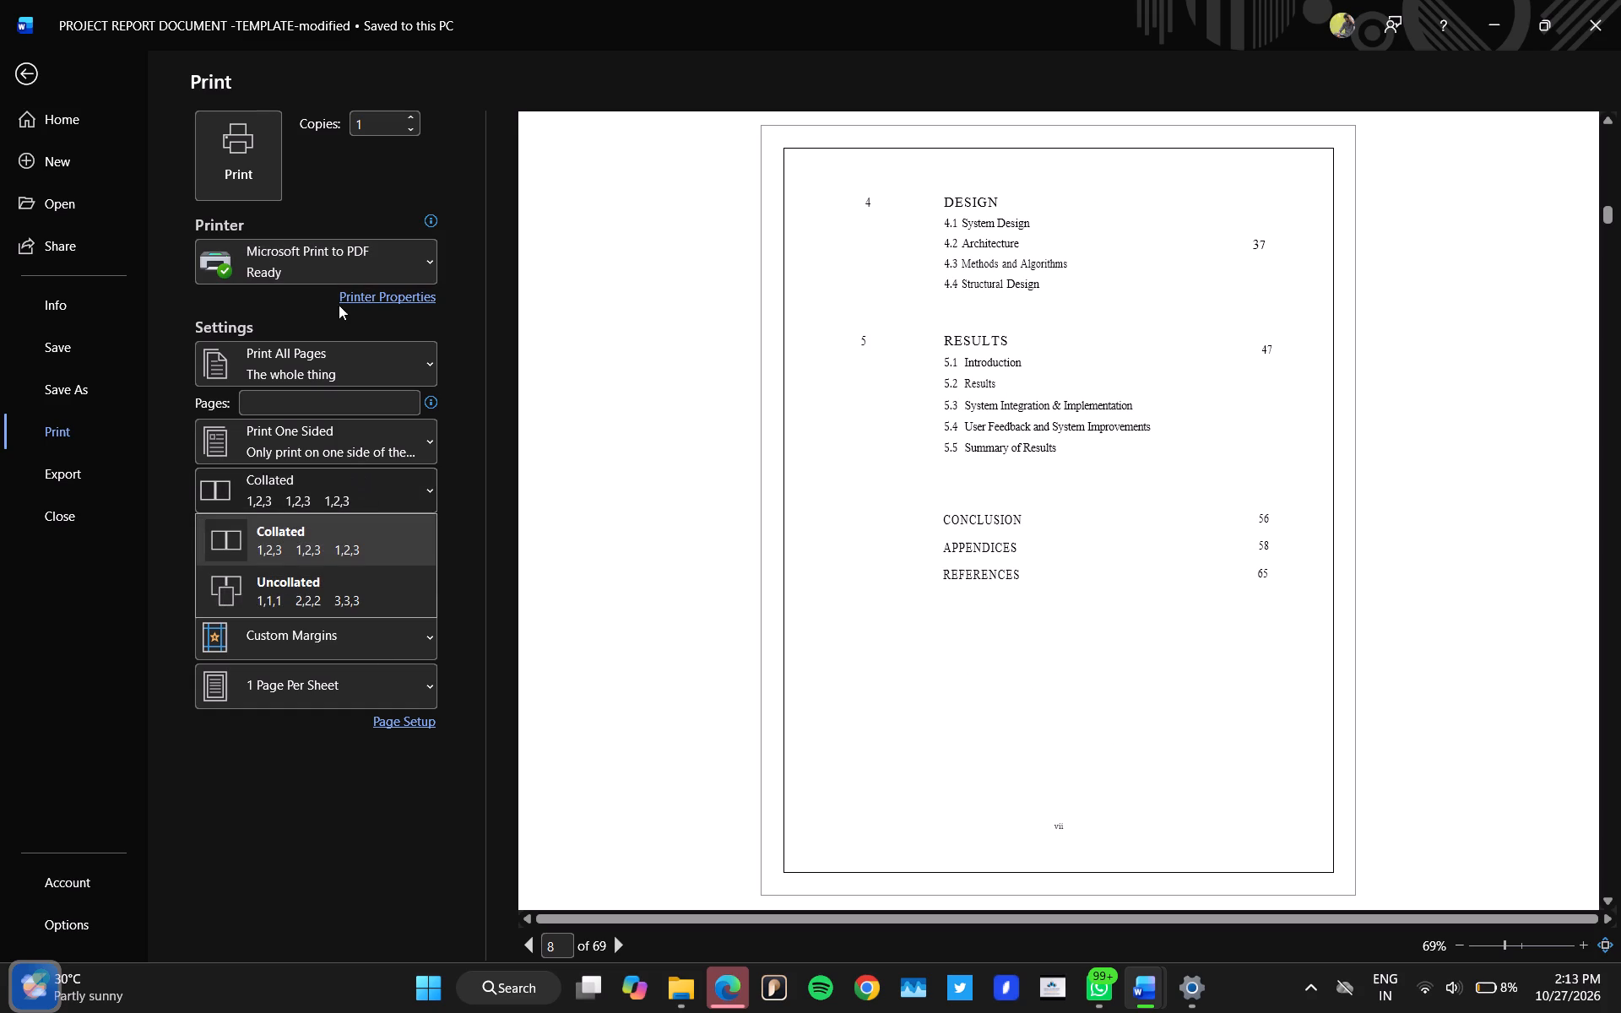
{"action": "left_click", "coordinate": [418, 348]}
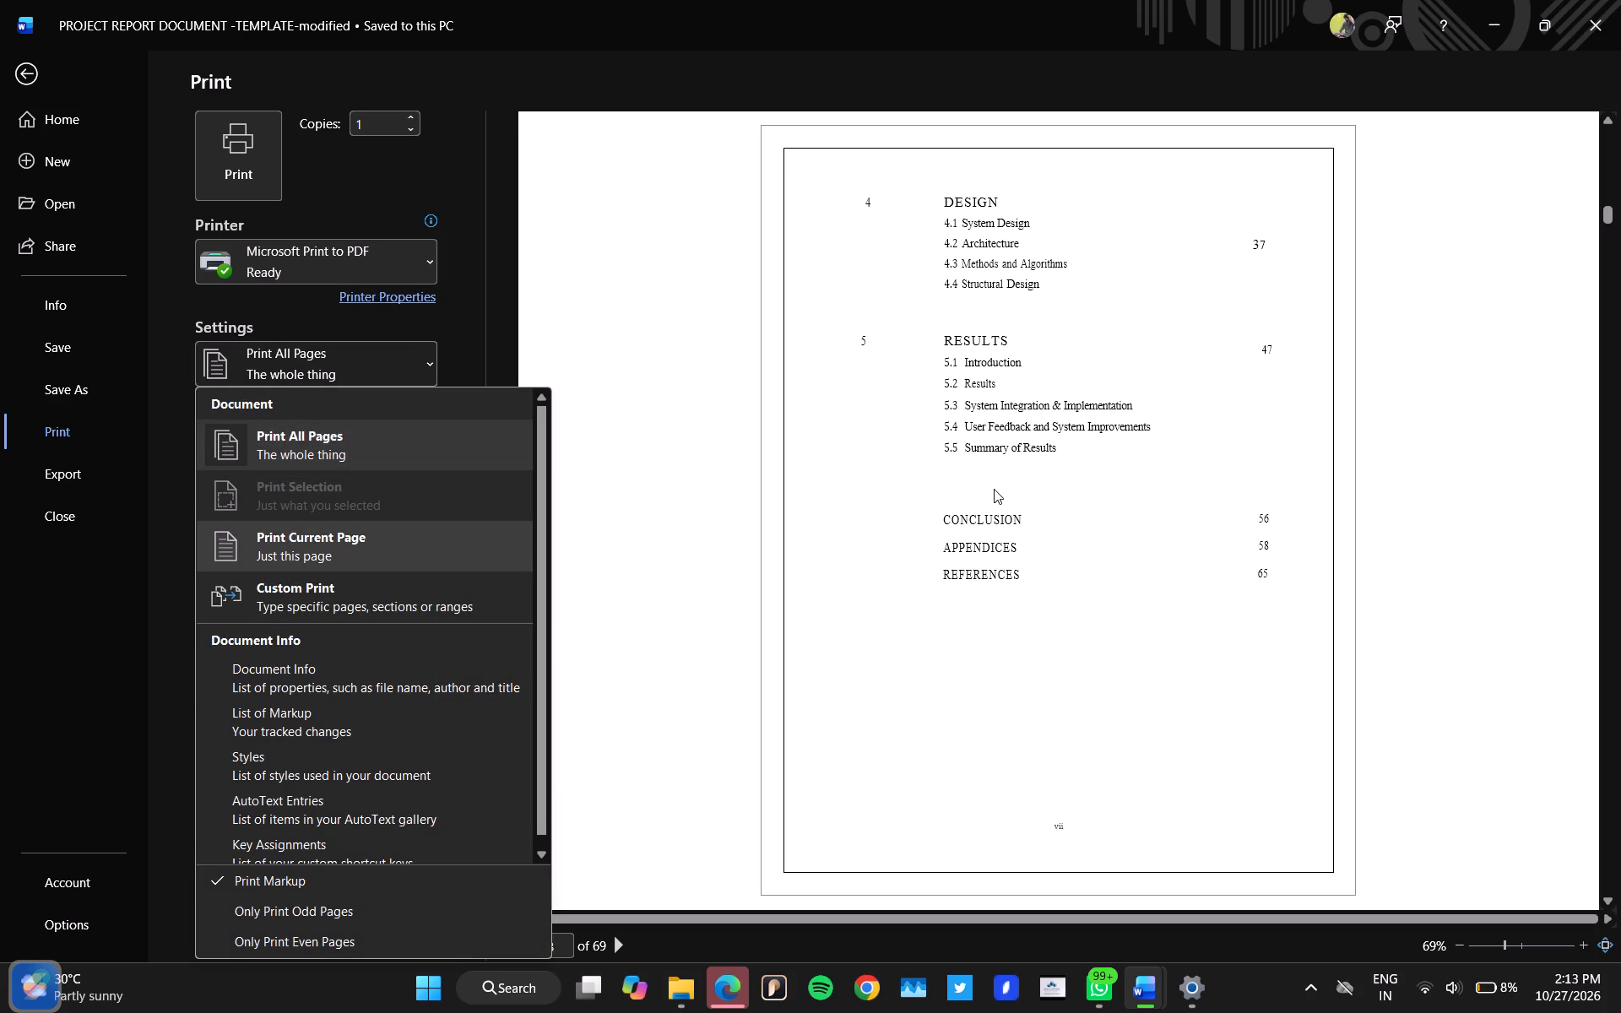
{"action": "left_click", "coordinate": [436, 596]}
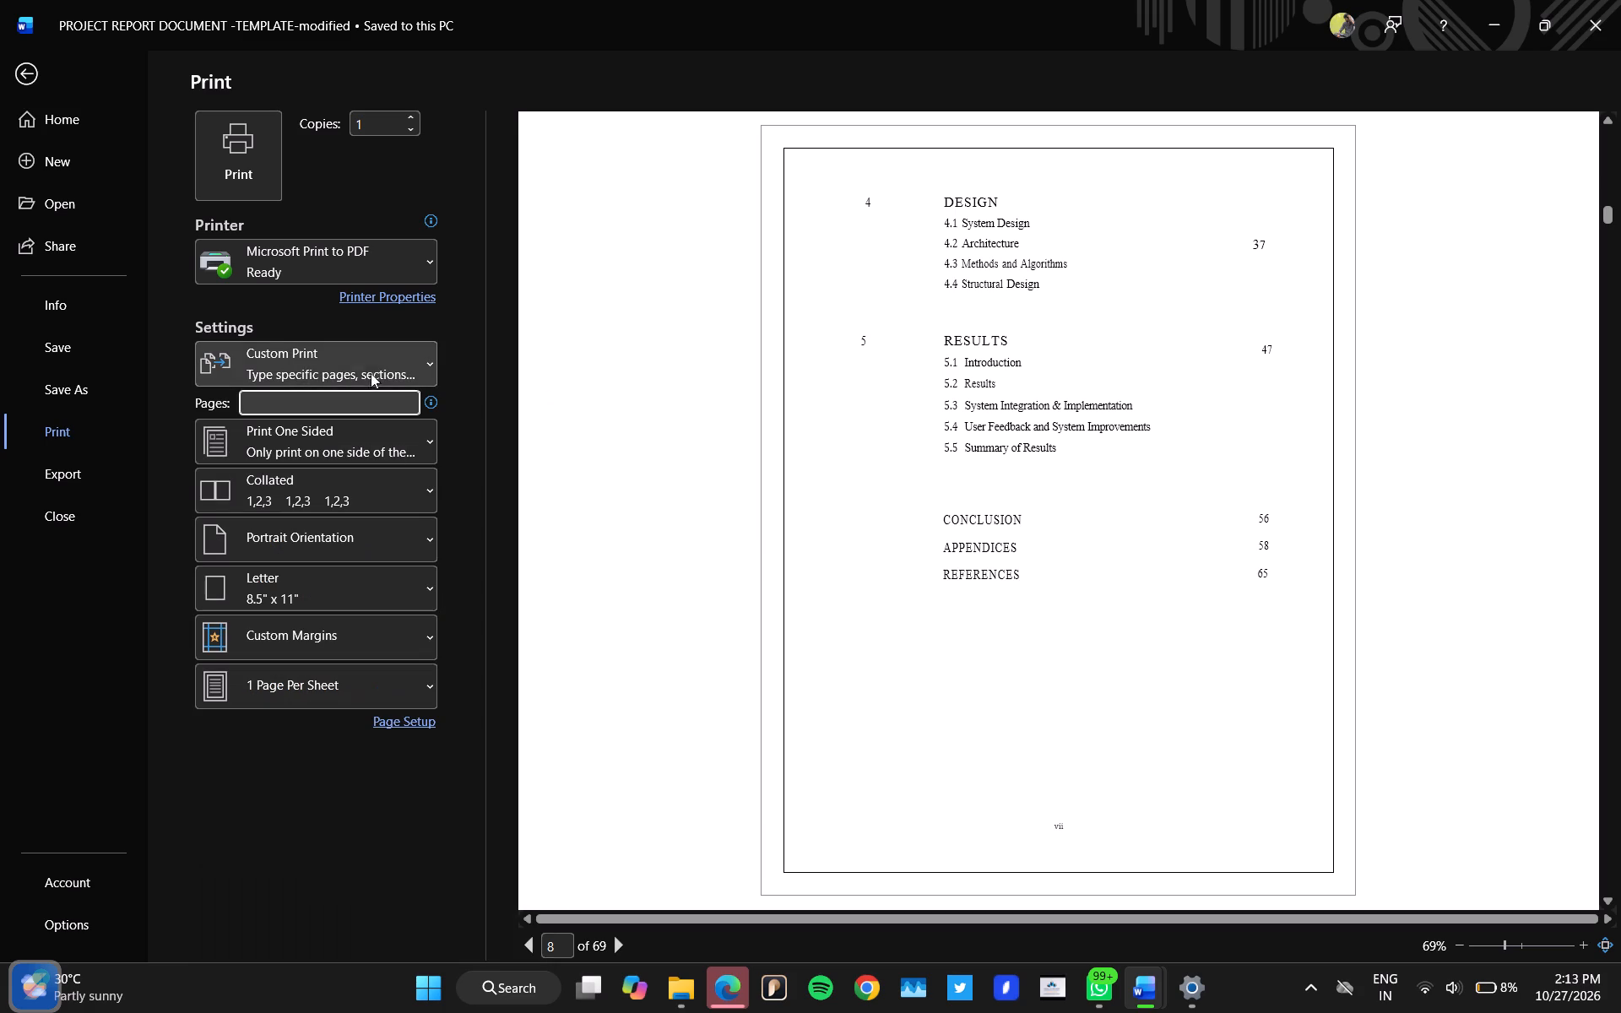
{"action": "scroll", "coordinate": [875, 505], "scroll_direction": "up", "scroll_amount": 3}
{"action": "scroll", "coordinate": [875, 505], "scroll_direction": "down", "scroll_amount": 1}
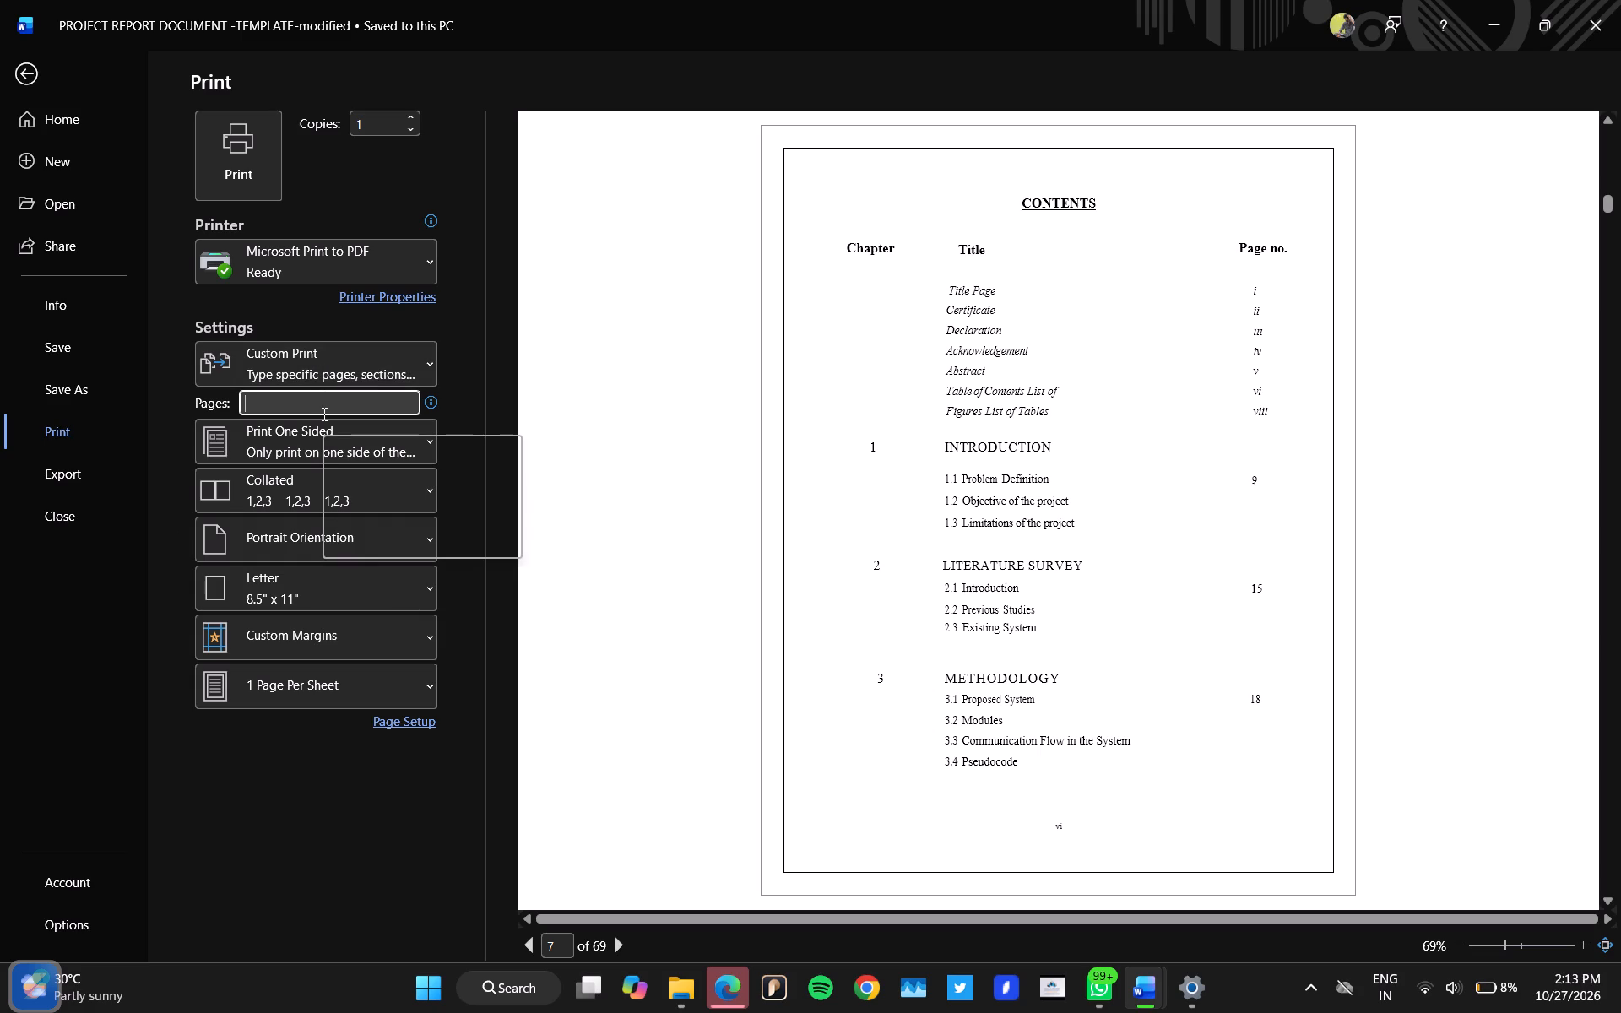
{"action": "key", "text": "7"}
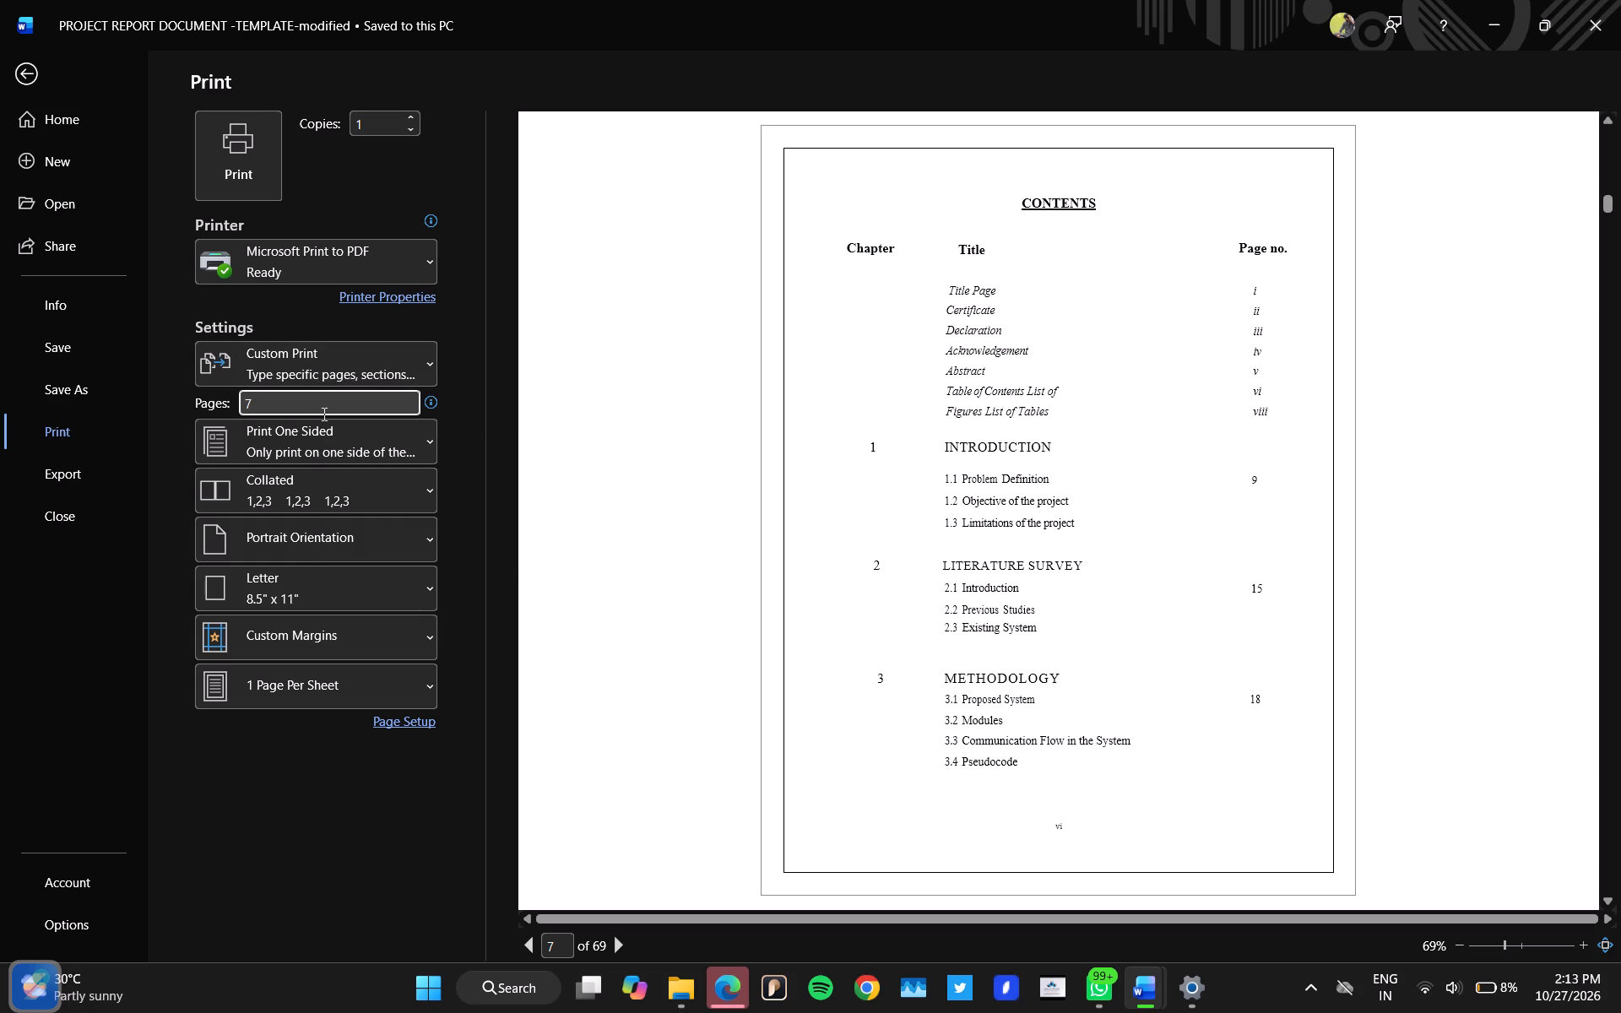
{"action": "type", "text": ",8"}
Print the chosen pages to a PDF file named "edited" in the Desktop folder.
{"action": "left_click", "coordinate": [233, 149]}
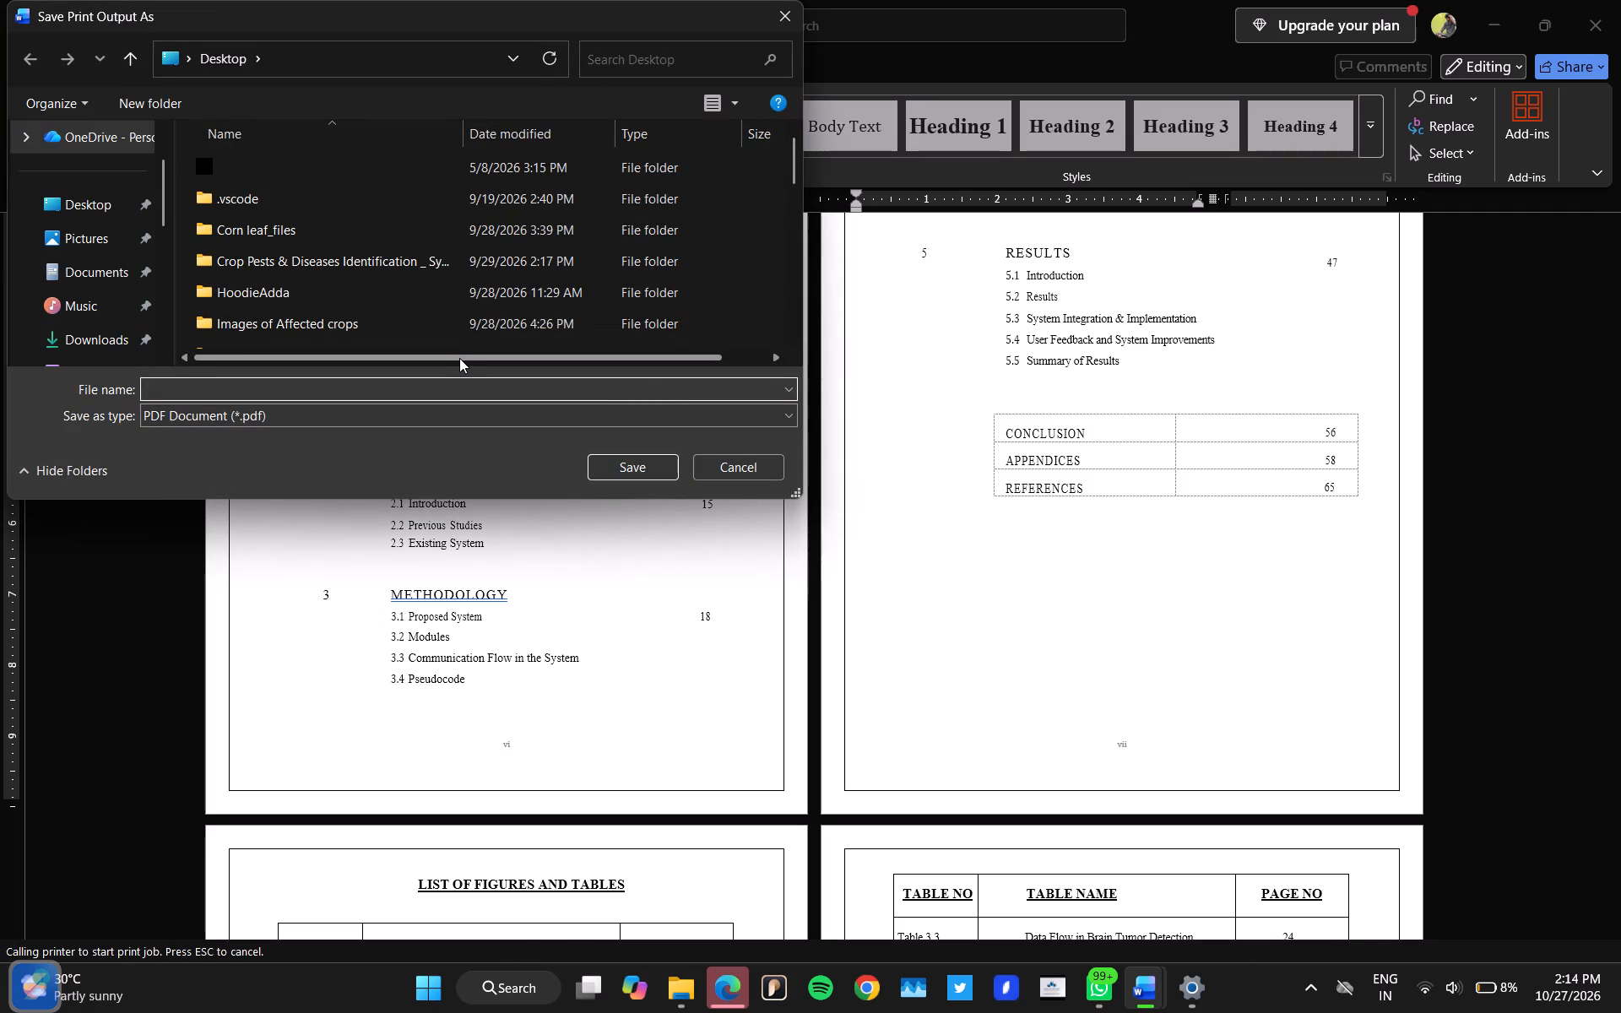
{"action": "type", "text": "edited"}
{"action": "left_click", "coordinate": [92, 214]}
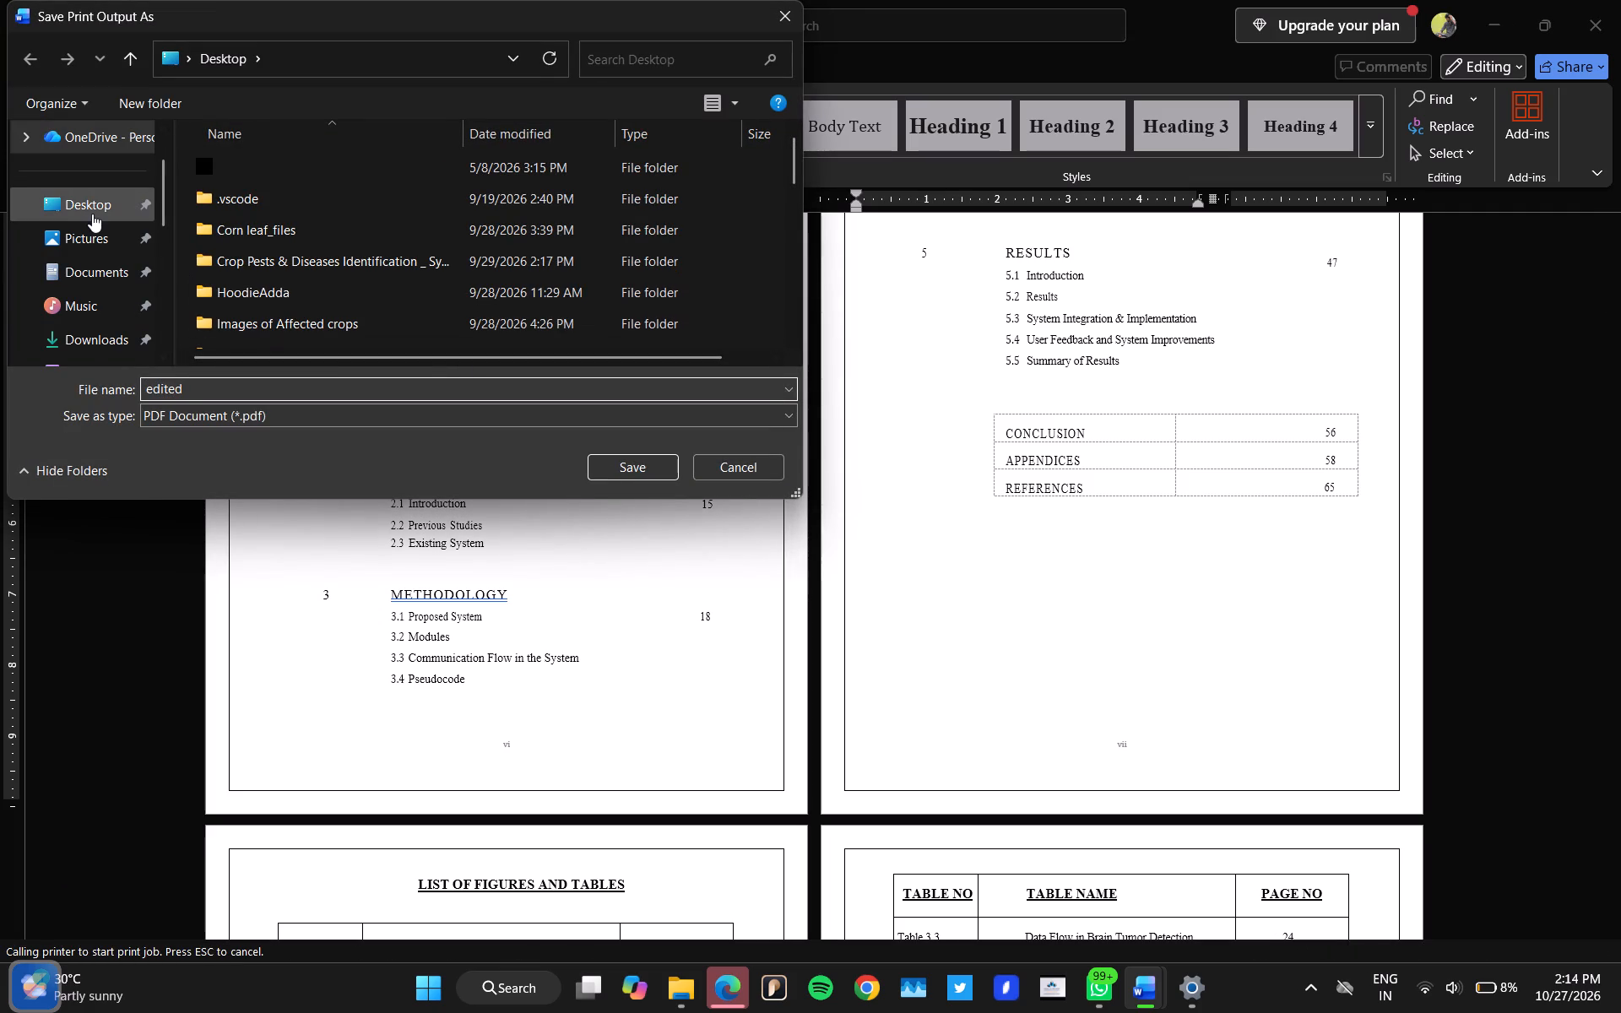
{"action": "left_click", "coordinate": [618, 471]}
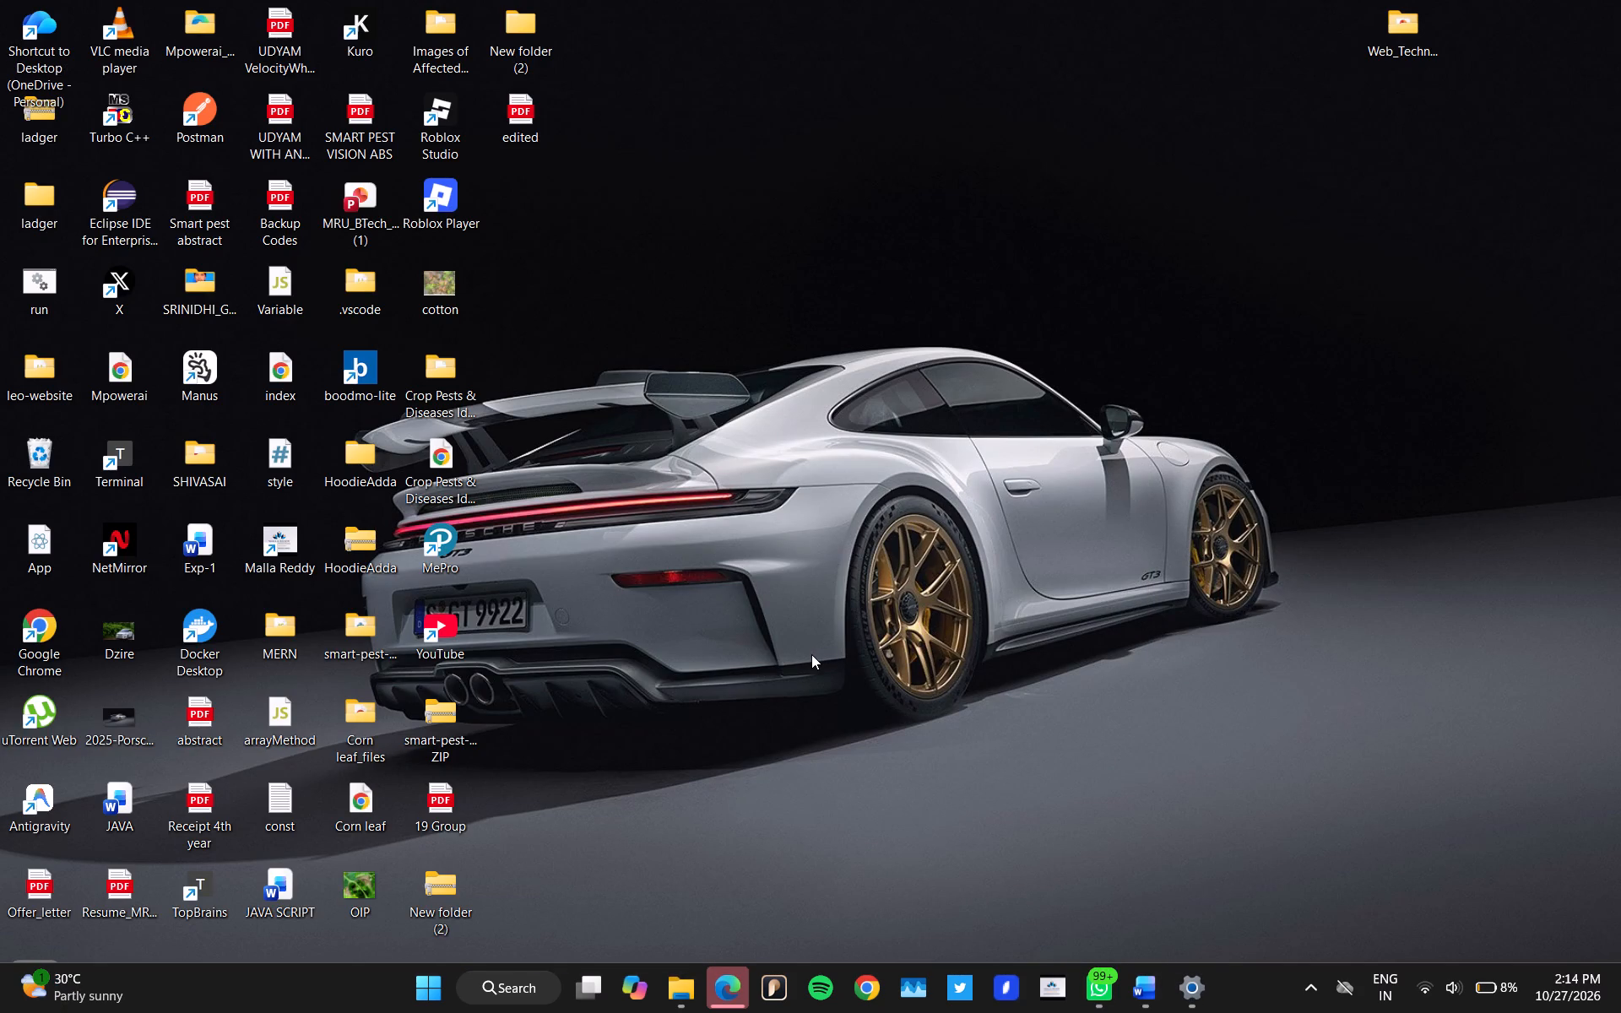
Check the "edited" PDF by opening it from File Explorer's recent files, reload it, and close the viewer.
{"action": "key", "text": "super+e"}
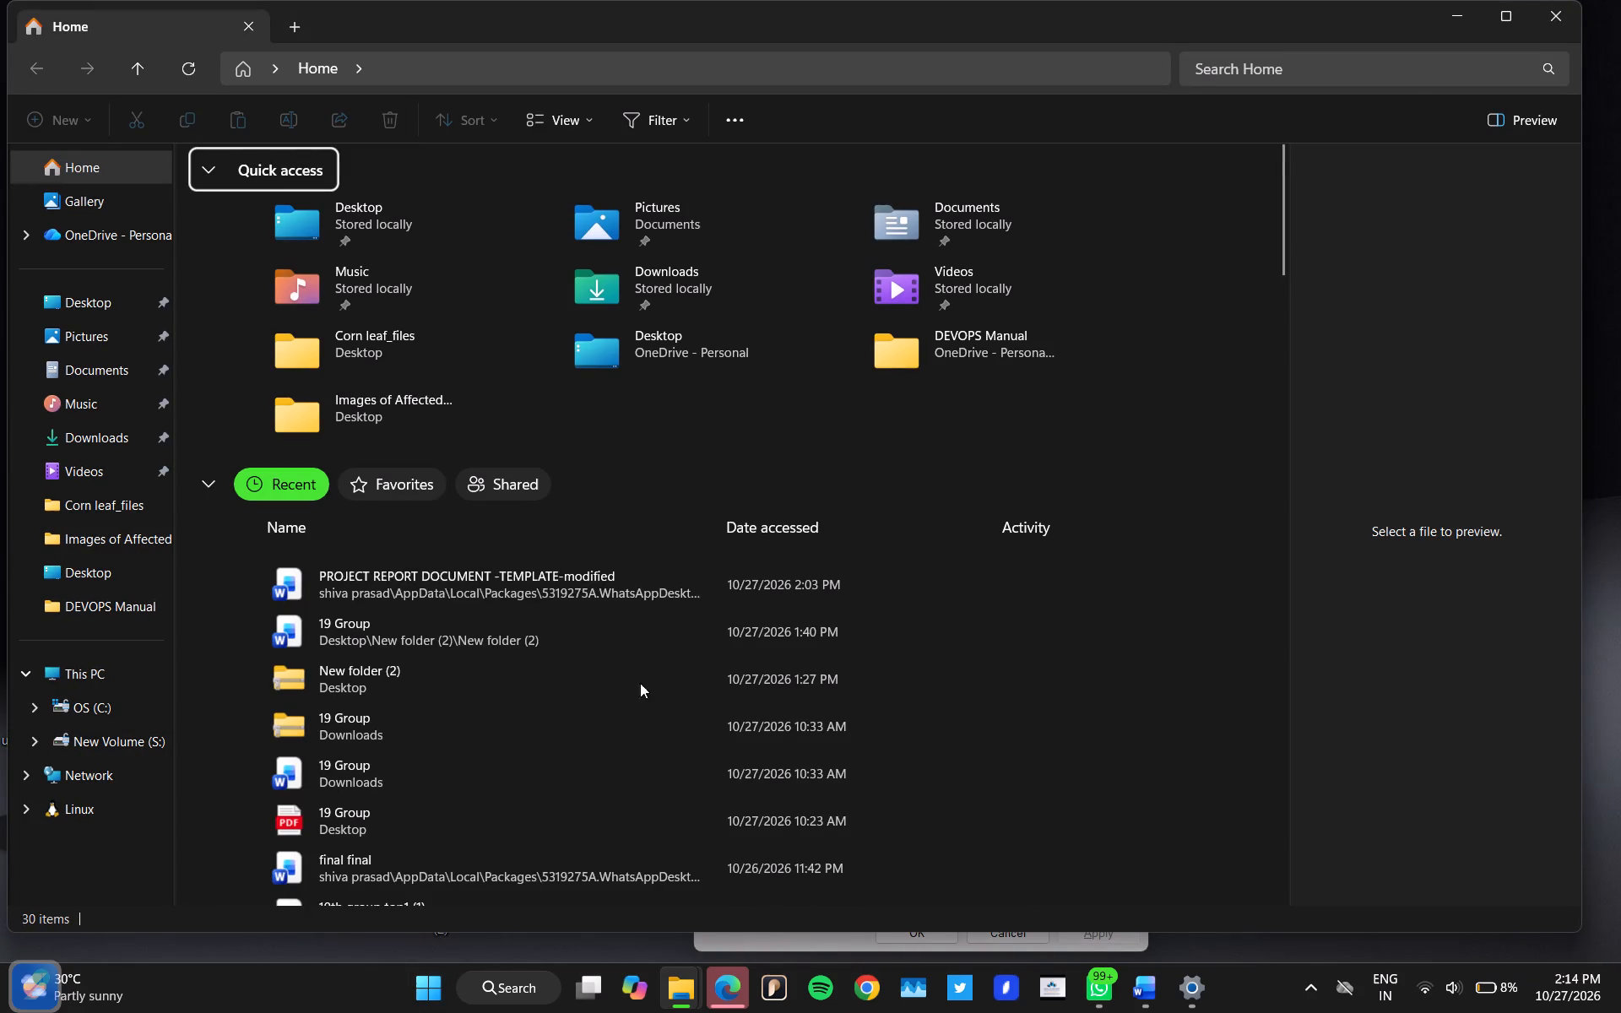
{"action": "double_click", "coordinate": [406, 574]}
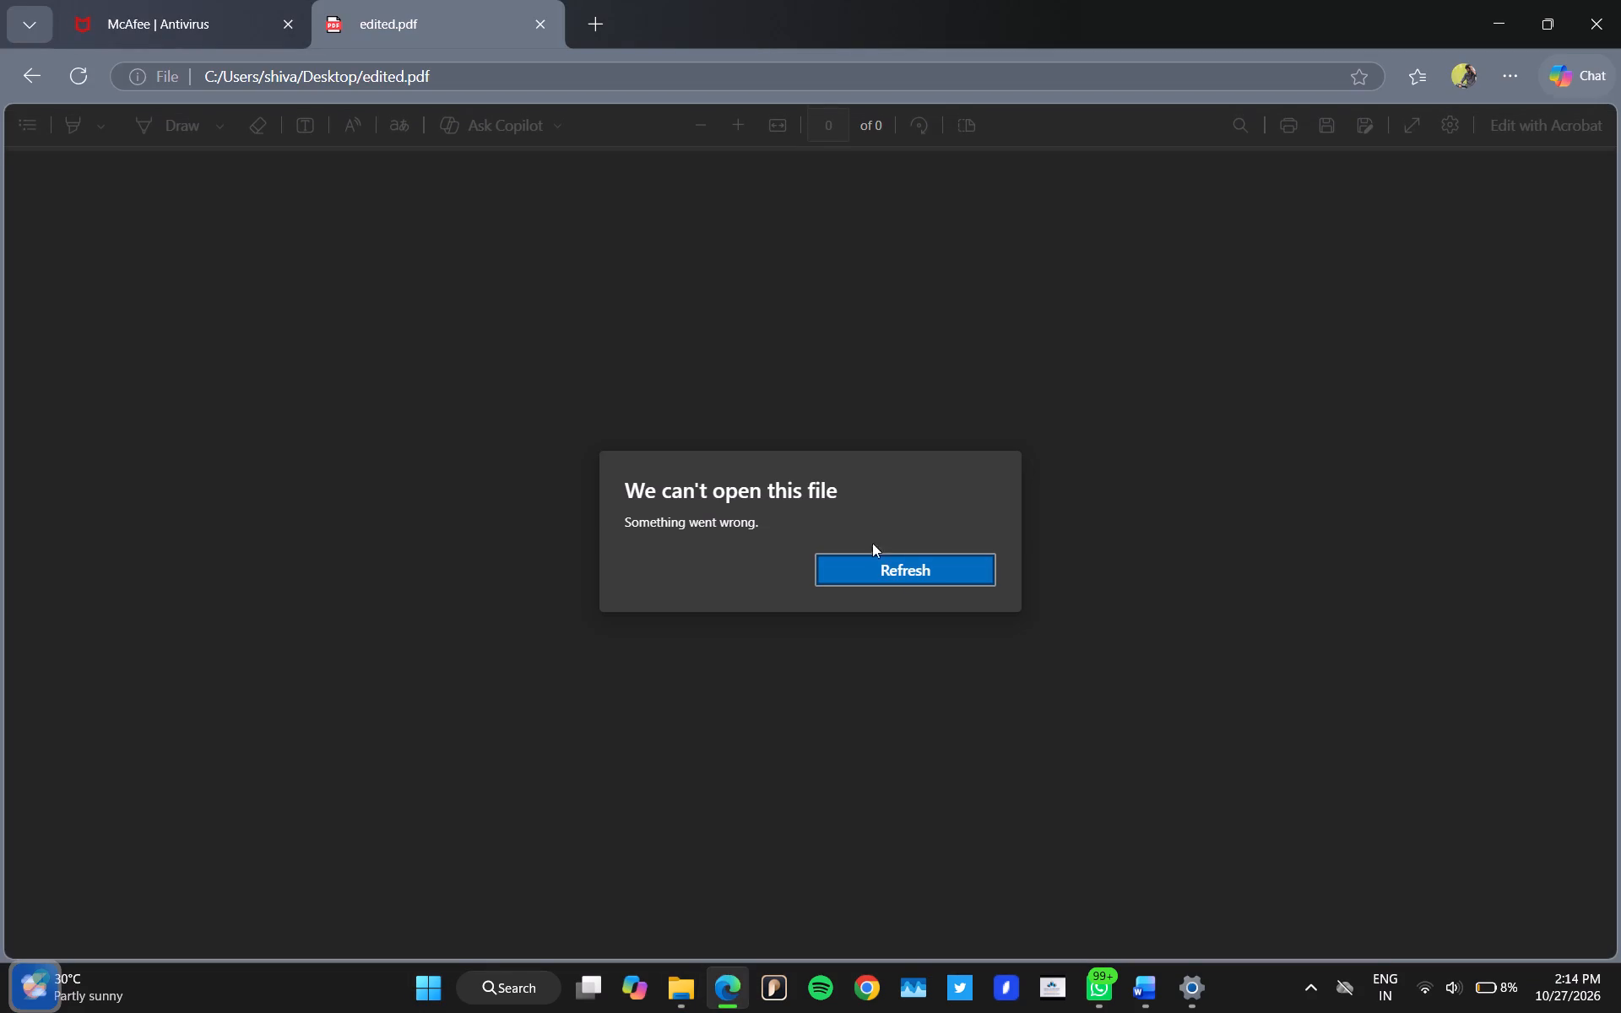
{"action": "left_click", "coordinate": [927, 577]}
{"action": "left_click", "coordinate": [1620, 0]}
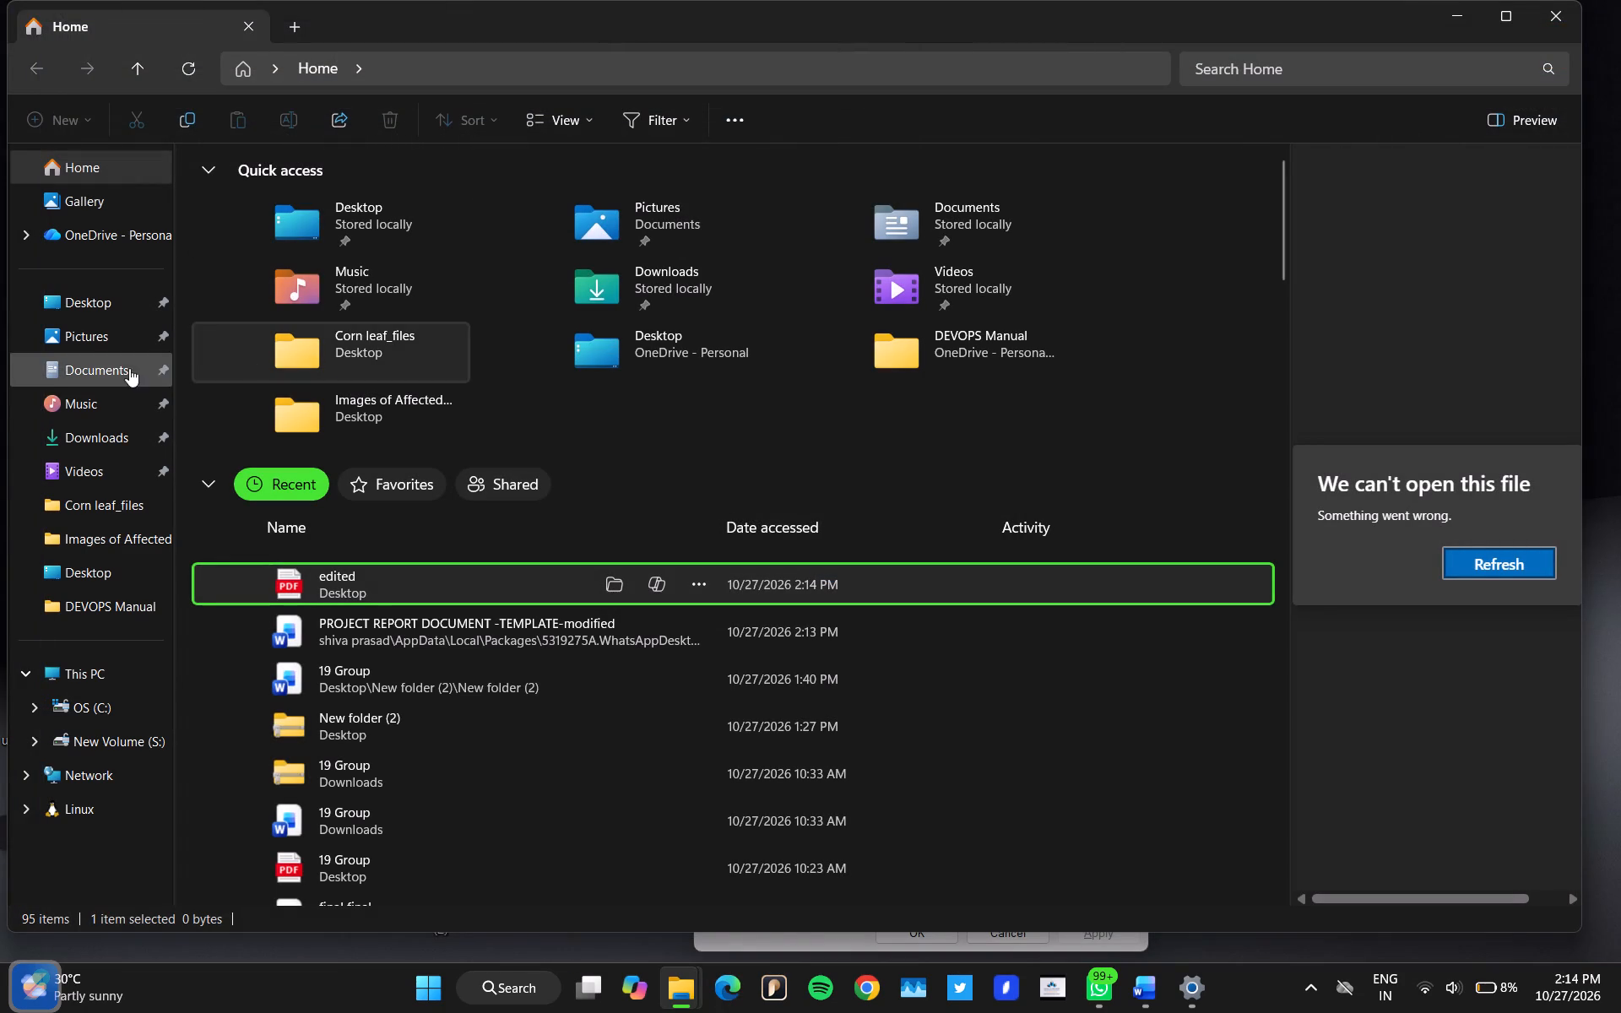
Find the "edited" PDF in the Desktop folder, open it again to check it, and close the viewer.
{"action": "left_click", "coordinate": [124, 298]}
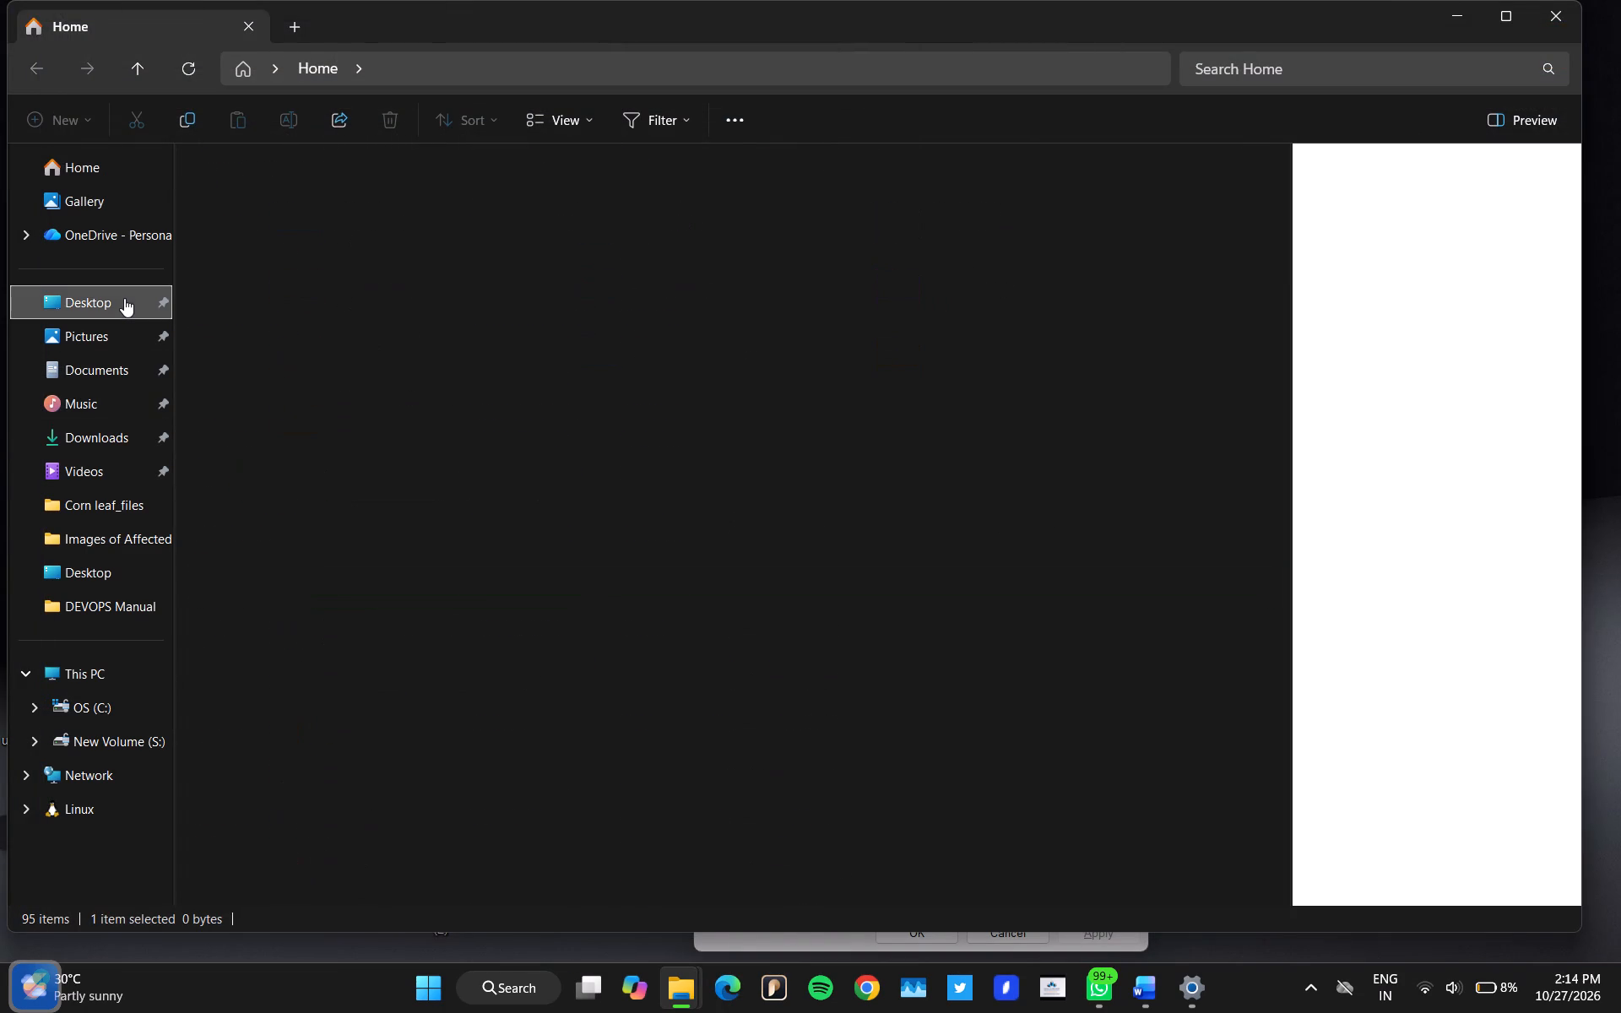
{"action": "scroll", "coordinate": [340, 544], "scroll_direction": "down", "scroll_amount": 1}
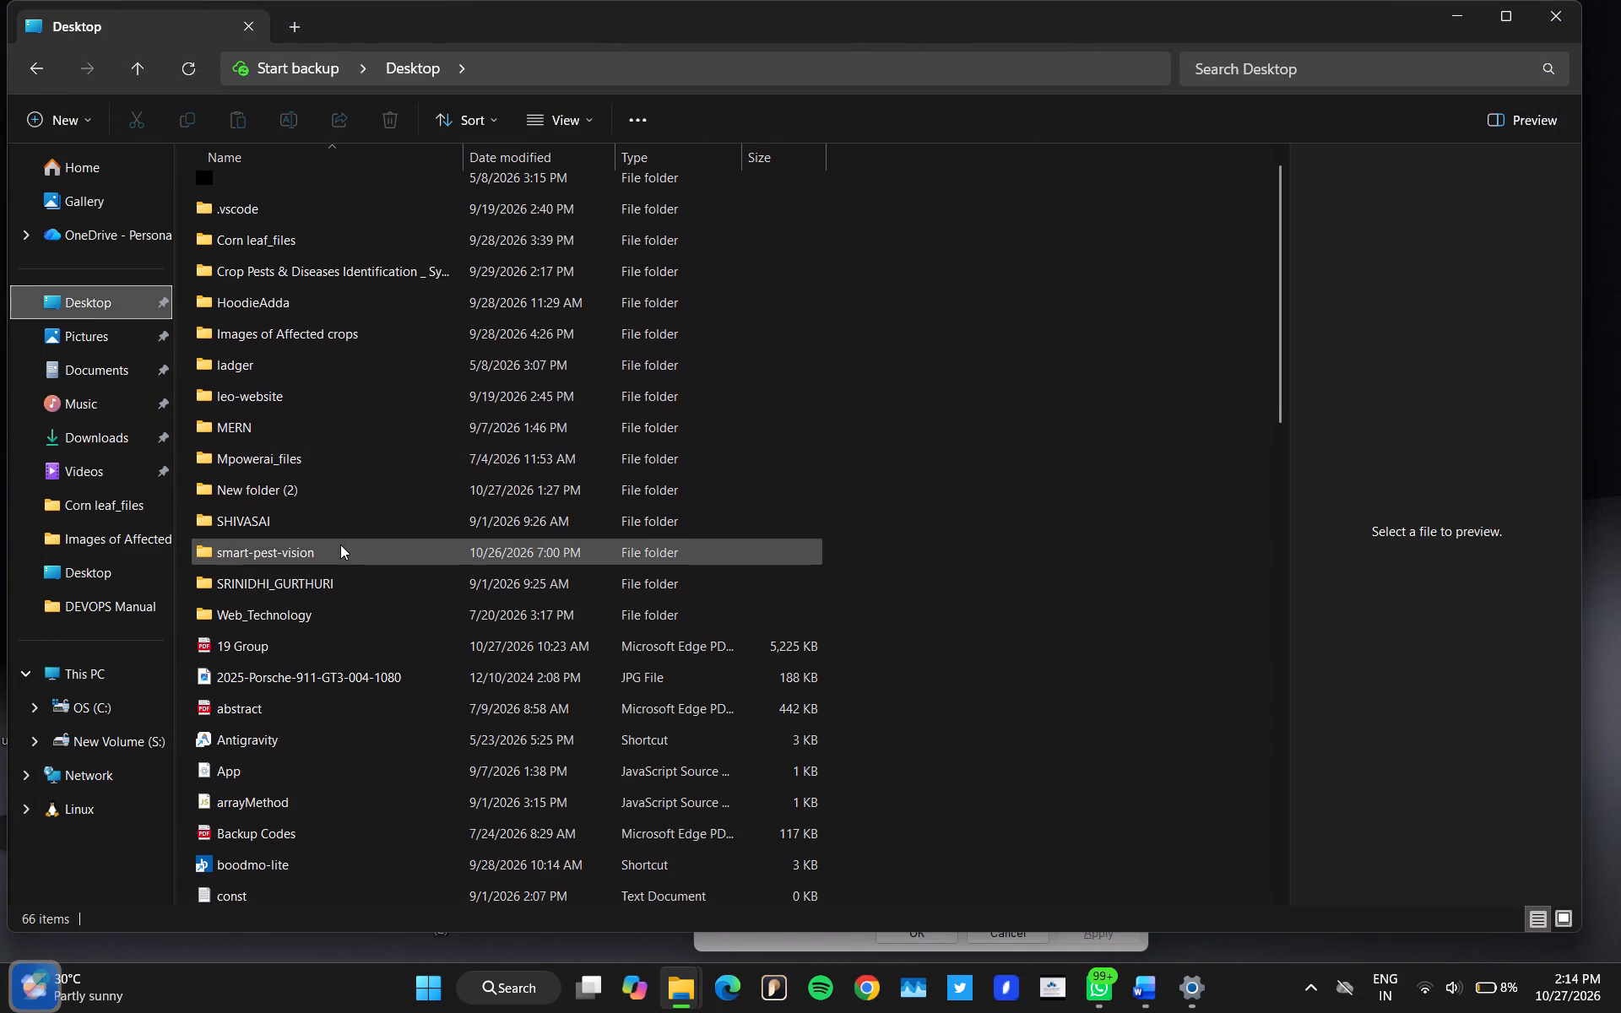
{"action": "scroll", "coordinate": [328, 672], "scroll_direction": "down", "scroll_amount": 3}
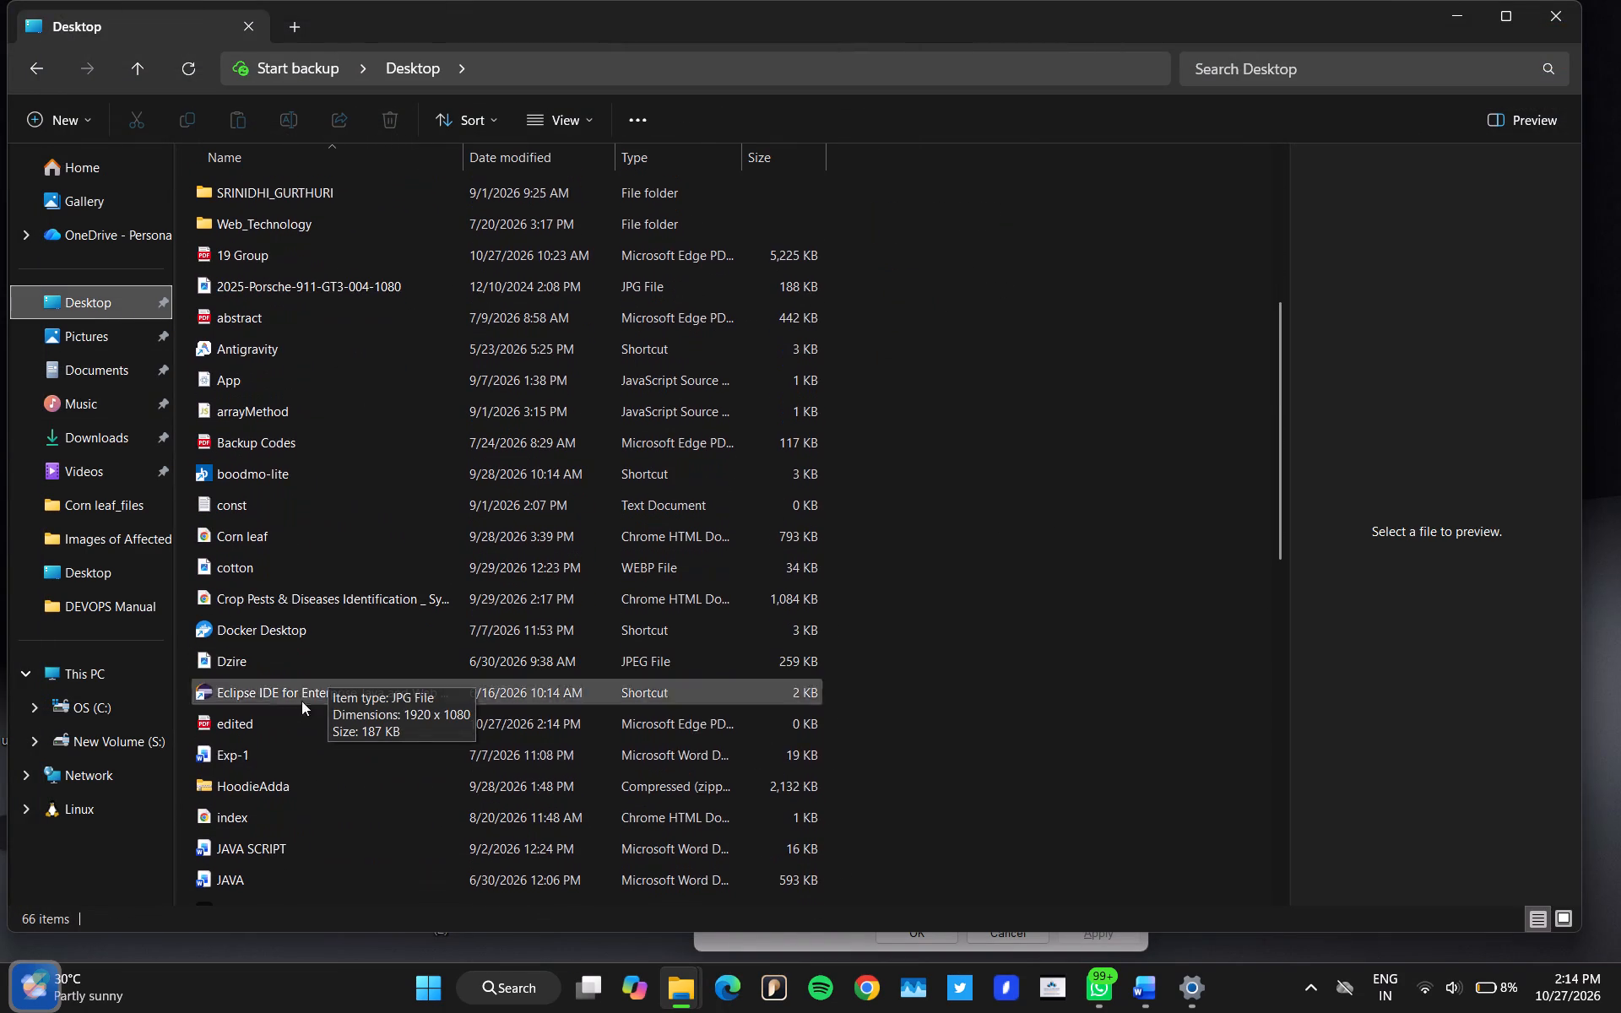
{"action": "double_click", "coordinate": [297, 722]}
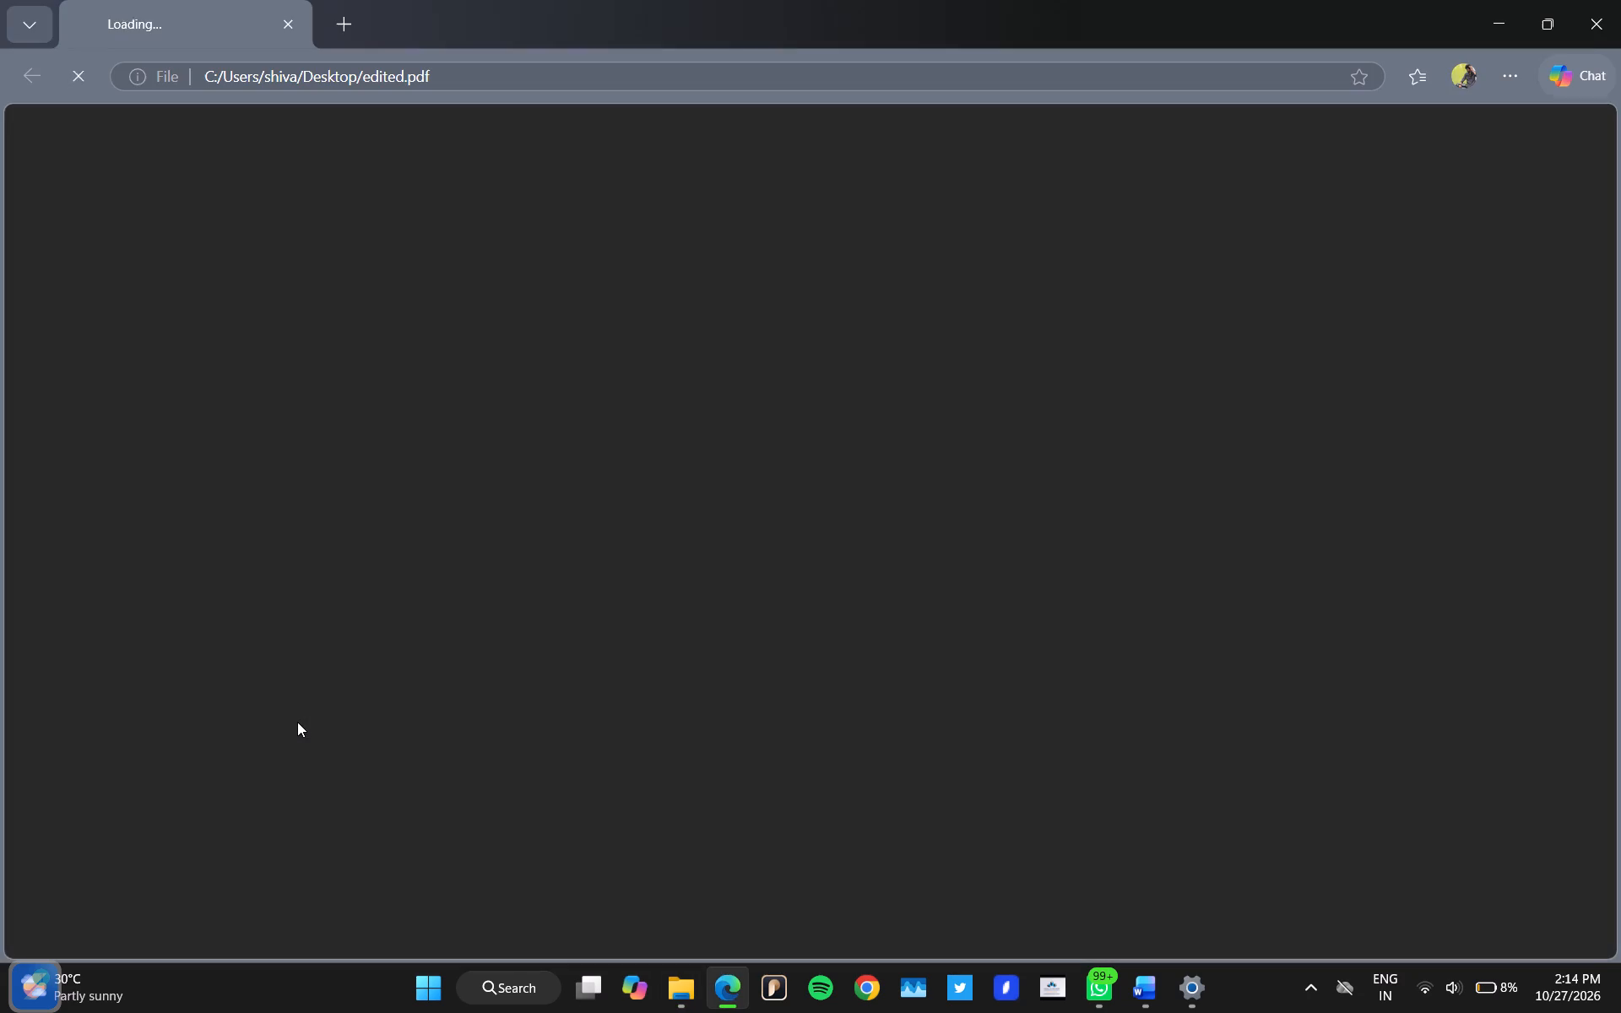
{"action": "left_click", "coordinate": [1620, 0]}
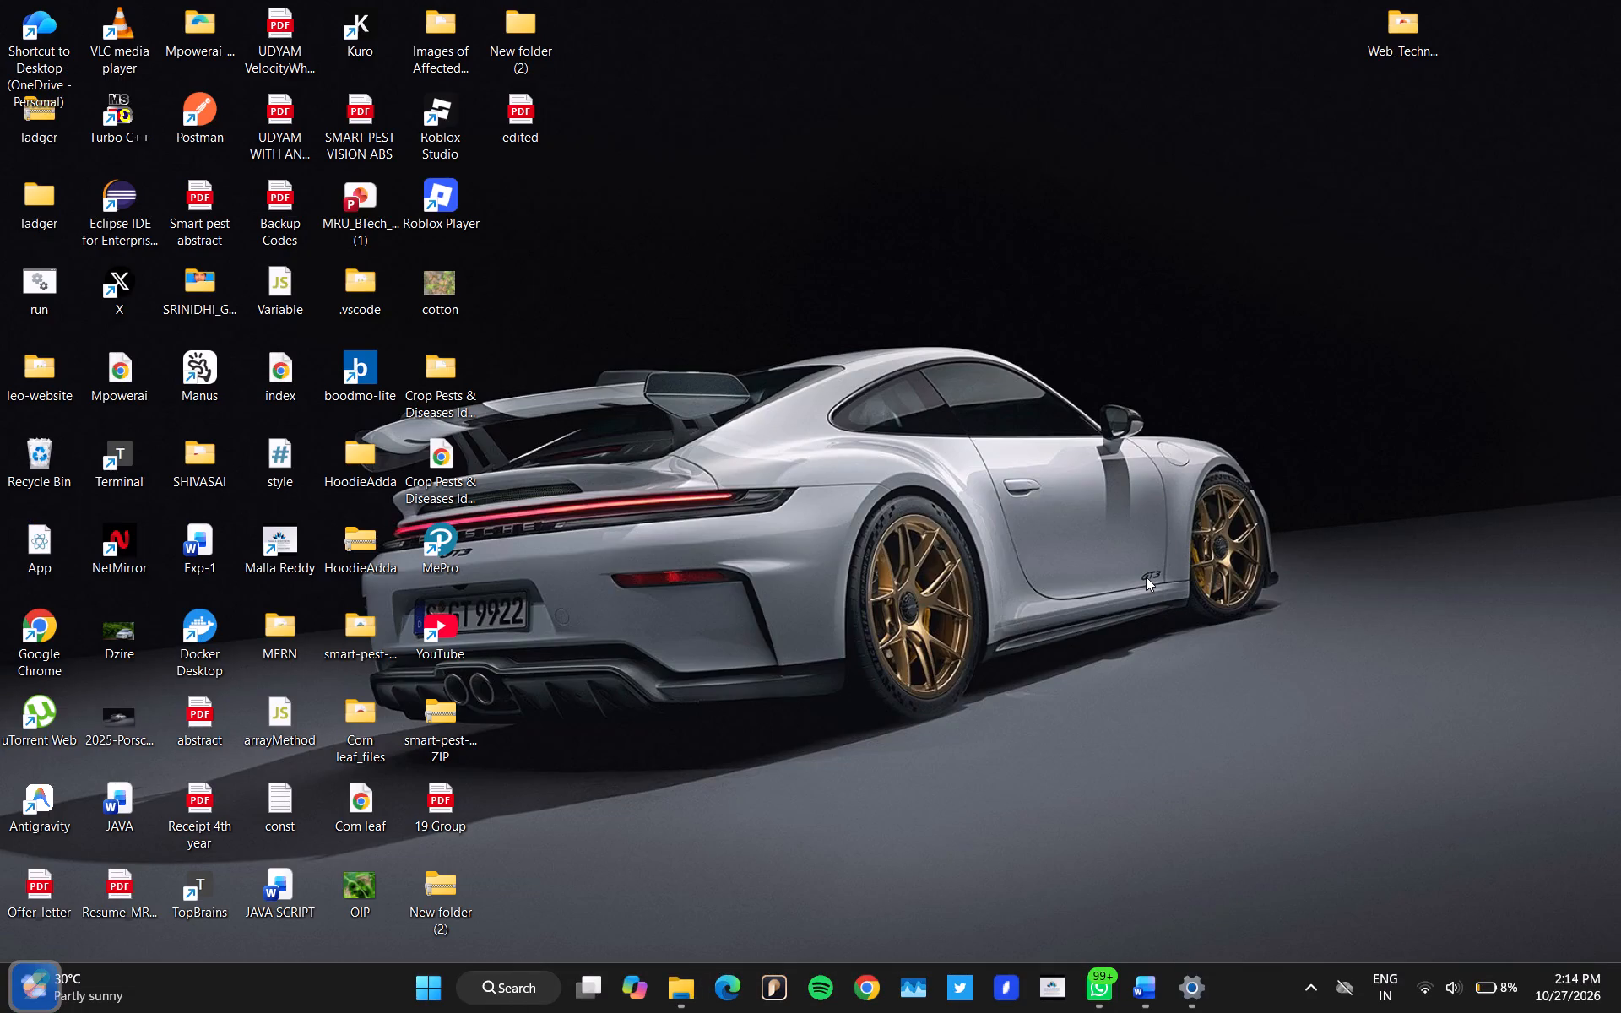
Search the computer for the WhatsApp app to switch to it.
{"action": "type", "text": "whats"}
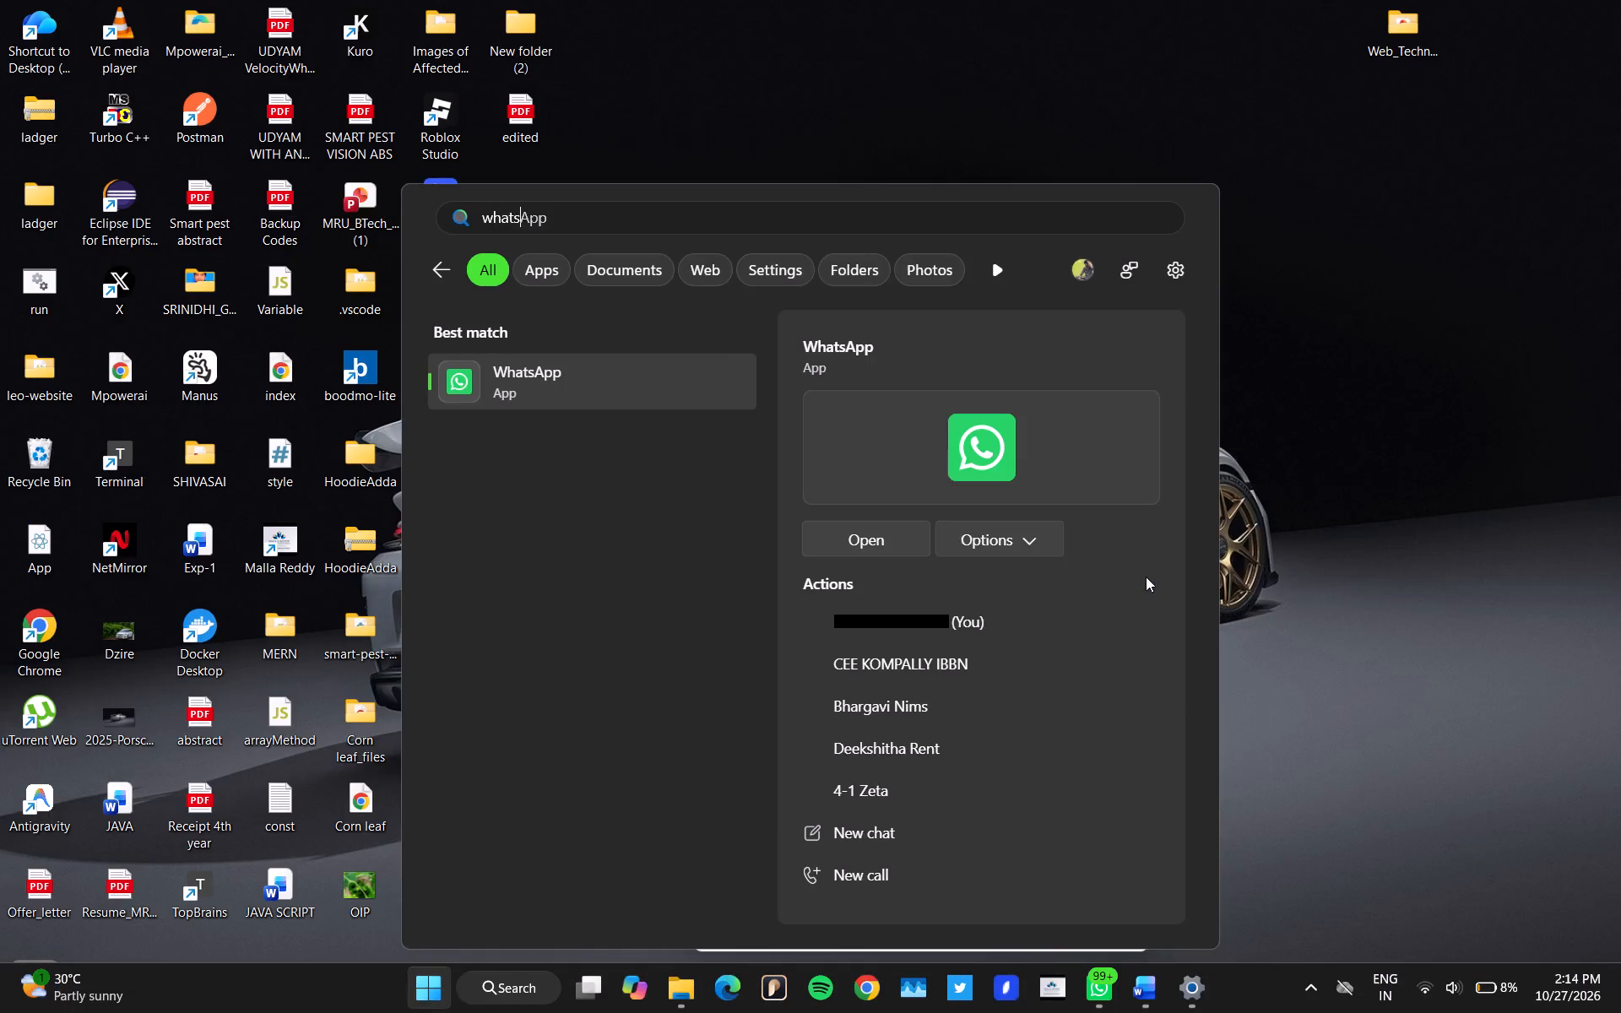
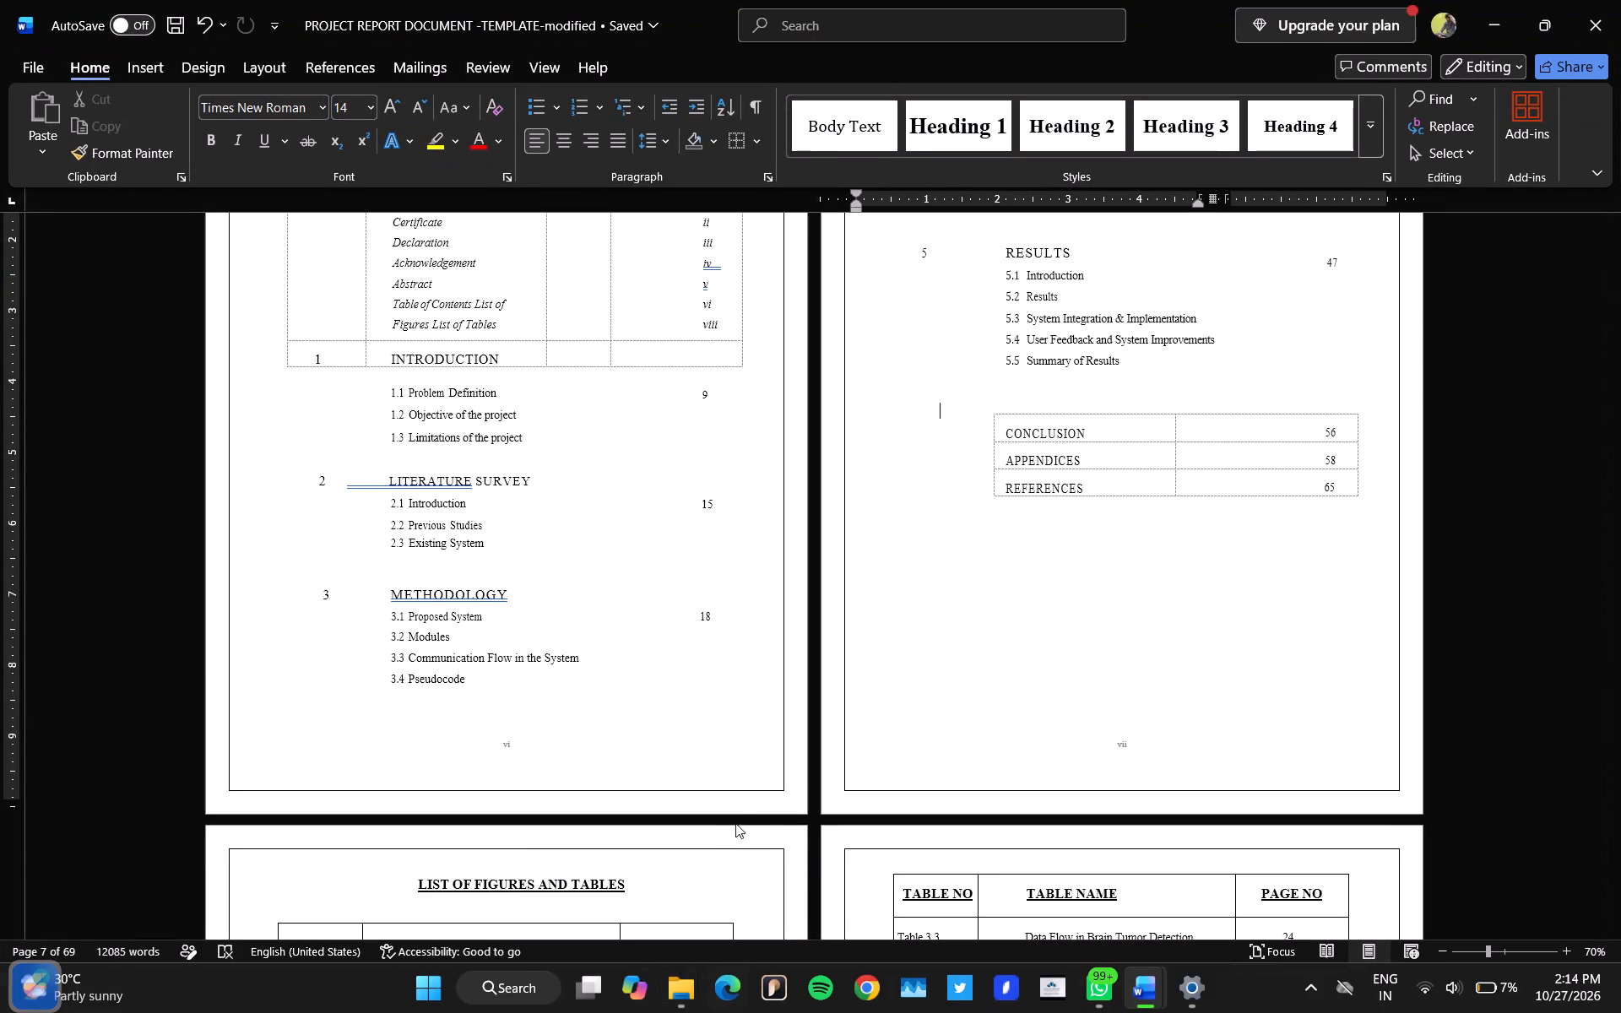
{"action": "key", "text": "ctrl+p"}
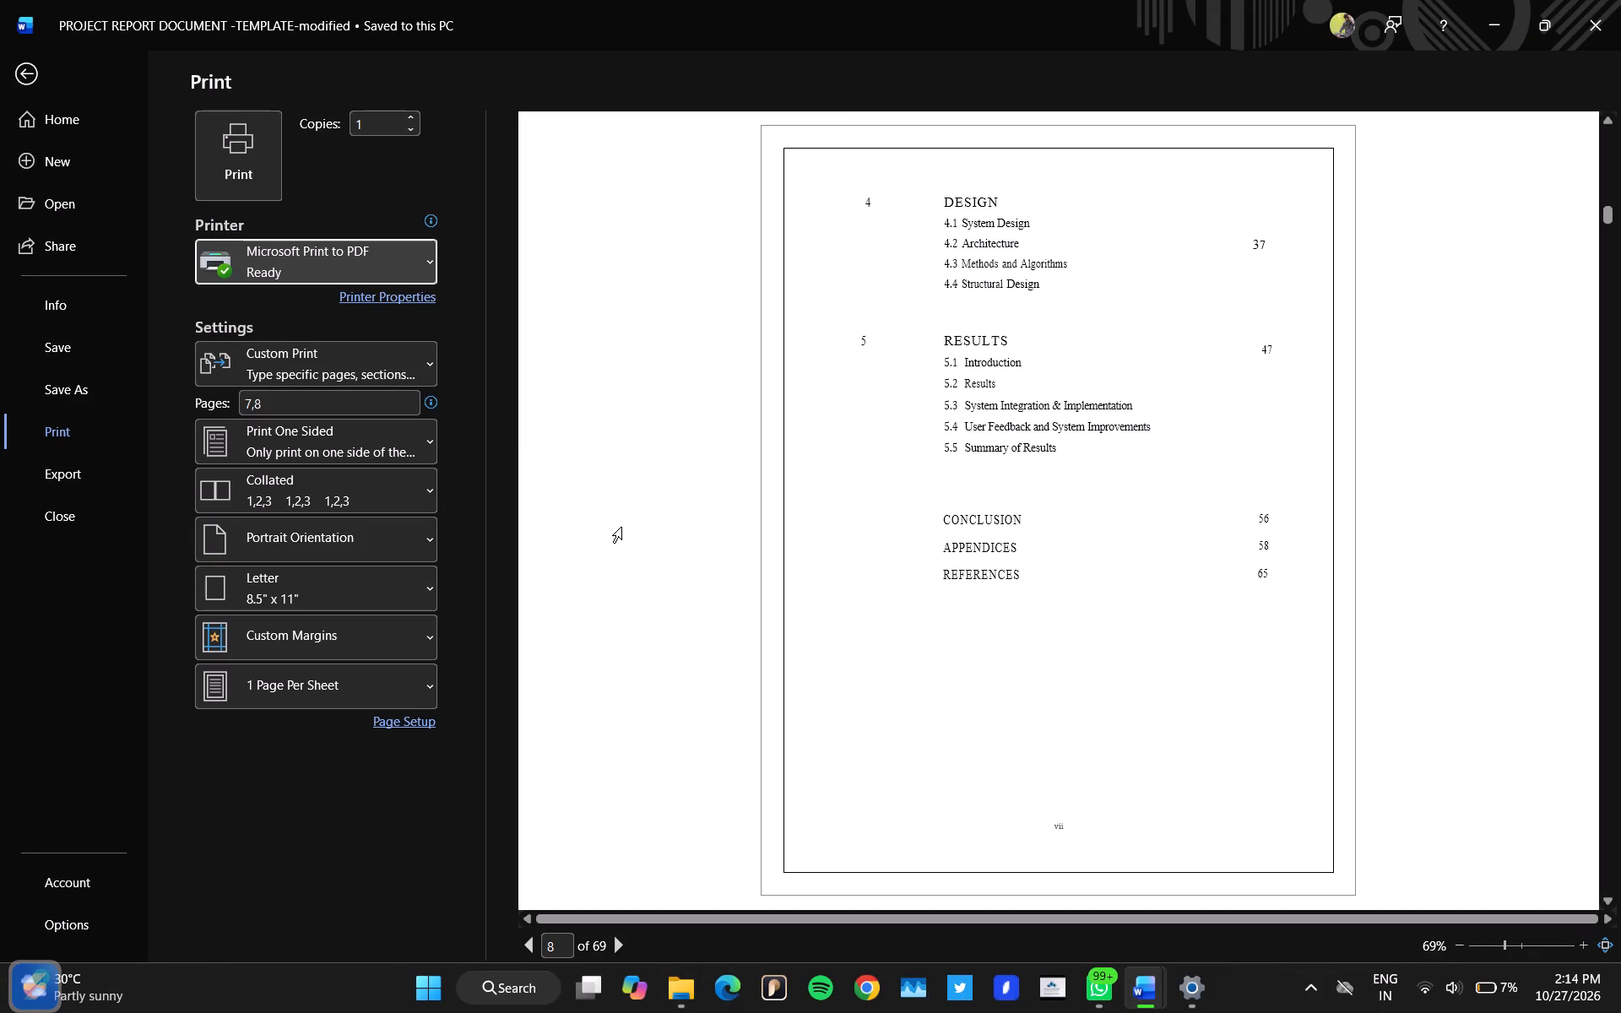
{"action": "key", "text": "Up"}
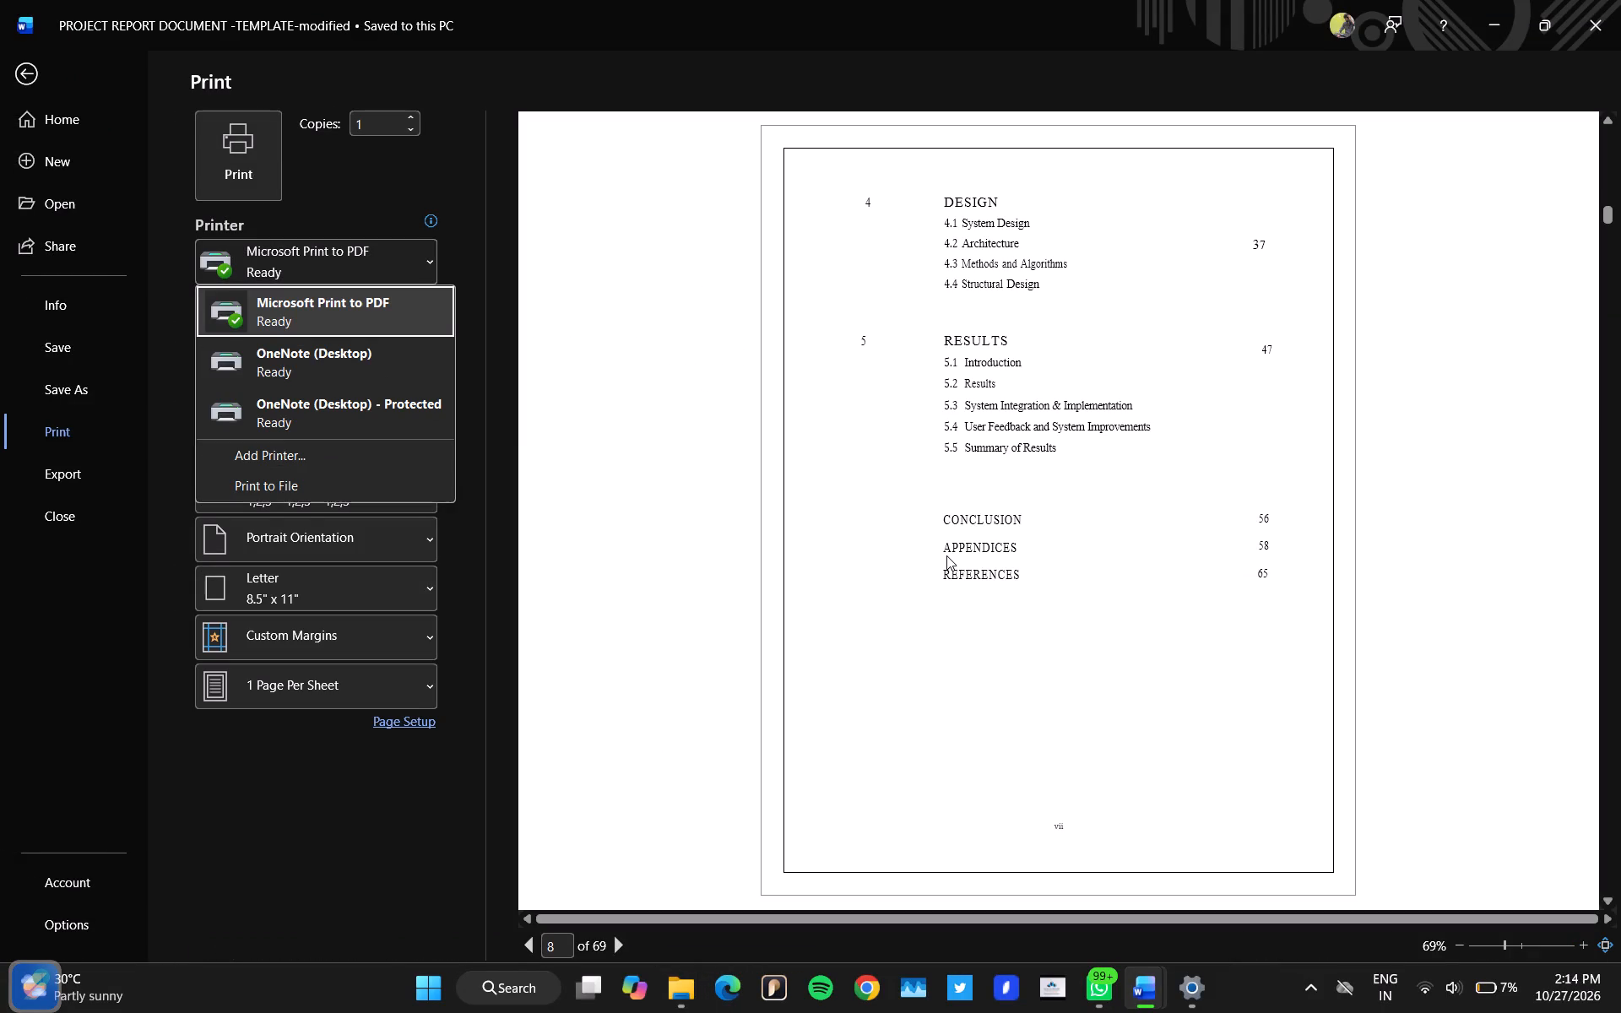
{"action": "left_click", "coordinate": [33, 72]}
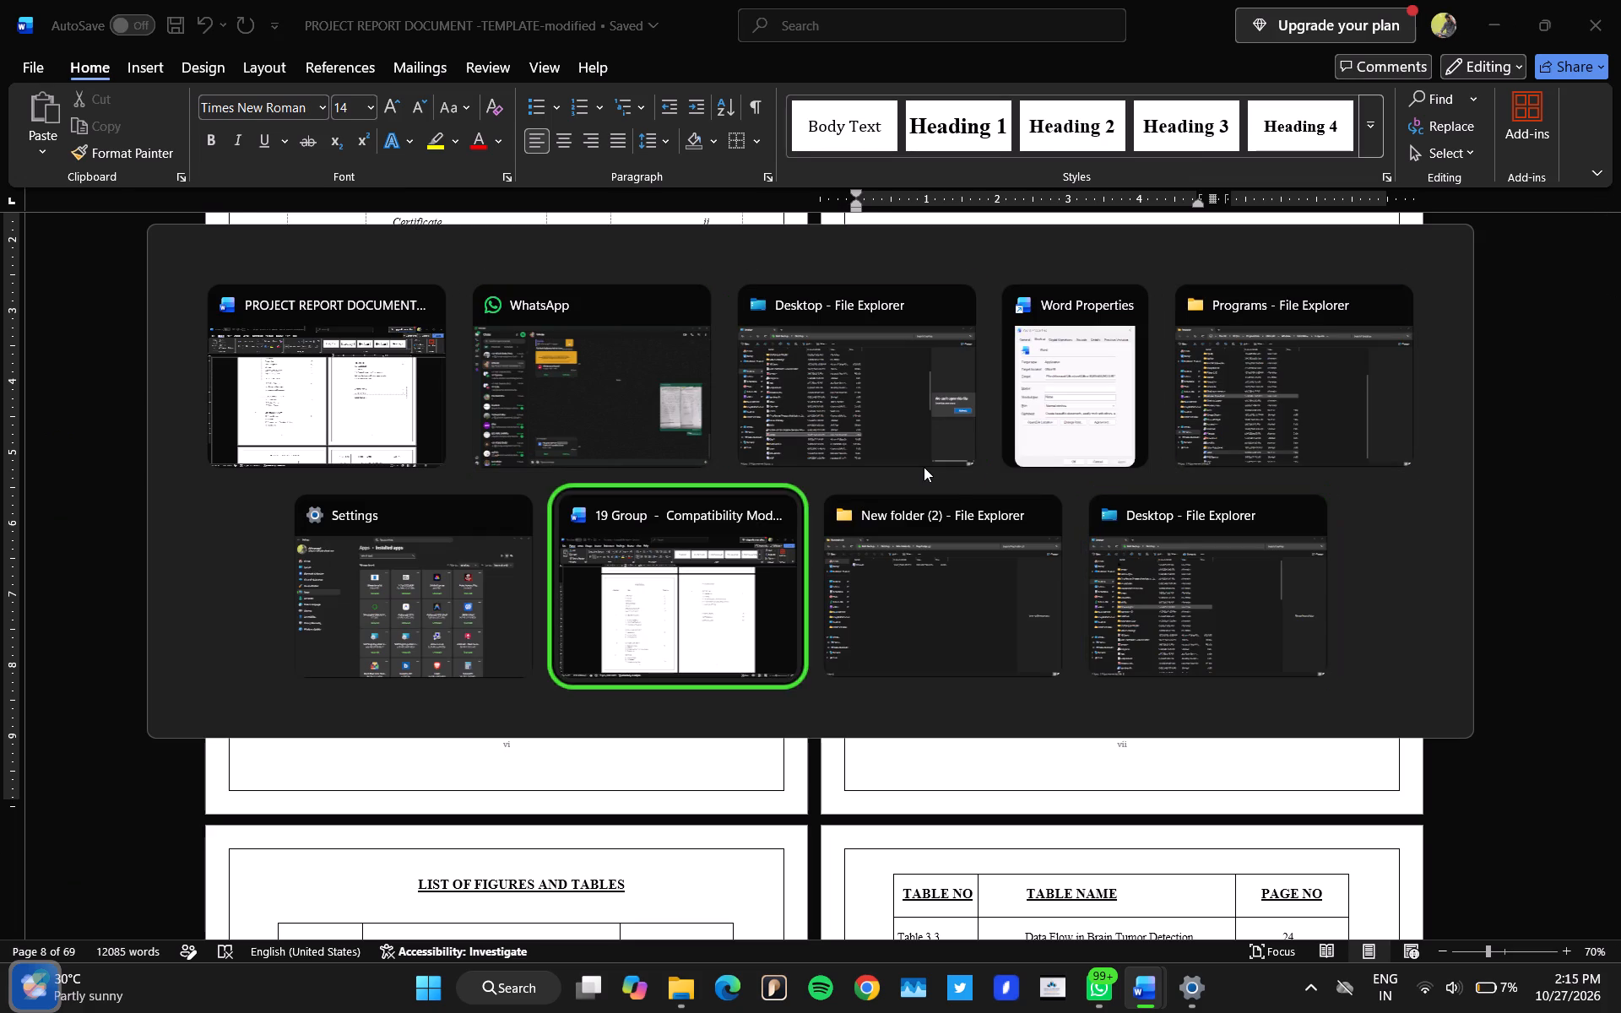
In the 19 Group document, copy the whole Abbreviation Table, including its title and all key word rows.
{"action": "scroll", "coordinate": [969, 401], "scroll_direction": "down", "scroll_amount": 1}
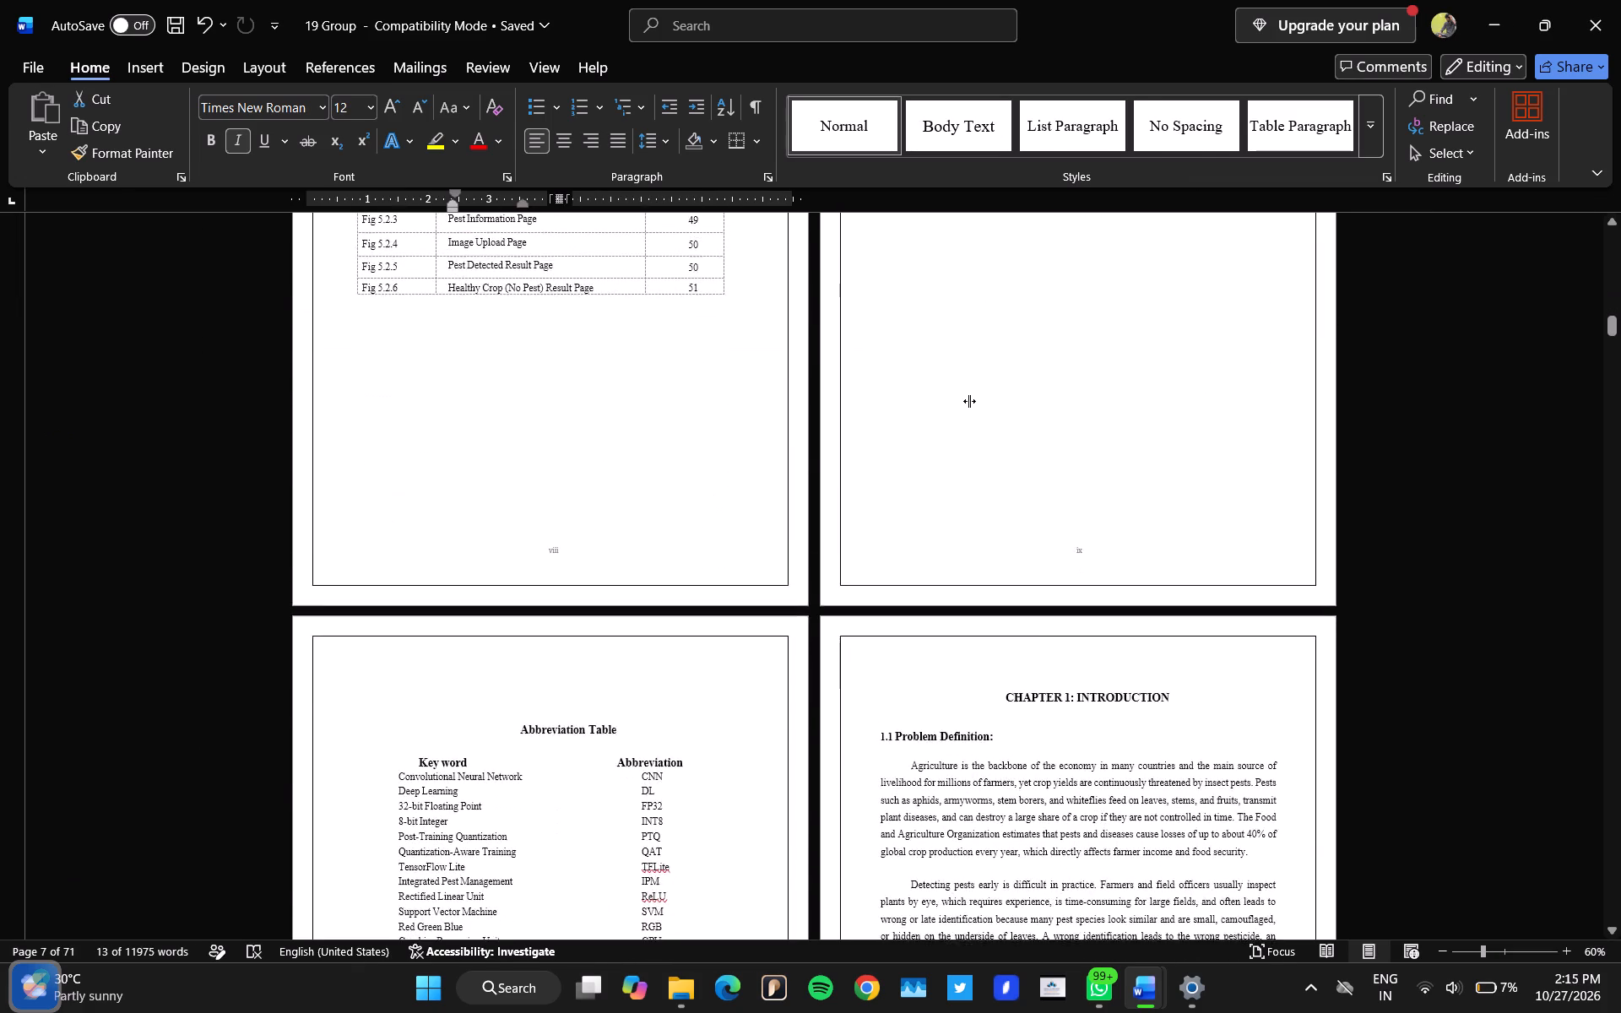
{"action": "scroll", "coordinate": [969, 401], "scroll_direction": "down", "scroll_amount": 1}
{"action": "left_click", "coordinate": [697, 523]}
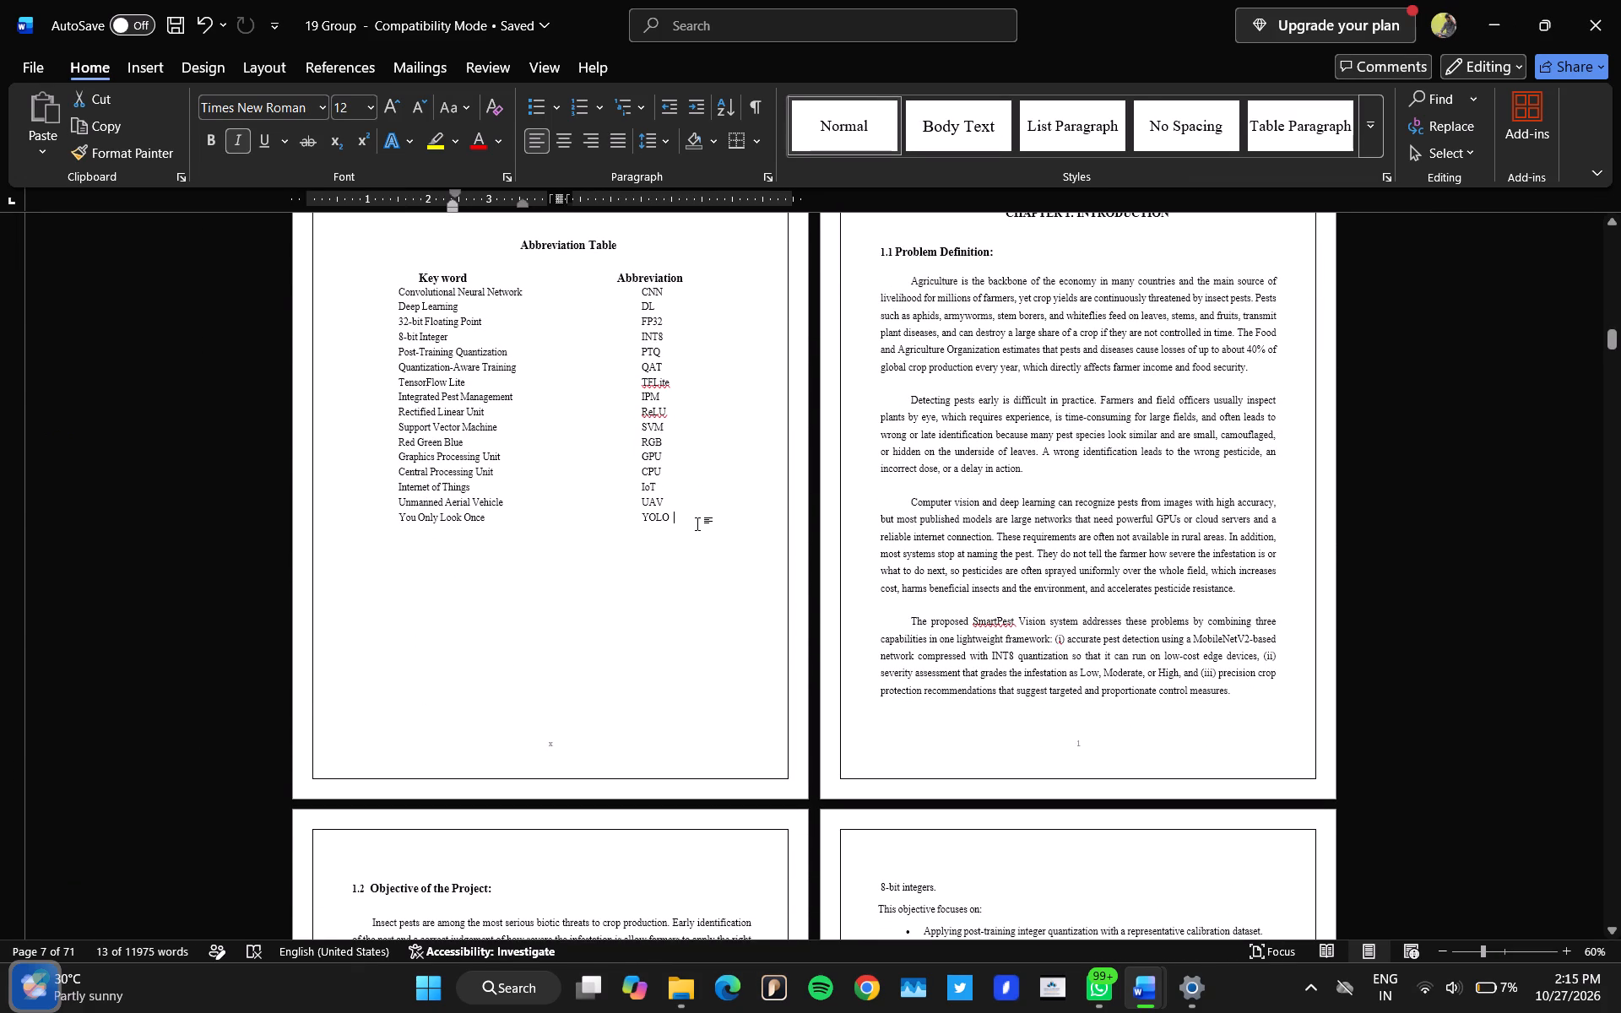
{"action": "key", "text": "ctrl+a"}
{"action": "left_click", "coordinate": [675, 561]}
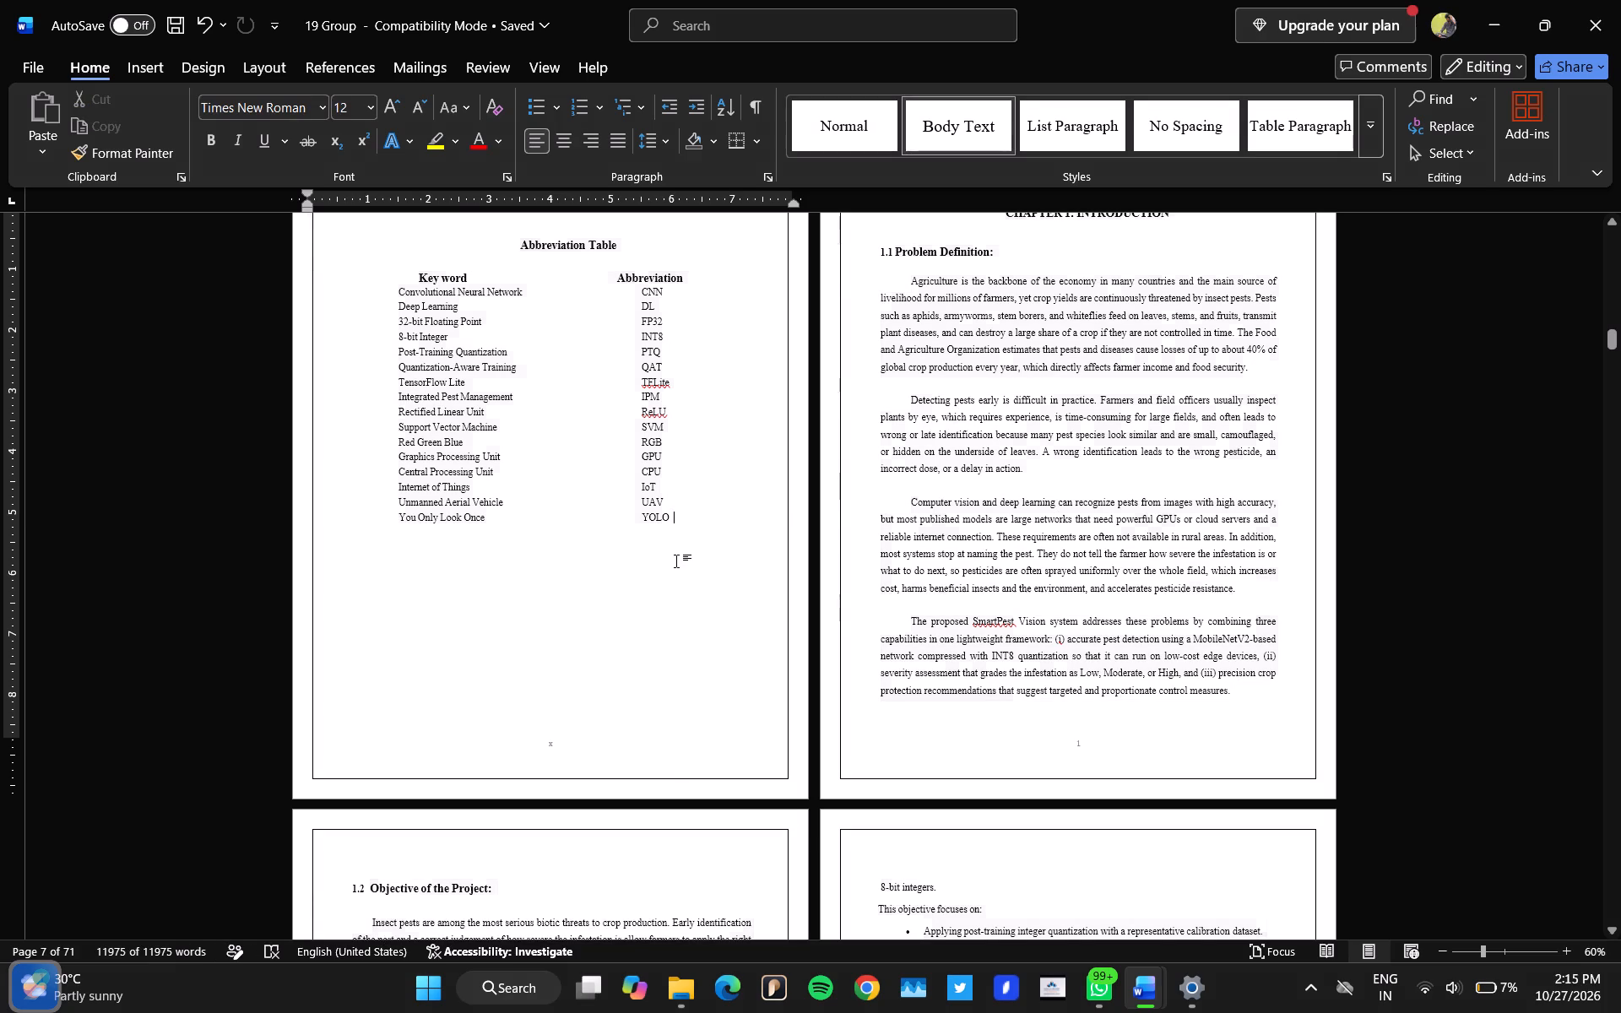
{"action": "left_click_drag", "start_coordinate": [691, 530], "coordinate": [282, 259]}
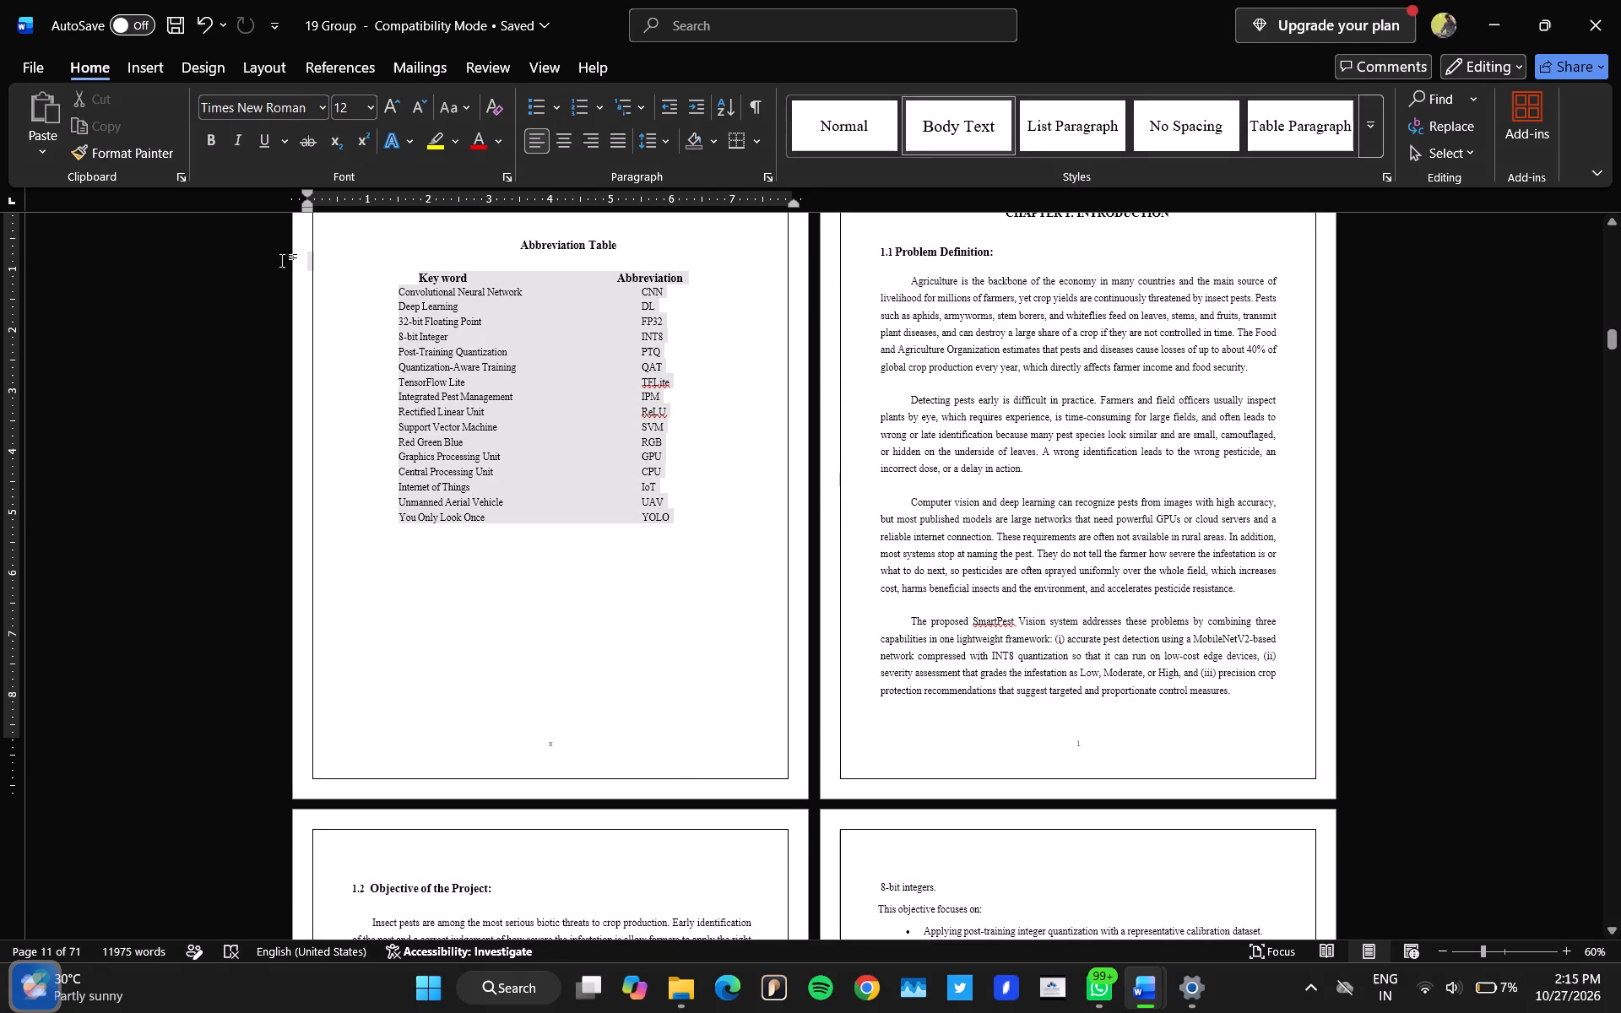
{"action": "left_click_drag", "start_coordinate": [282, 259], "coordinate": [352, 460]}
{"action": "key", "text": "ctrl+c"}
Switch to the project report template document and centre the "Abbreviation Table" title.
{"action": "key", "text": "alt+Tab"}
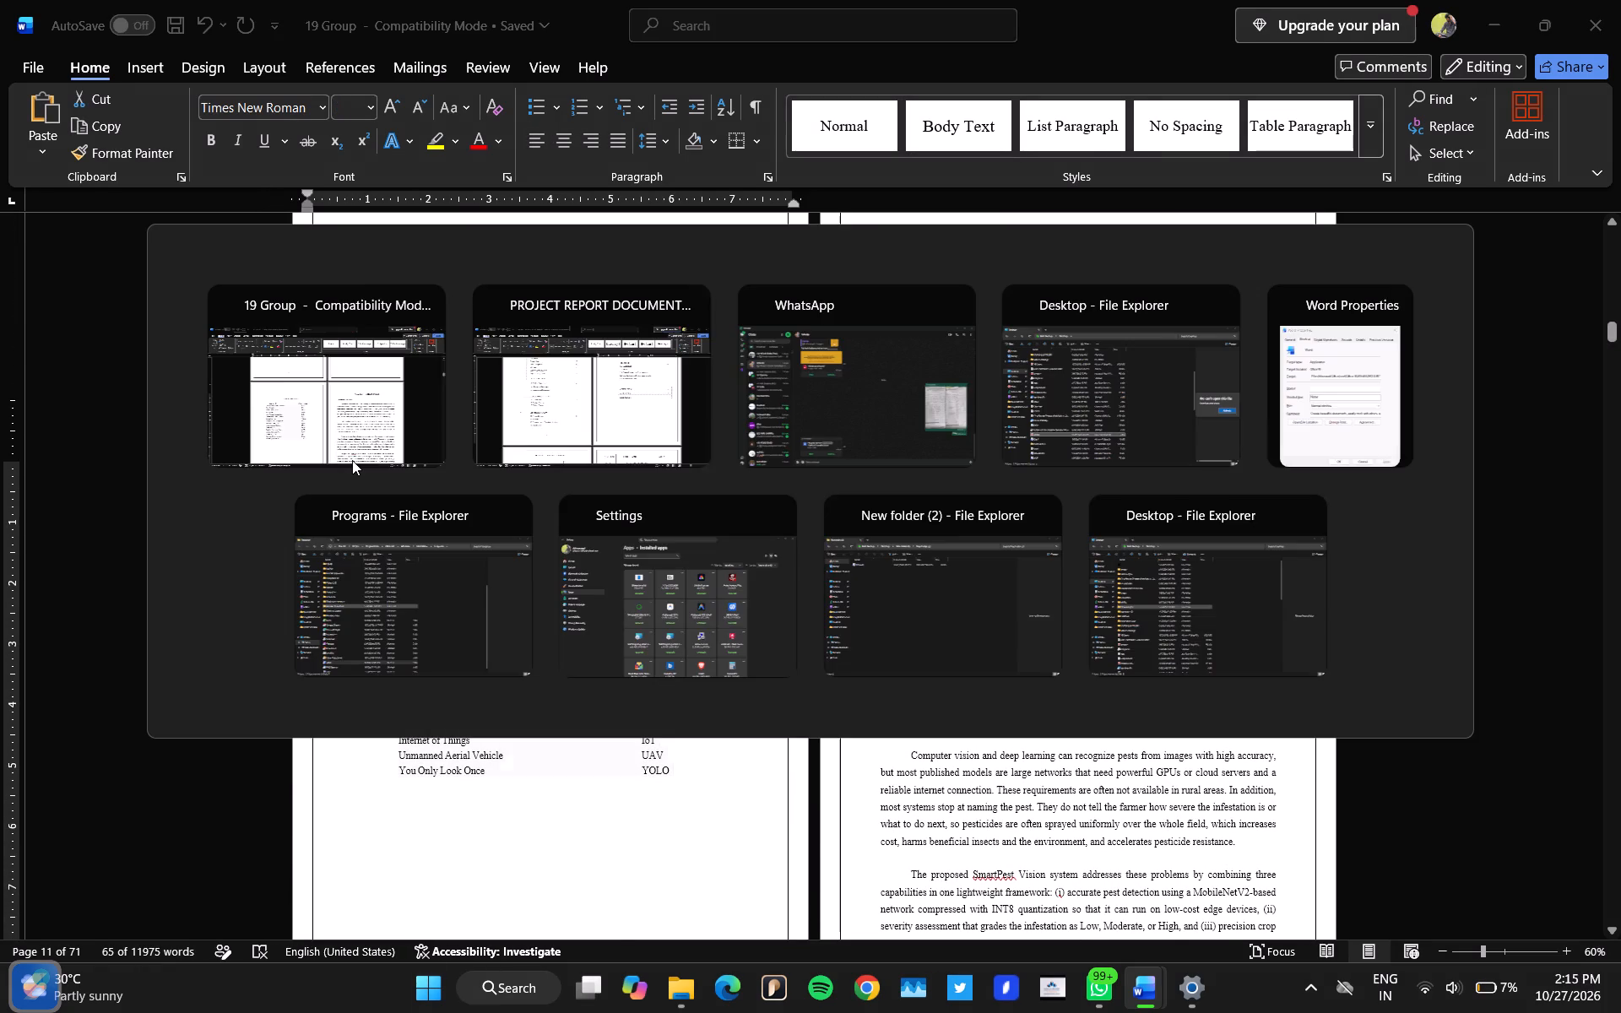
{"action": "scroll", "coordinate": [501, 570], "scroll_direction": "down", "scroll_amount": 1}
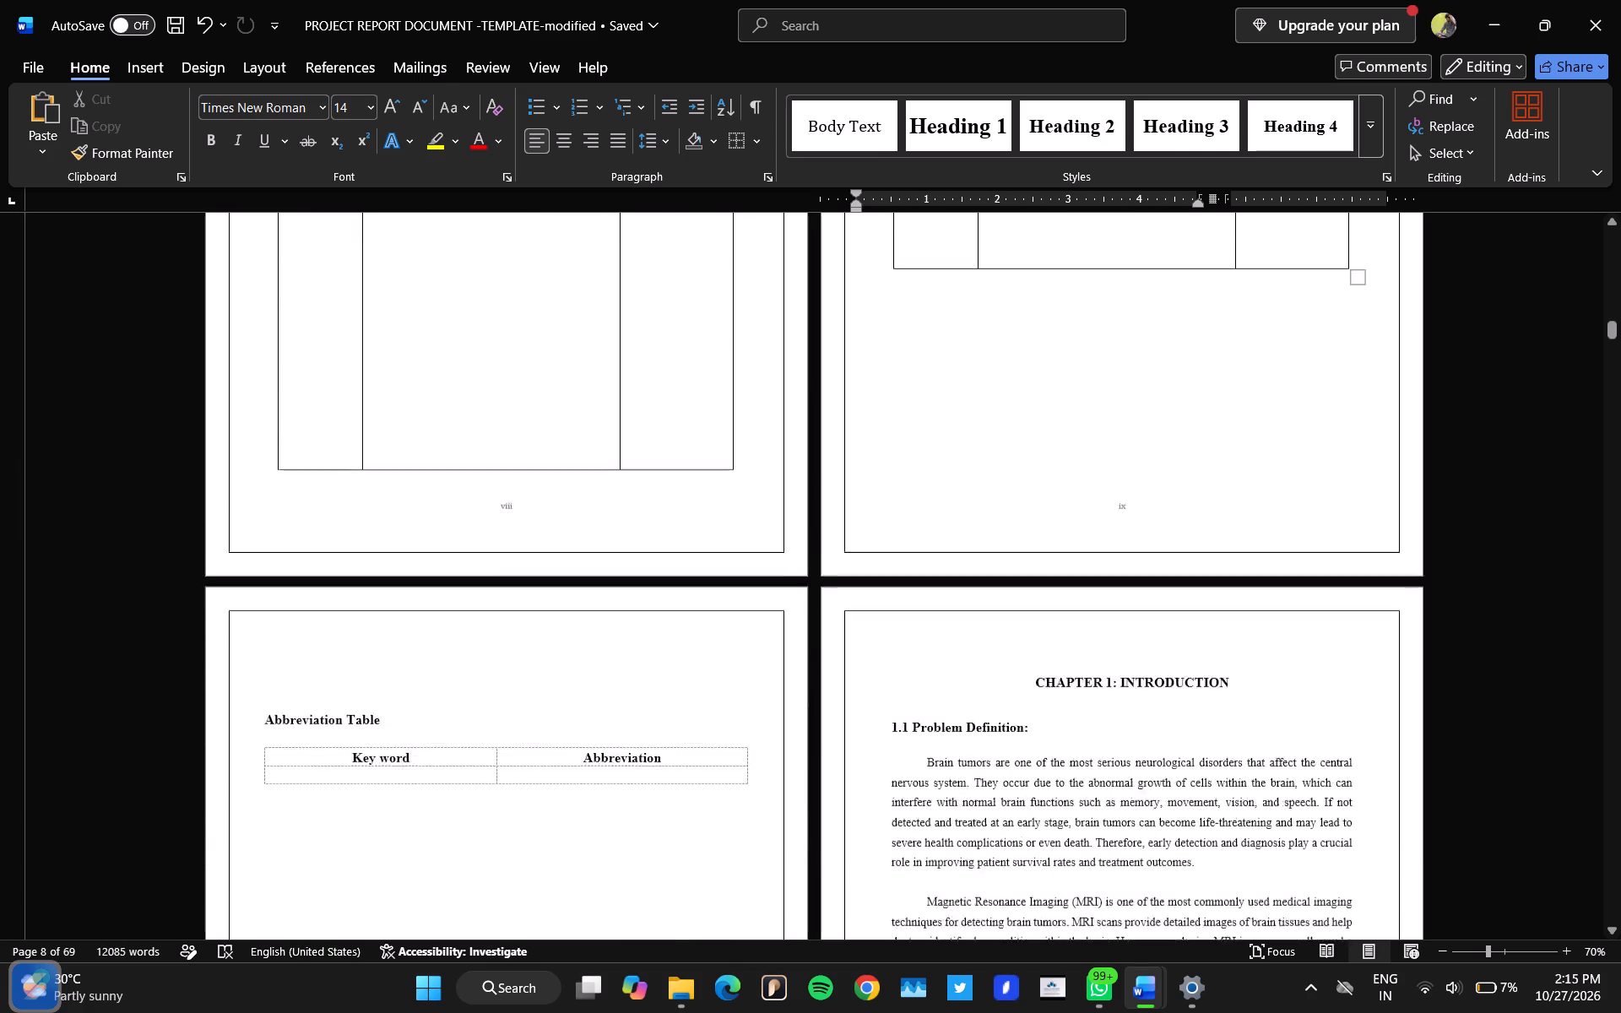
{"action": "scroll", "coordinate": [501, 570], "scroll_direction": "down", "scroll_amount": 1}
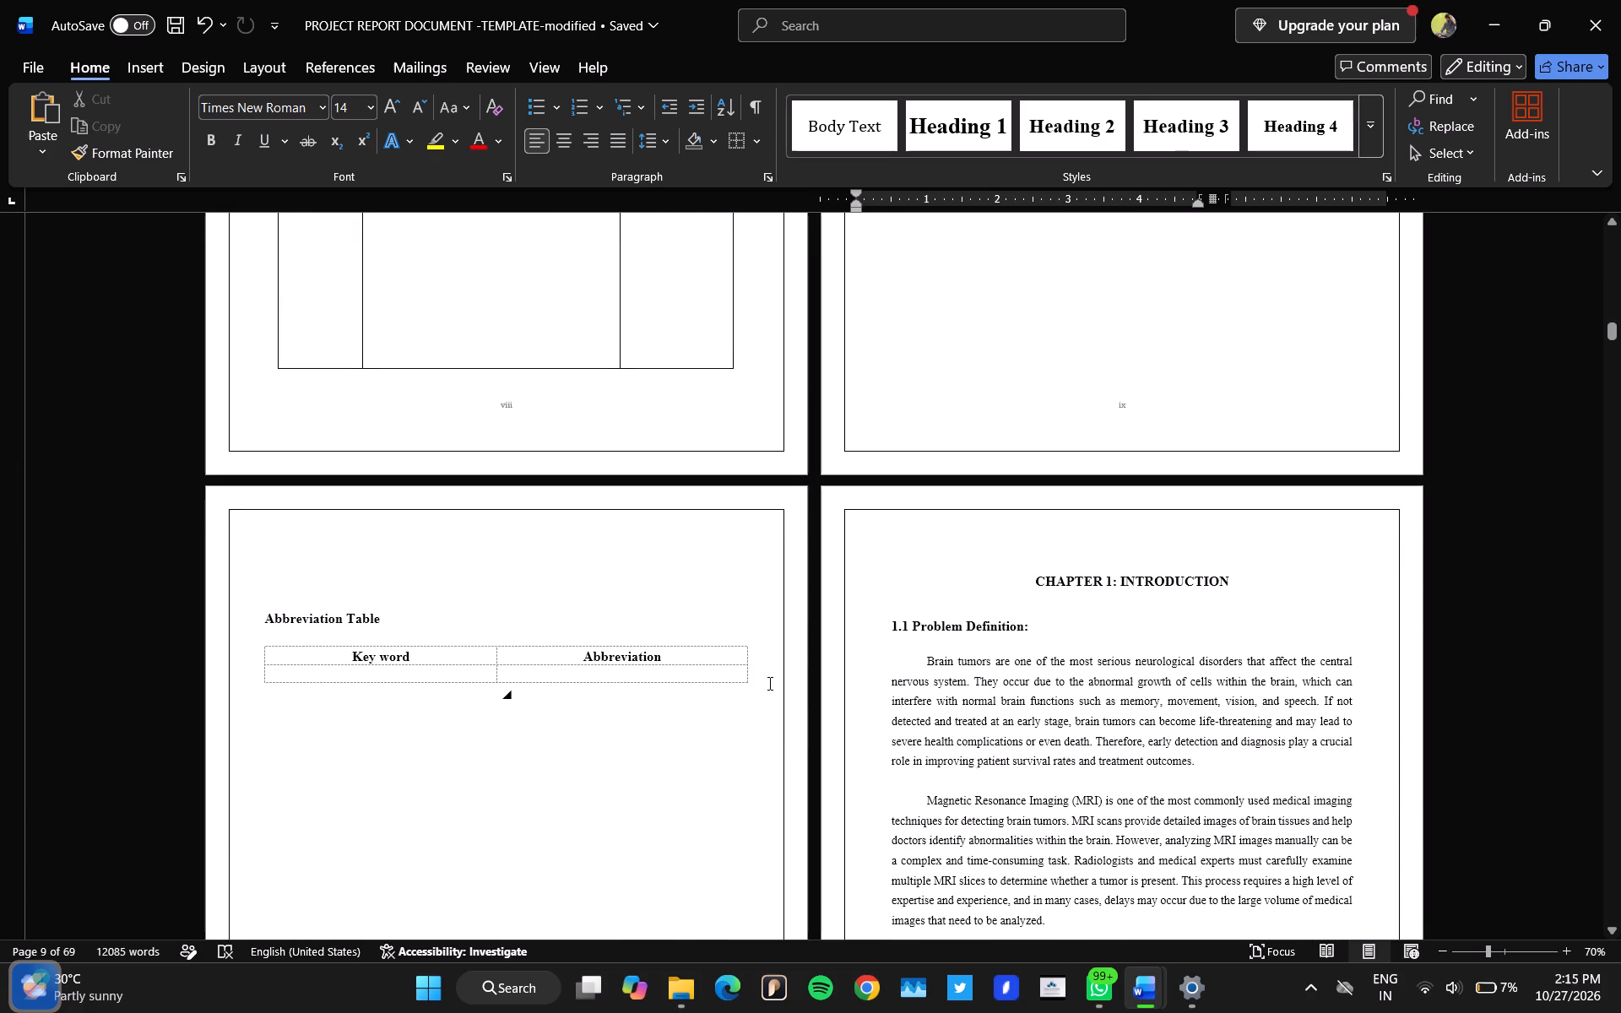
{"action": "left_click", "coordinate": [757, 680]}
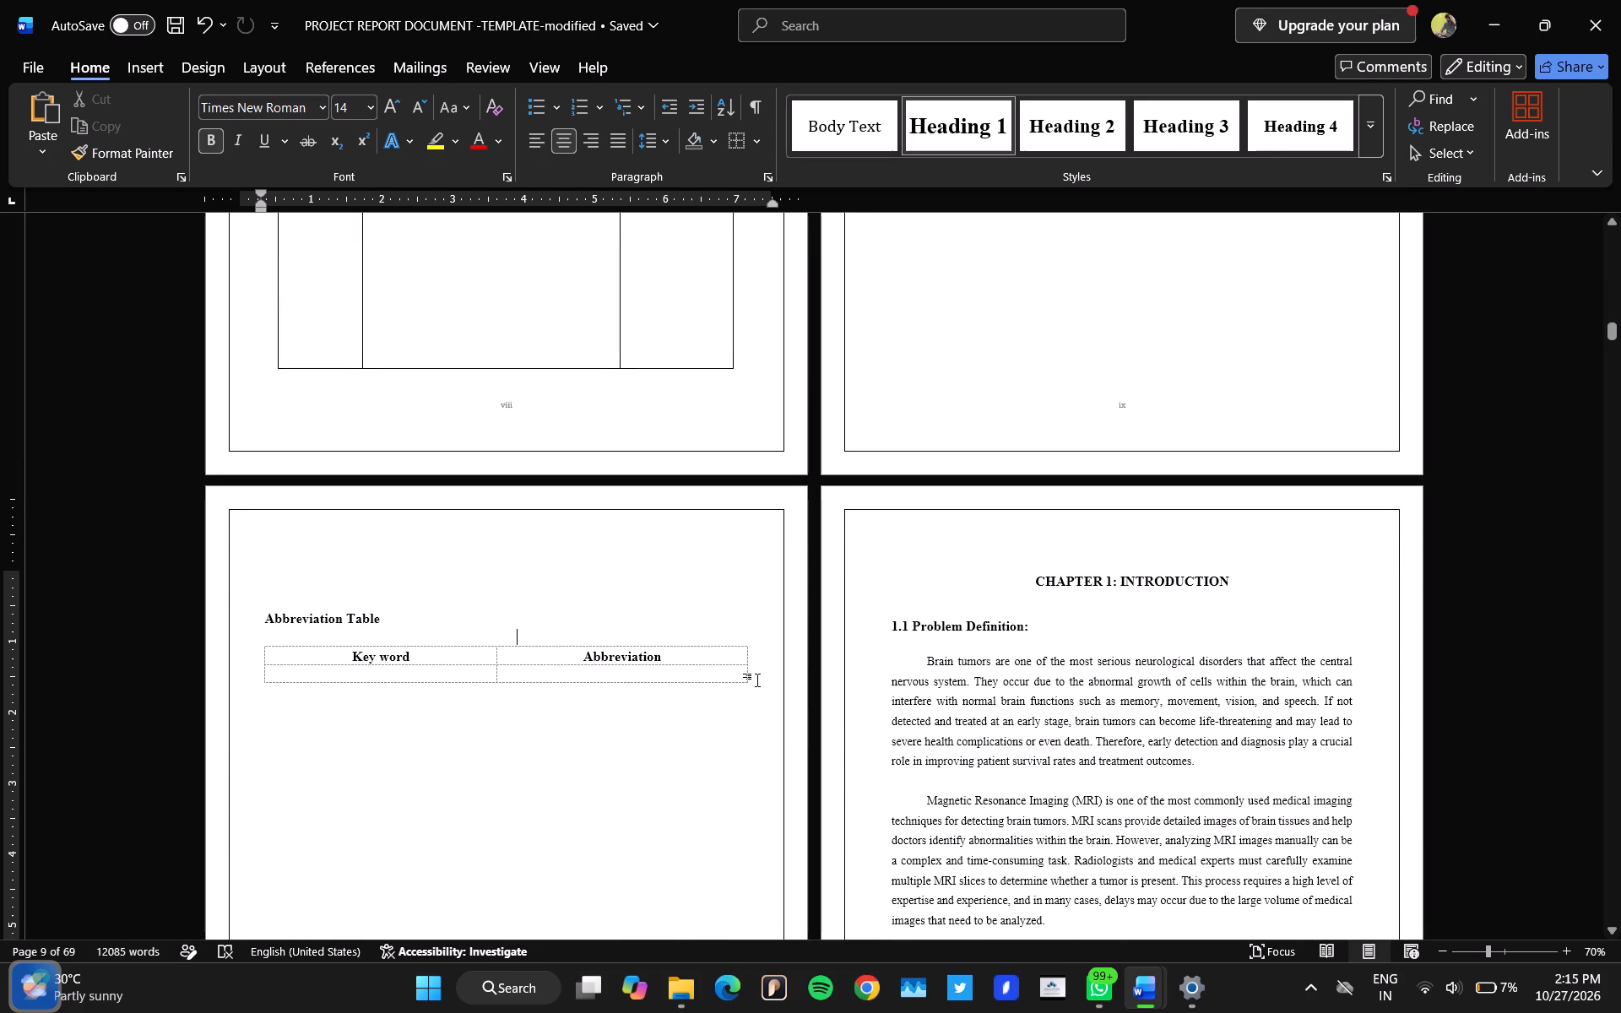
{"action": "left_click", "coordinate": [610, 673]}
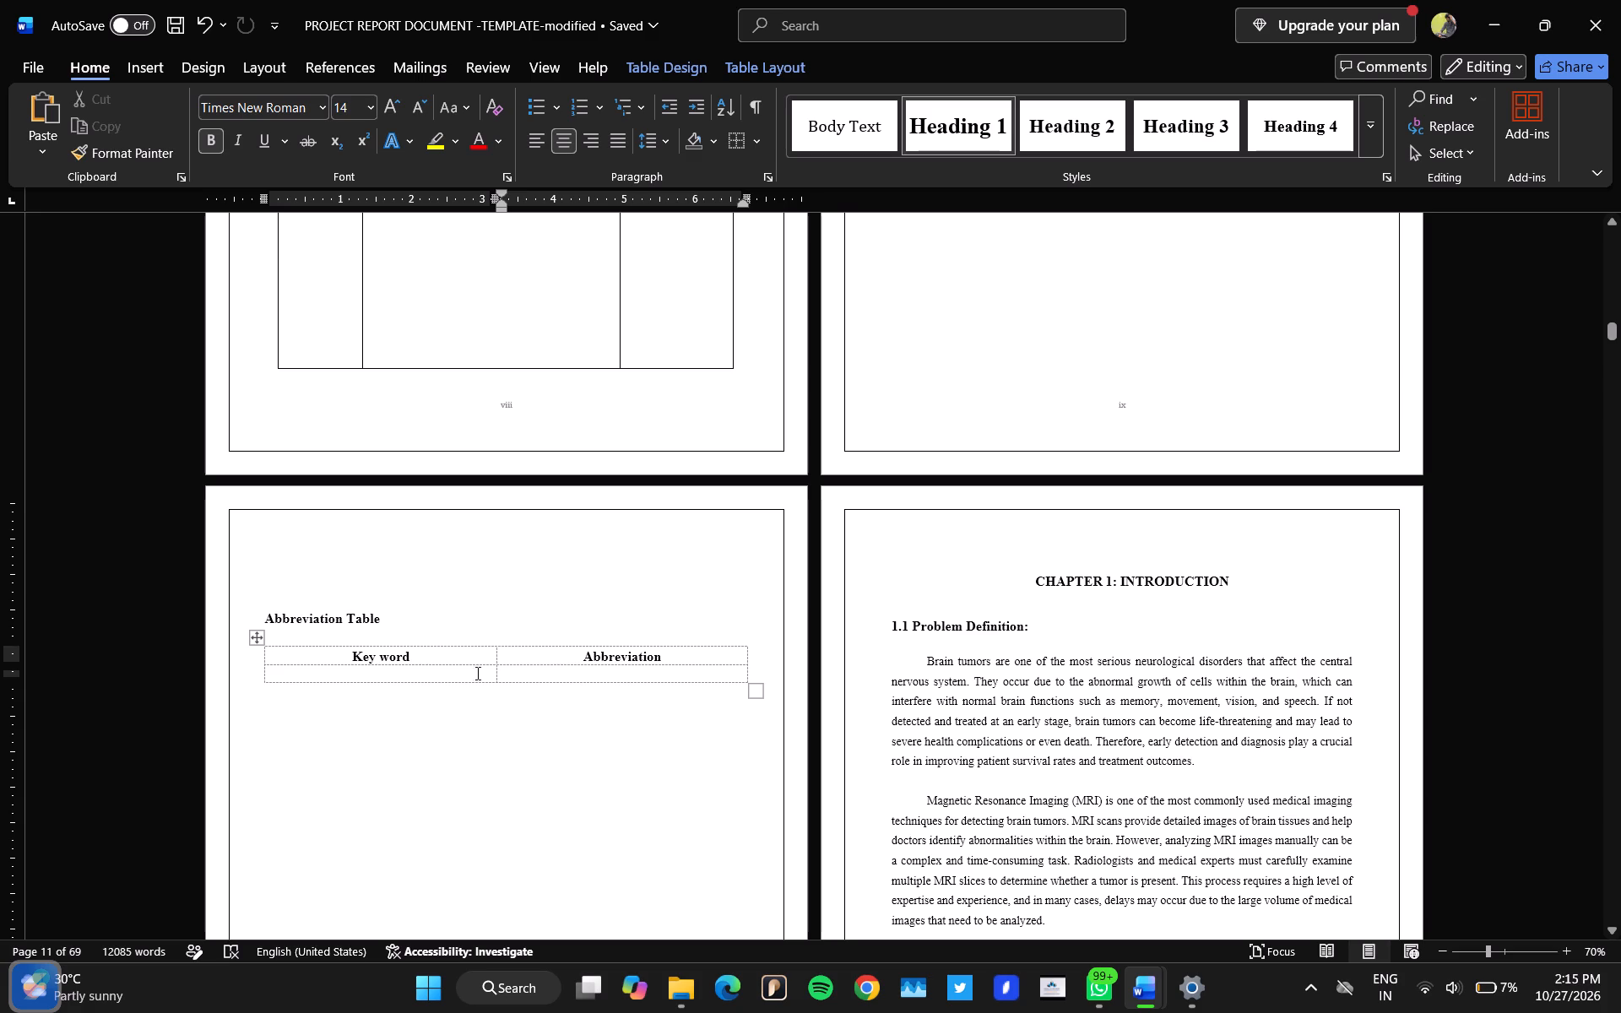
{"action": "left_click", "coordinate": [407, 674]}
{"action": "left_click_drag", "start_coordinate": [385, 620], "coordinate": [267, 620]}
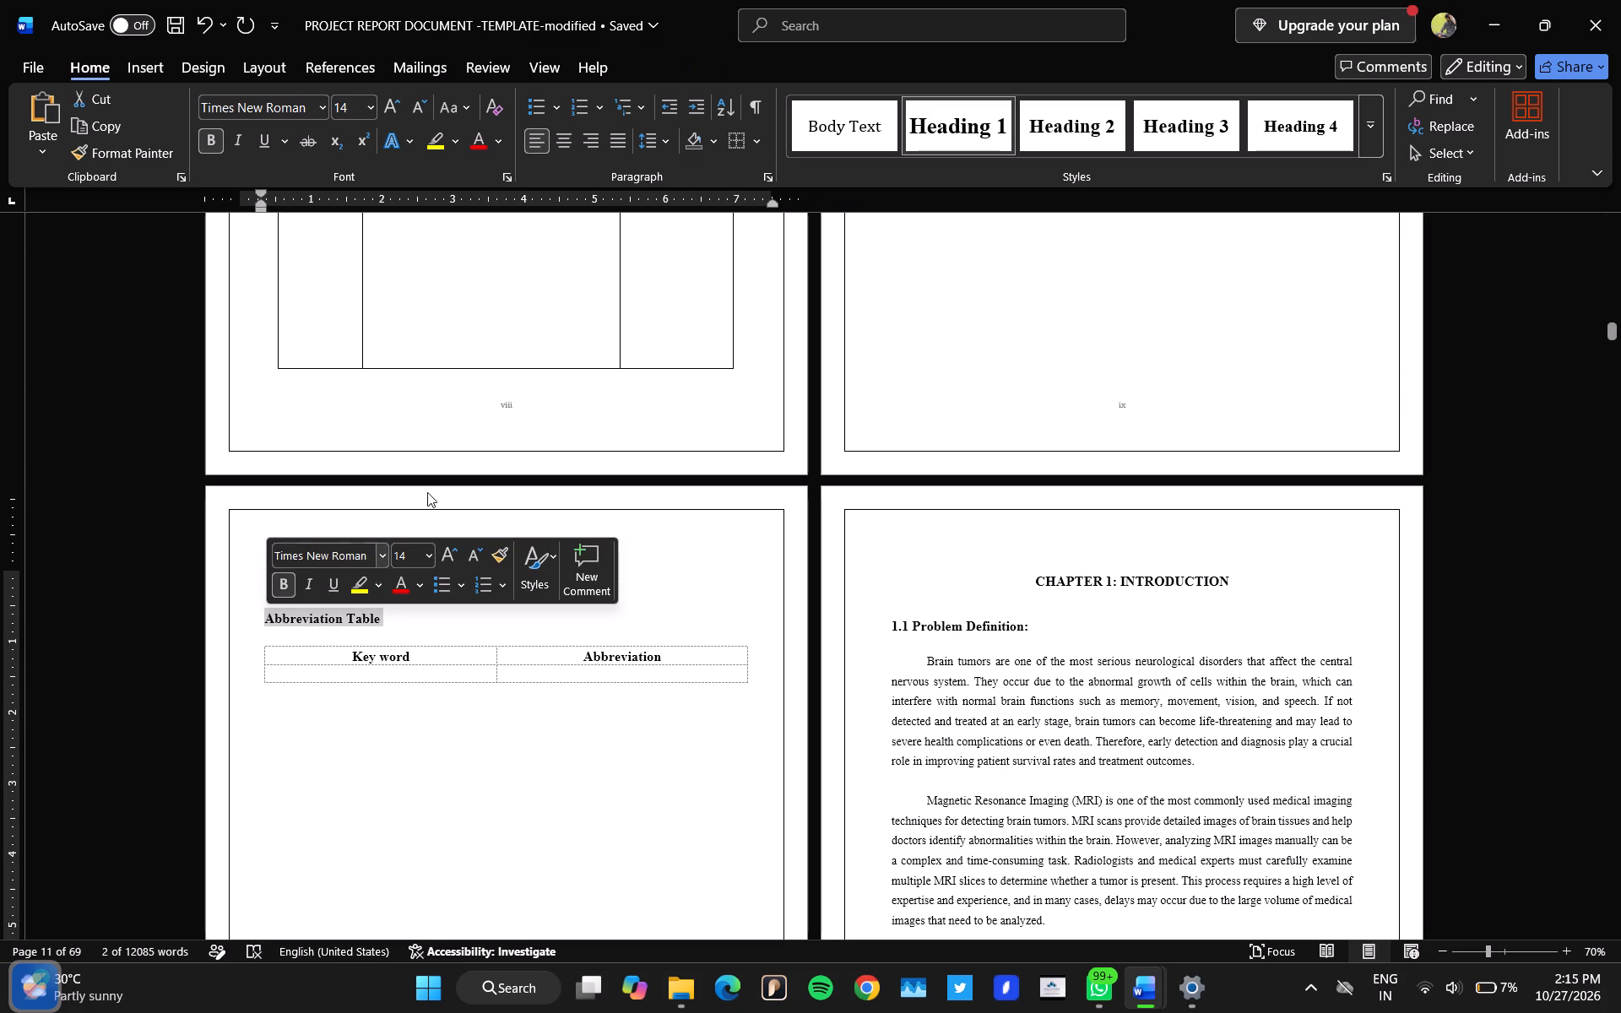
{"action": "left_click", "coordinate": [557, 144]}
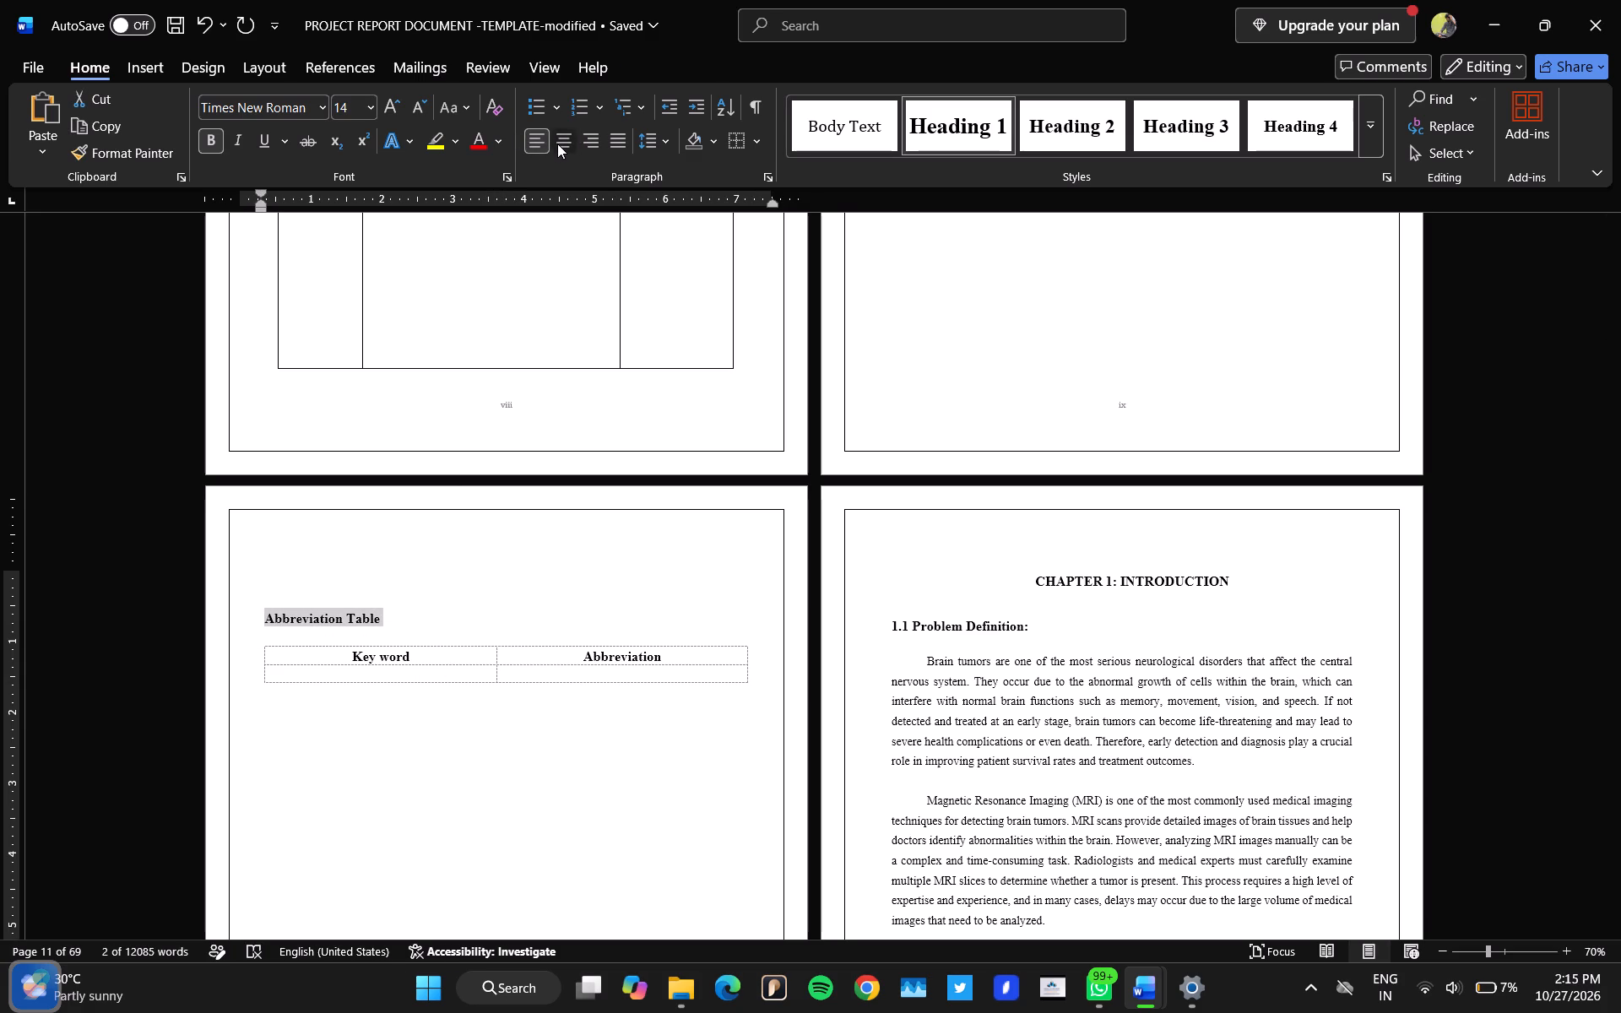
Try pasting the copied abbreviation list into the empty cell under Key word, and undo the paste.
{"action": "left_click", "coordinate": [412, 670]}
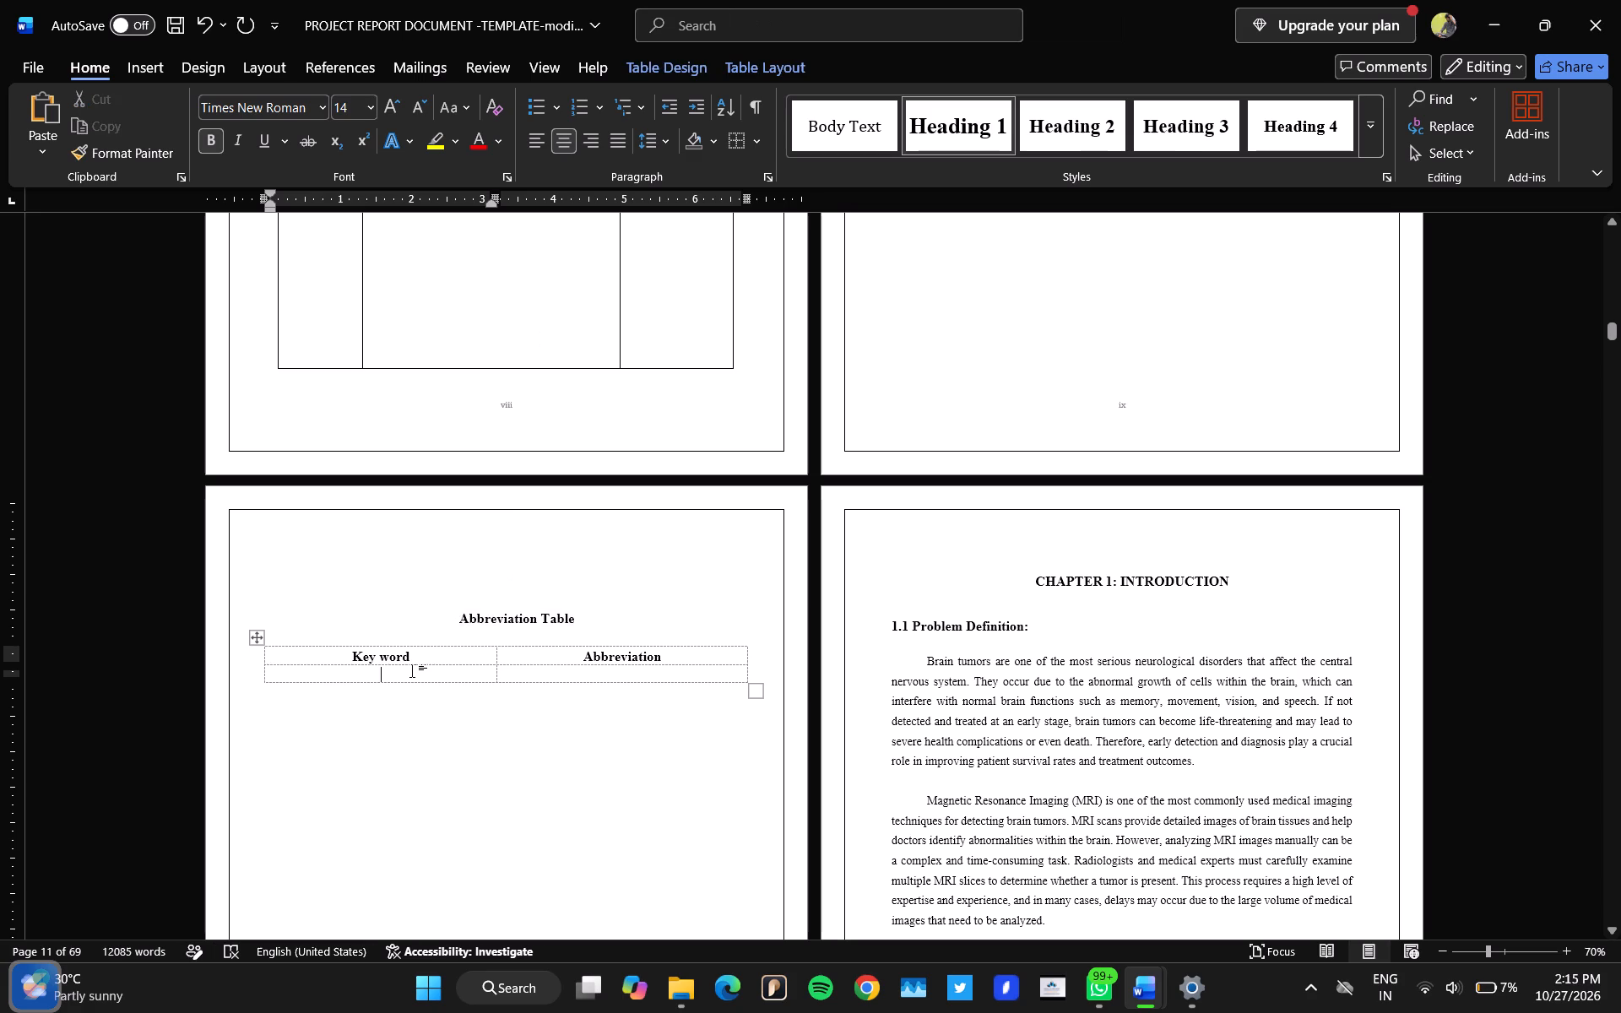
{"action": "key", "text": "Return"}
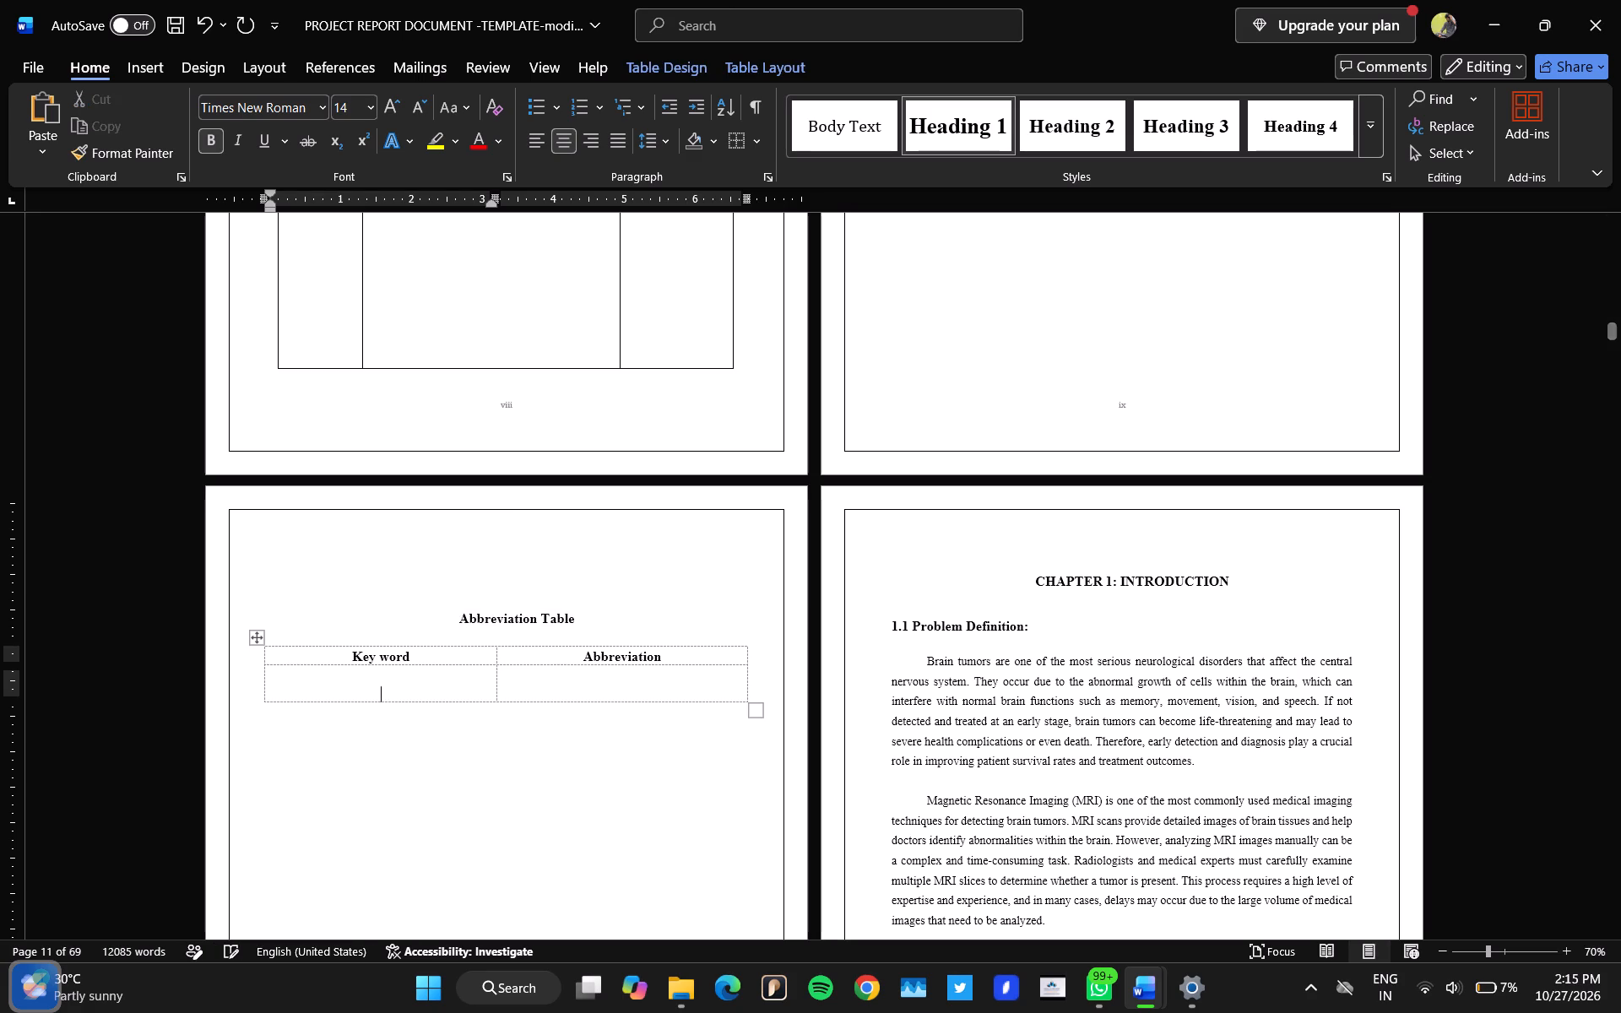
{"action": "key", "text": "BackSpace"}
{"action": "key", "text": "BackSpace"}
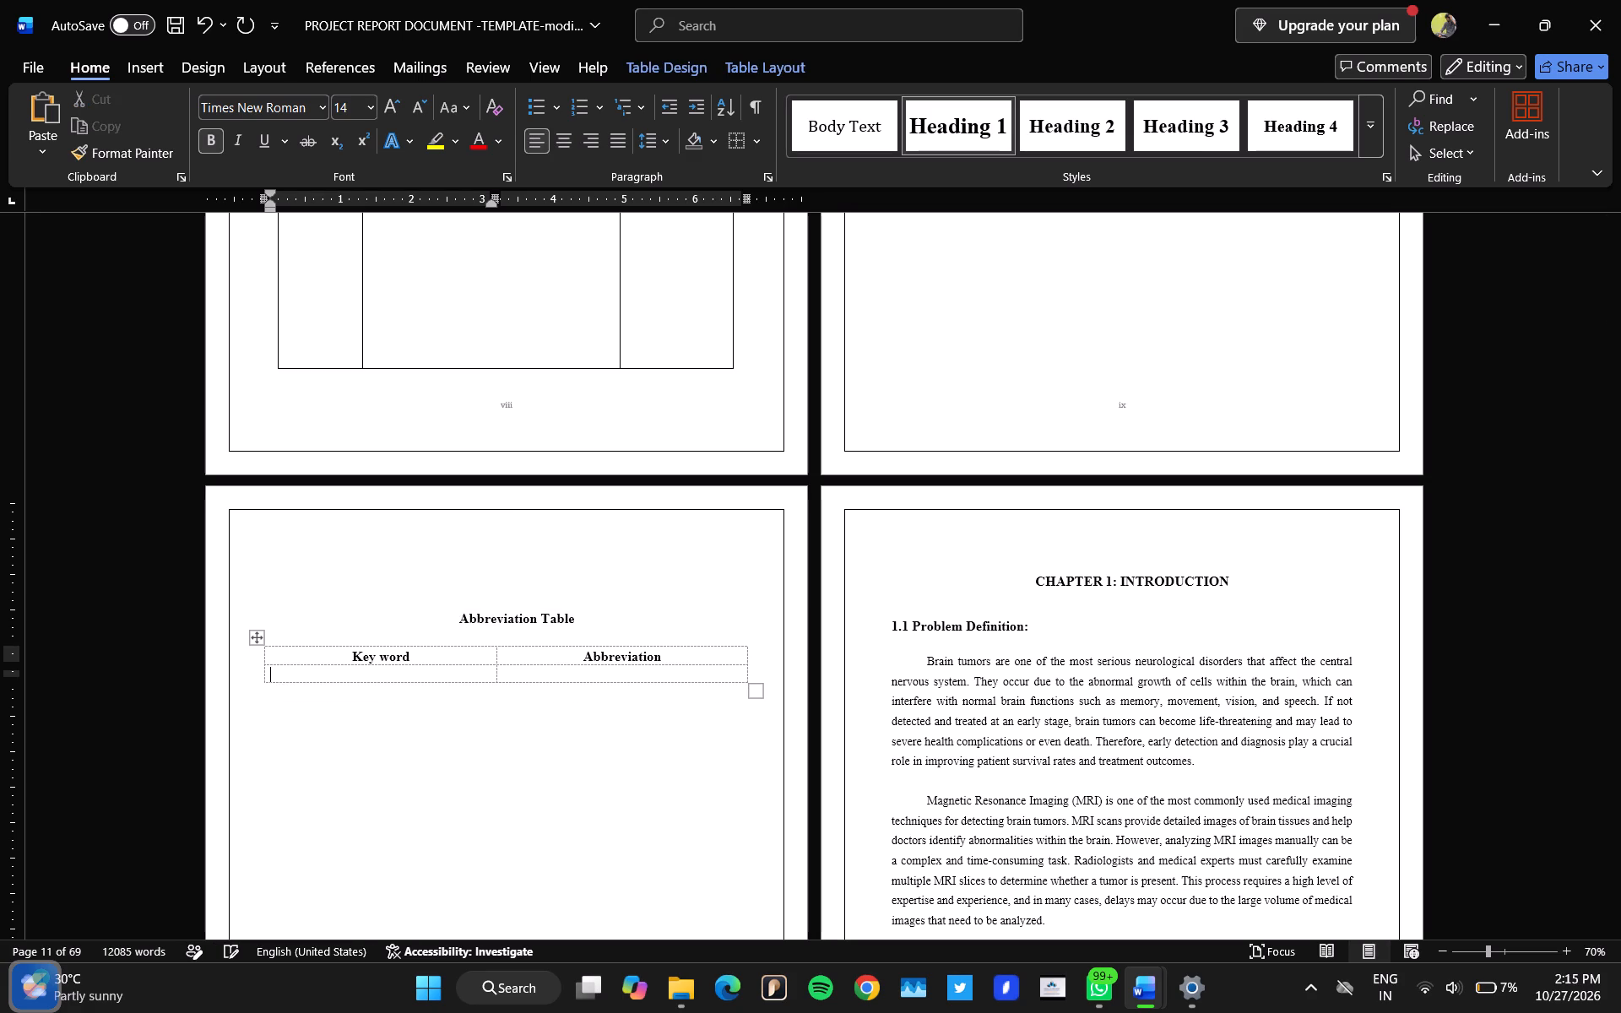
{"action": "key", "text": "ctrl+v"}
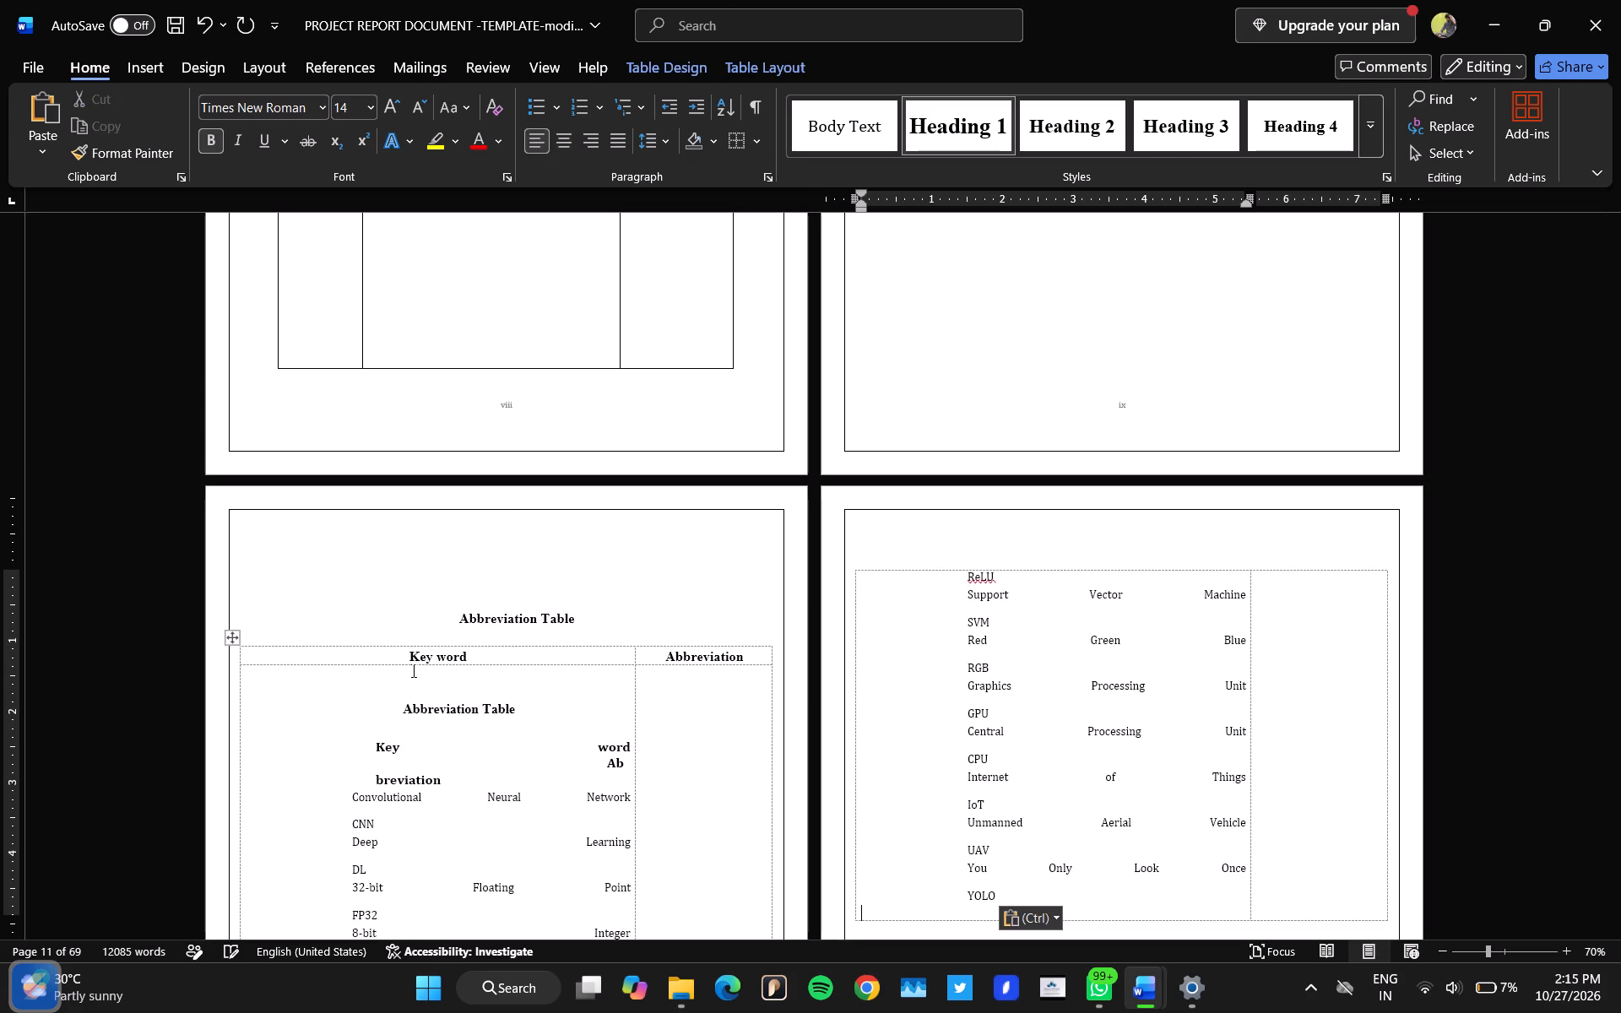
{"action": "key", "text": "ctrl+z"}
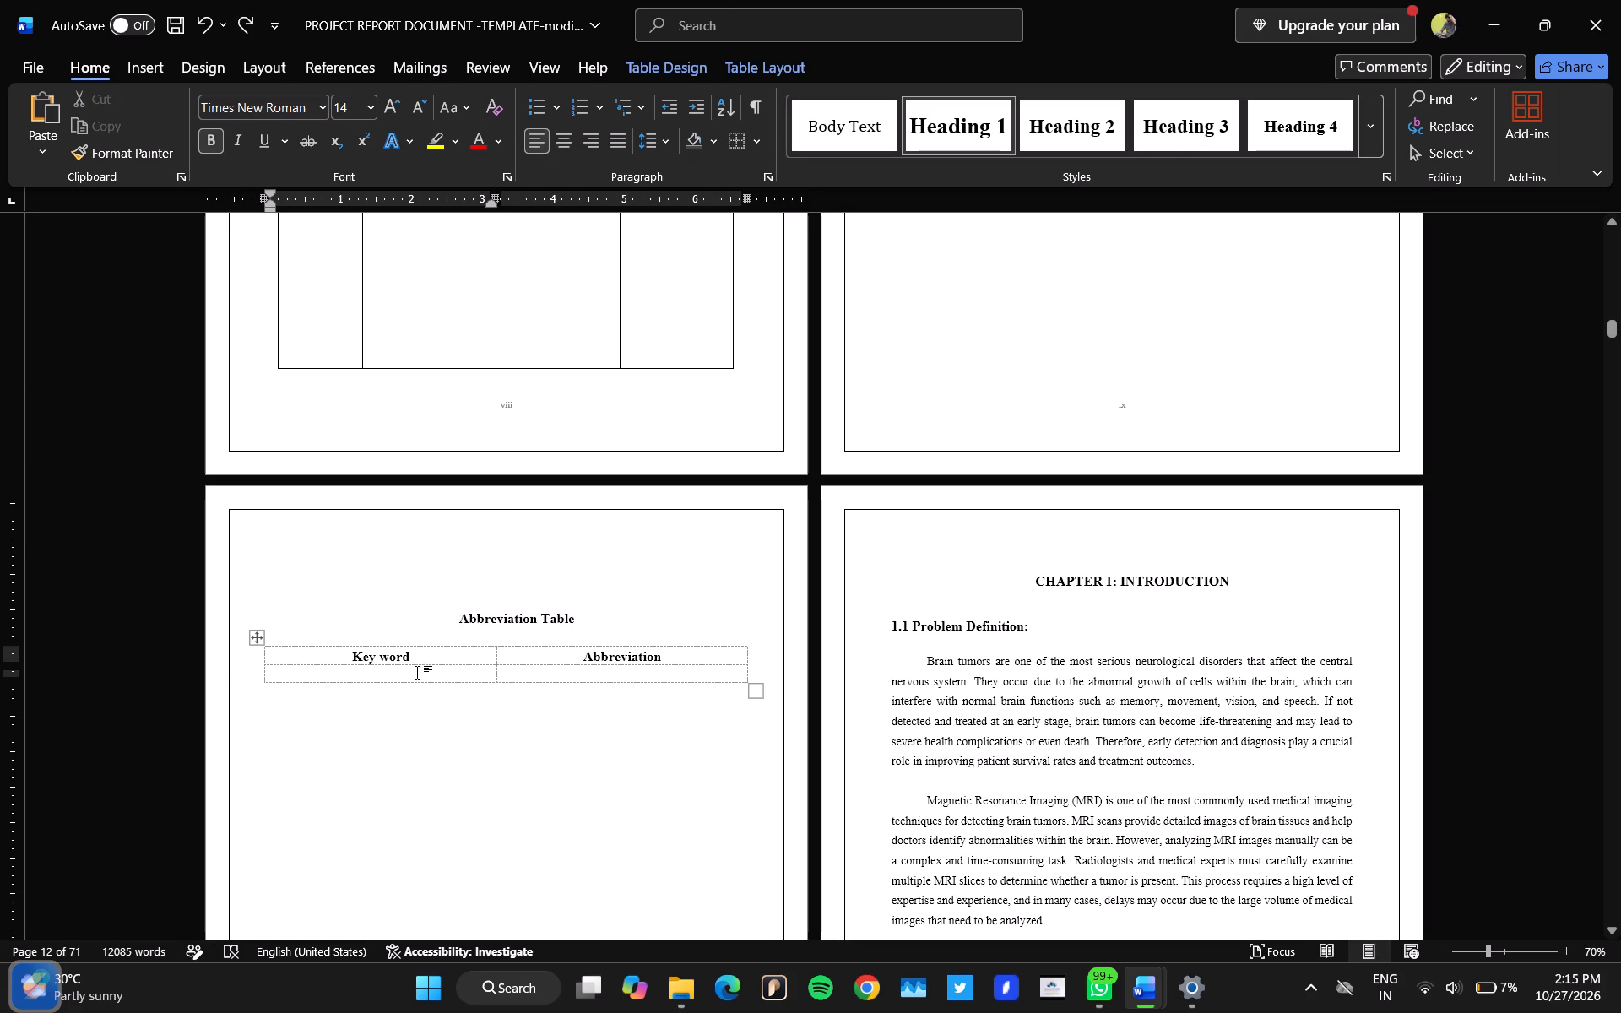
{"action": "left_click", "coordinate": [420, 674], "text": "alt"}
Arrange the 19 Group document and the project report side by side, with the report on the left half.
{"action": "key", "text": "alt+Tab"}
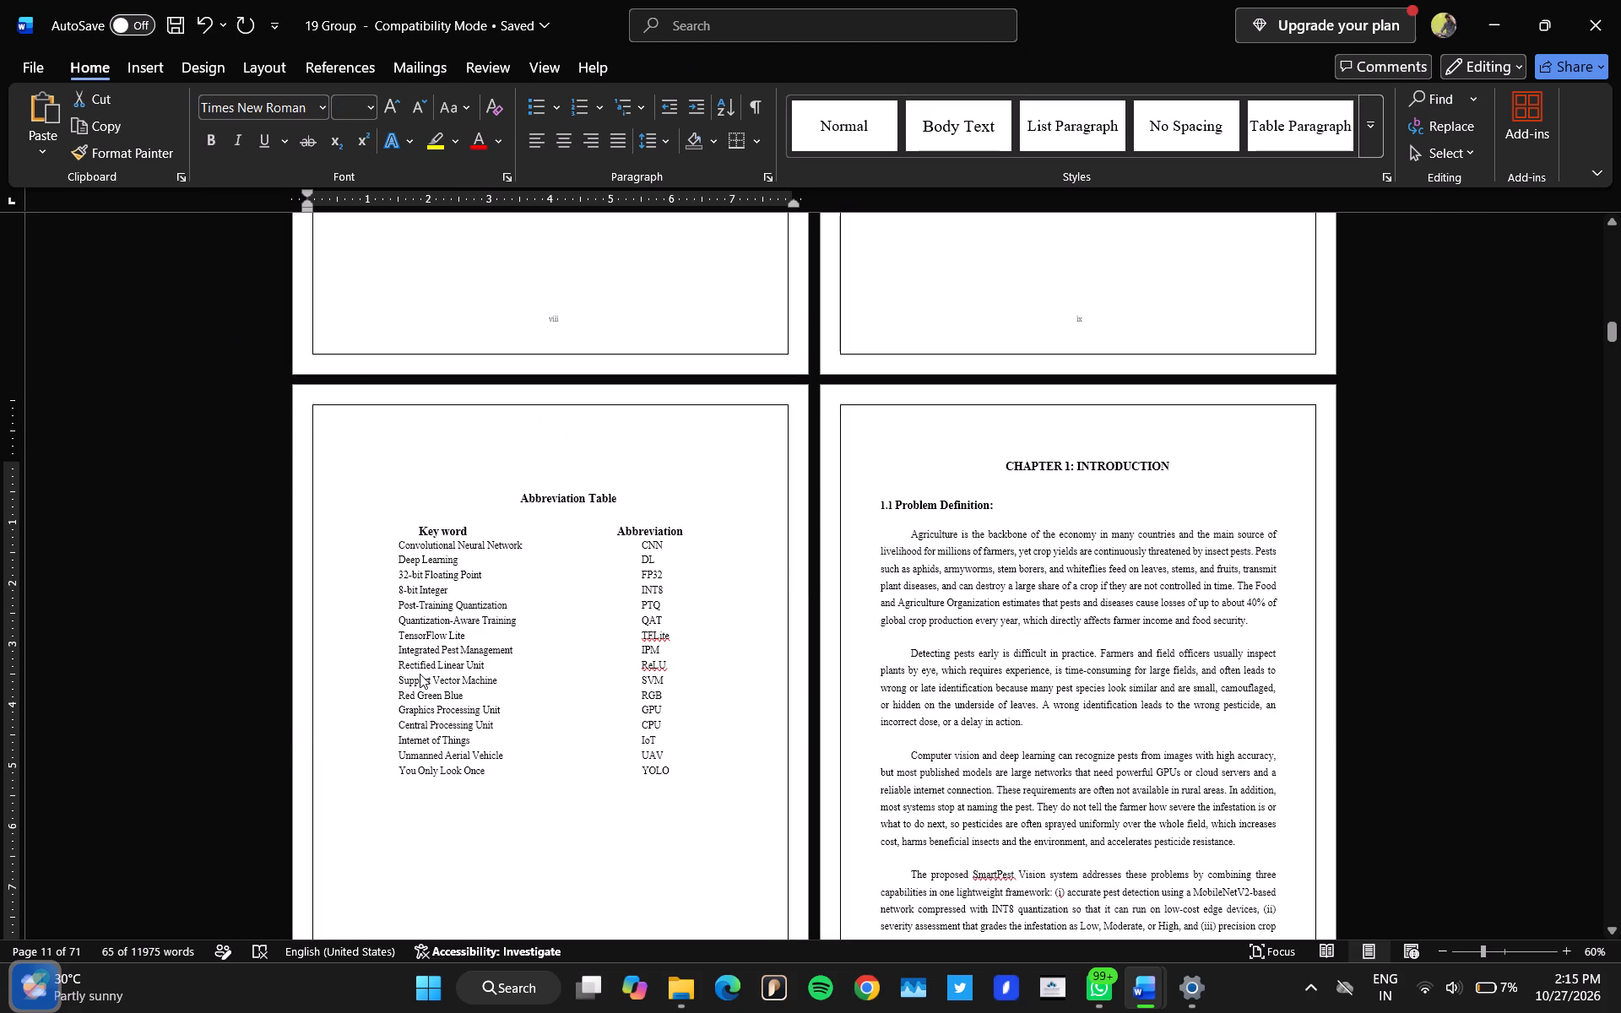
{"action": "key", "text": "super+Right"}
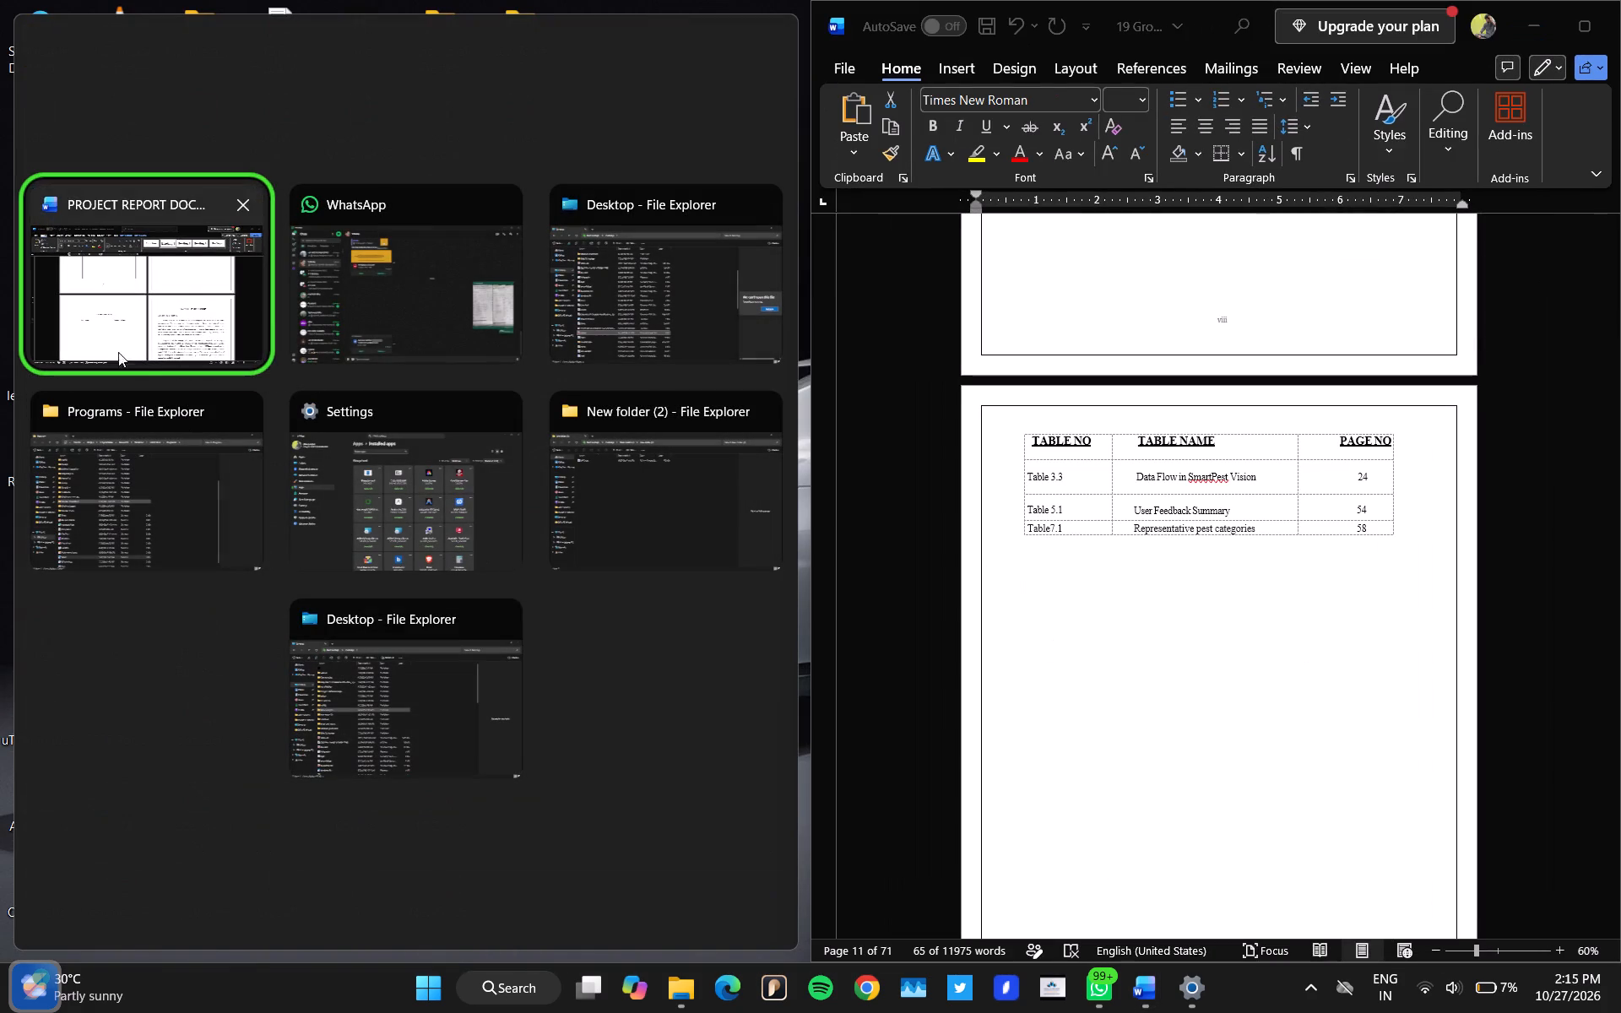
{"action": "left_click", "coordinate": [149, 292]}
Copy "Convolutional Neural Network" from the 19 Group abbreviation table into the report's empty cell under Key word.
{"action": "scroll", "coordinate": [1003, 606], "scroll_direction": "up", "scroll_amount": 1}
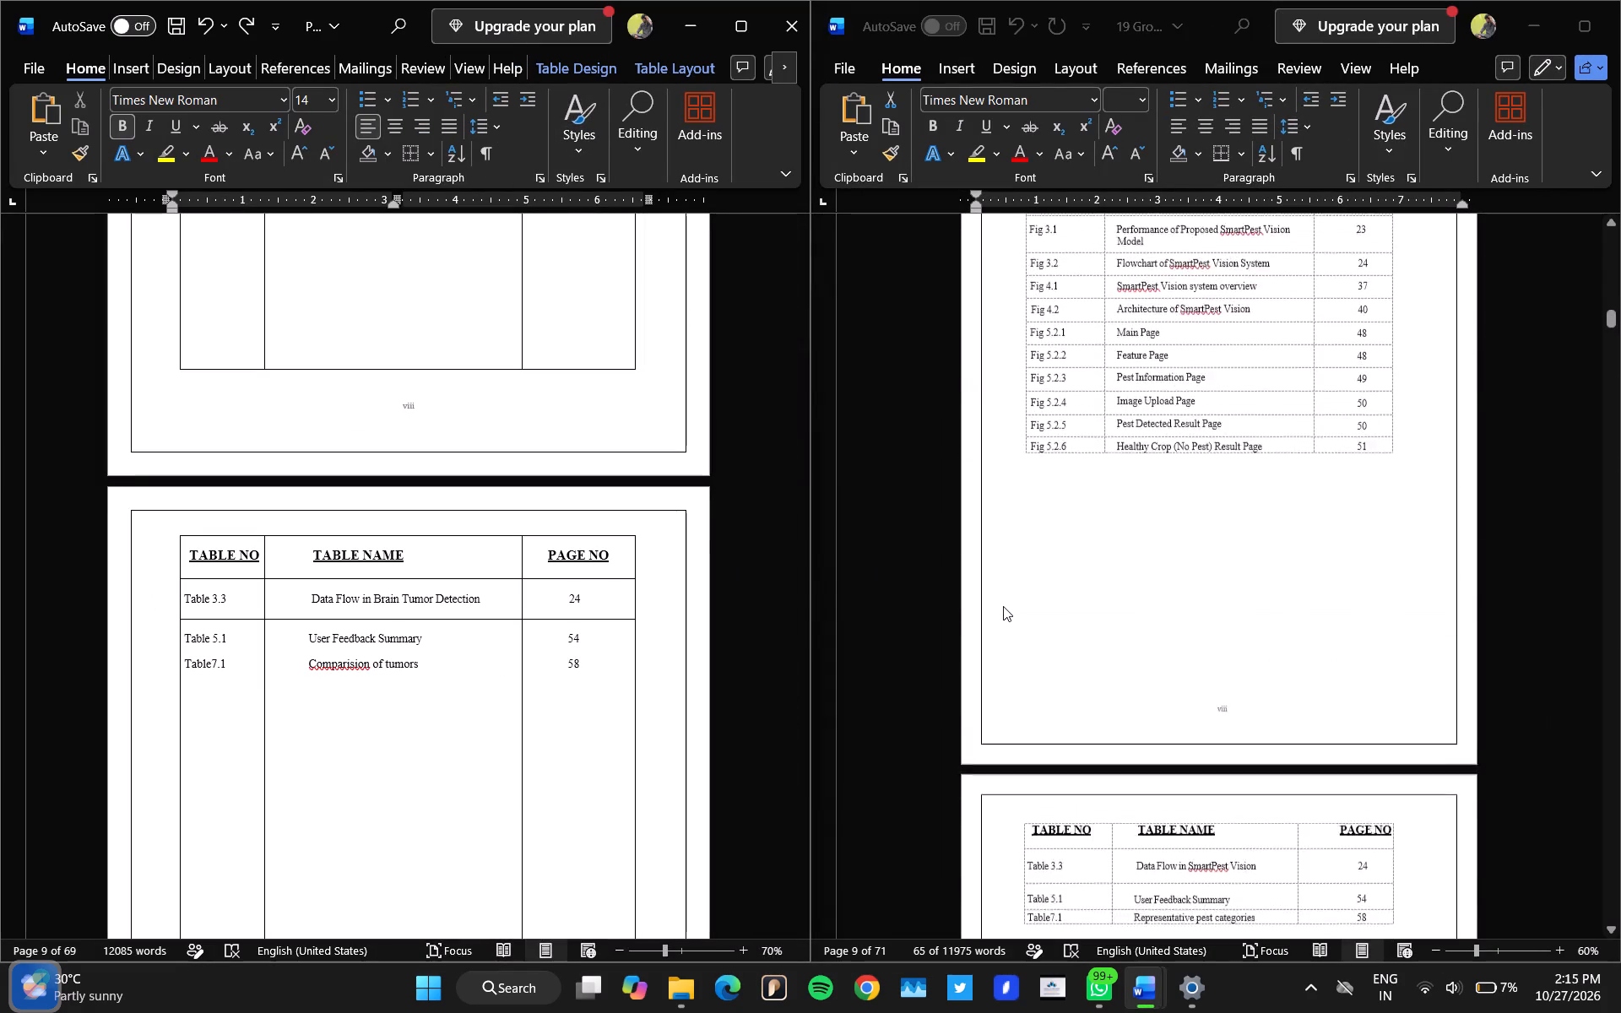
{"action": "scroll", "coordinate": [1003, 606], "scroll_direction": "up", "scroll_amount": 2}
{"action": "scroll", "coordinate": [1022, 605], "scroll_direction": "down", "scroll_amount": 6}
{"action": "scroll", "coordinate": [1022, 605], "scroll_direction": "up", "scroll_amount": 1}
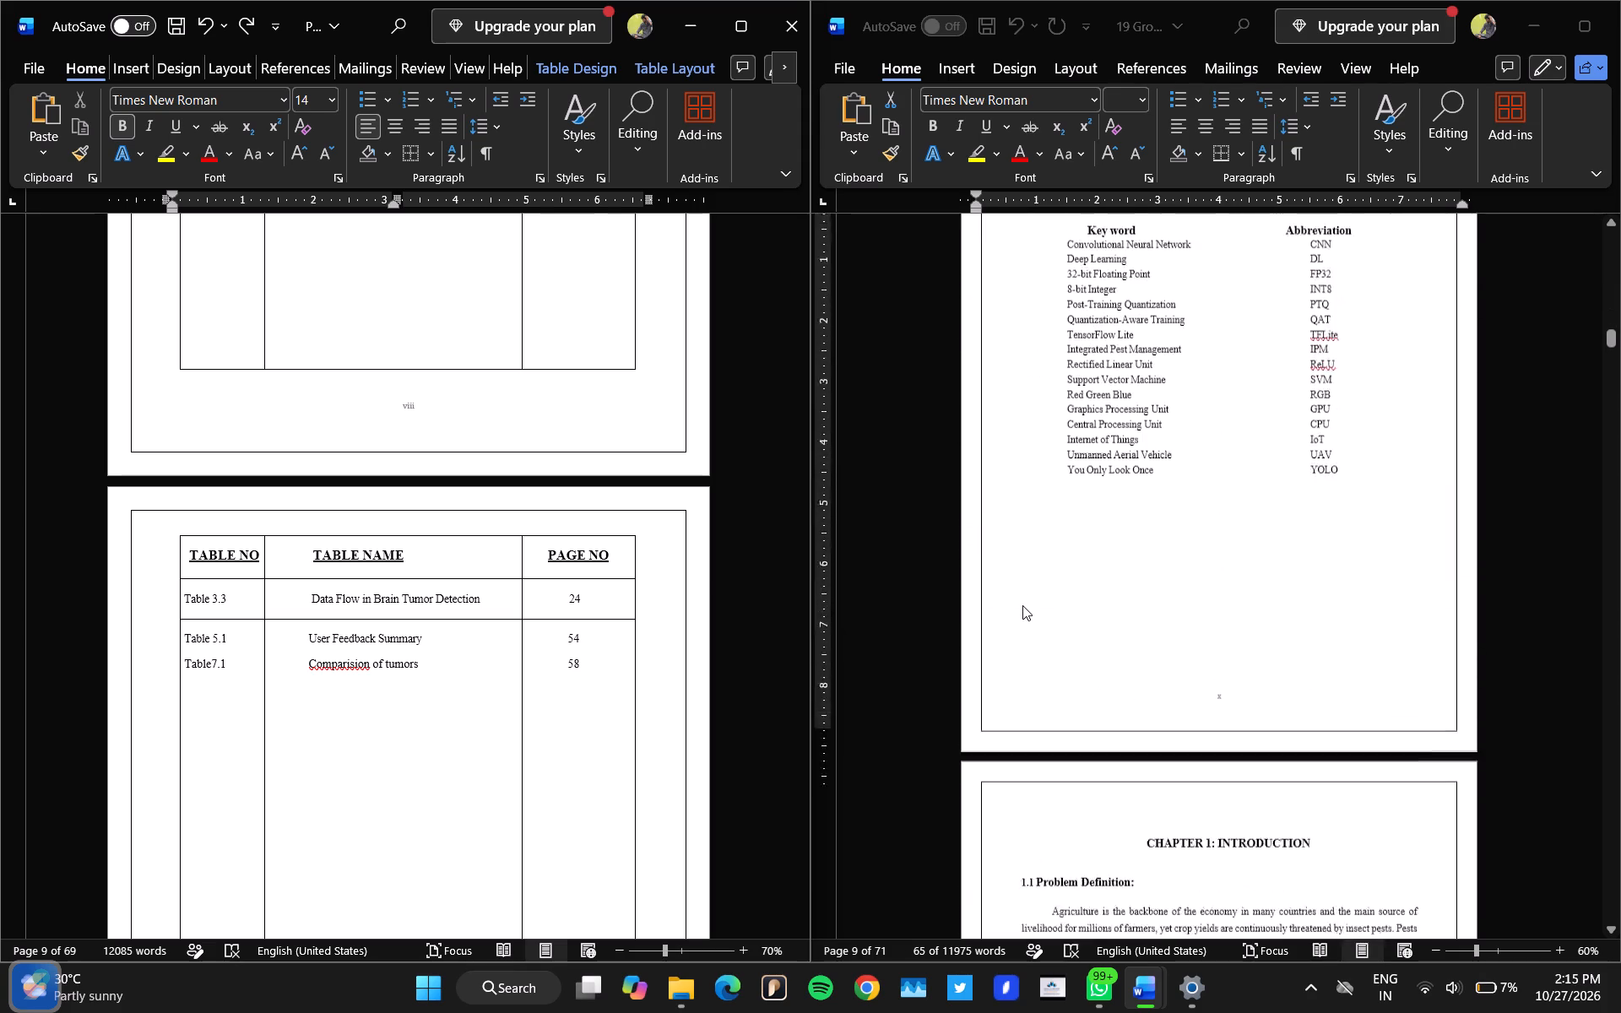
{"action": "scroll", "coordinate": [1022, 605], "scroll_direction": "up", "scroll_amount": 1}
{"action": "left_click", "coordinate": [1193, 488]}
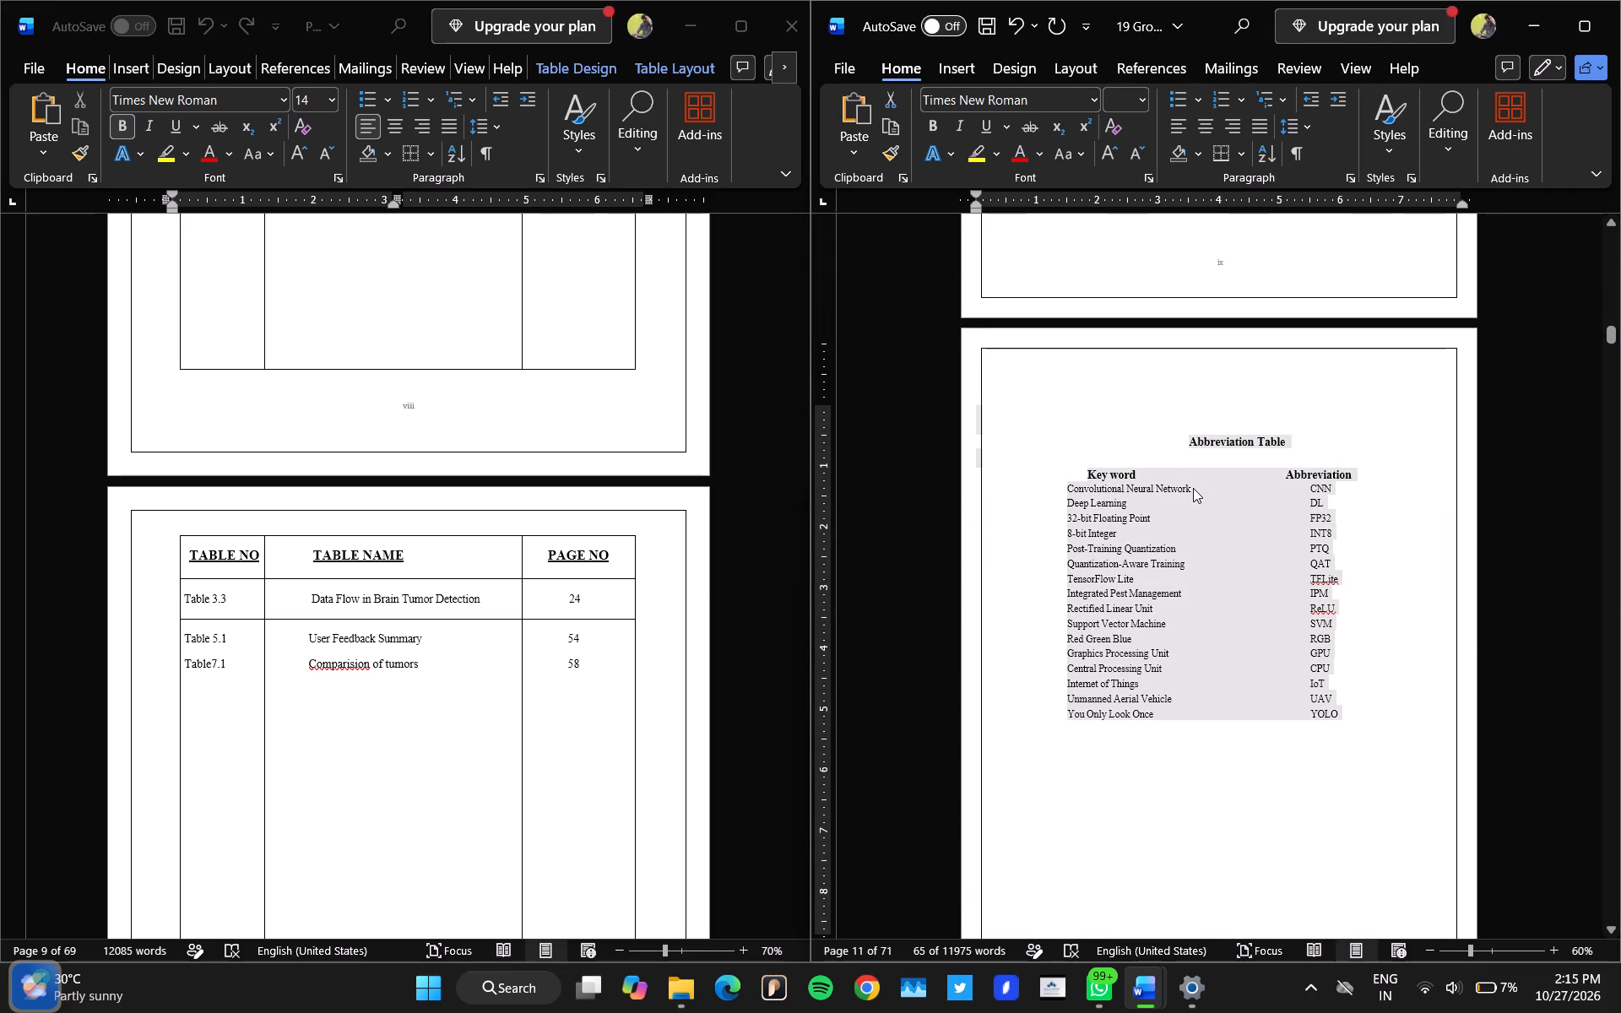
{"action": "left_click", "coordinate": [1193, 488]}
{"action": "left_click_drag", "start_coordinate": [1193, 488], "coordinate": [1072, 489]}
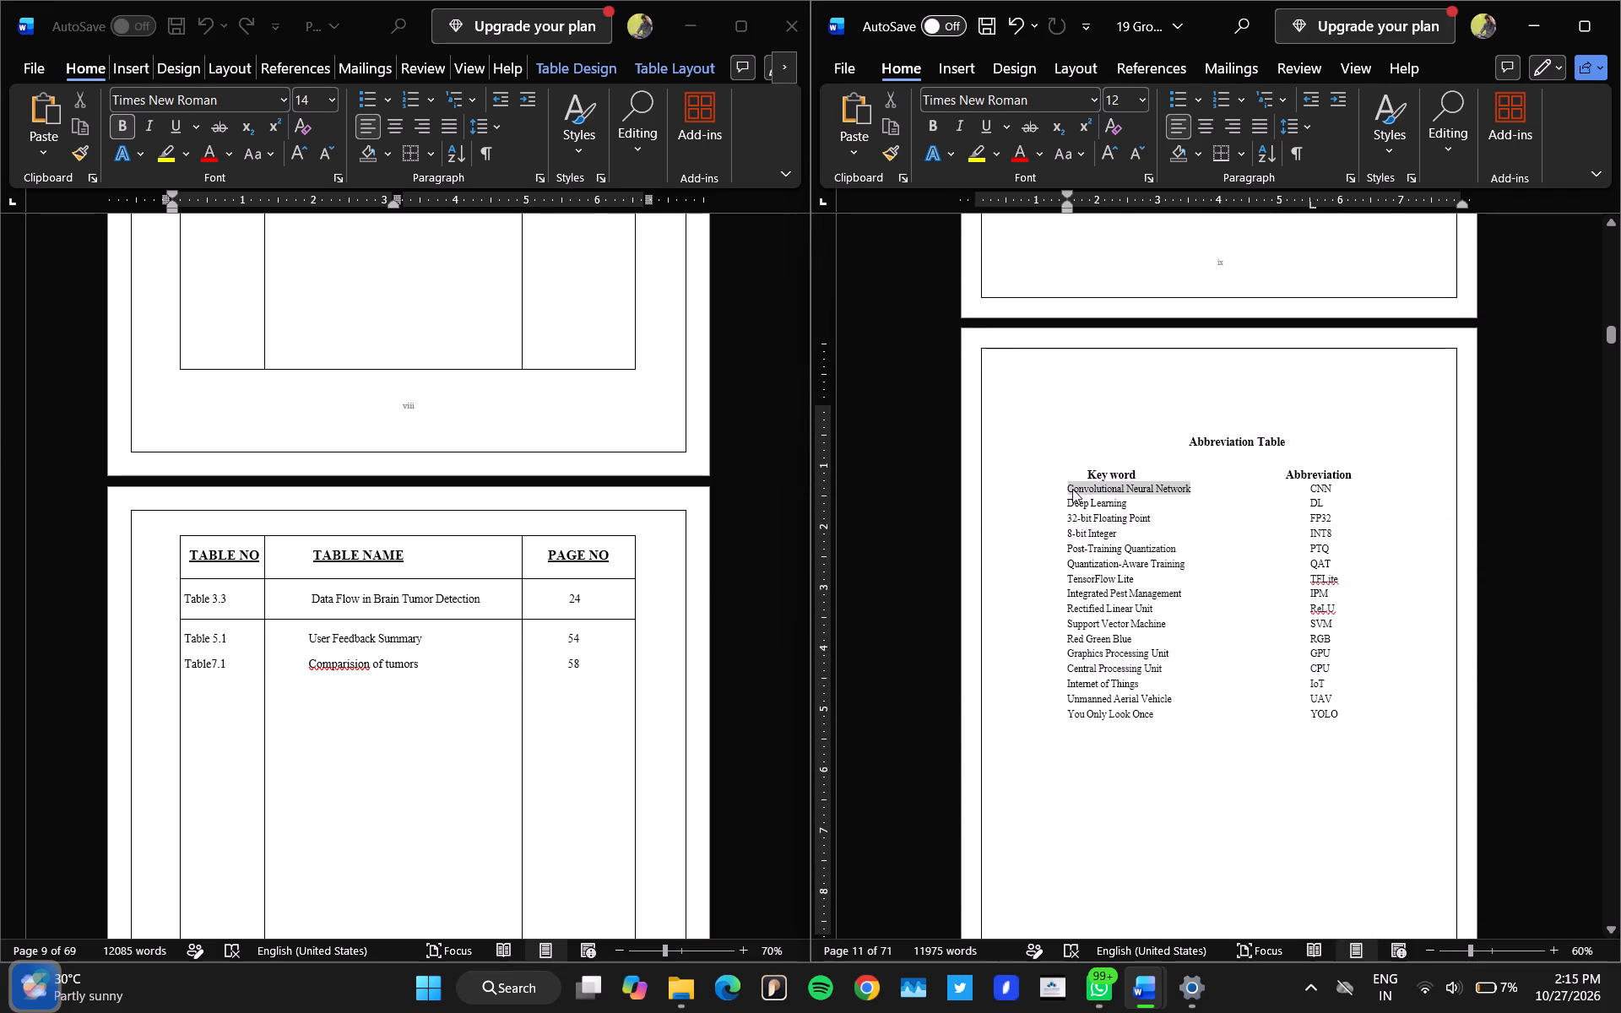
{"action": "left_click_drag", "start_coordinate": [1072, 489], "coordinate": [1073, 489]}
{"action": "key", "text": "ctrl+c"}
{"action": "scroll", "coordinate": [339, 370], "scroll_direction": "down", "scroll_amount": 1}
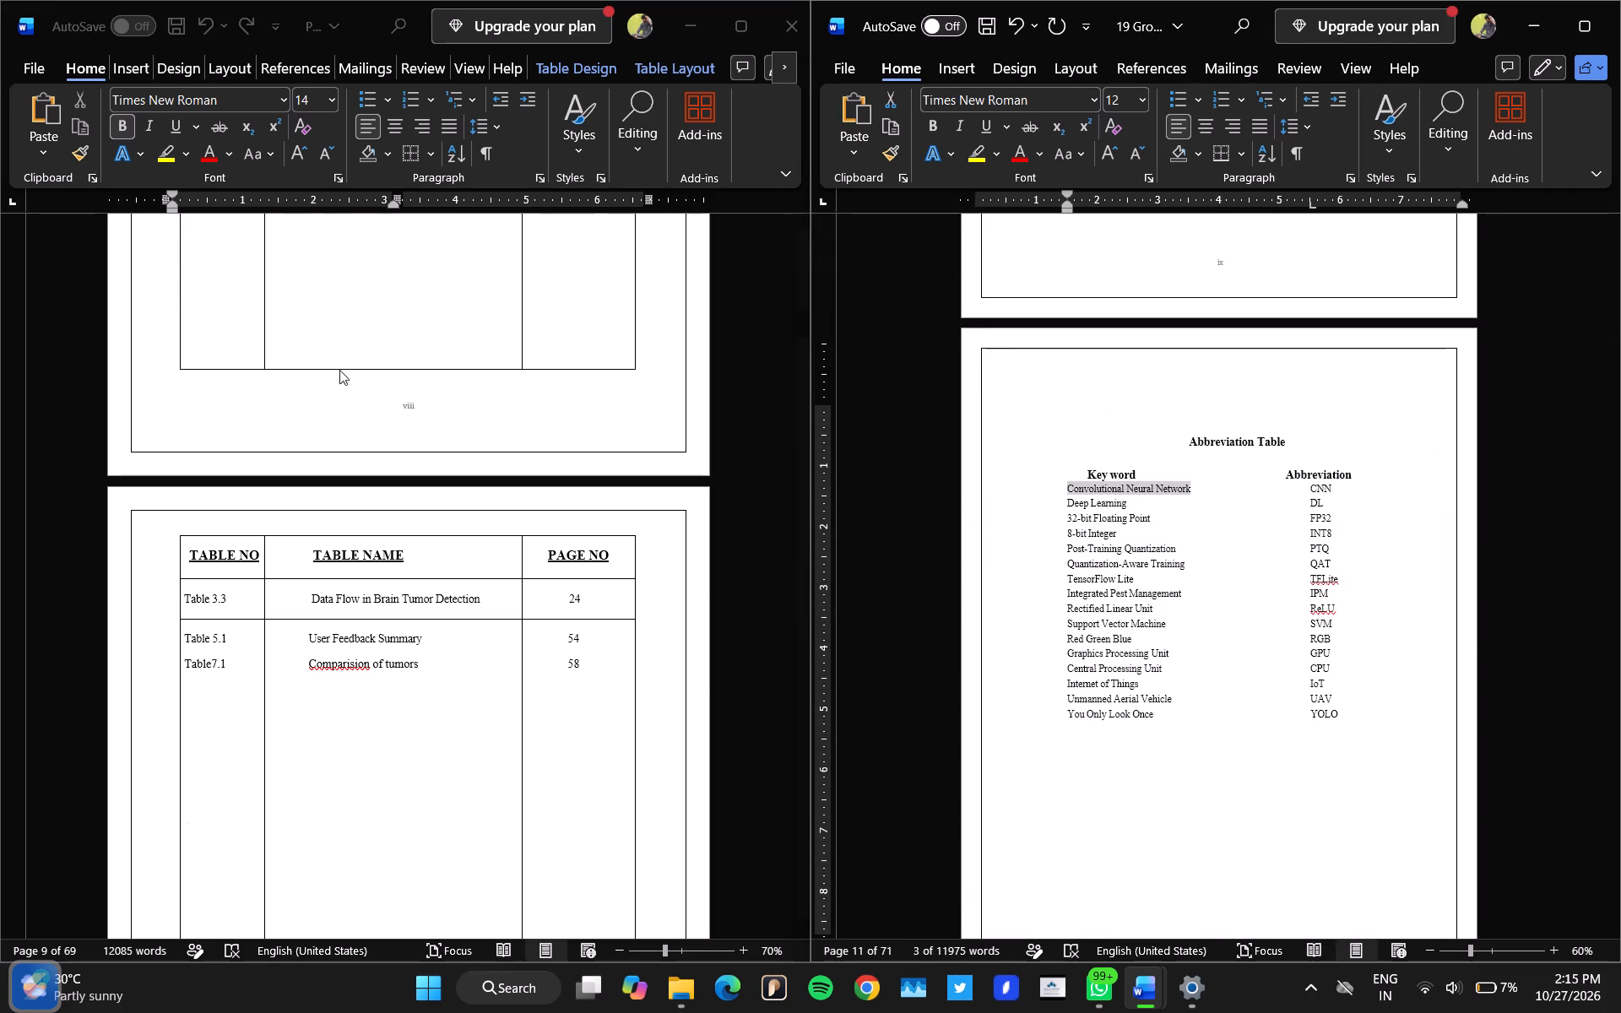
{"action": "scroll", "coordinate": [339, 370], "scroll_direction": "down", "scroll_amount": 2}
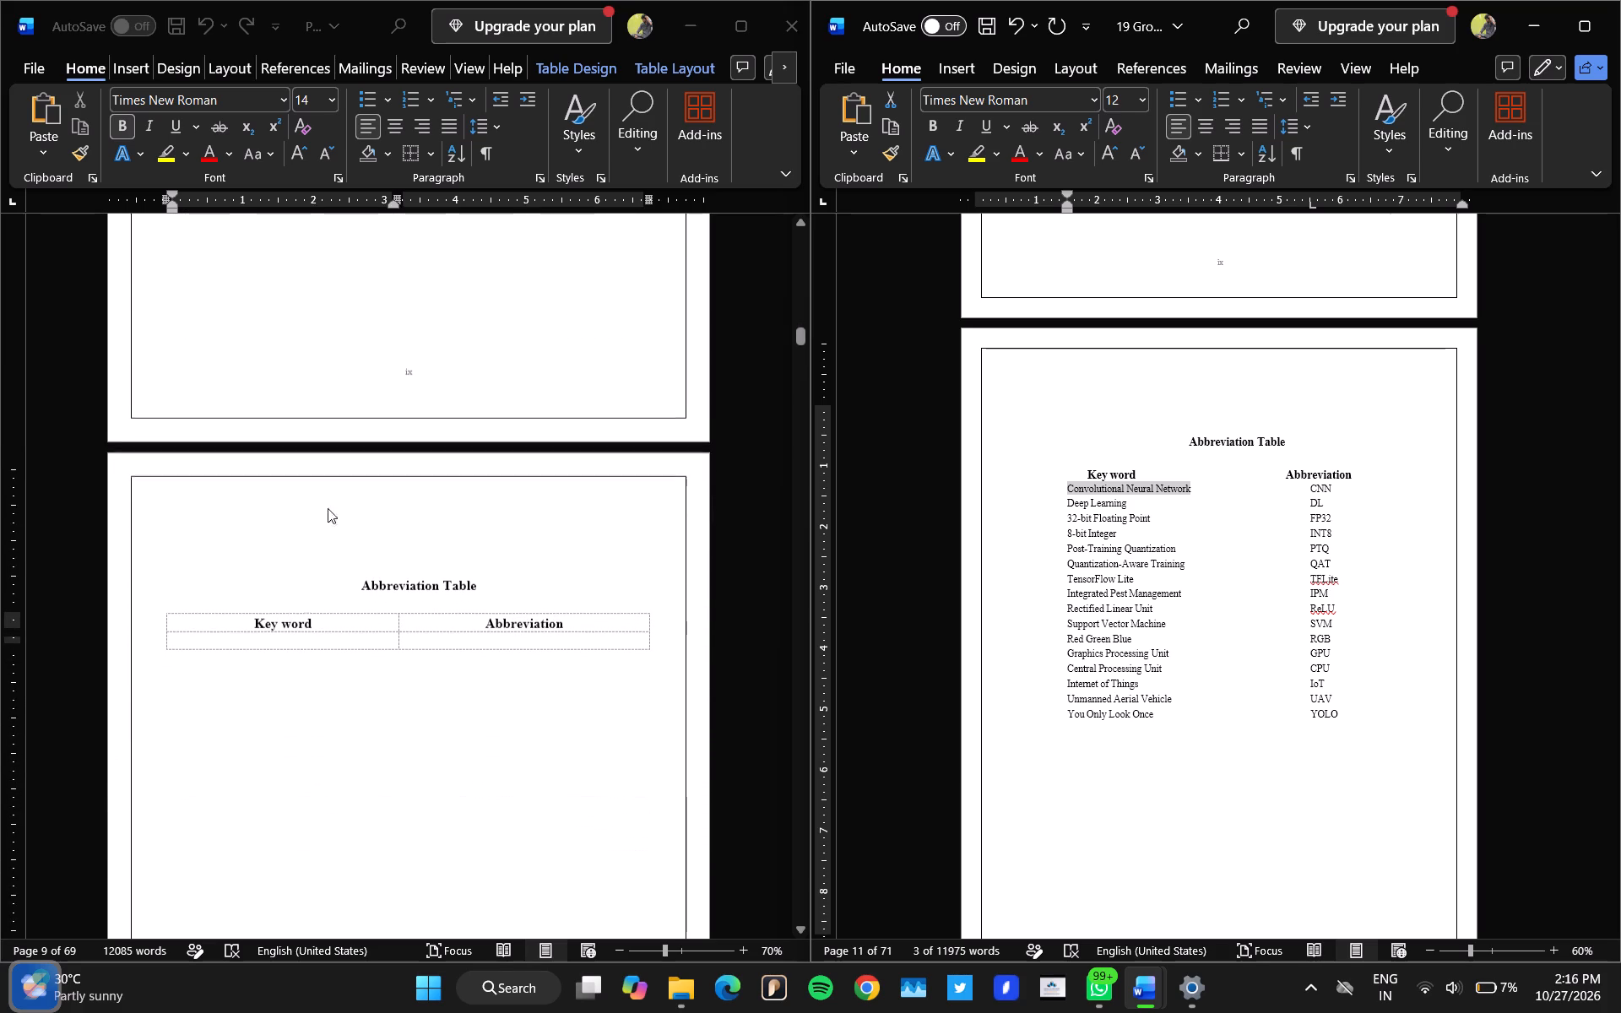
{"action": "left_click", "coordinate": [301, 643]}
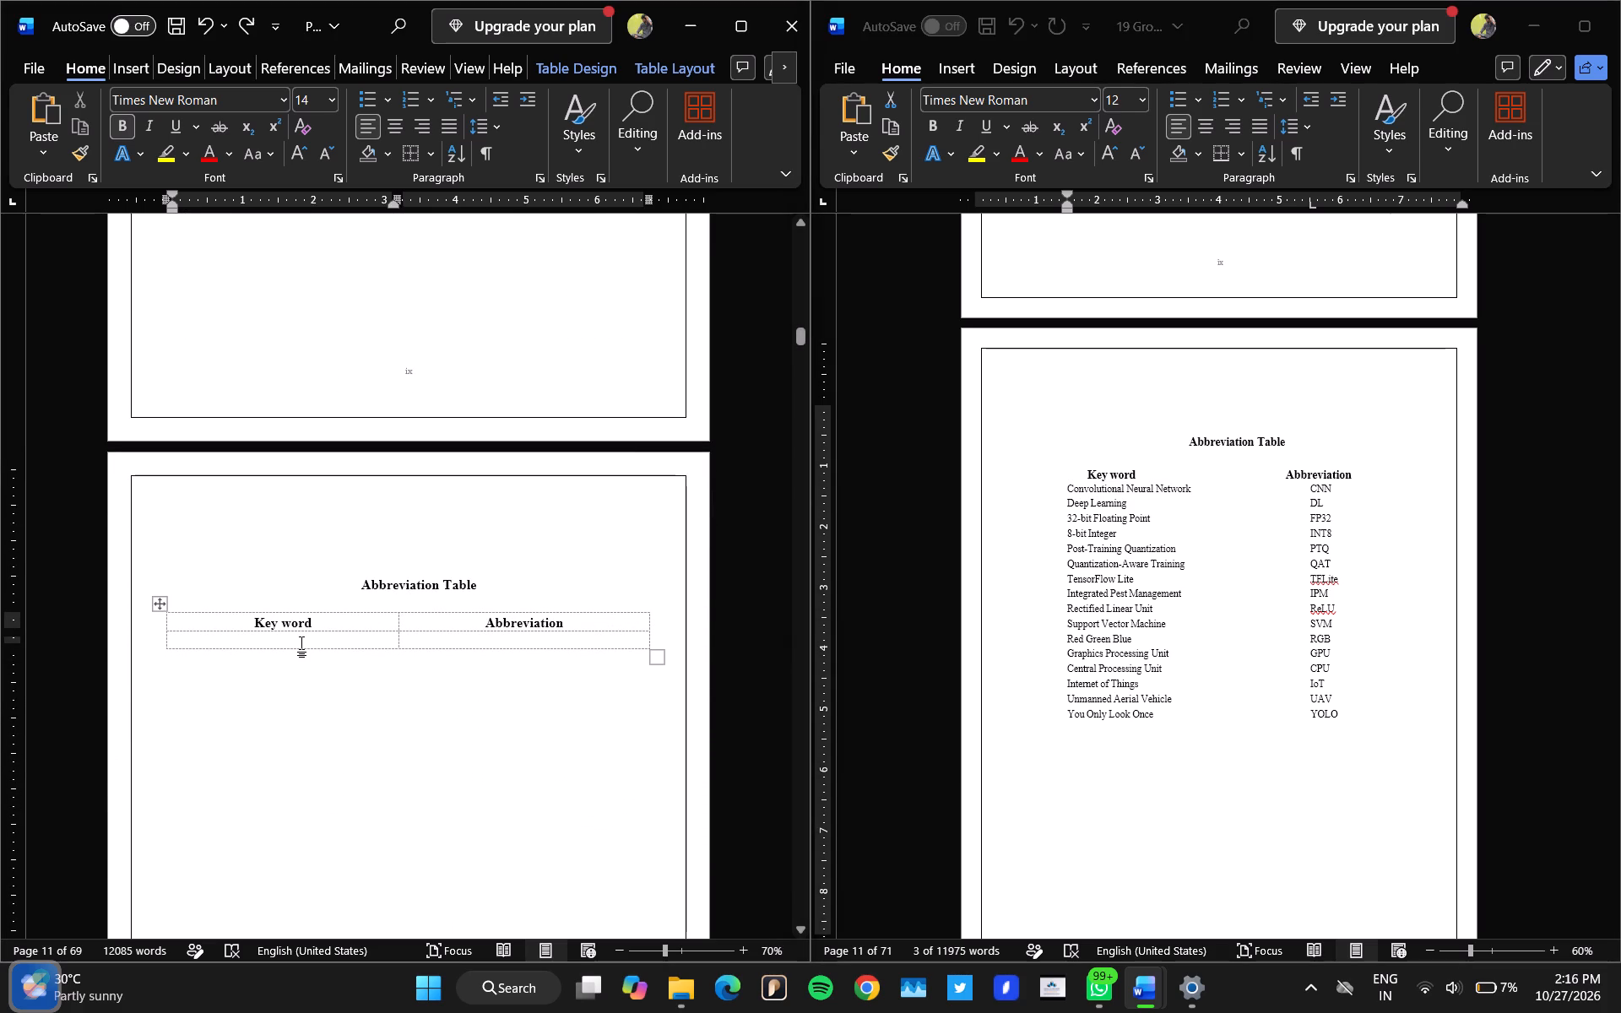
{"action": "key", "text": "ctrl+v"}
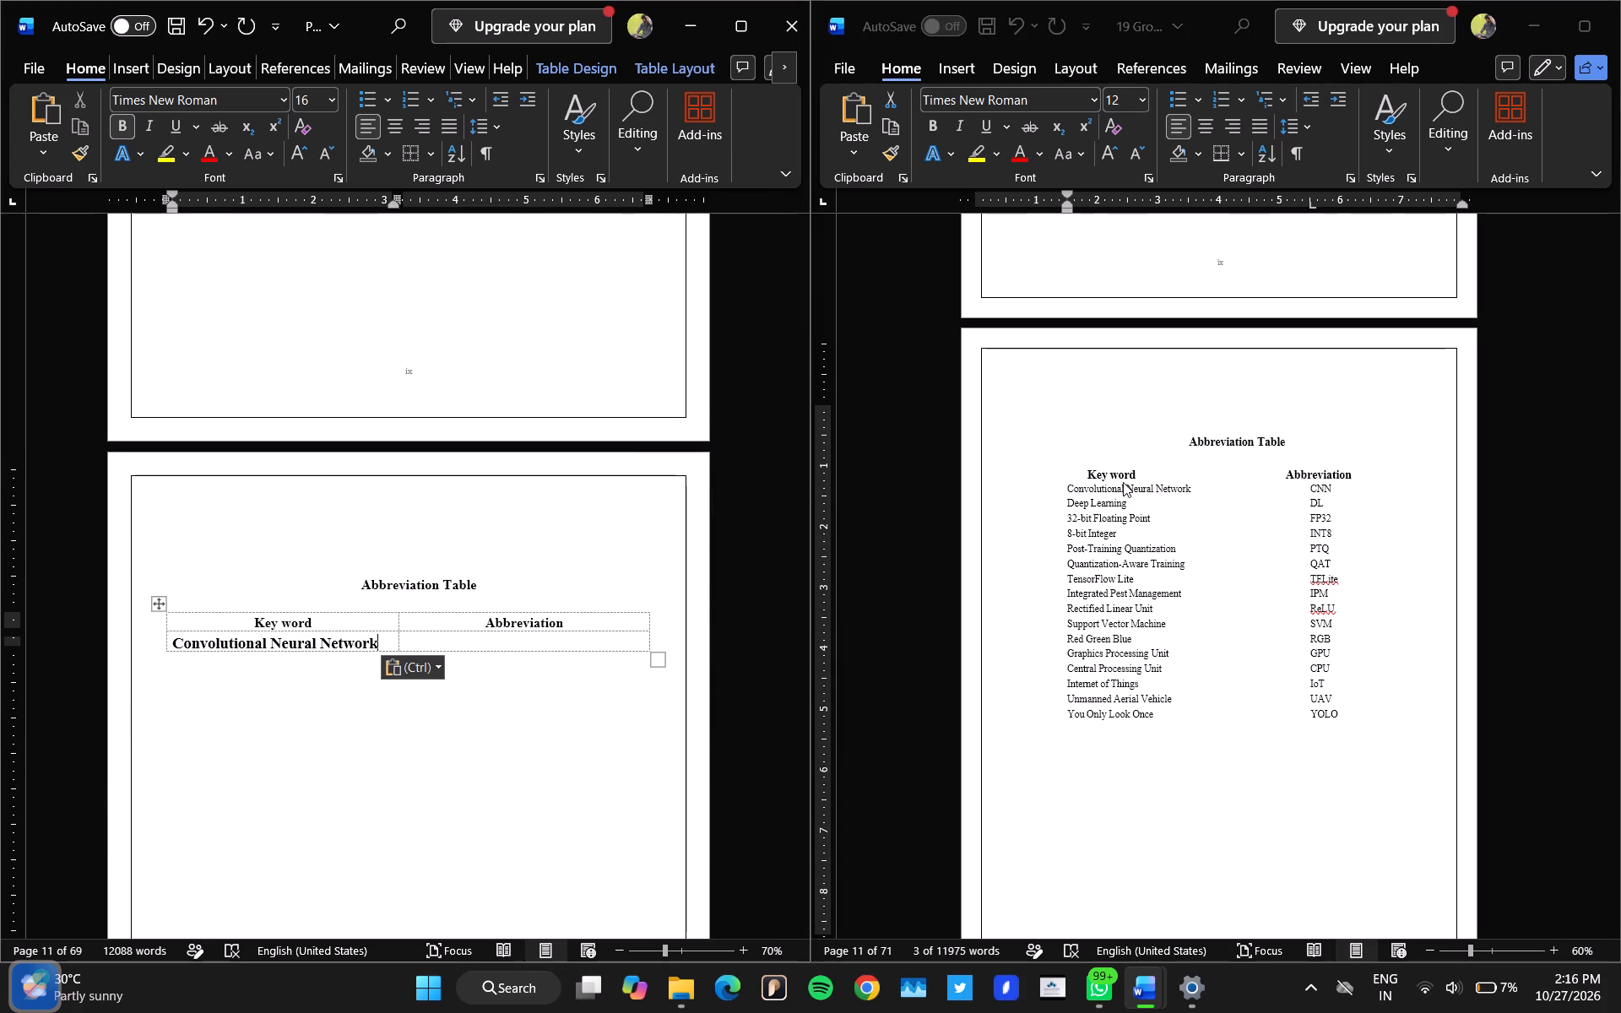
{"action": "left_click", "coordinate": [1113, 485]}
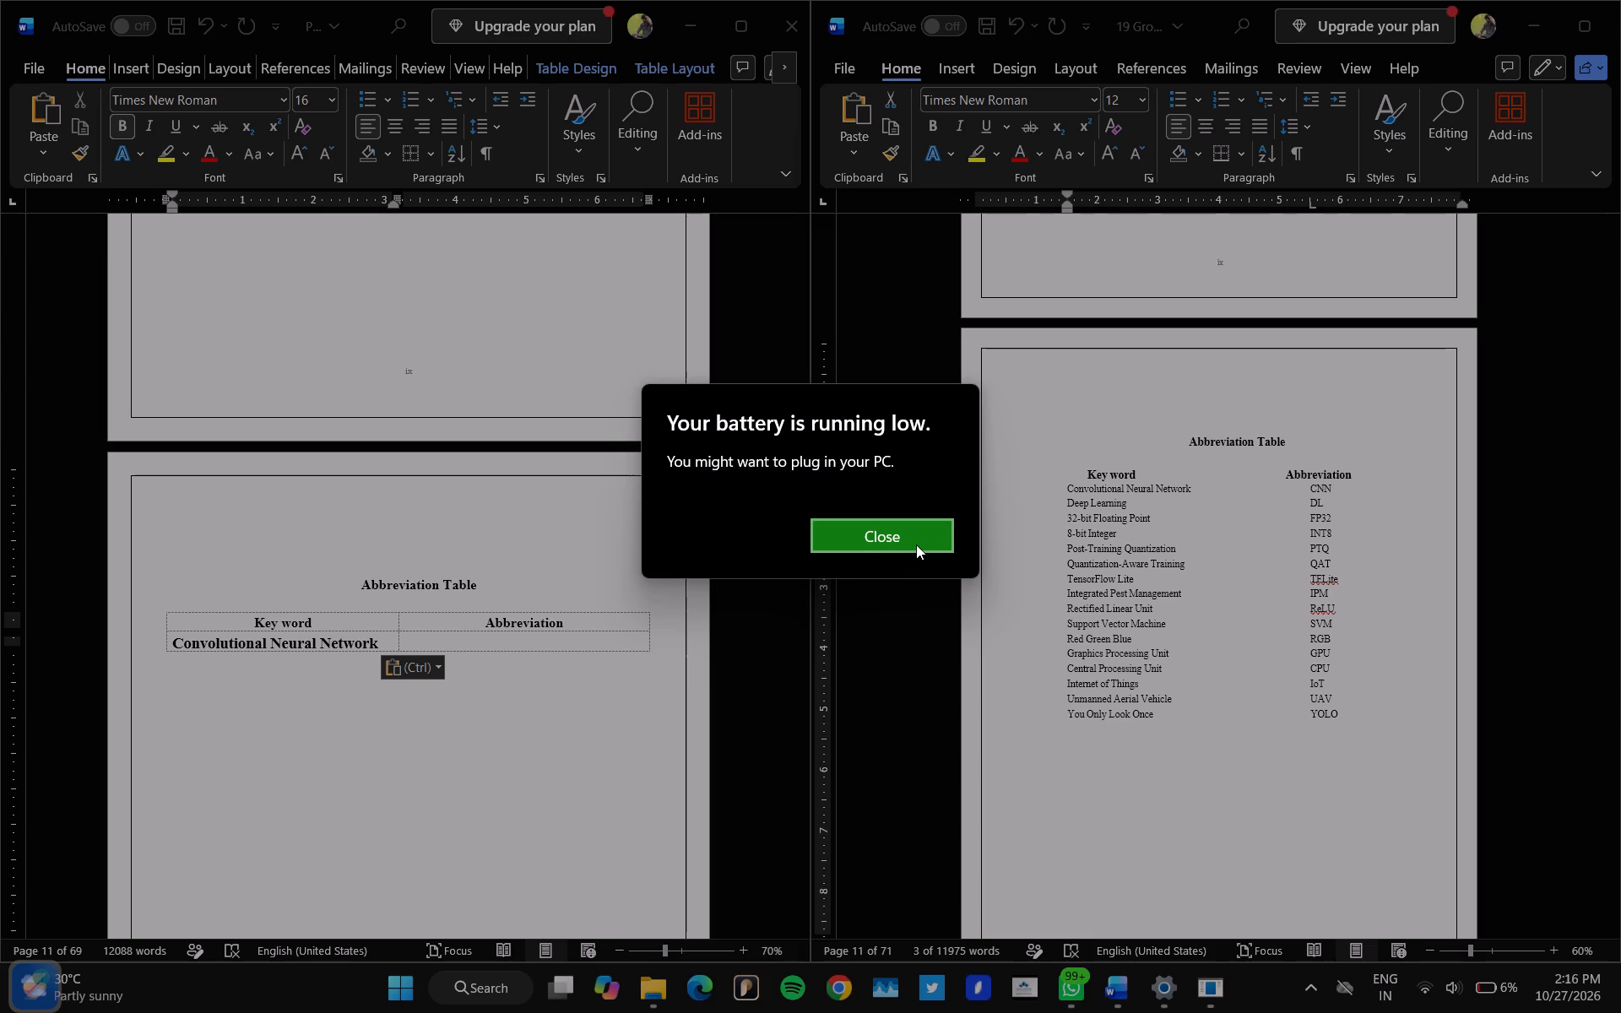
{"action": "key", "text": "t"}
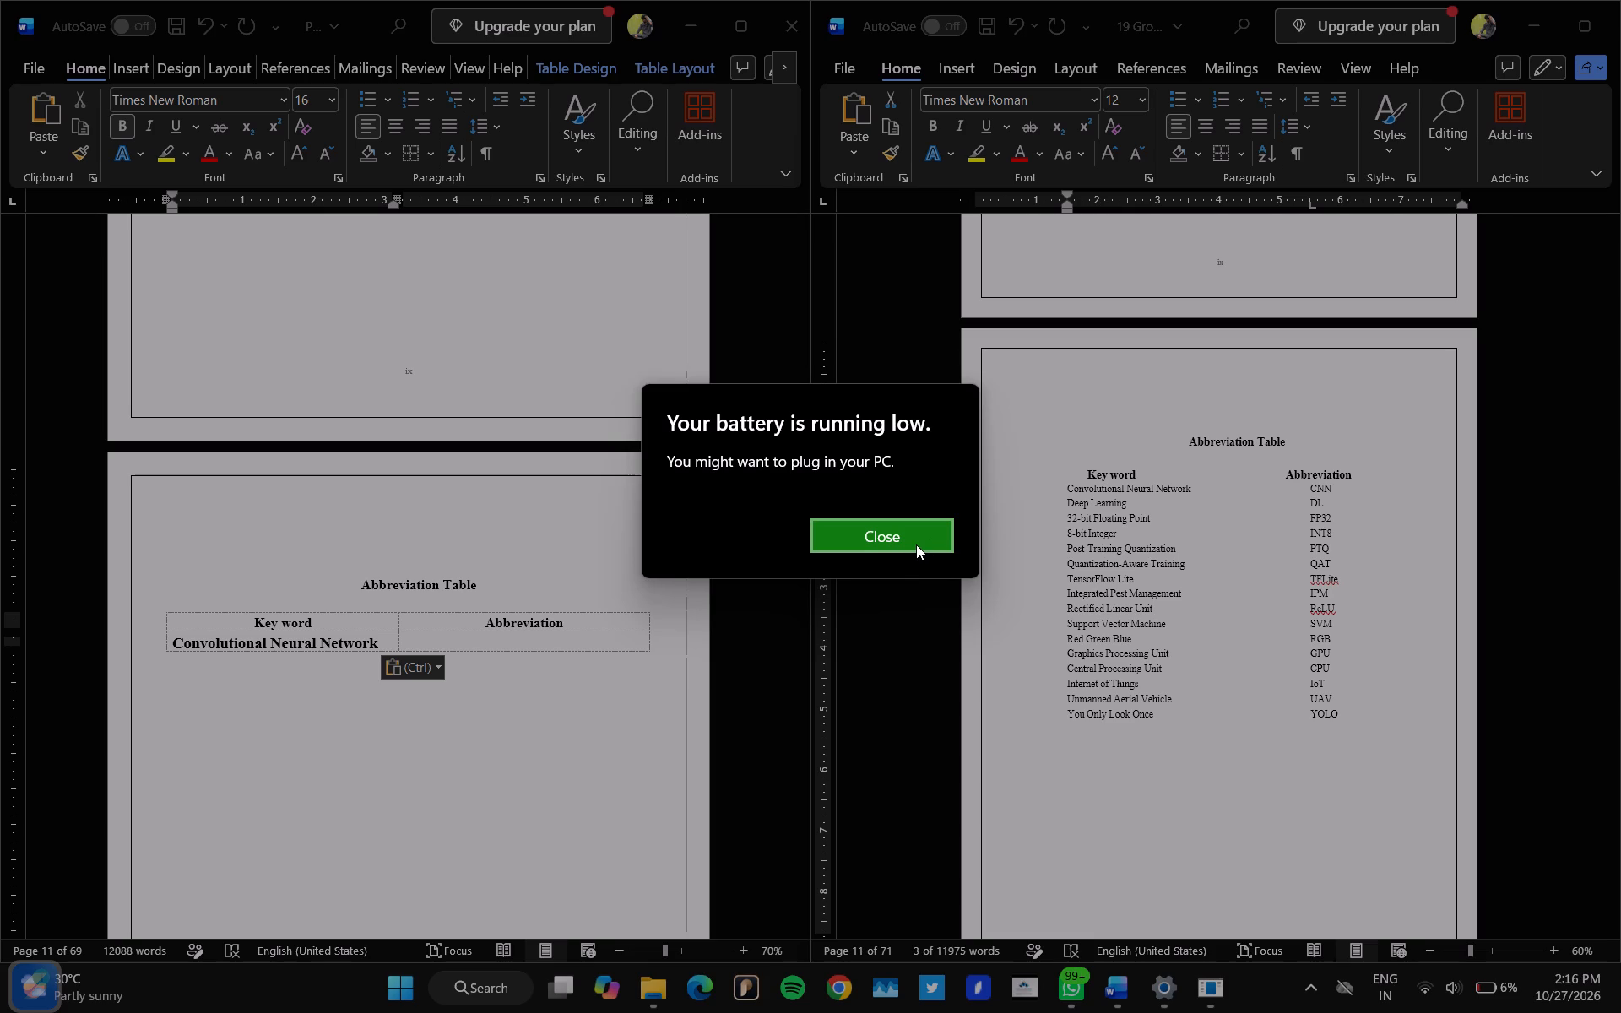
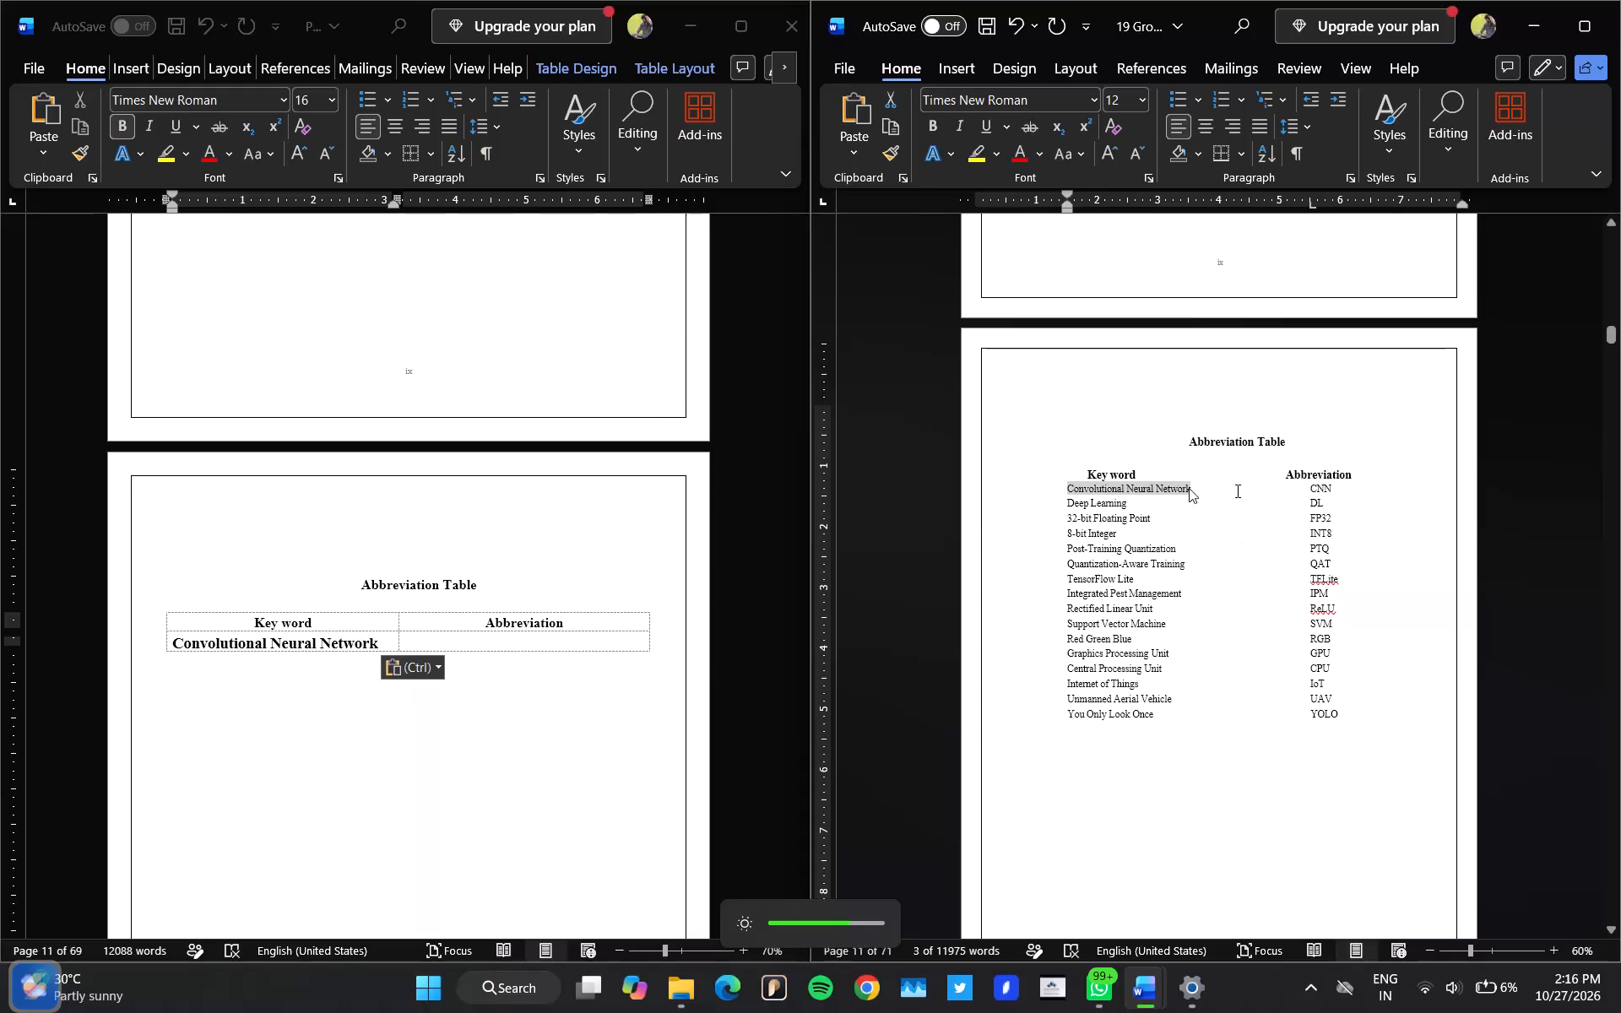
Set "Convolutional Neural Network" in the report's Abbreviation Table to 12 pt and remove its bold formatting.
{"action": "left_click", "coordinate": [247, 642]}
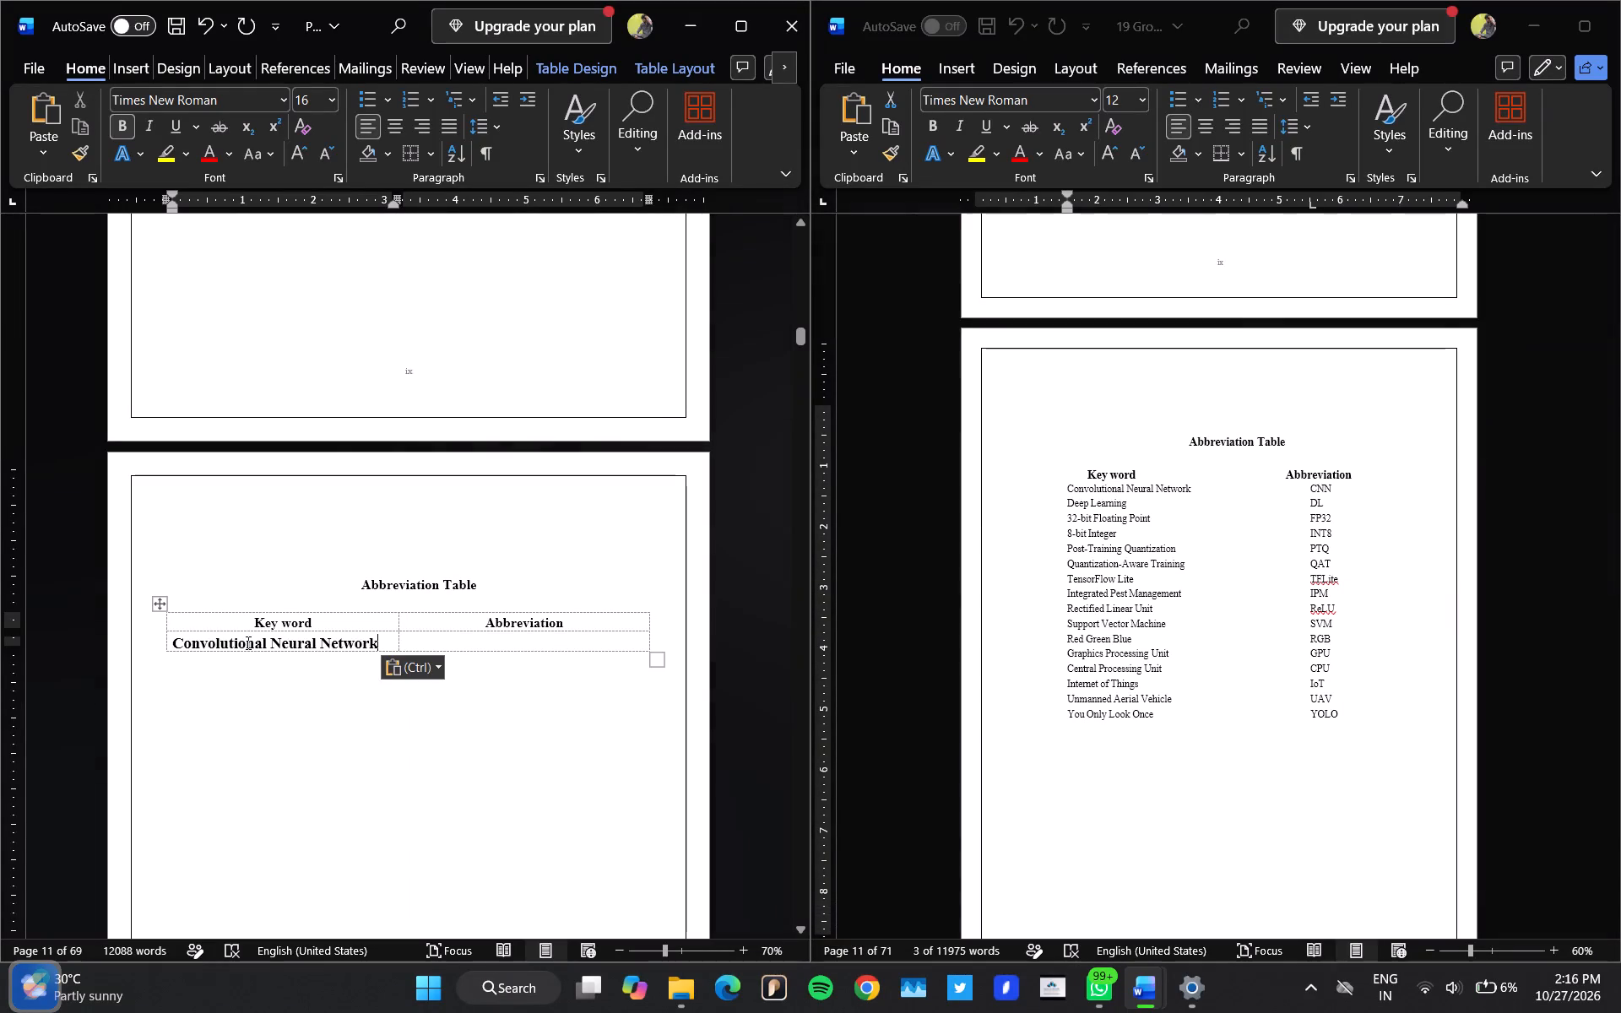
{"action": "left_click_drag", "start_coordinate": [380, 644], "coordinate": [181, 652]}
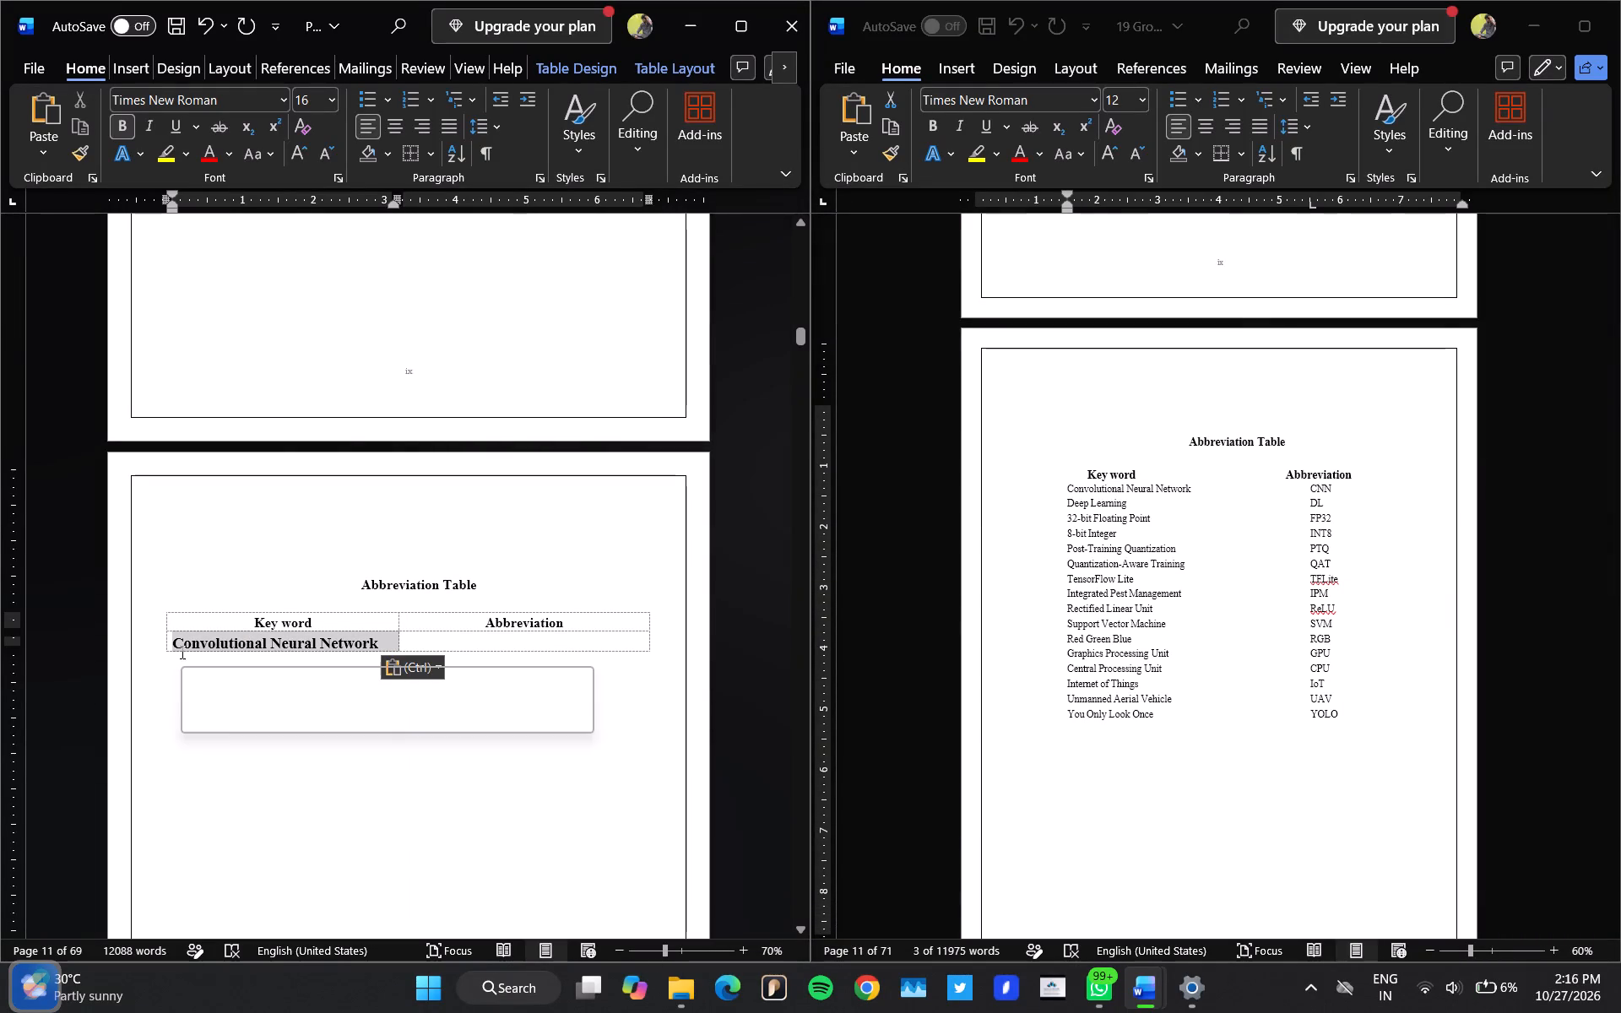
{"action": "left_click", "coordinate": [315, 104]}
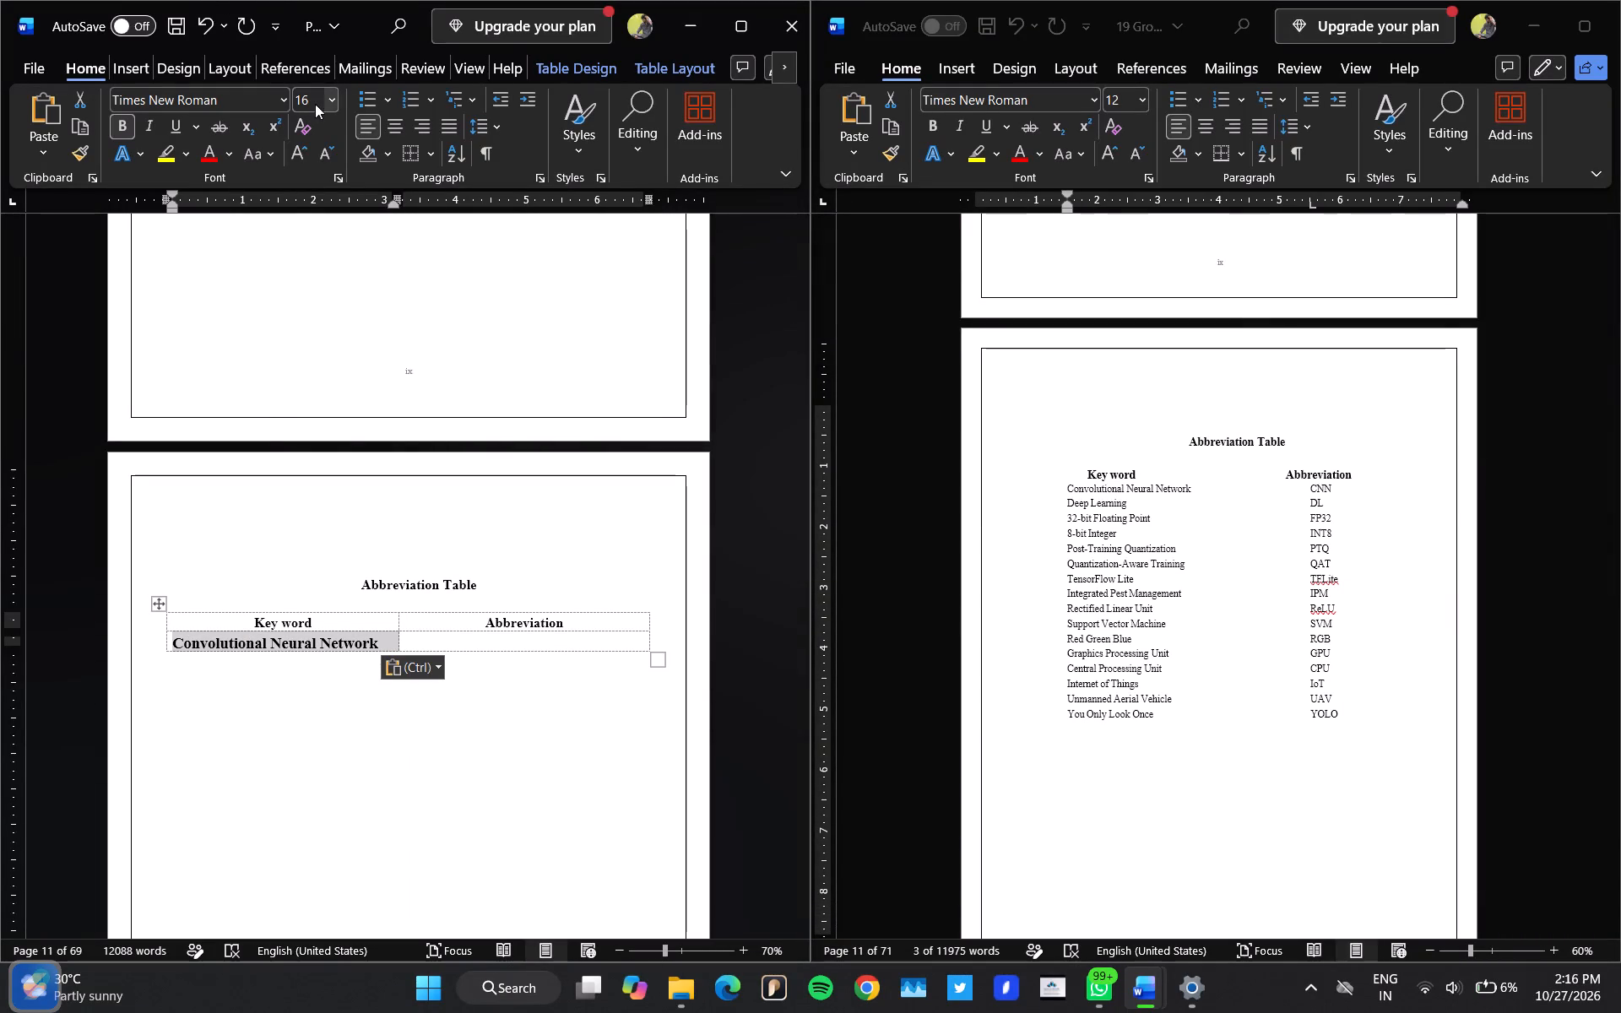
{"action": "type", "text": "12"}
{"action": "left_click", "coordinate": [119, 120]}
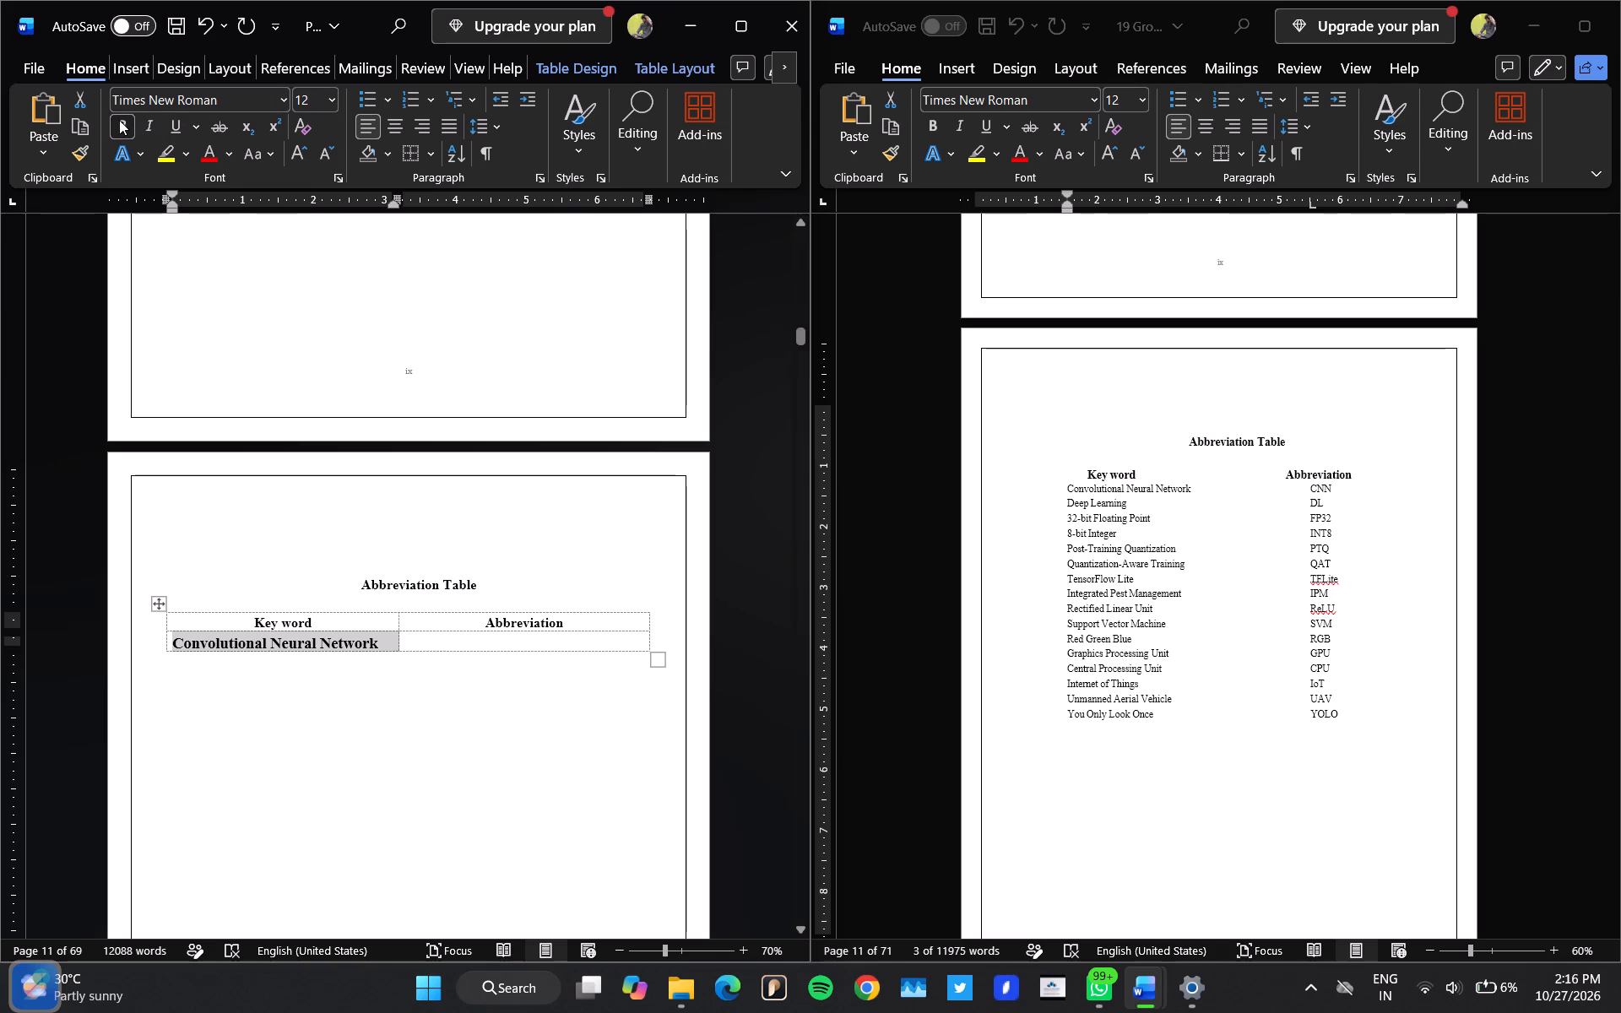
{"action": "left_click", "coordinate": [311, 702]}
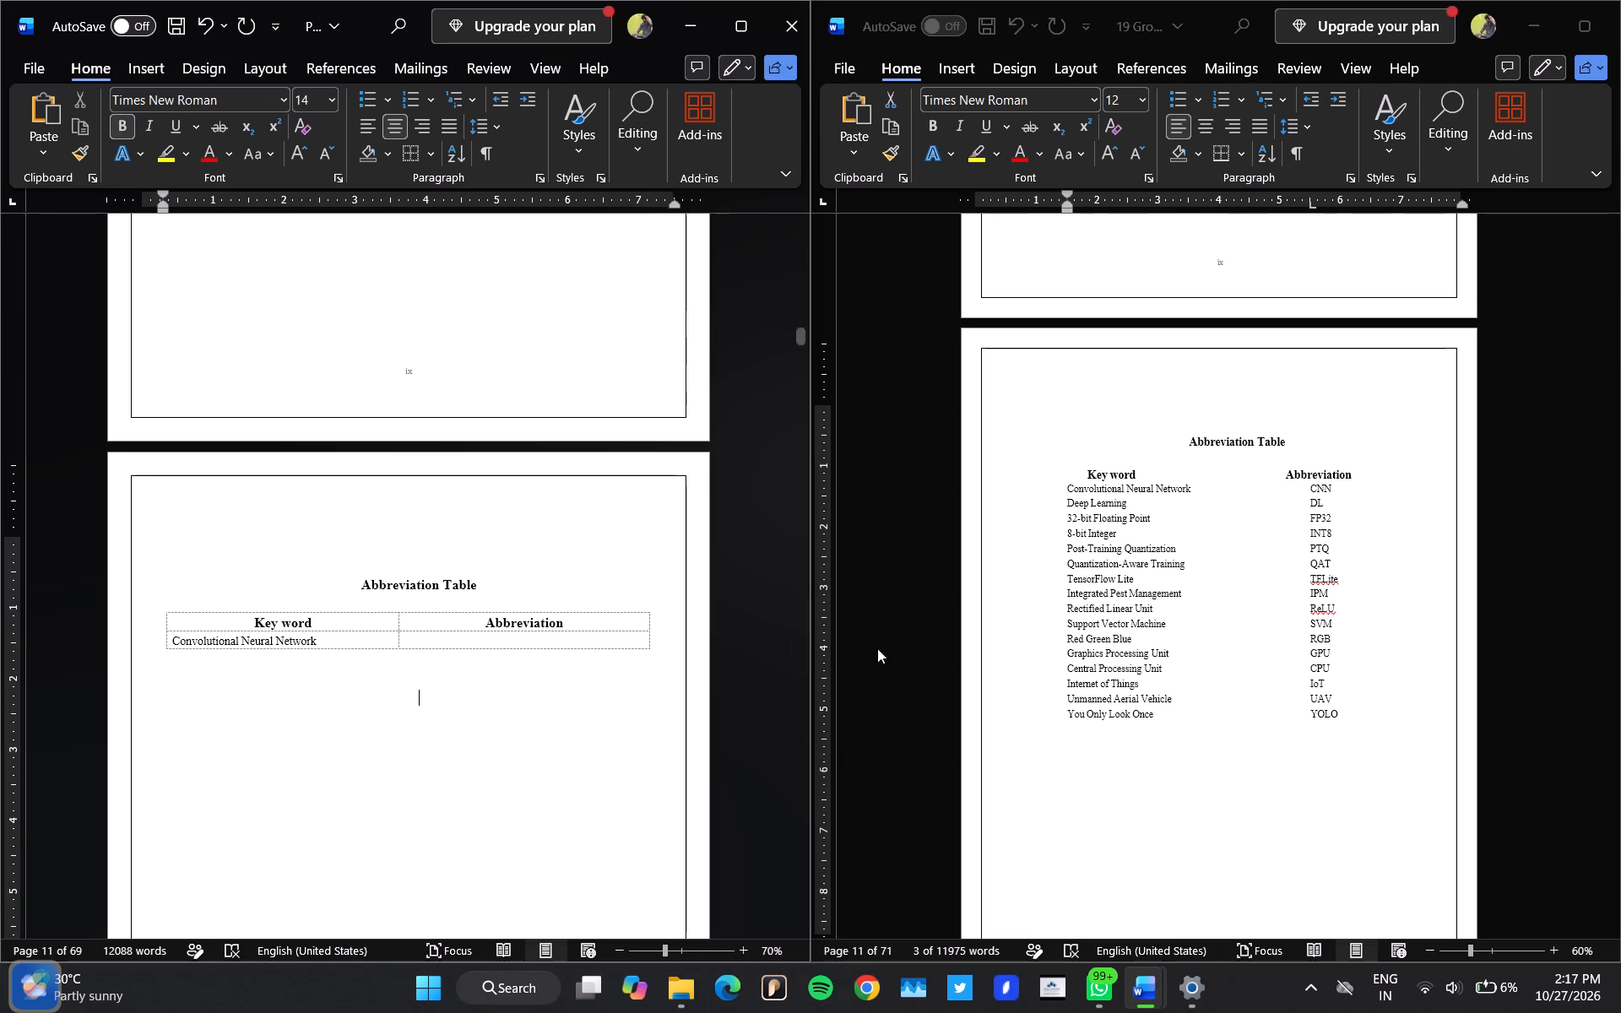
Copy "CNN" from the 19 Group abbreviation table into the report's empty cell under Abbreviation.
{"action": "left_click", "coordinate": [1109, 543]}
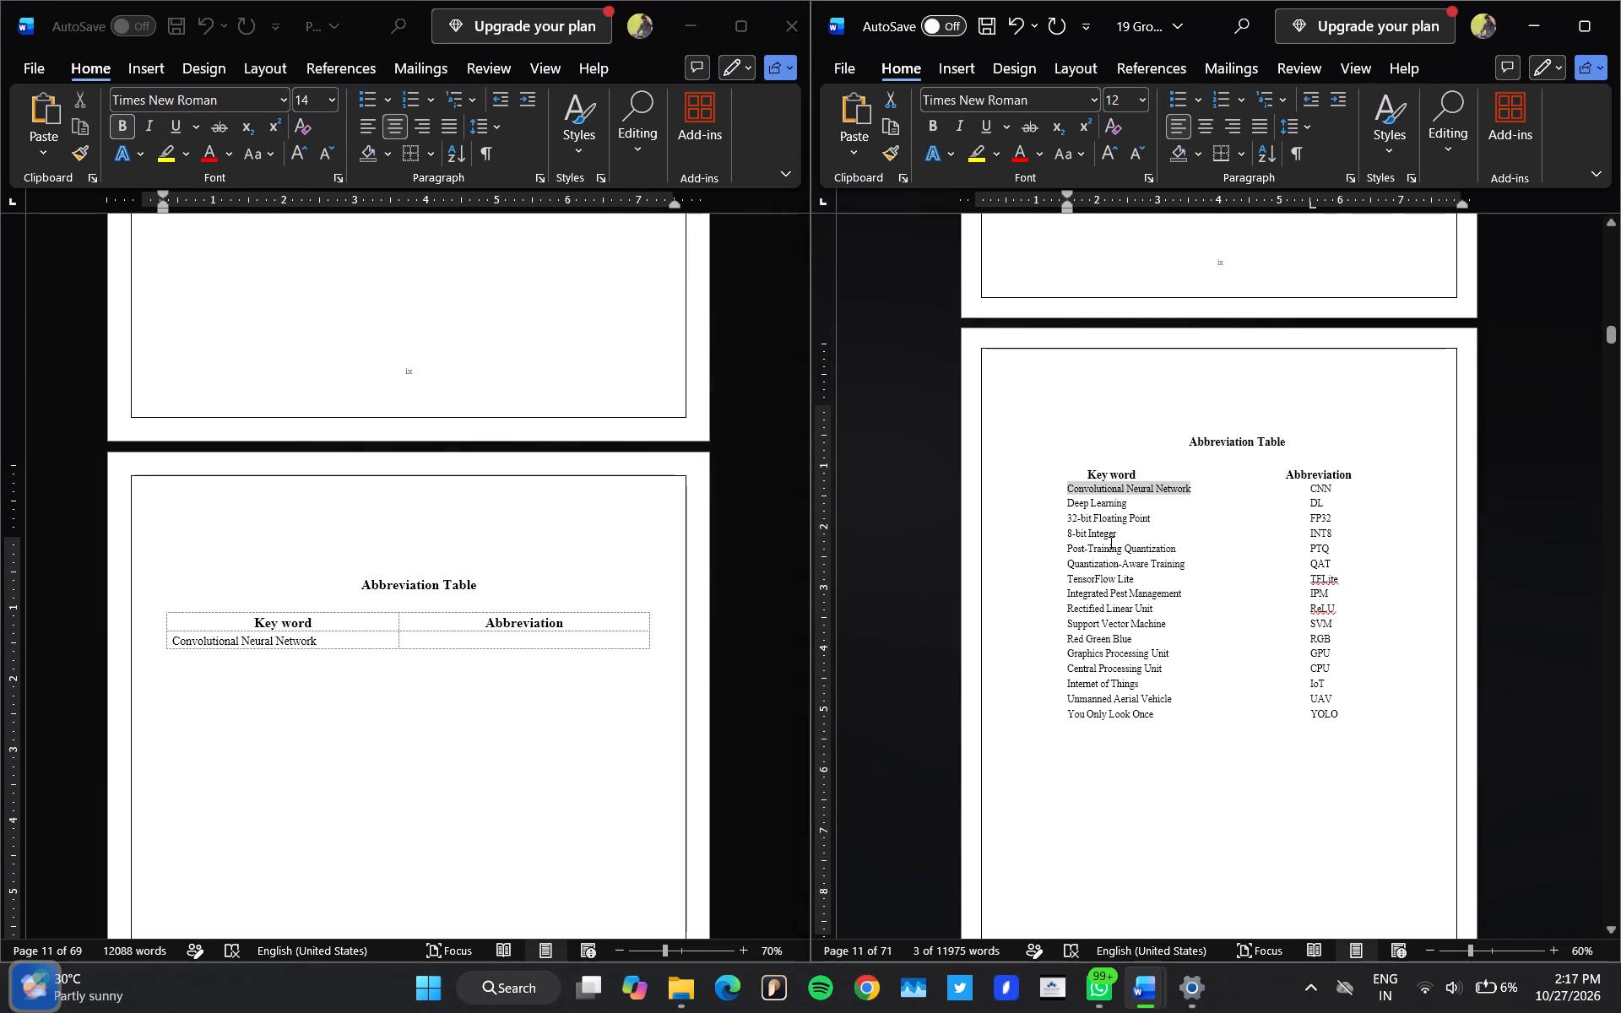
{"action": "left_click", "coordinate": [1334, 488]}
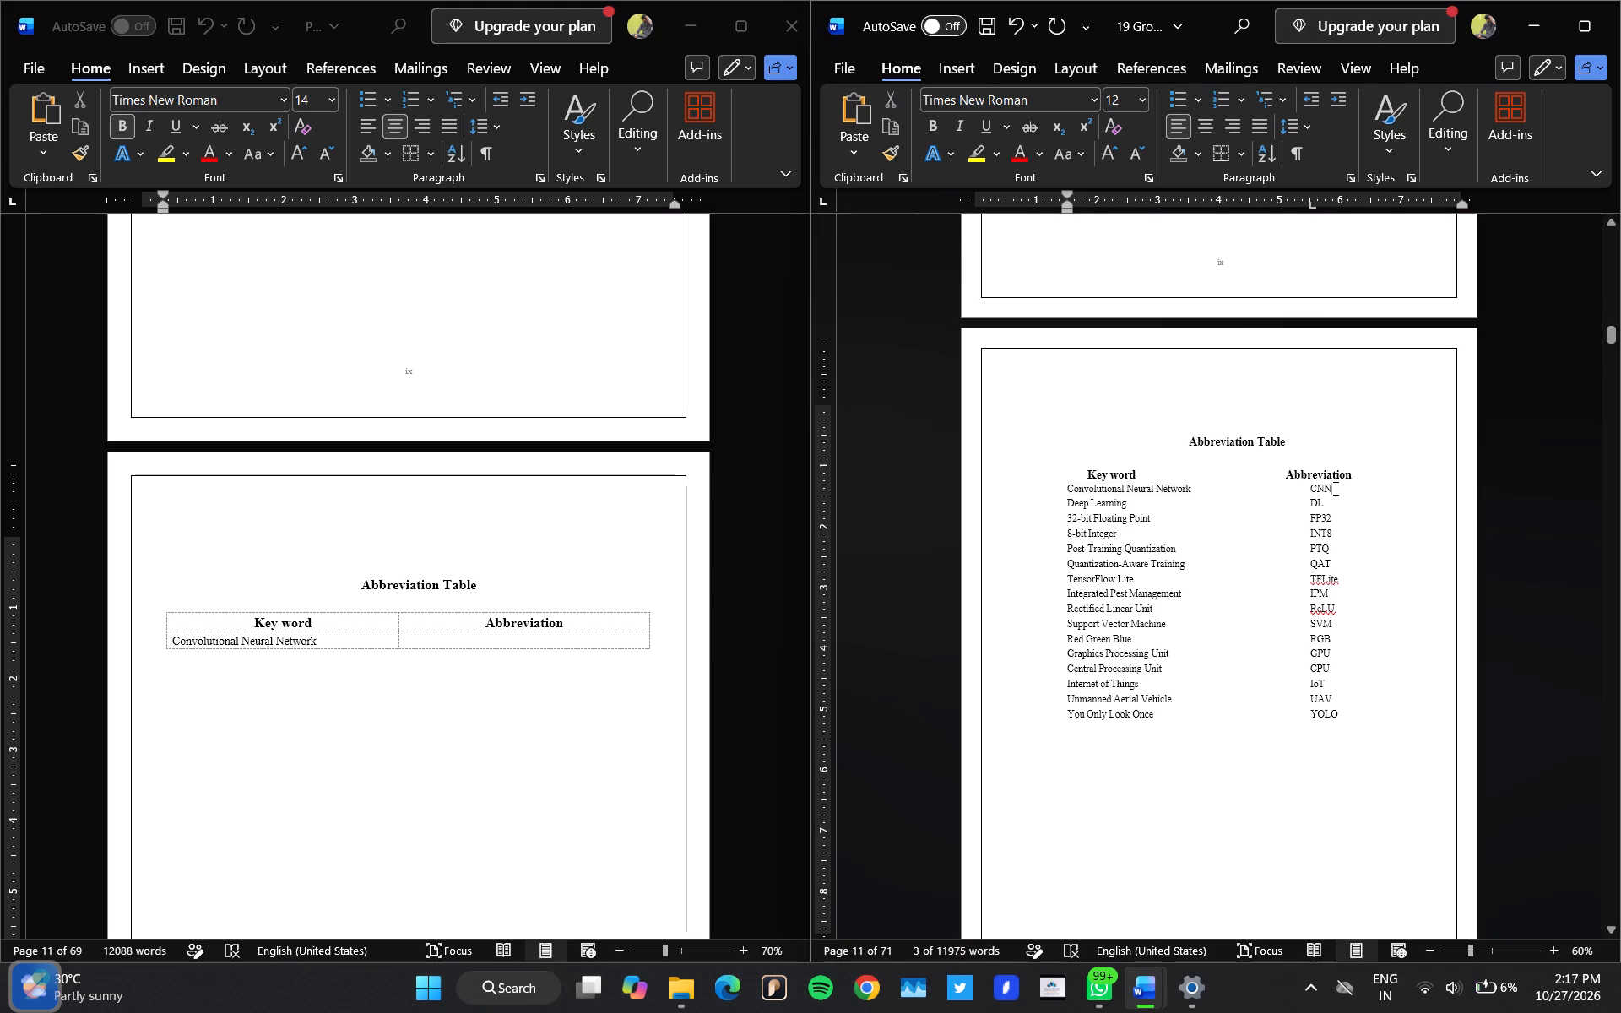
{"action": "left_click_drag", "start_coordinate": [1334, 488], "coordinate": [1296, 486]}
{"action": "key", "text": "ctrl+c"}
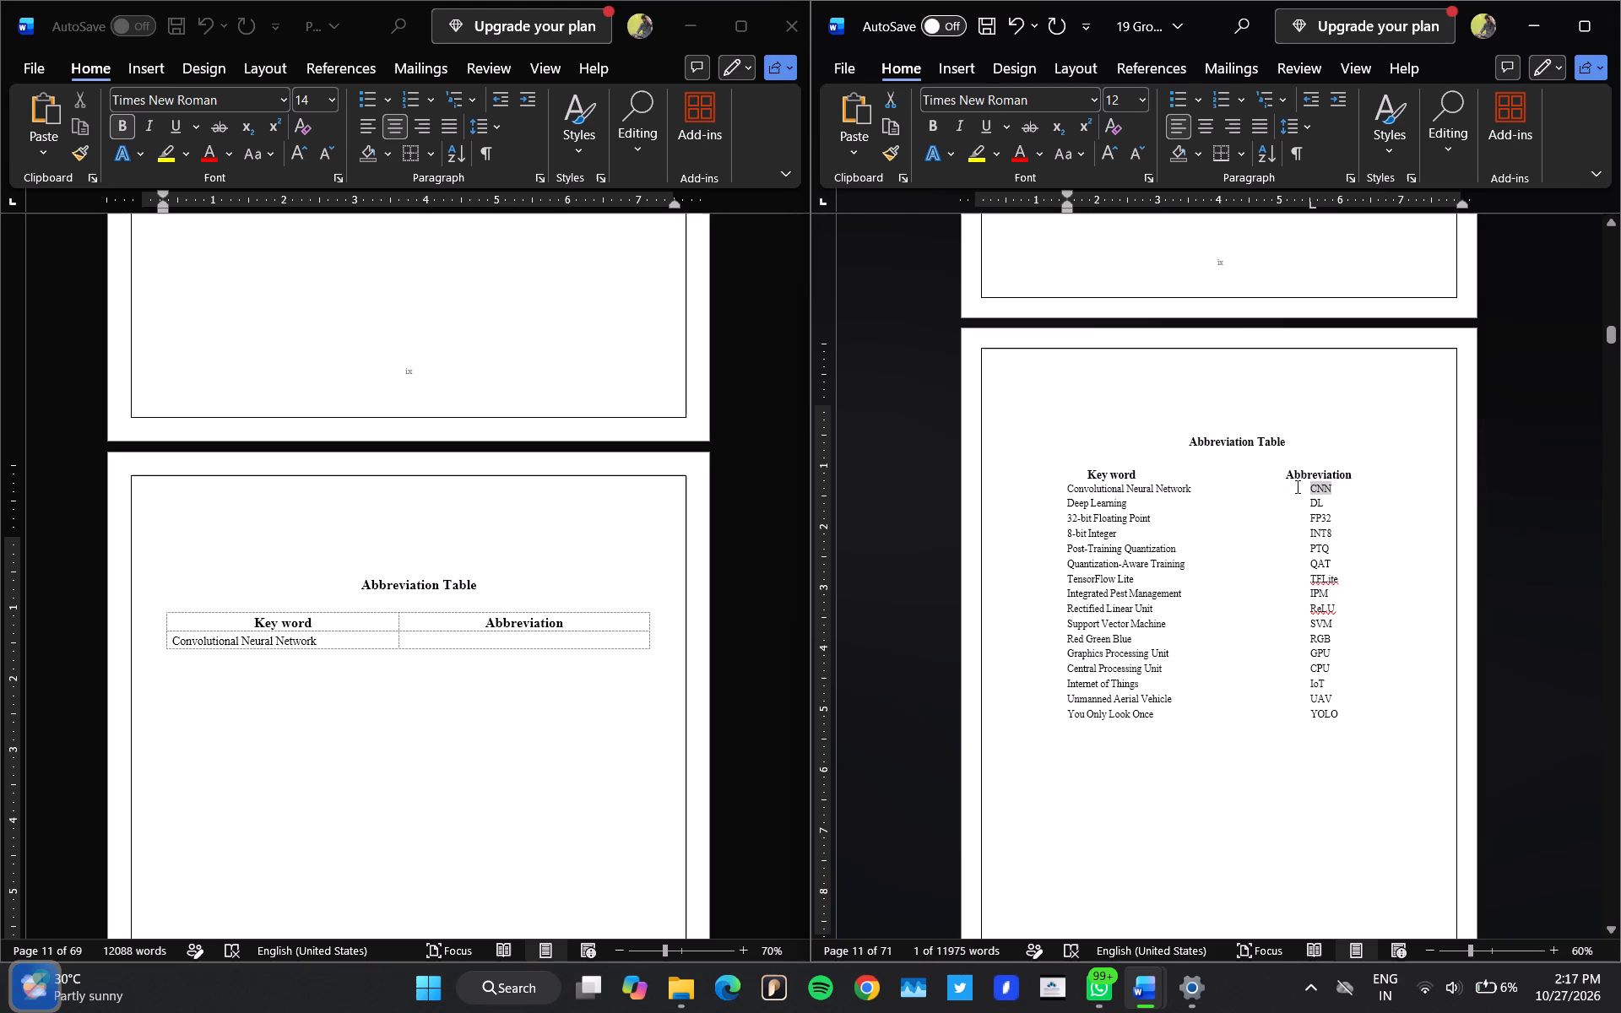
{"action": "left_click", "coordinate": [555, 636]}
{"action": "left_click", "coordinate": [555, 636]}
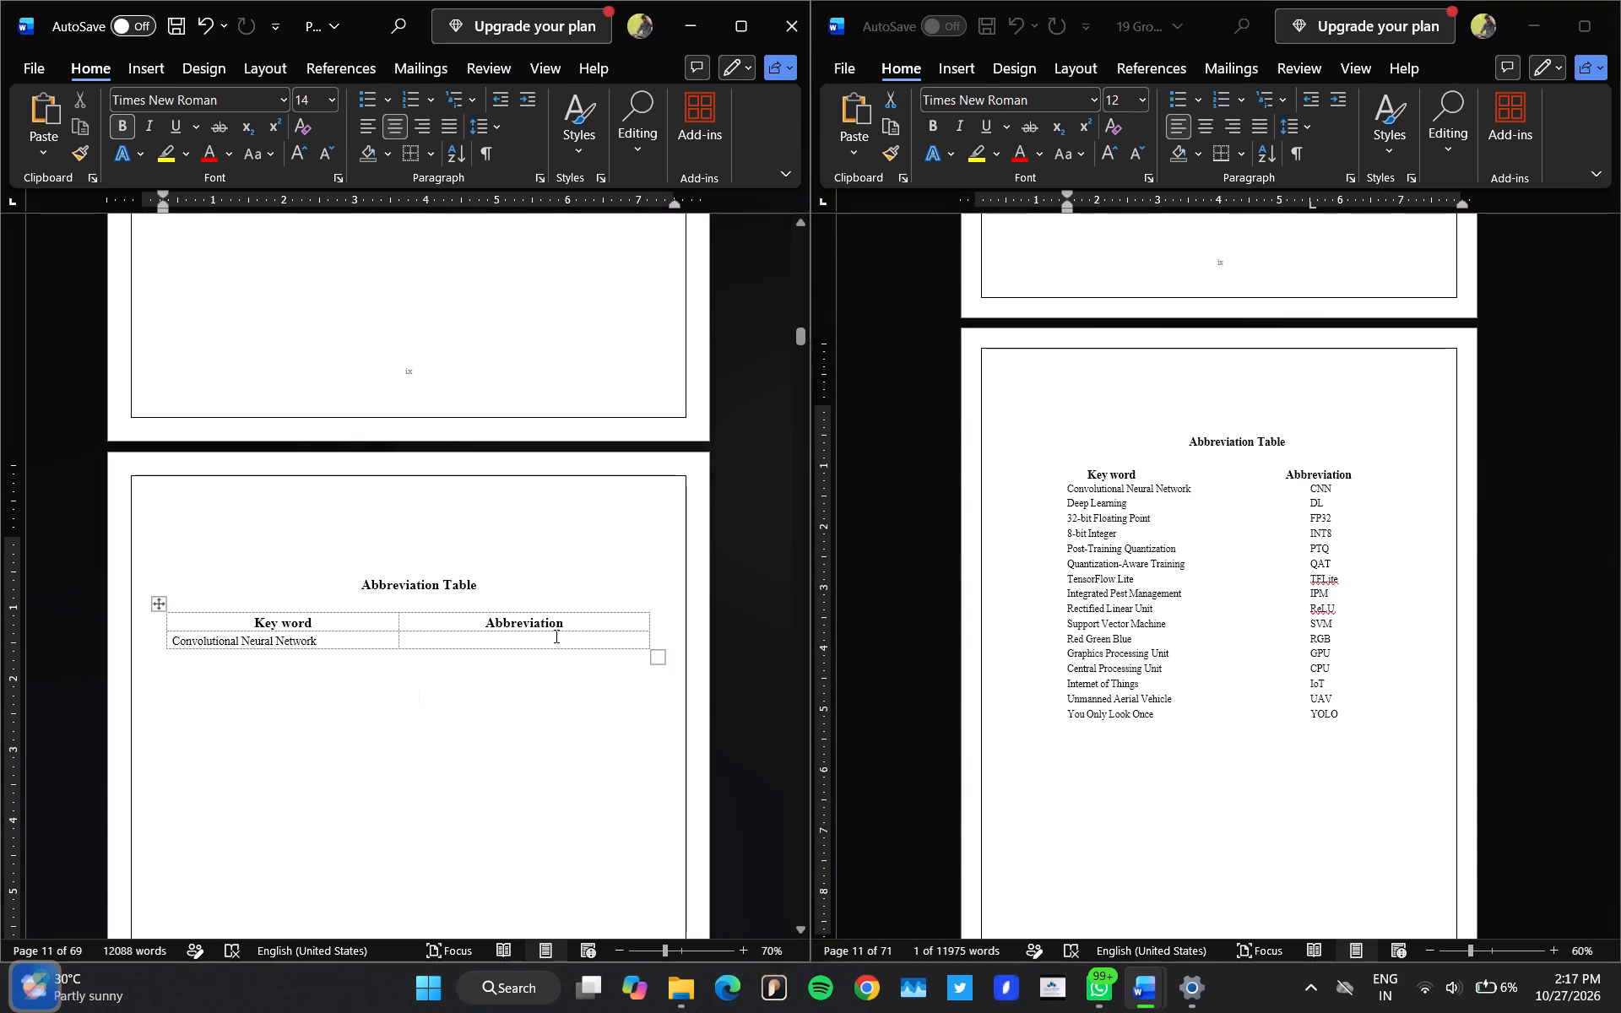
{"action": "key", "text": "ctrl+v"}
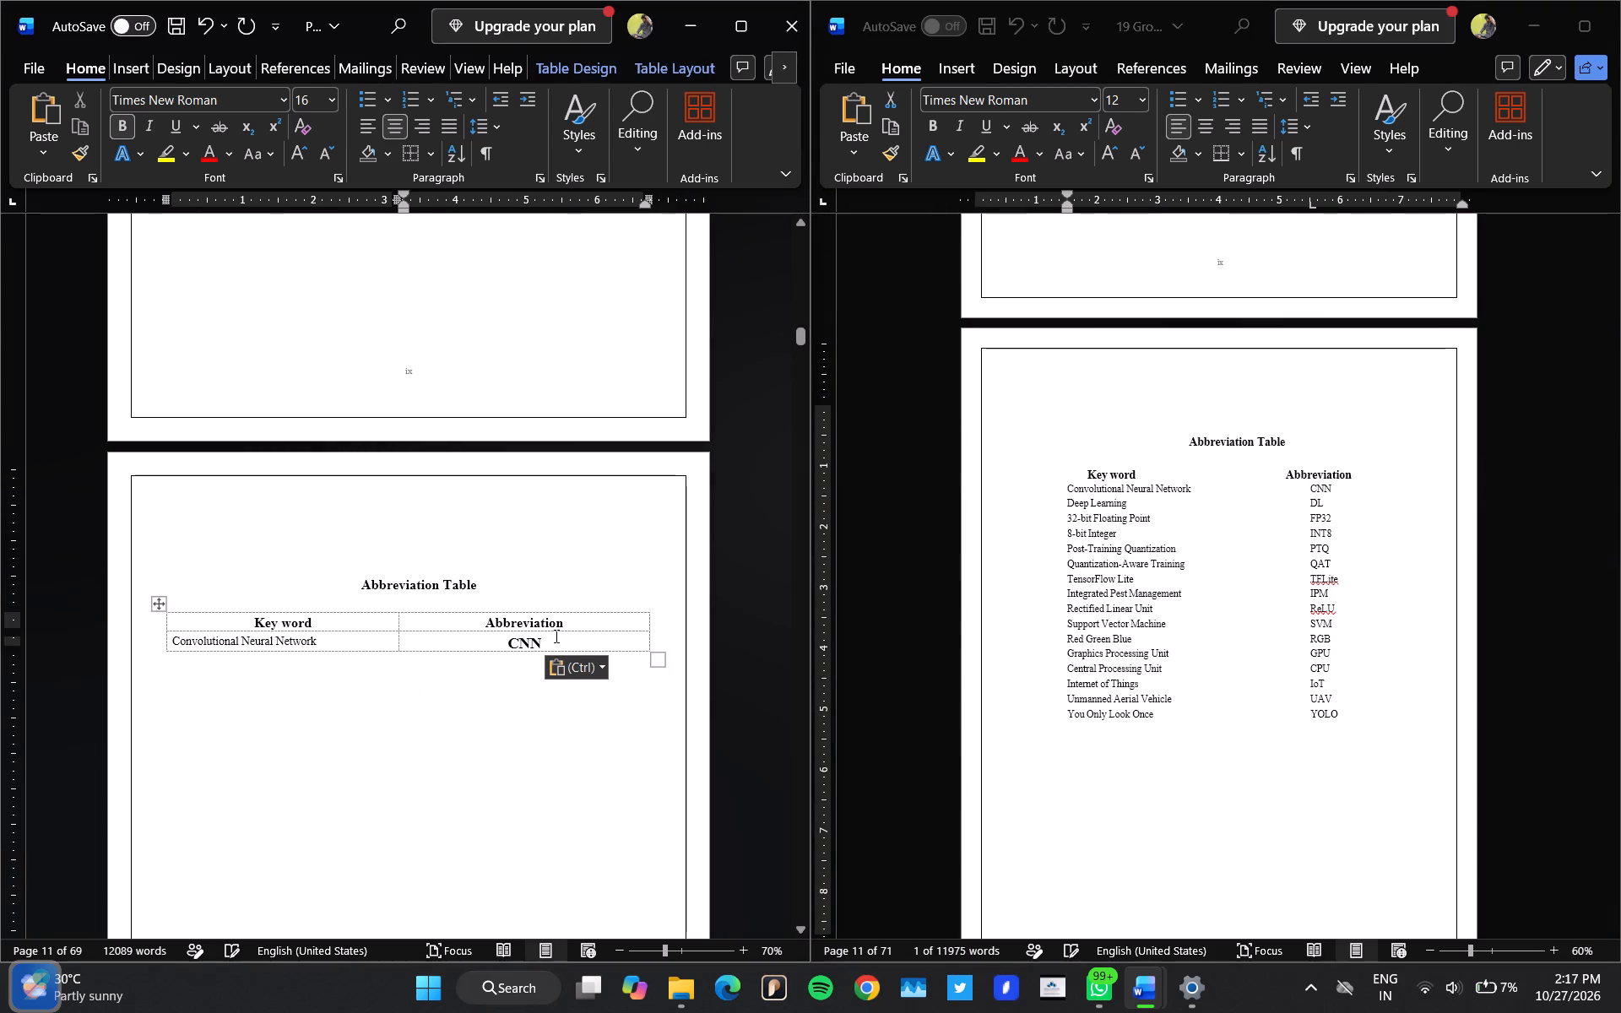
Set "CNN" in the report's Abbreviation Table to 12 pt and remove its bold formatting.
{"action": "left_click", "coordinate": [306, 100]}
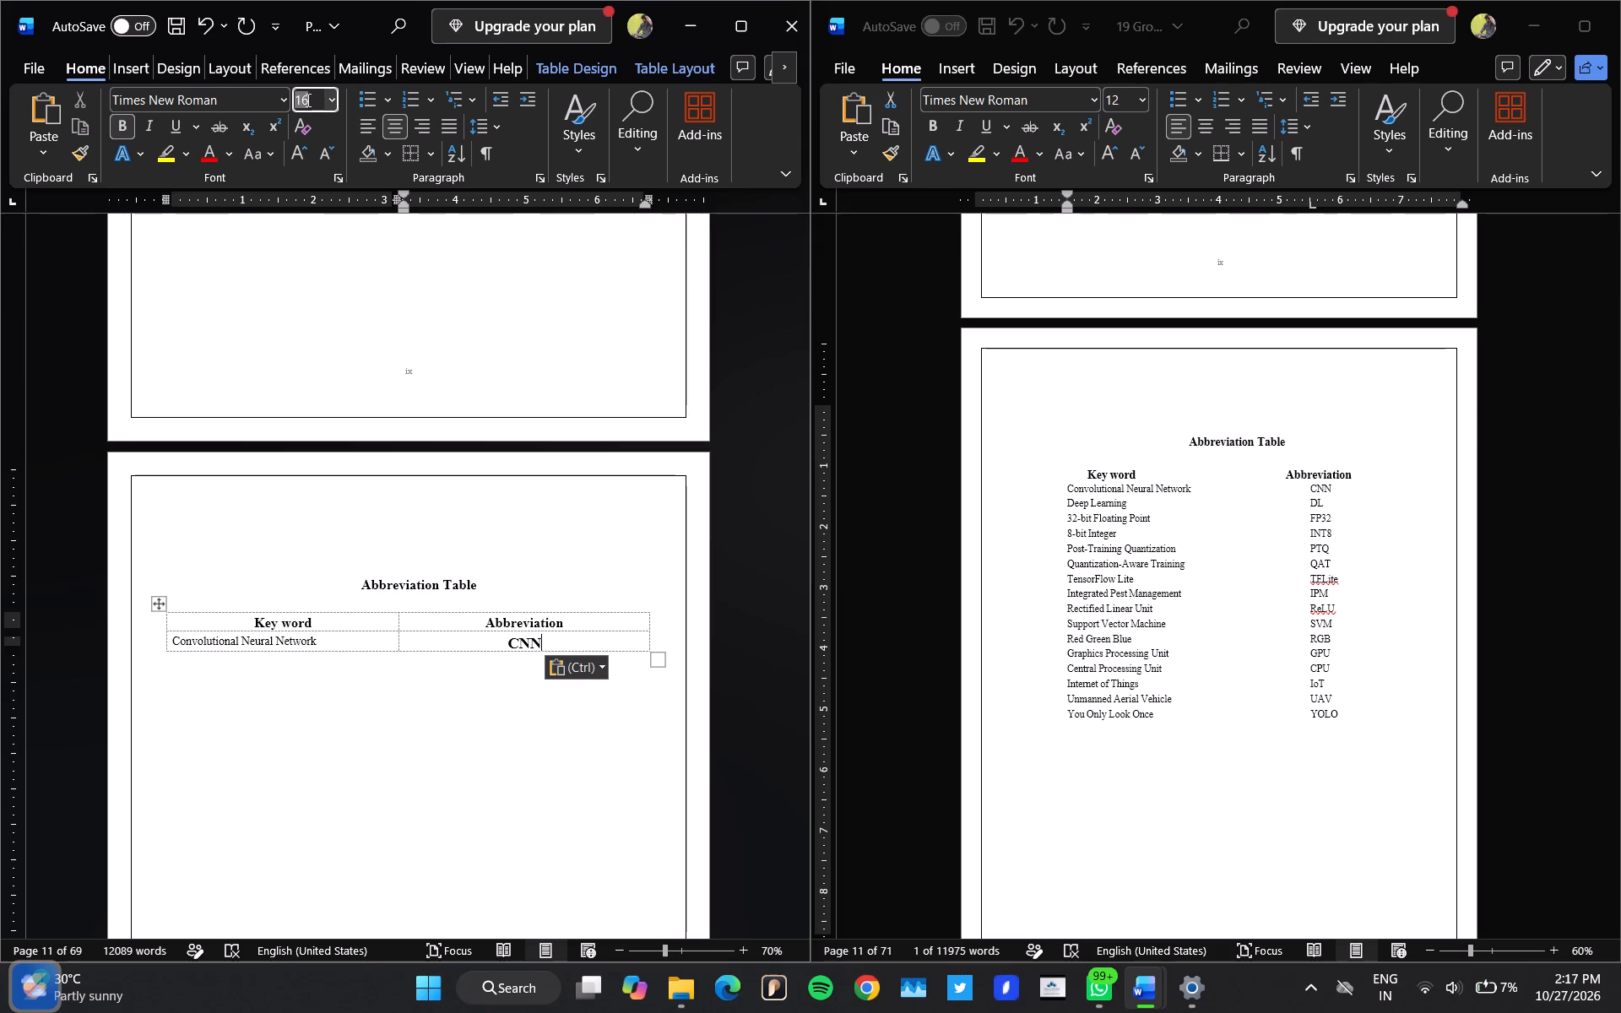
{"action": "type", "text": "12"}
{"action": "left_click", "coordinate": [121, 124]}
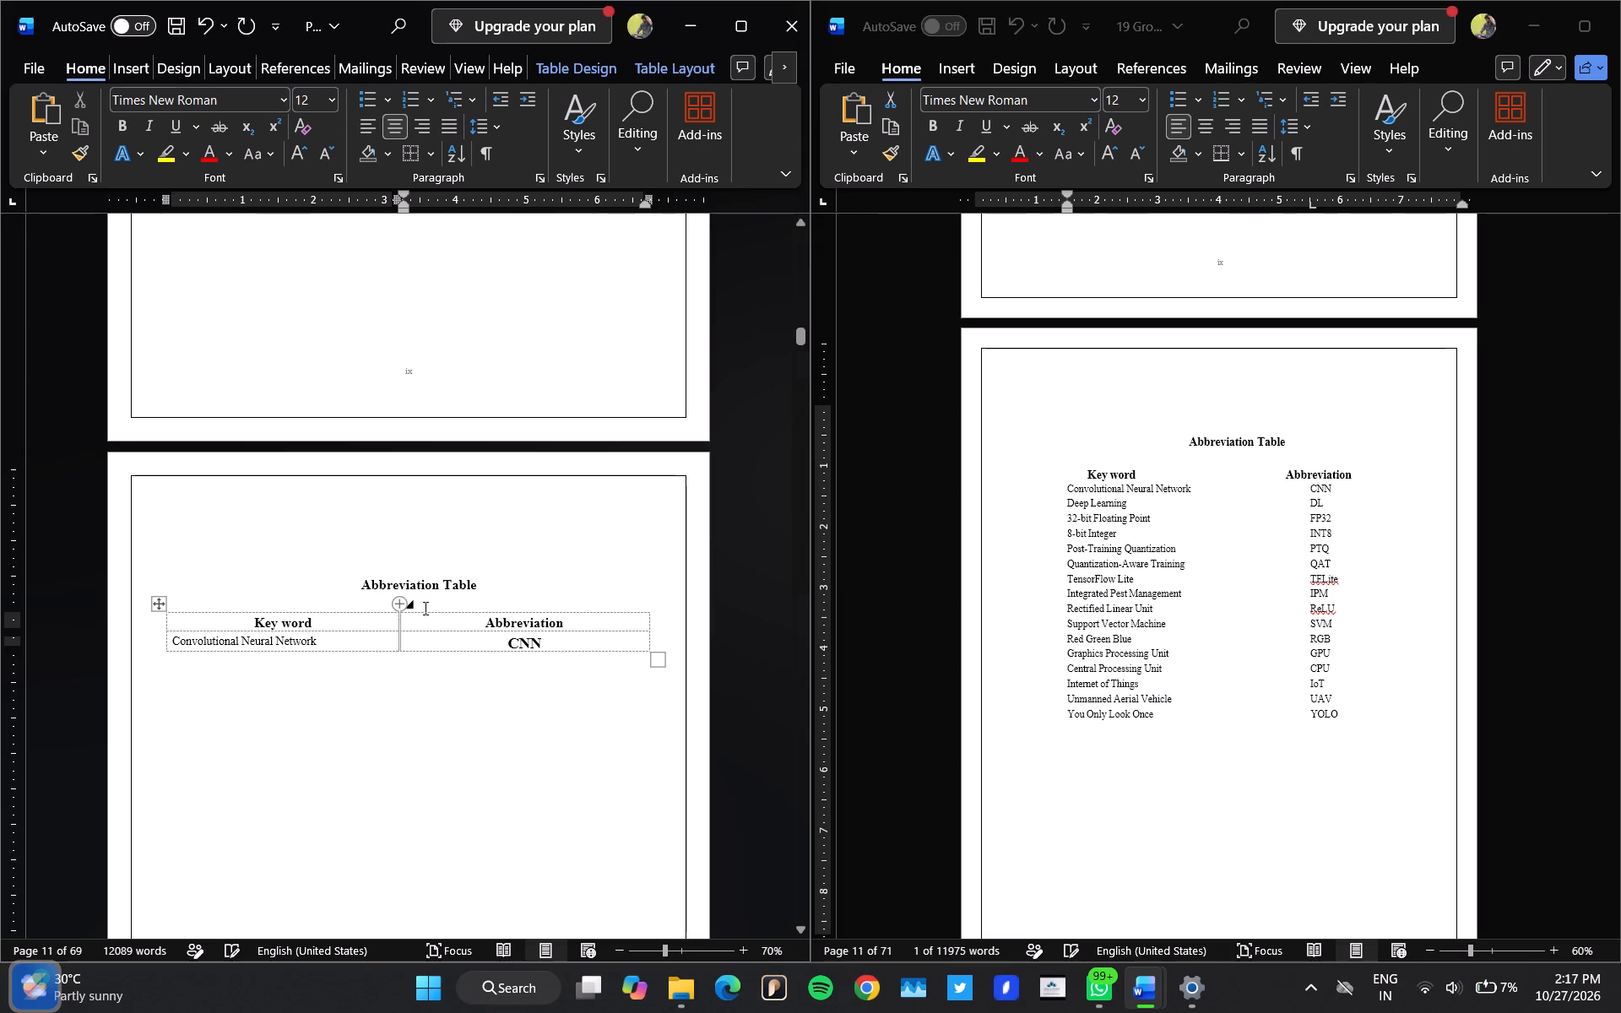
{"action": "left_click", "coordinate": [557, 651]}
{"action": "left_click_drag", "start_coordinate": [545, 648], "coordinate": [515, 647]}
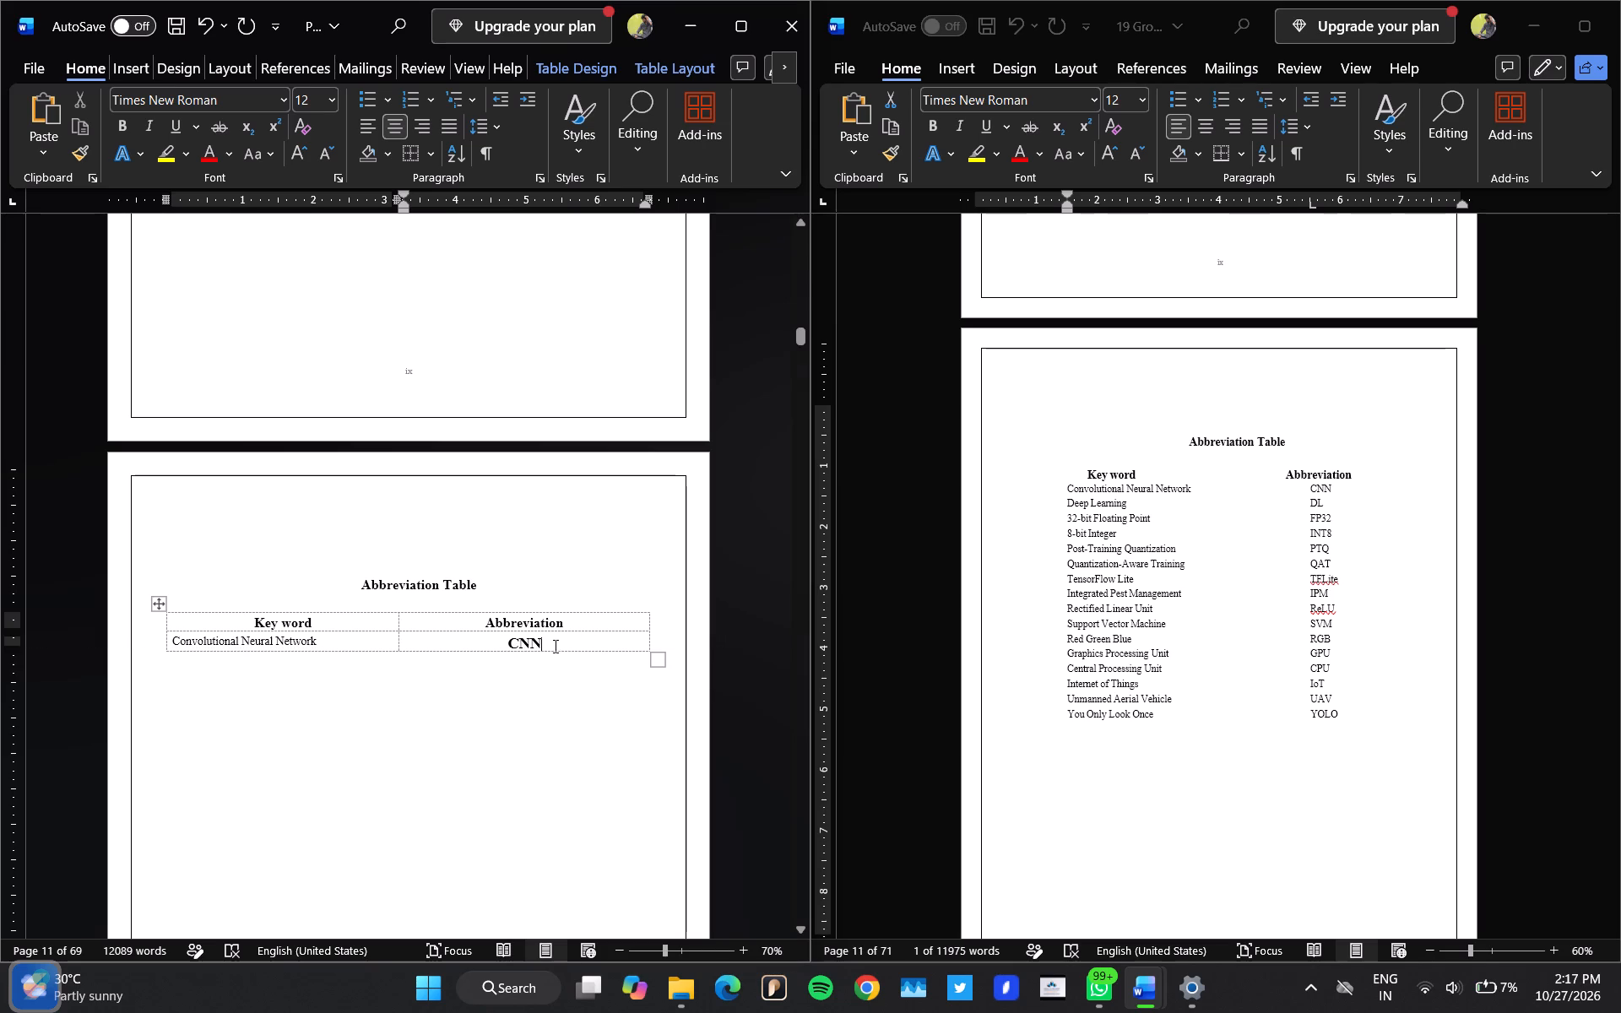
{"action": "left_click", "coordinate": [556, 644]}
{"action": "left_click_drag", "start_coordinate": [556, 644], "coordinate": [501, 647]}
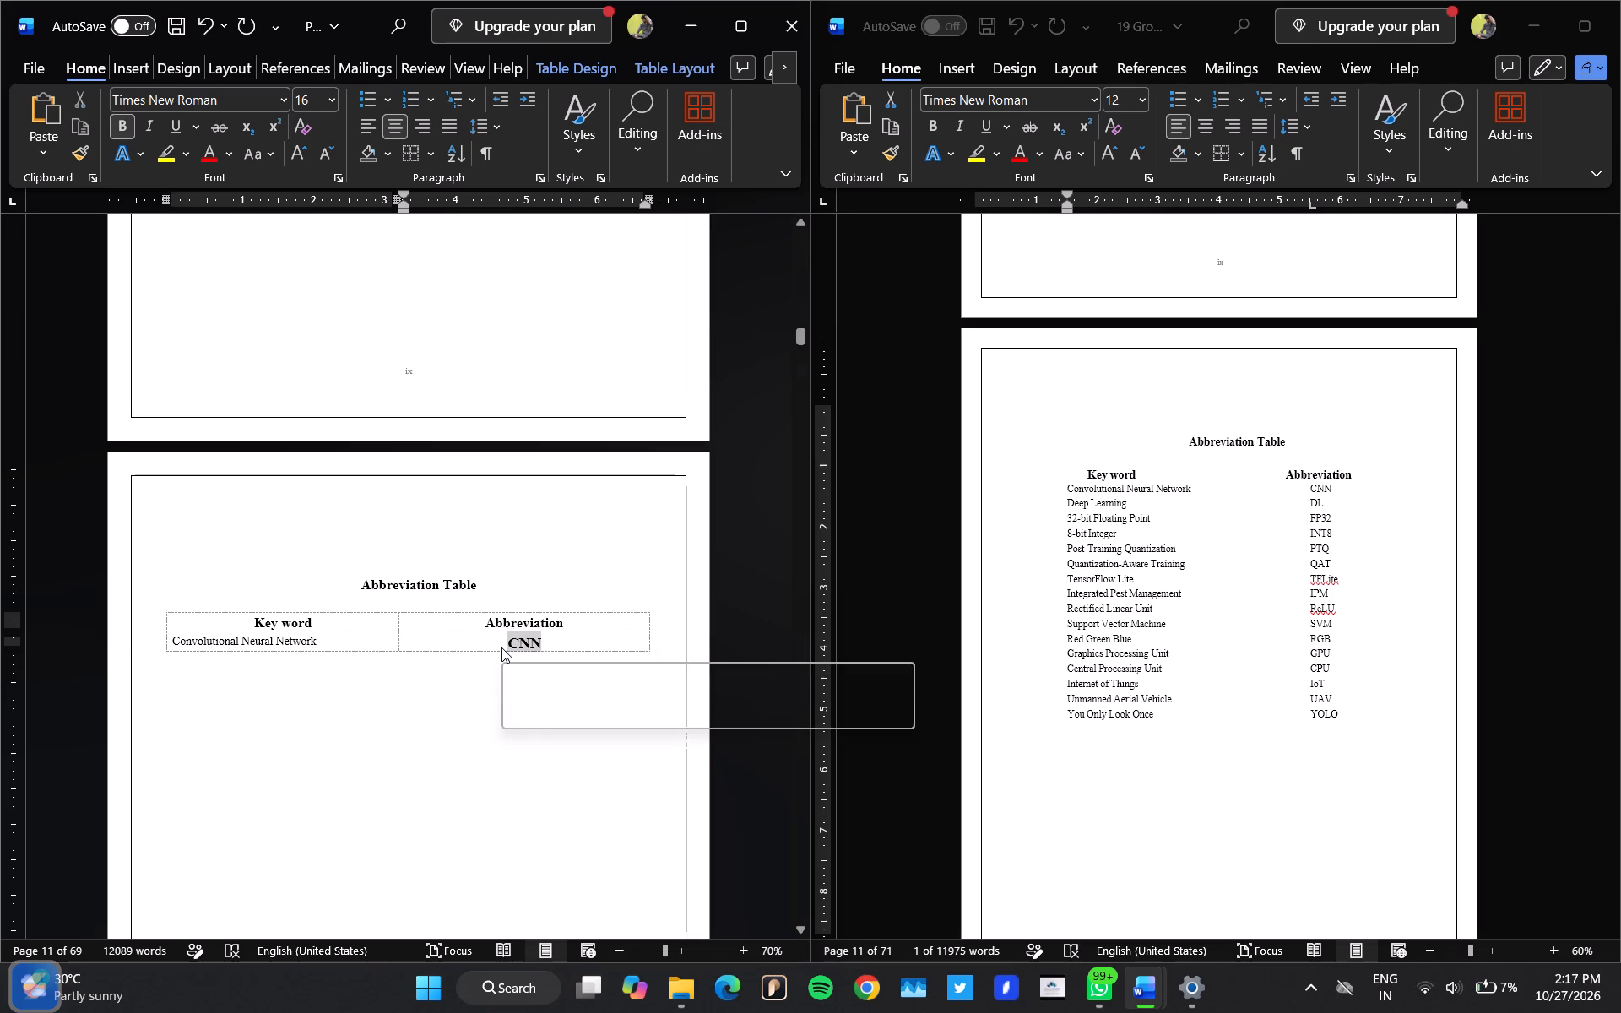
{"action": "left_click", "coordinate": [312, 101]}
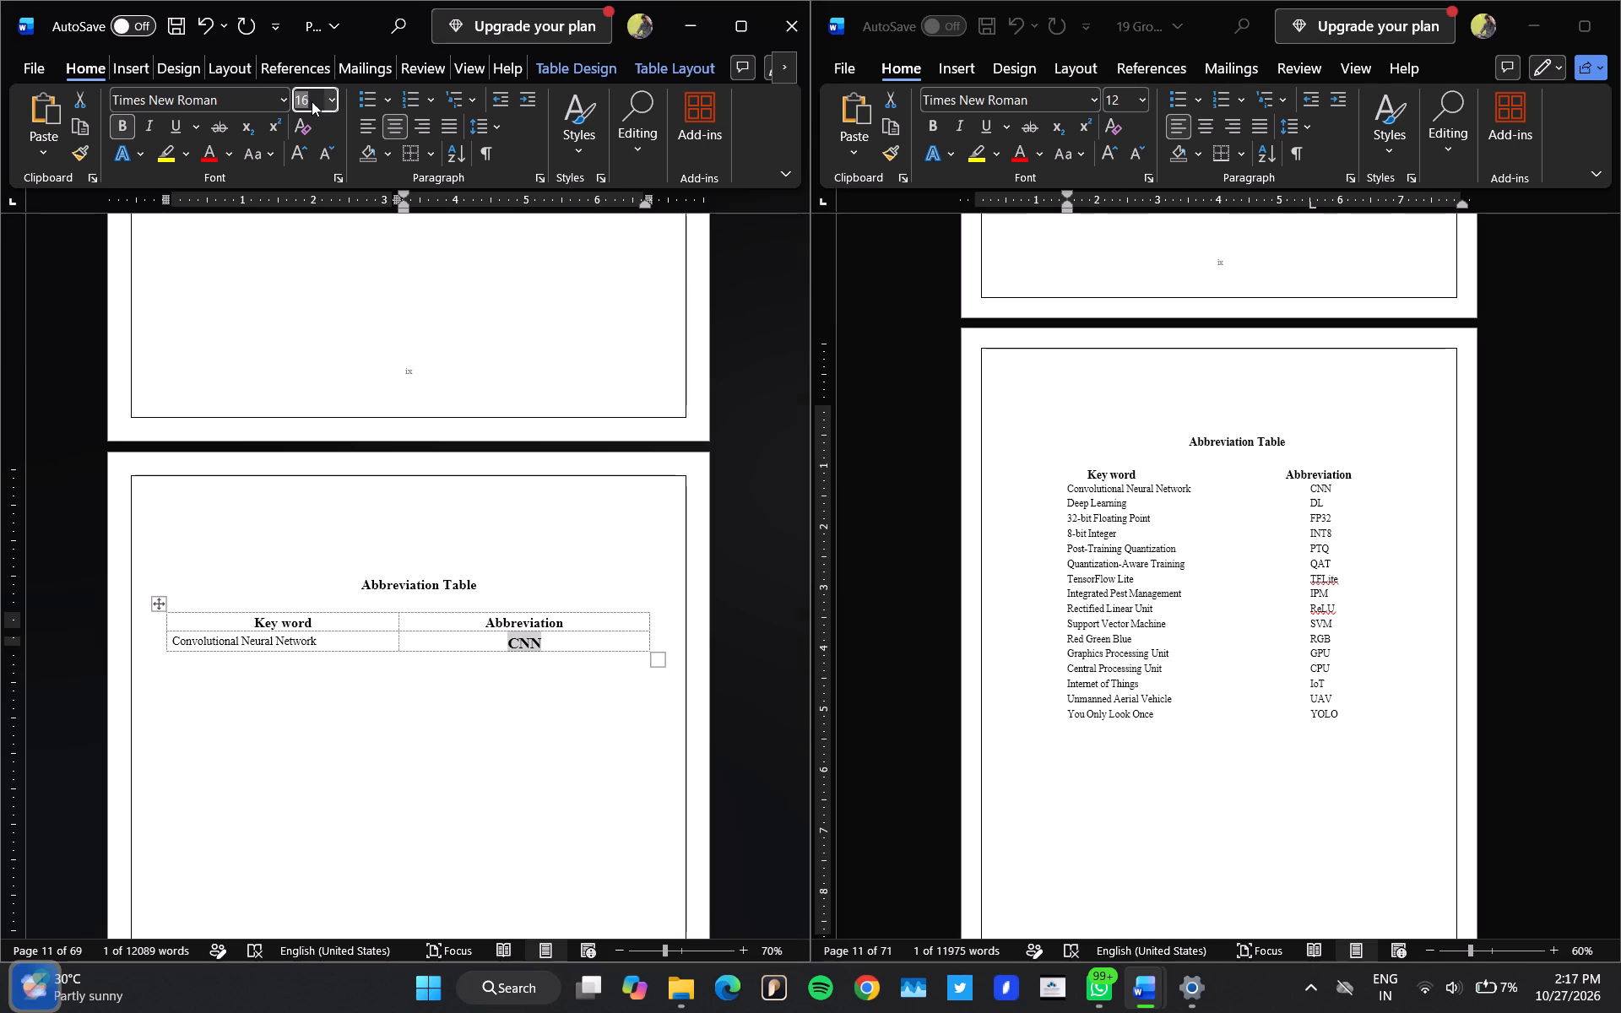
{"action": "type", "text": "12"}
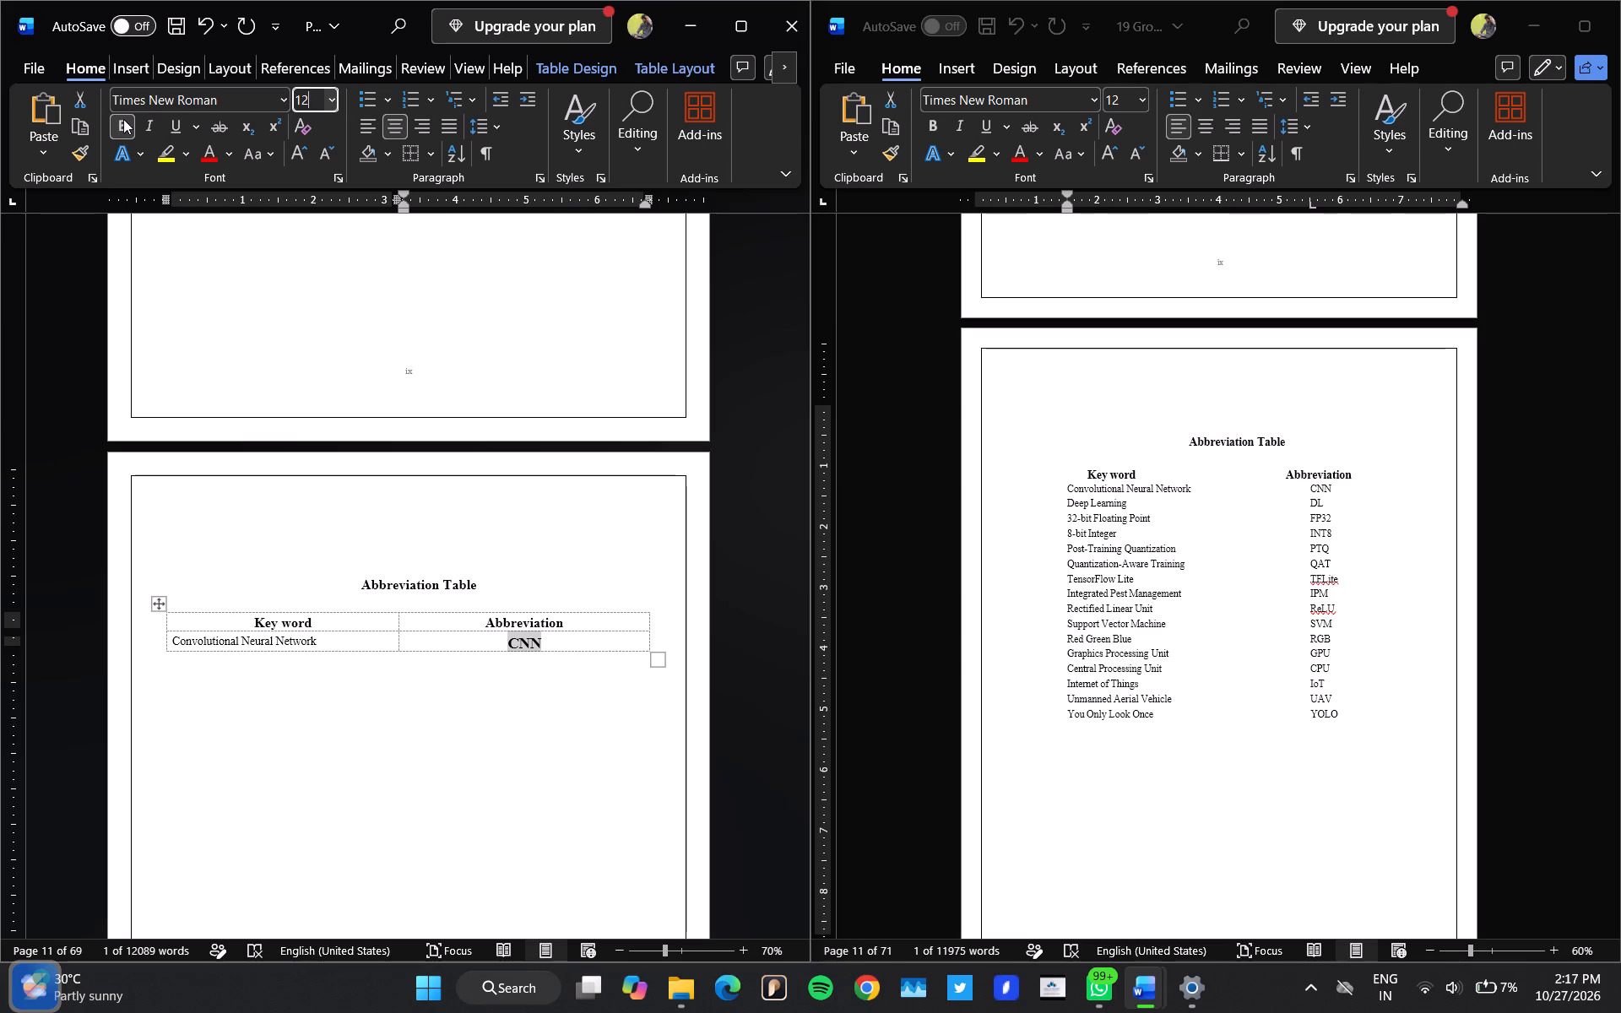
{"action": "left_click", "coordinate": [123, 119]}
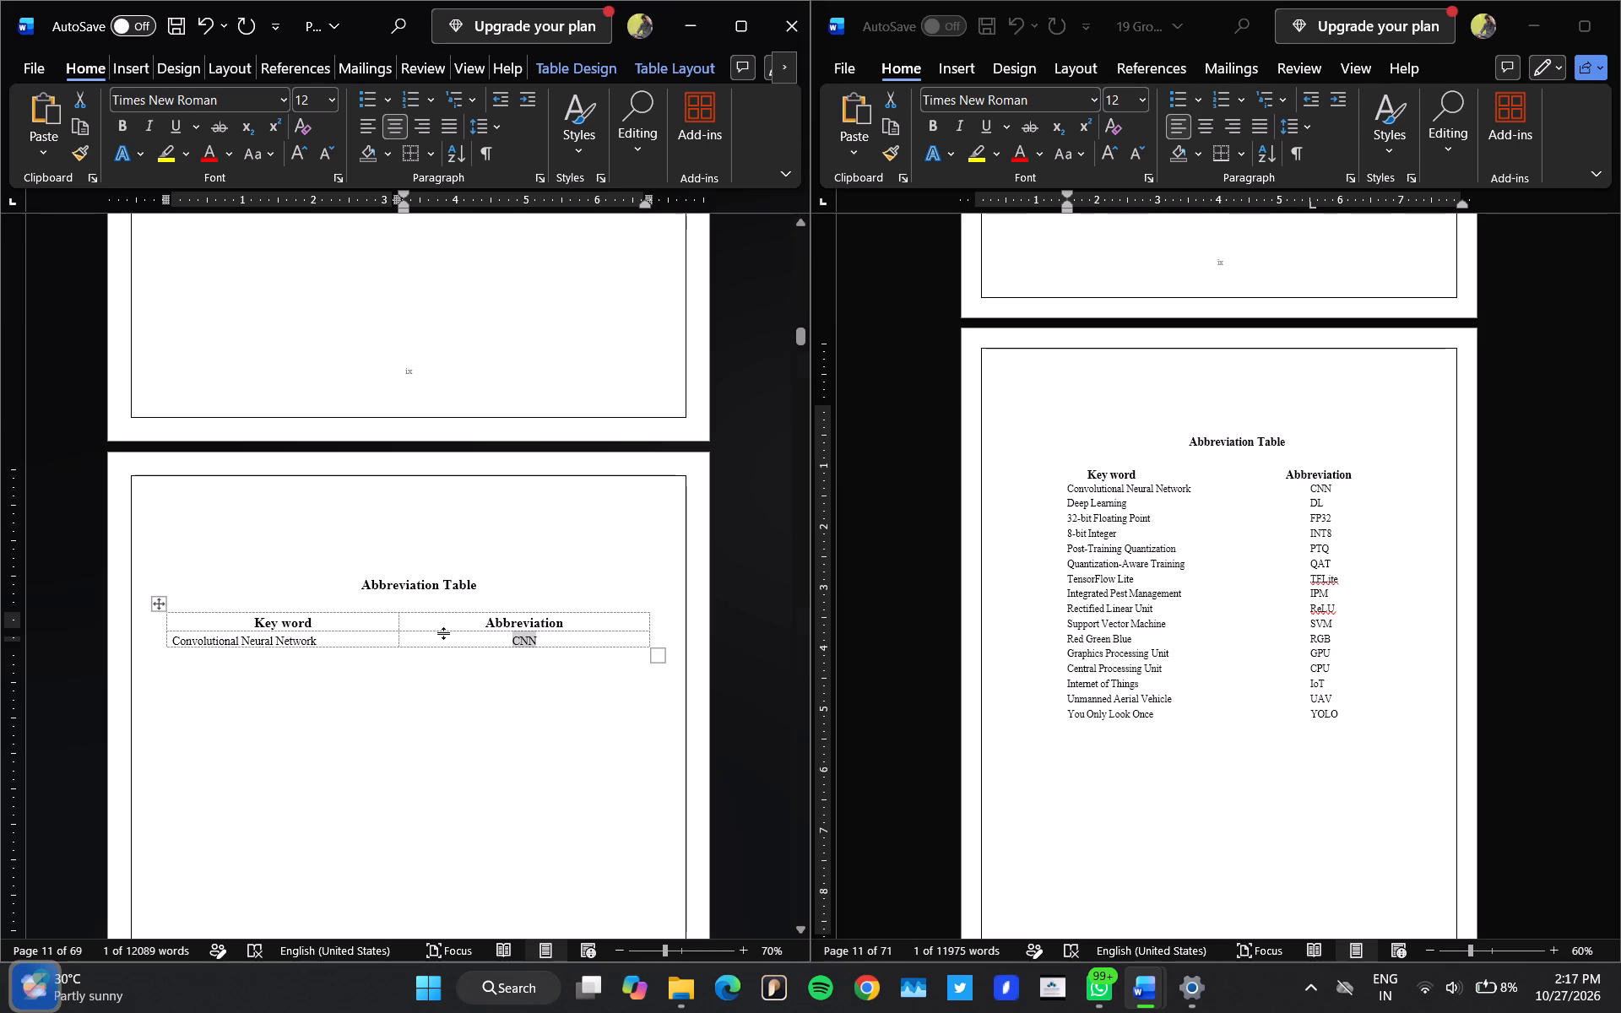
Add "DL" on a new line below "CNN" in the same cell of the report's table.
{"action": "left_click", "coordinate": [544, 638]}
{"action": "key", "text": "Return"}
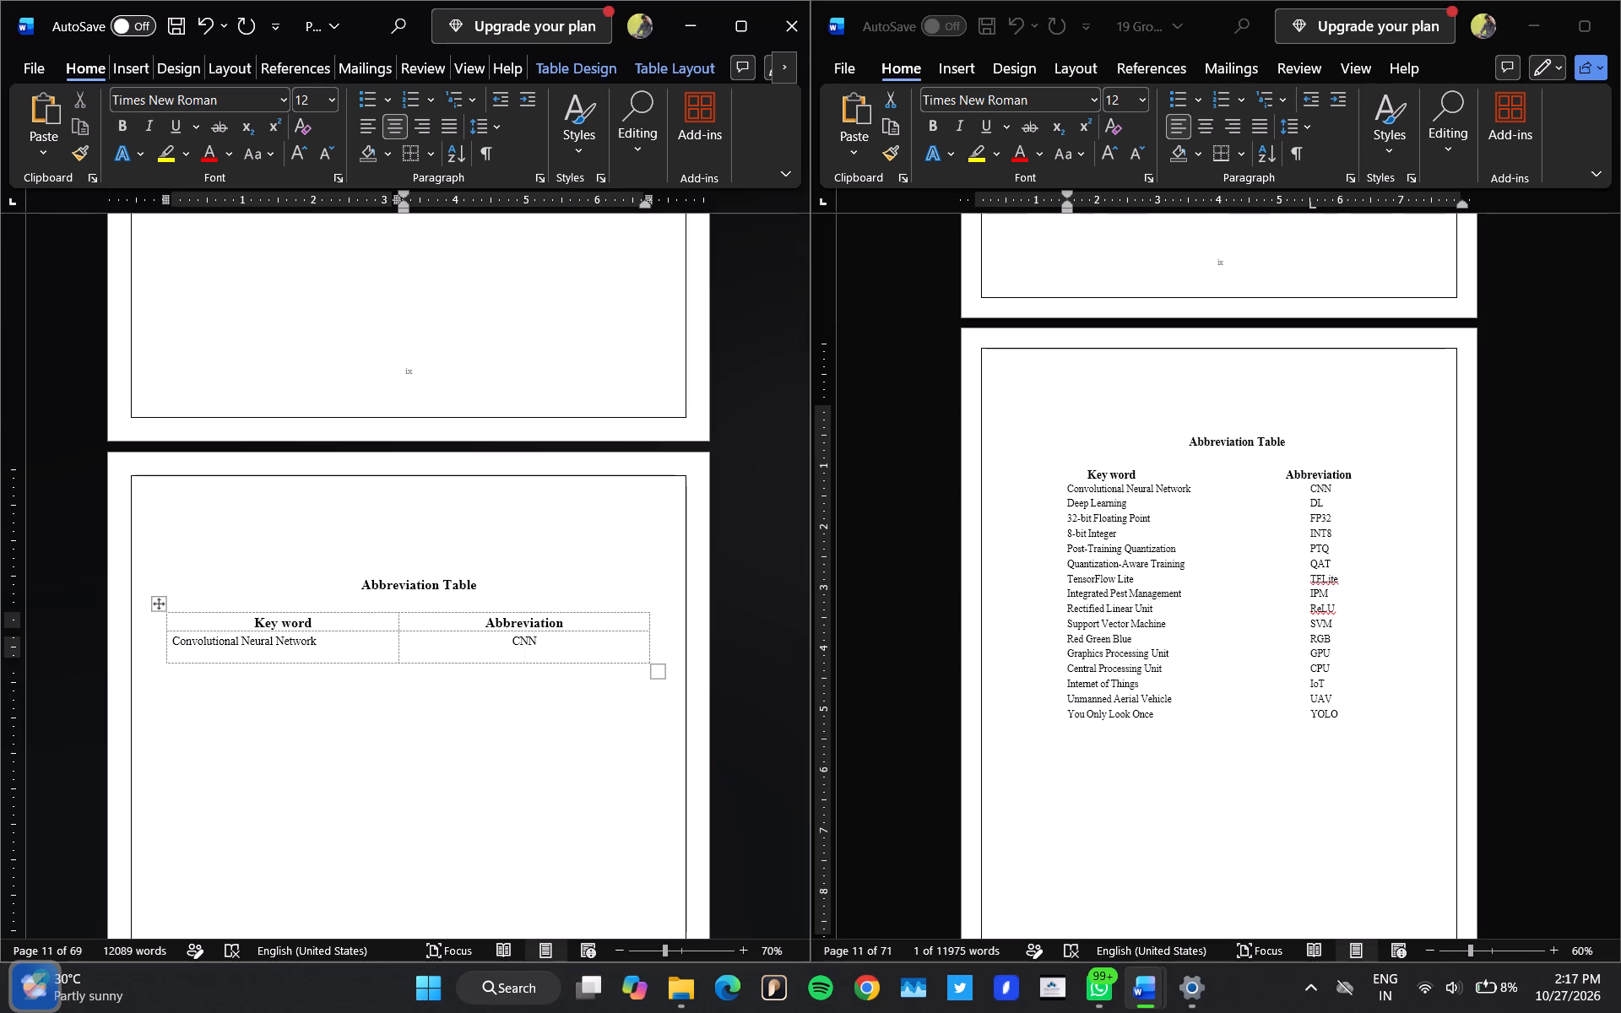
{"action": "type", "text": "DL"}
Copy "Deep Learning" from the 19 Group table onto a new line below "Convolutional Neural Network" in the report's Key word cell.
{"action": "left_click", "coordinate": [190, 653]}
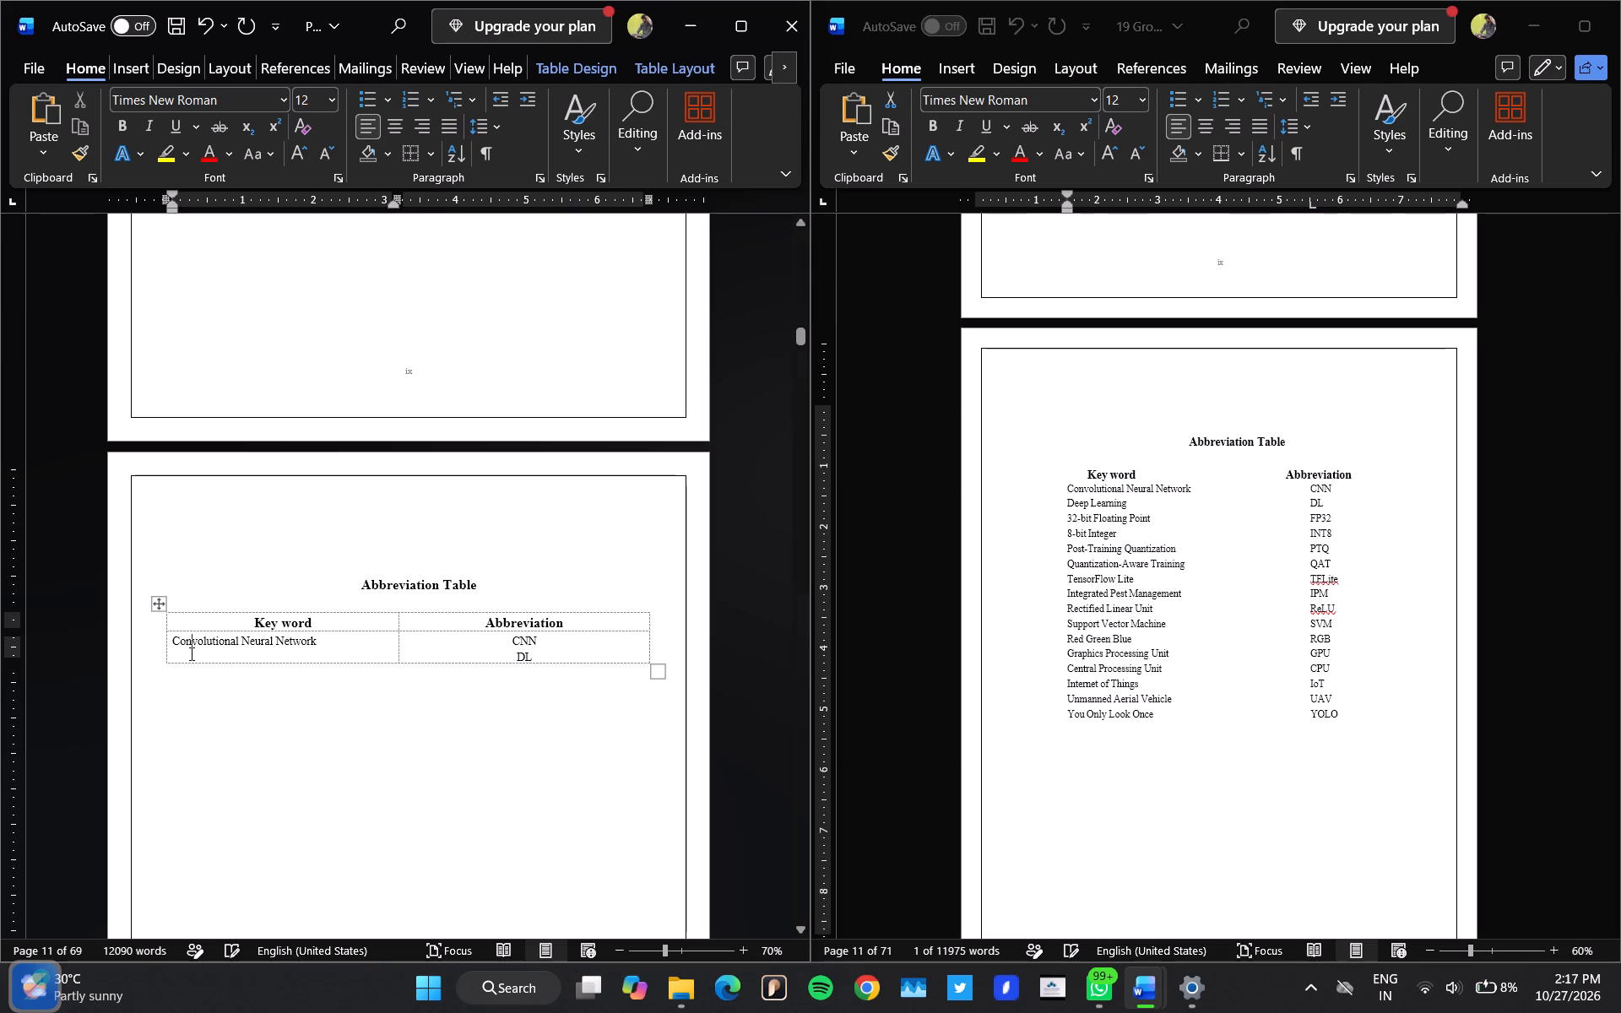
{"action": "left_click", "coordinate": [181, 653]}
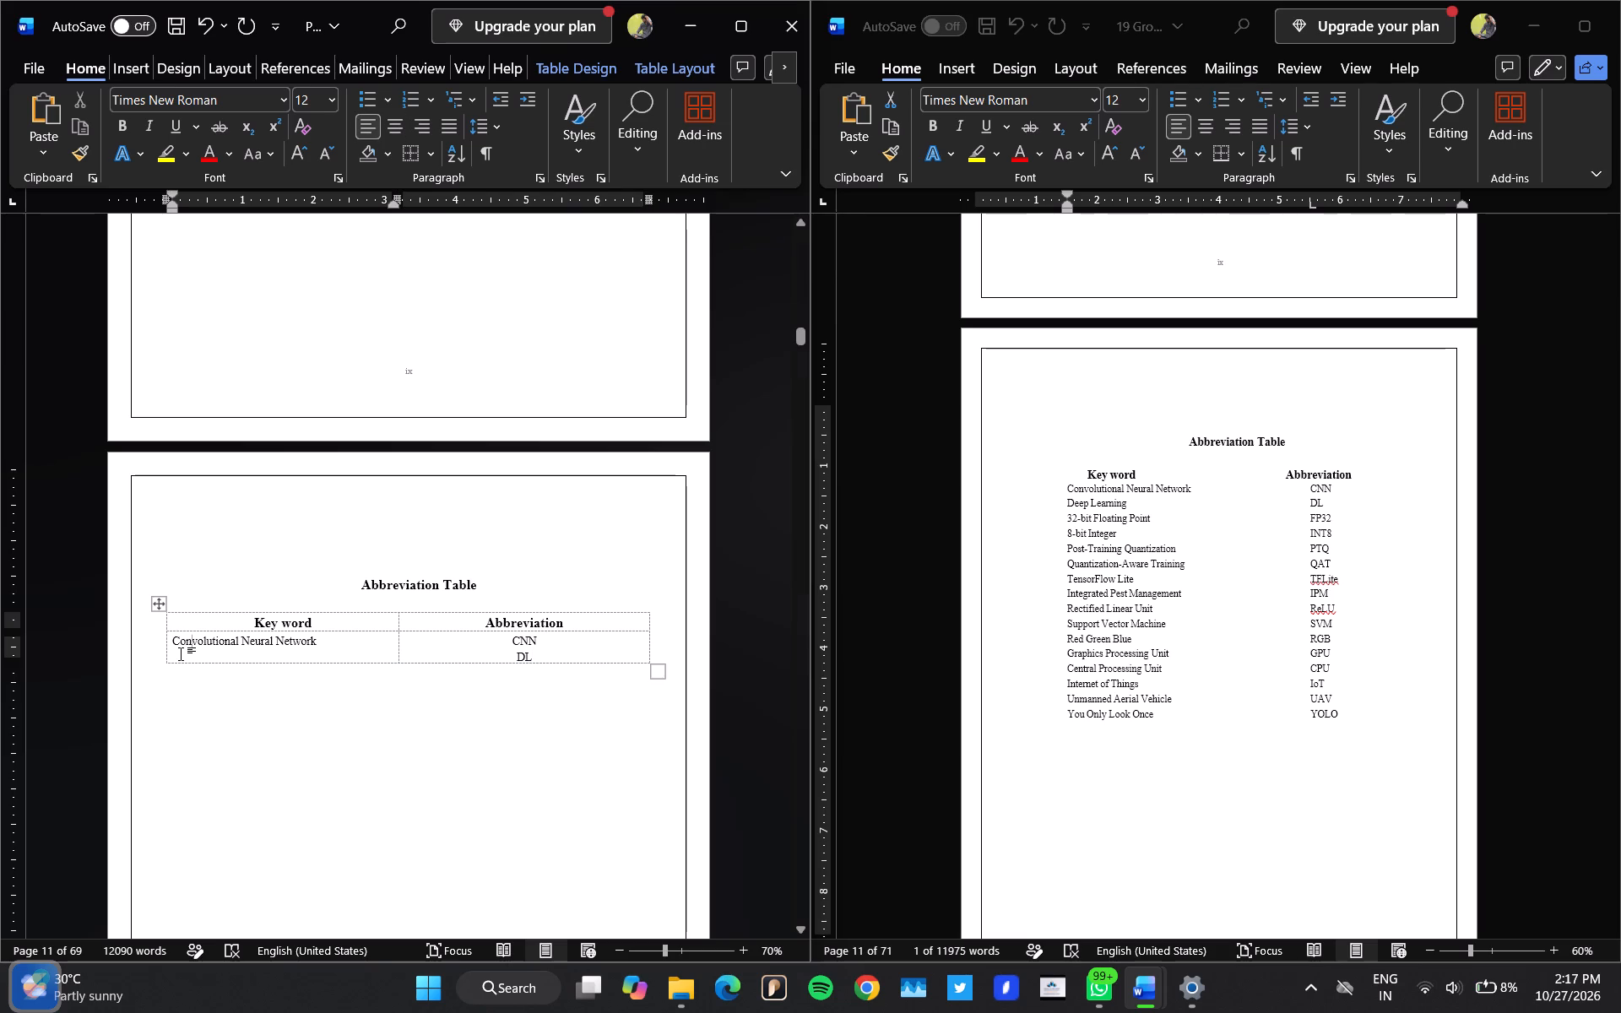
{"action": "double_click", "coordinate": [181, 653]}
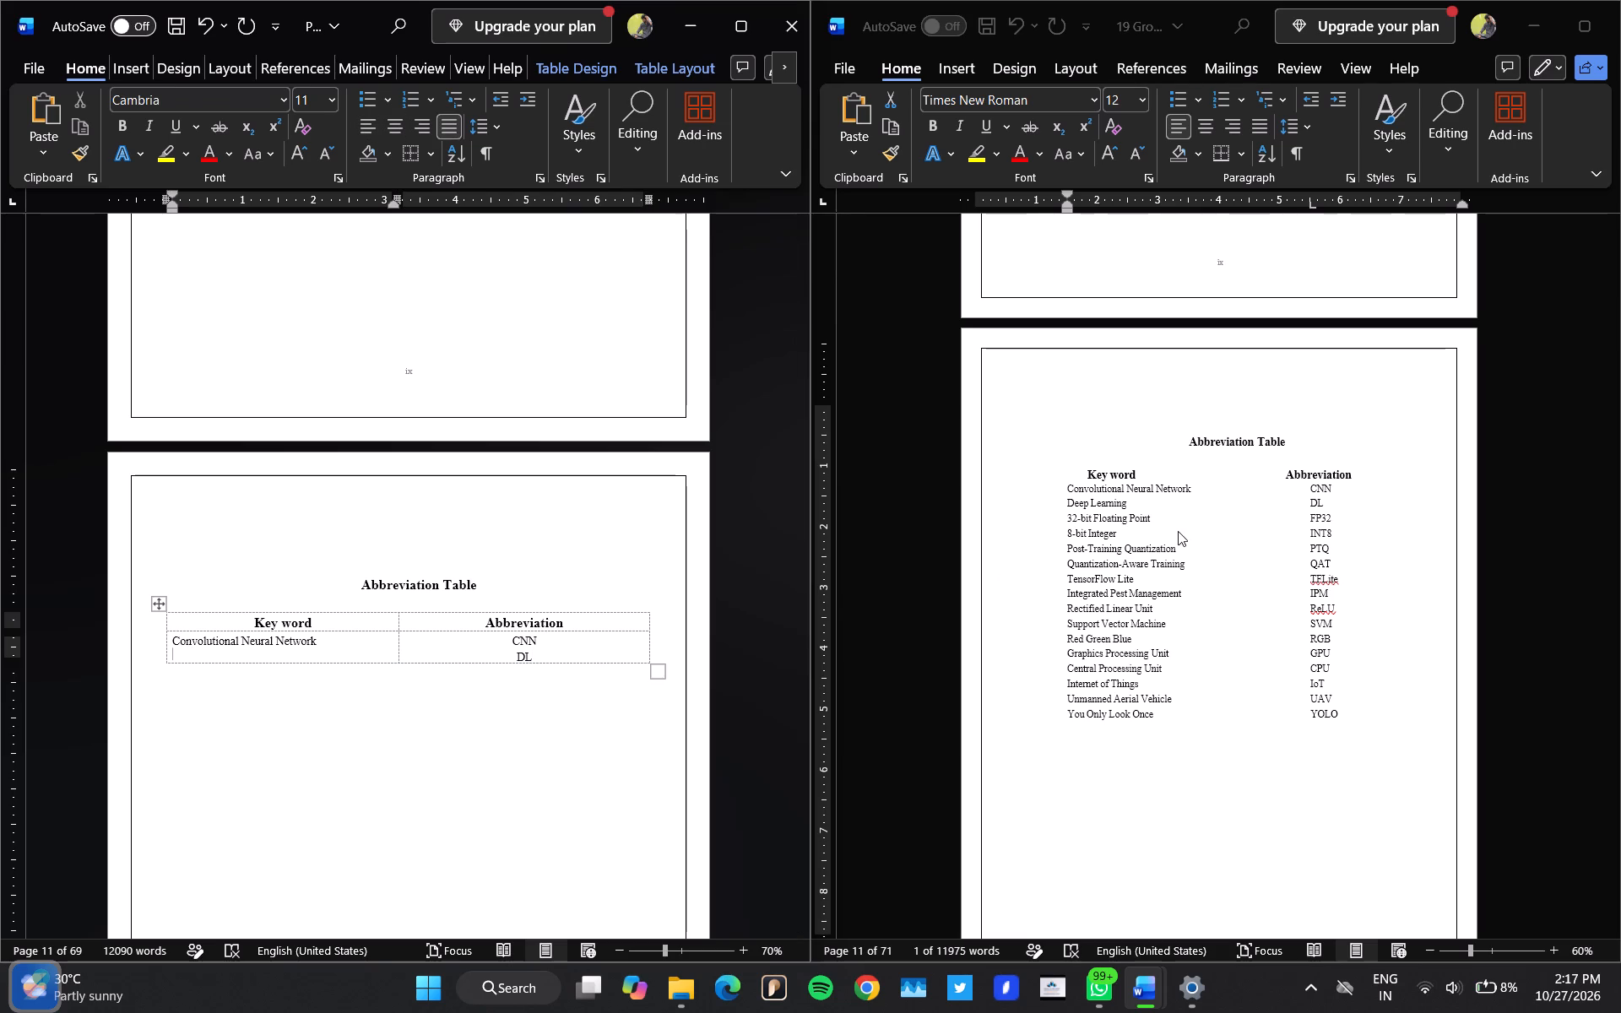
{"action": "left_click_drag", "start_coordinate": [1126, 500], "coordinate": [1080, 506]}
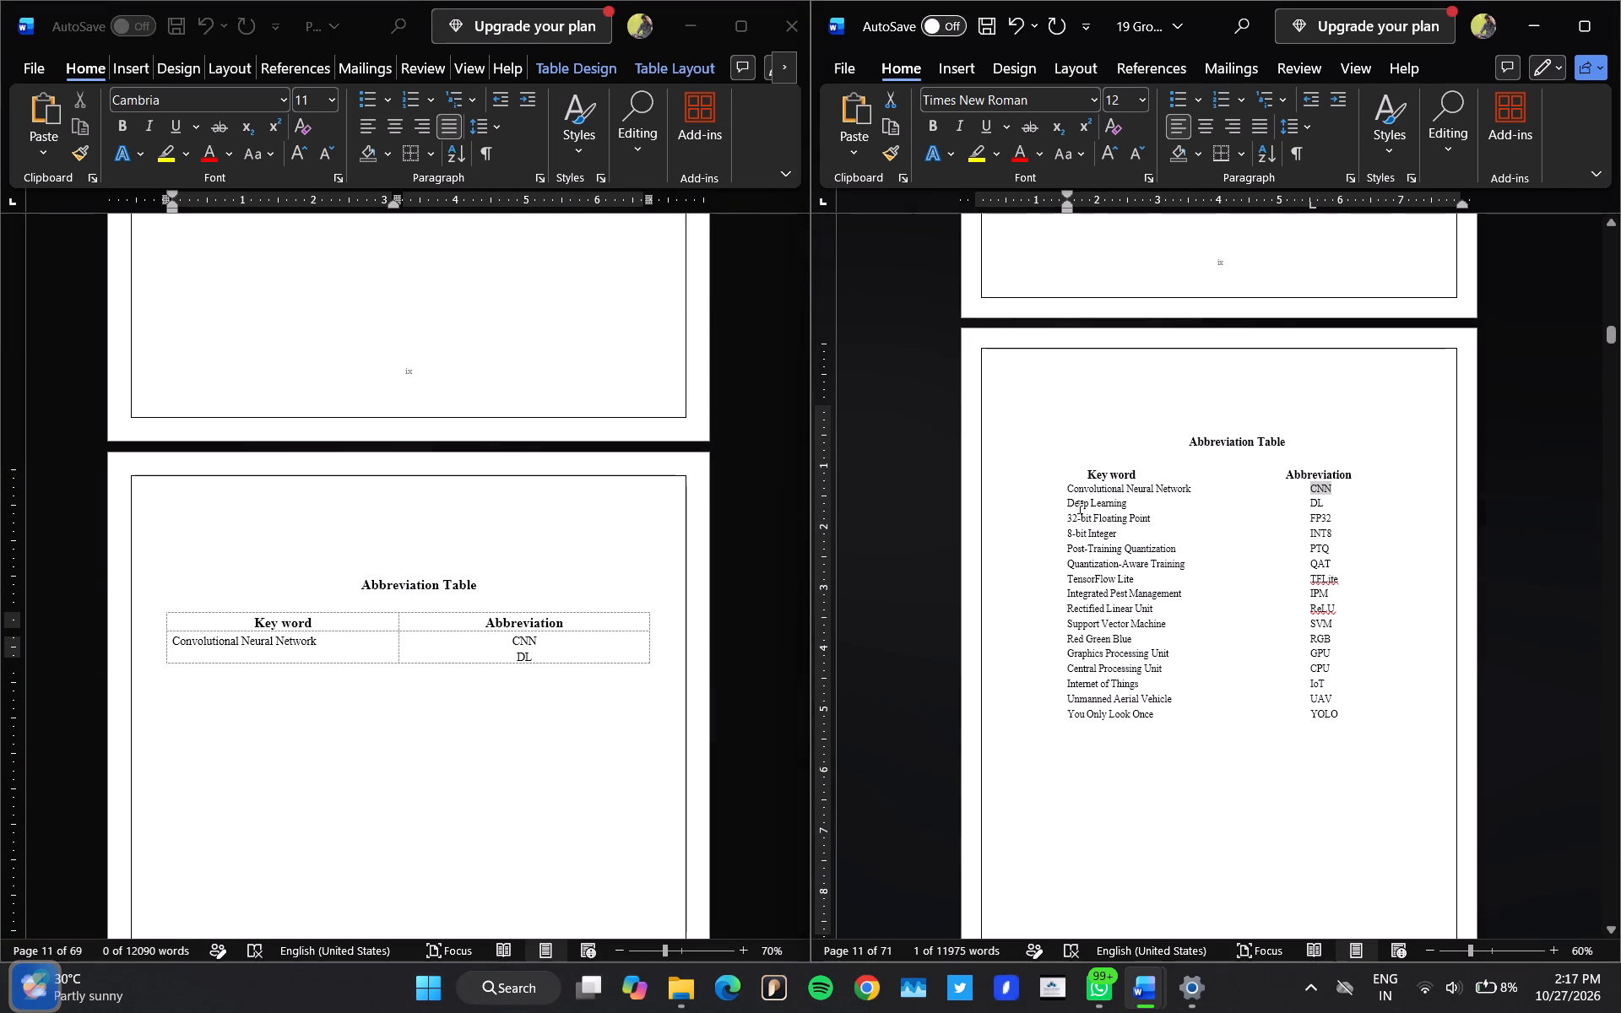
{"action": "left_click", "coordinate": [1134, 503]}
{"action": "left_click_drag", "start_coordinate": [1134, 503], "coordinate": [1064, 501]}
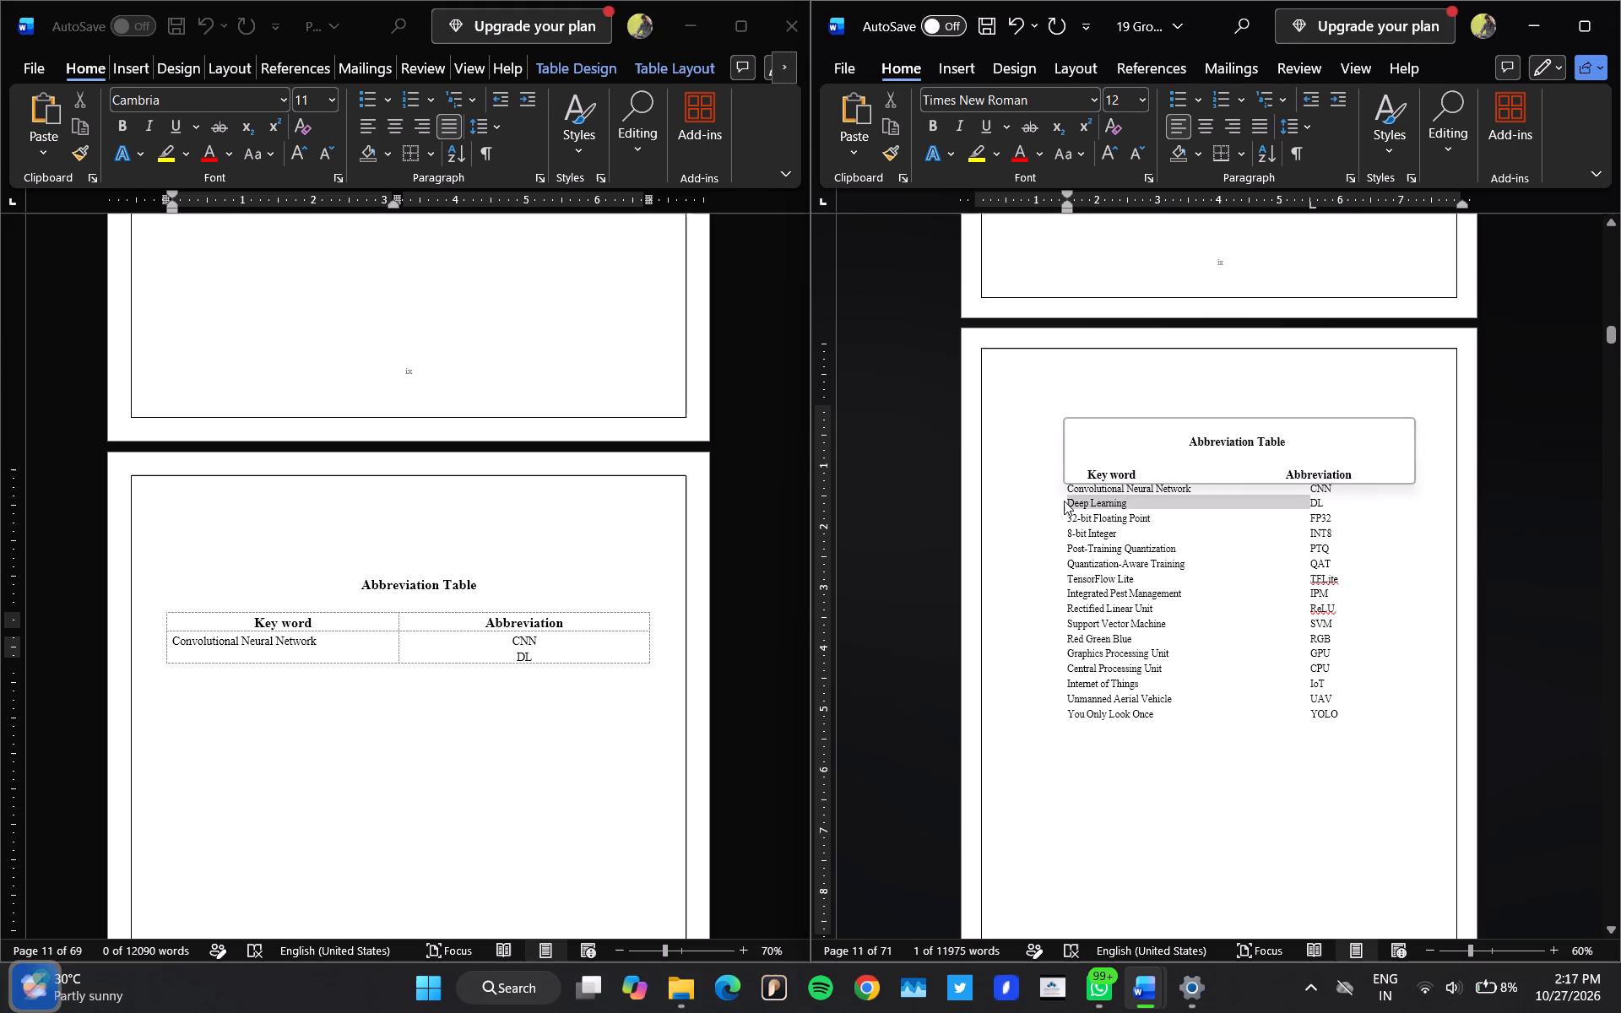
{"action": "key", "text": "ctrl+c"}
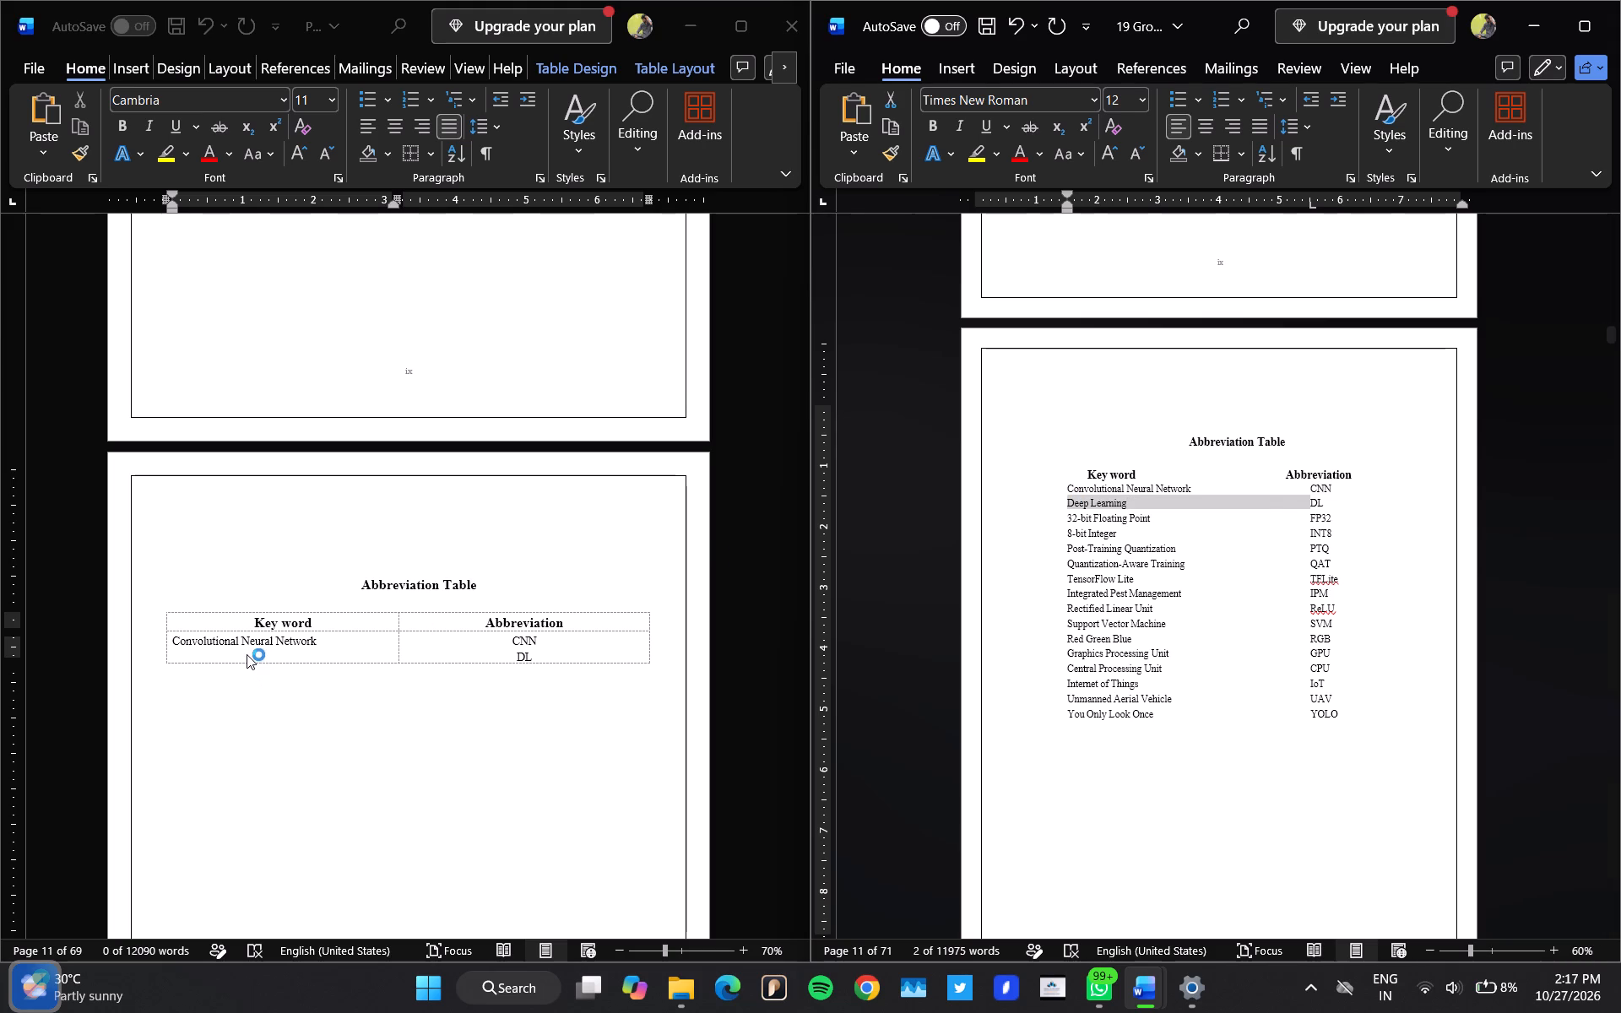
{"action": "left_click", "coordinate": [247, 654]}
{"action": "left_click", "coordinate": [229, 658]}
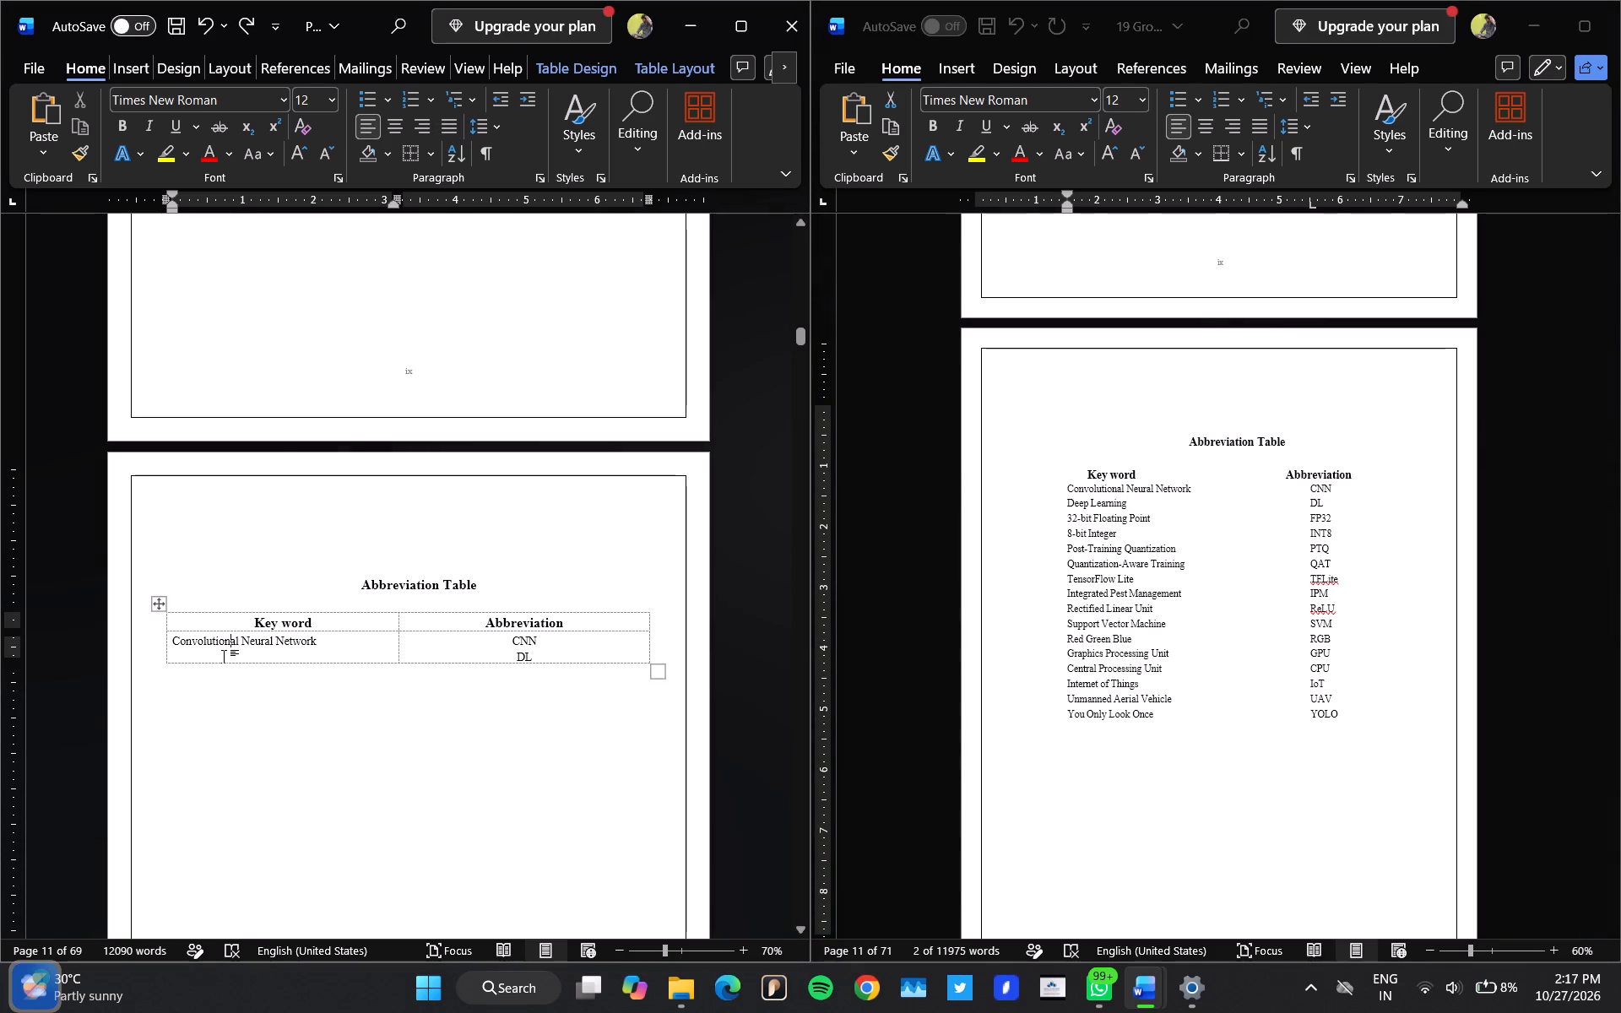
{"action": "left_click", "coordinate": [218, 654]}
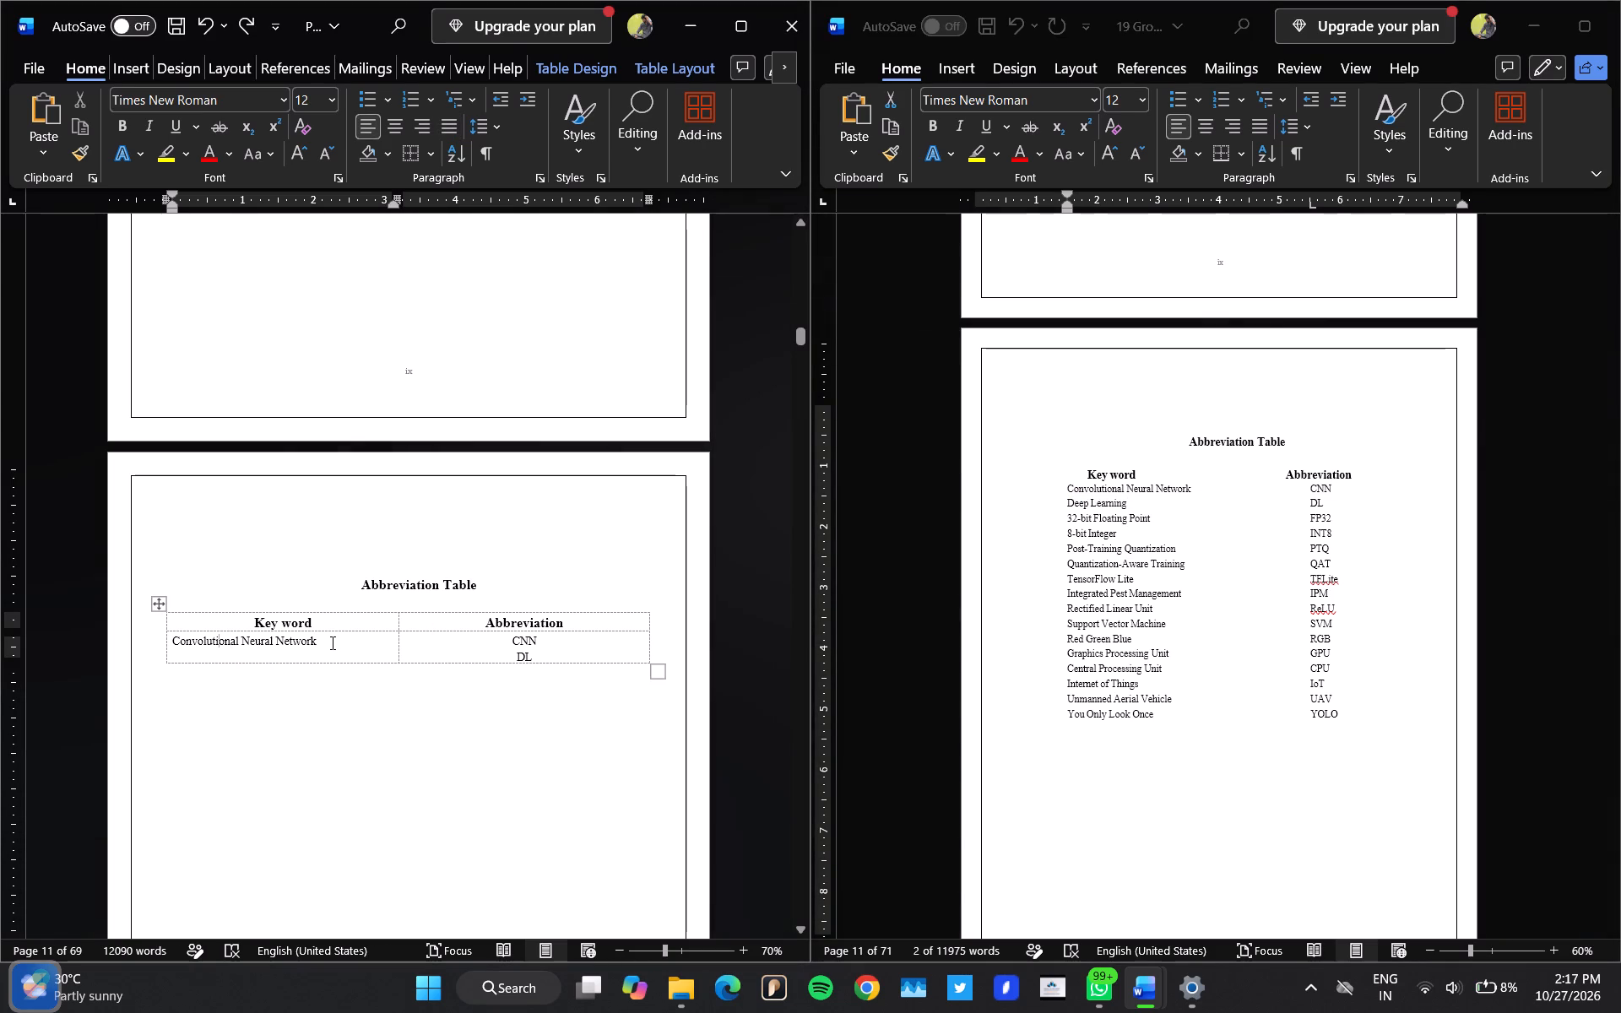
{"action": "left_click", "coordinate": [331, 642]}
{"action": "key", "text": "Return"}
{"action": "key", "text": "ctrl+v"}
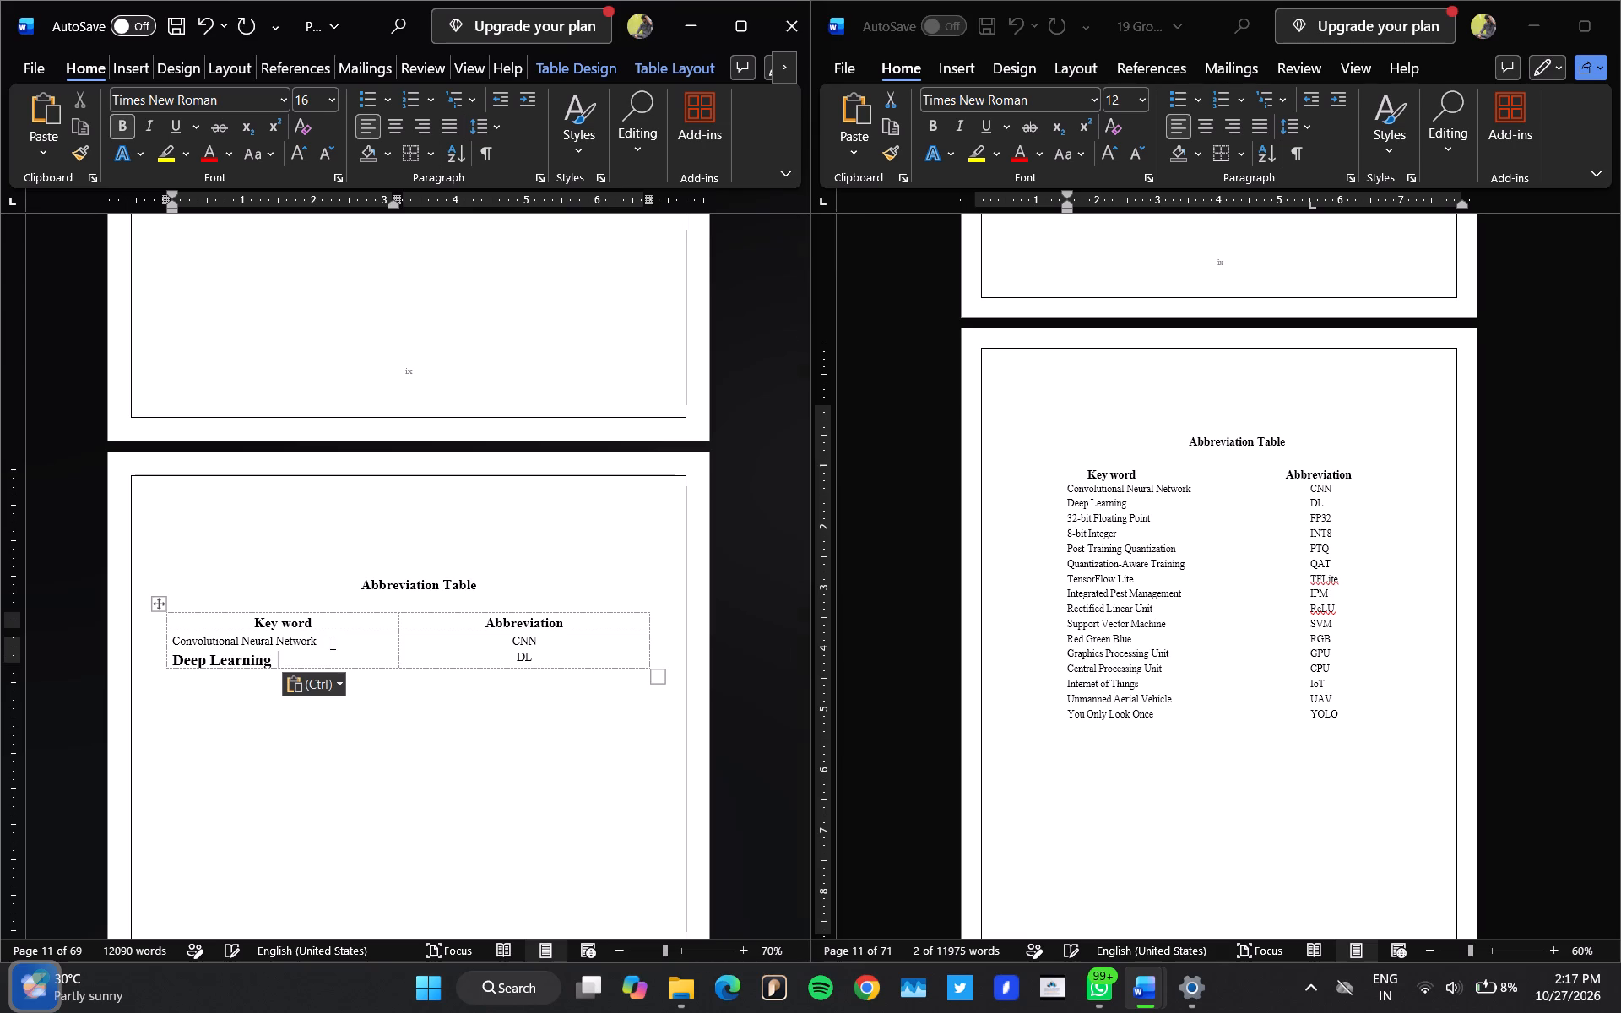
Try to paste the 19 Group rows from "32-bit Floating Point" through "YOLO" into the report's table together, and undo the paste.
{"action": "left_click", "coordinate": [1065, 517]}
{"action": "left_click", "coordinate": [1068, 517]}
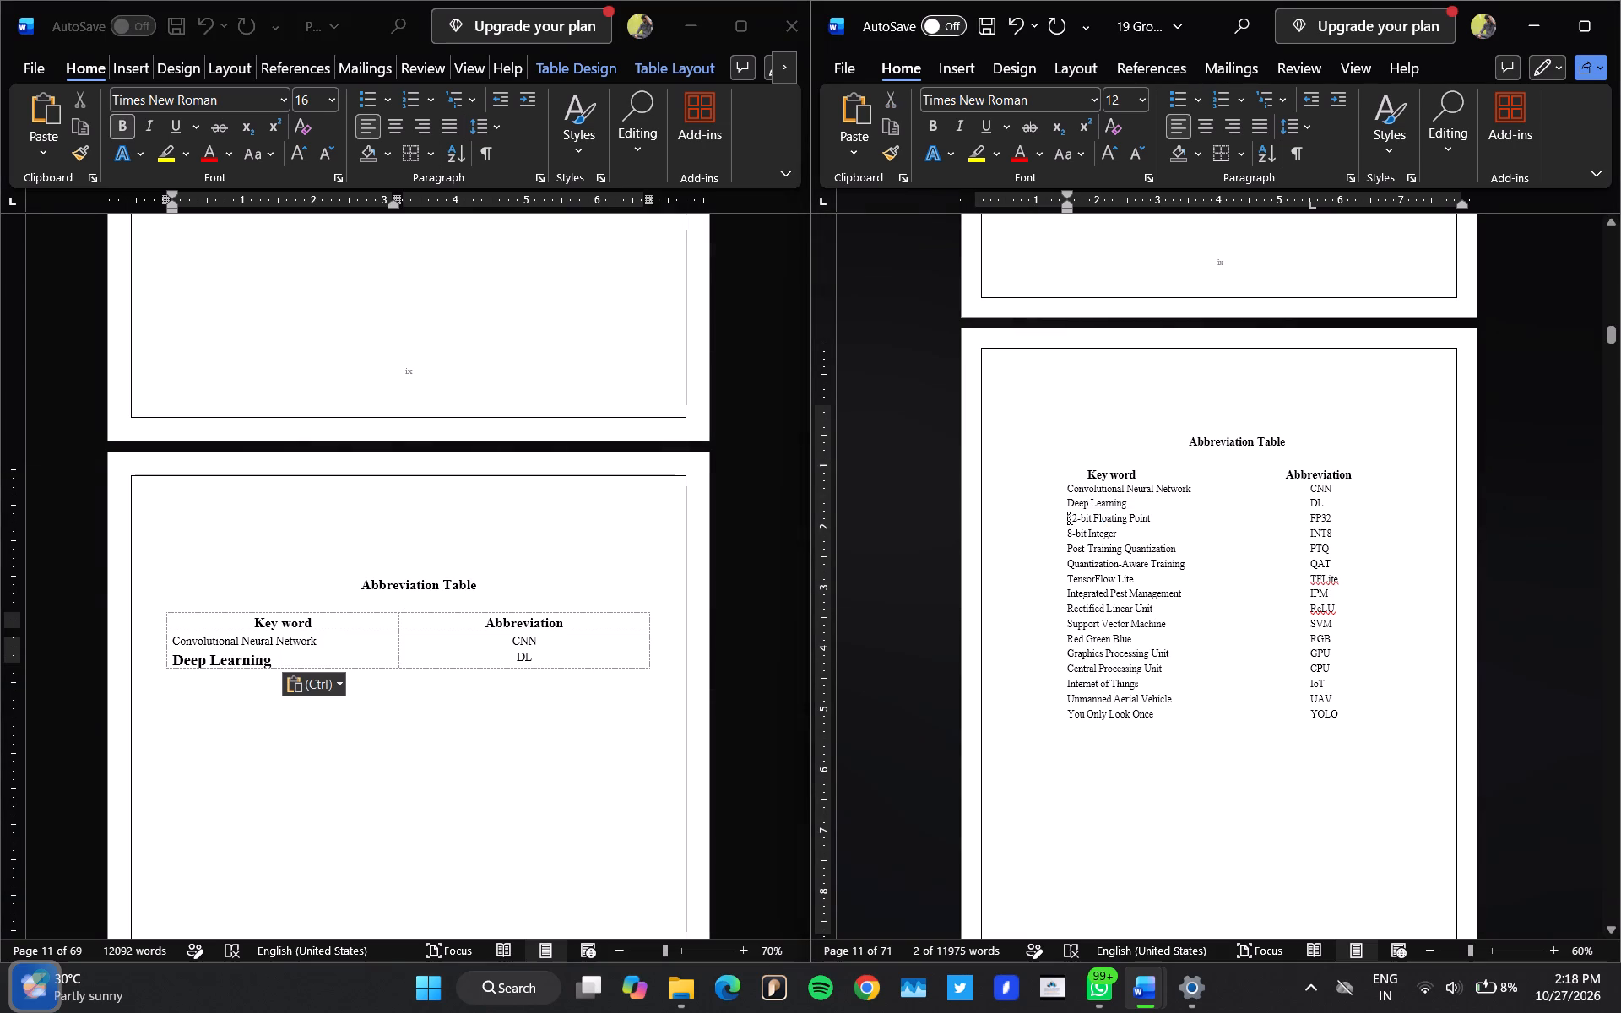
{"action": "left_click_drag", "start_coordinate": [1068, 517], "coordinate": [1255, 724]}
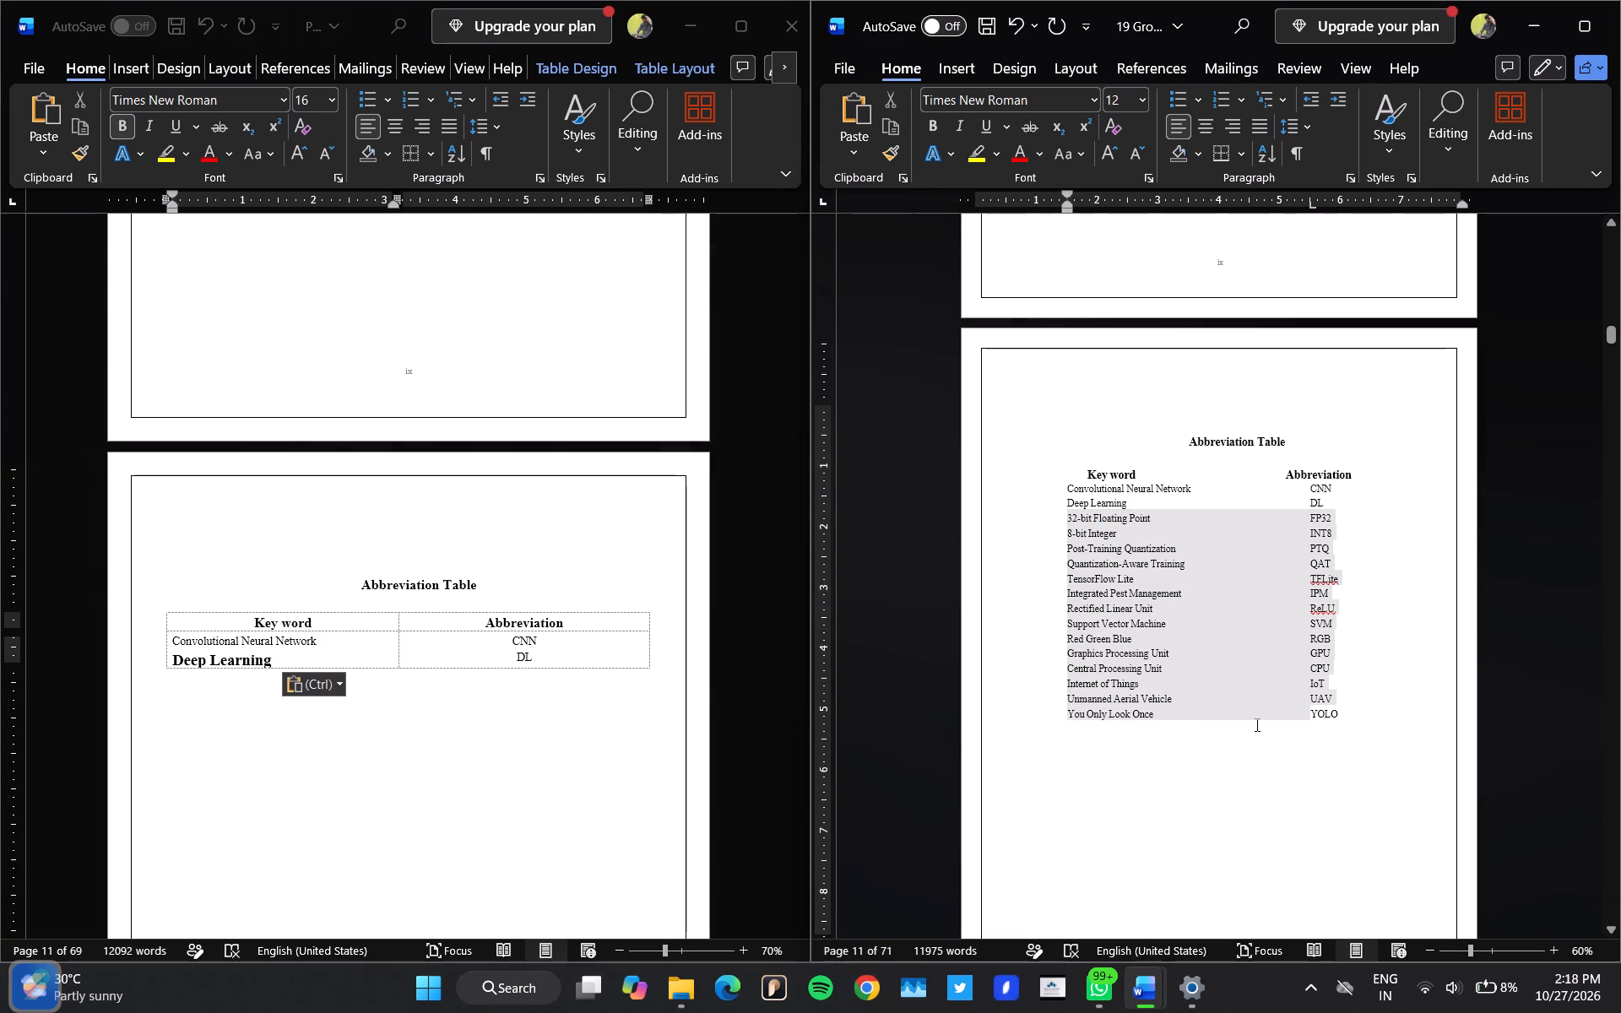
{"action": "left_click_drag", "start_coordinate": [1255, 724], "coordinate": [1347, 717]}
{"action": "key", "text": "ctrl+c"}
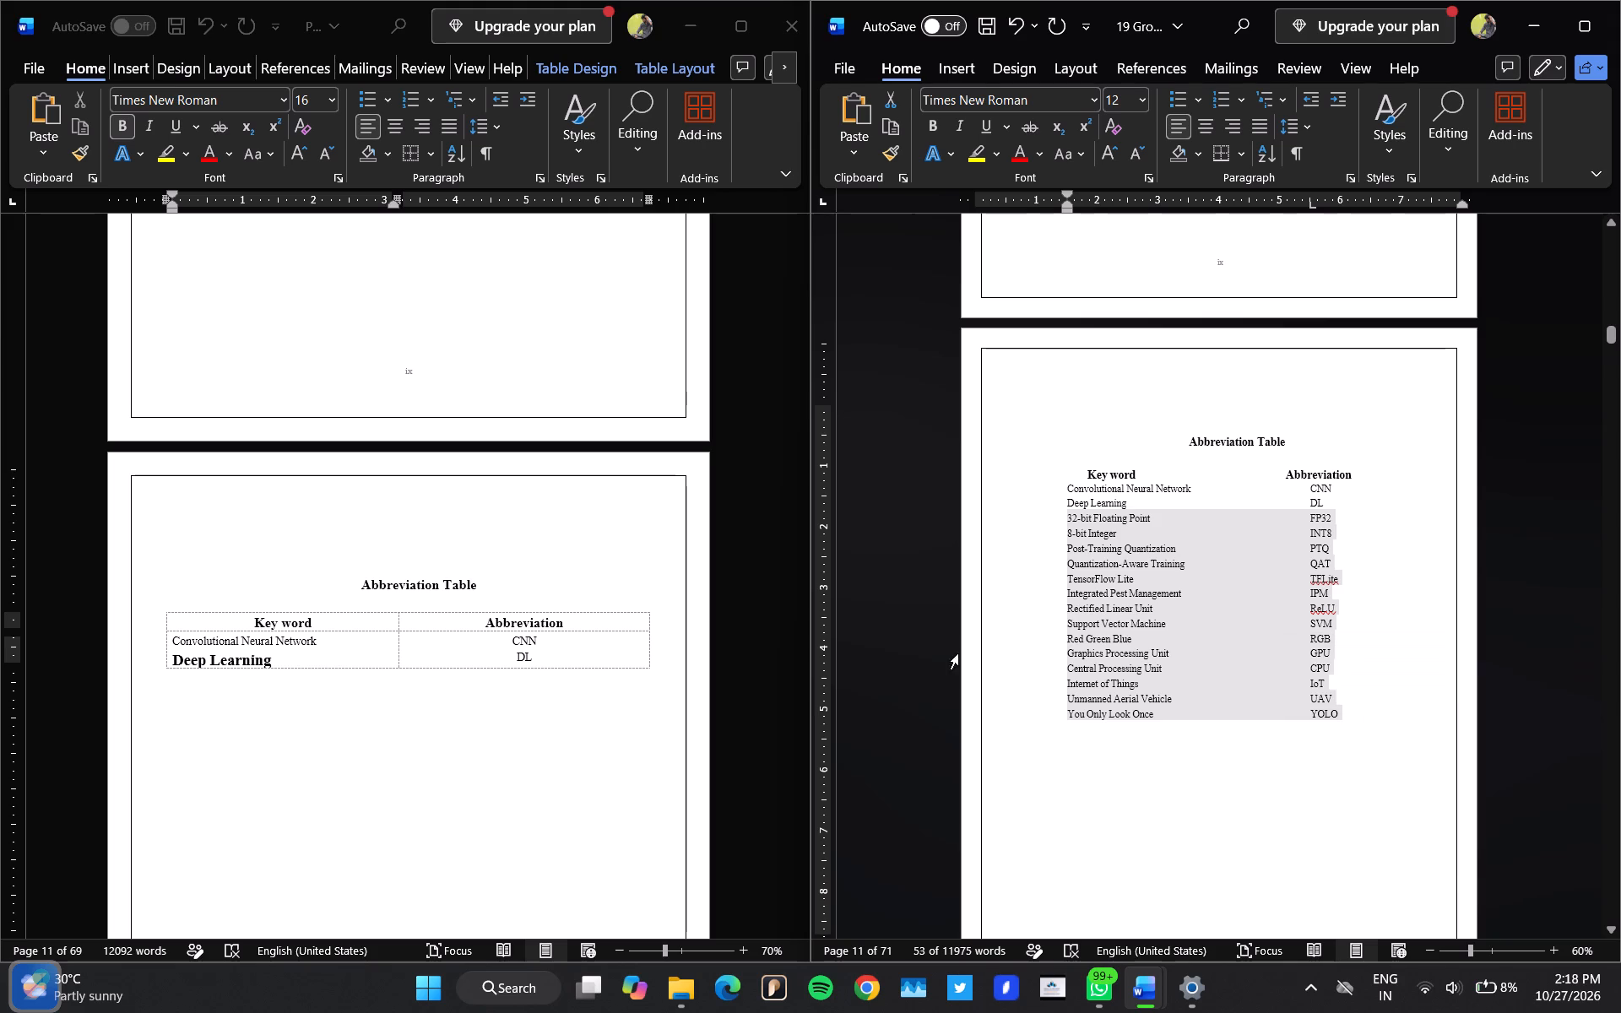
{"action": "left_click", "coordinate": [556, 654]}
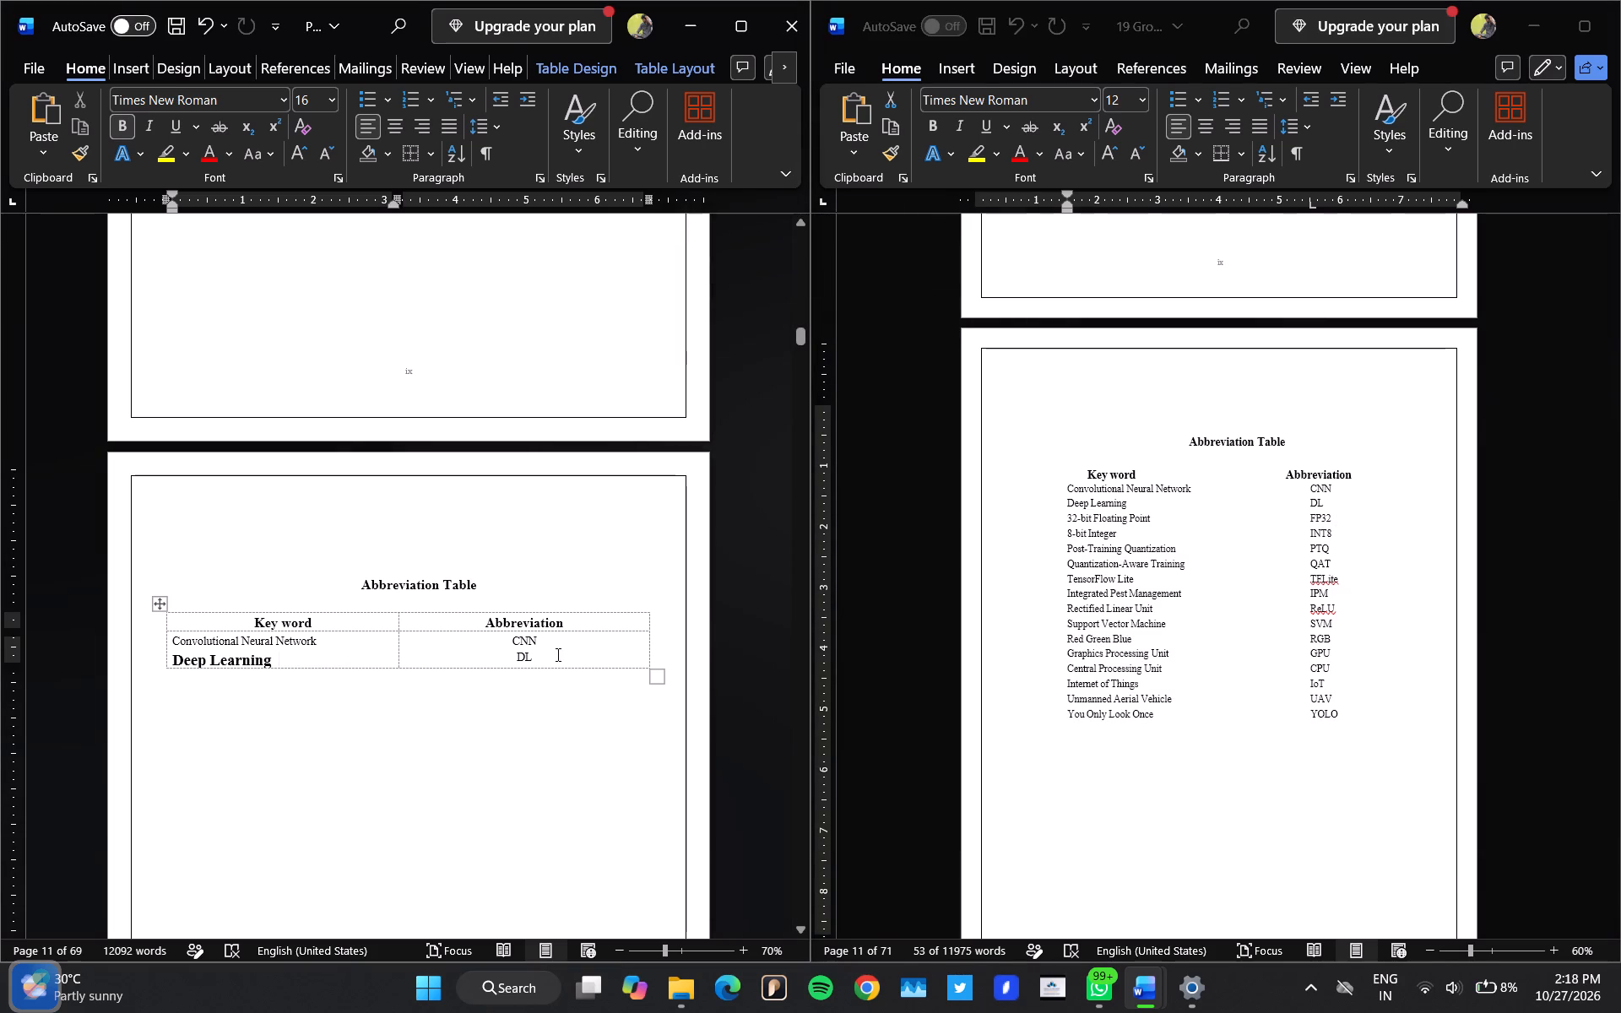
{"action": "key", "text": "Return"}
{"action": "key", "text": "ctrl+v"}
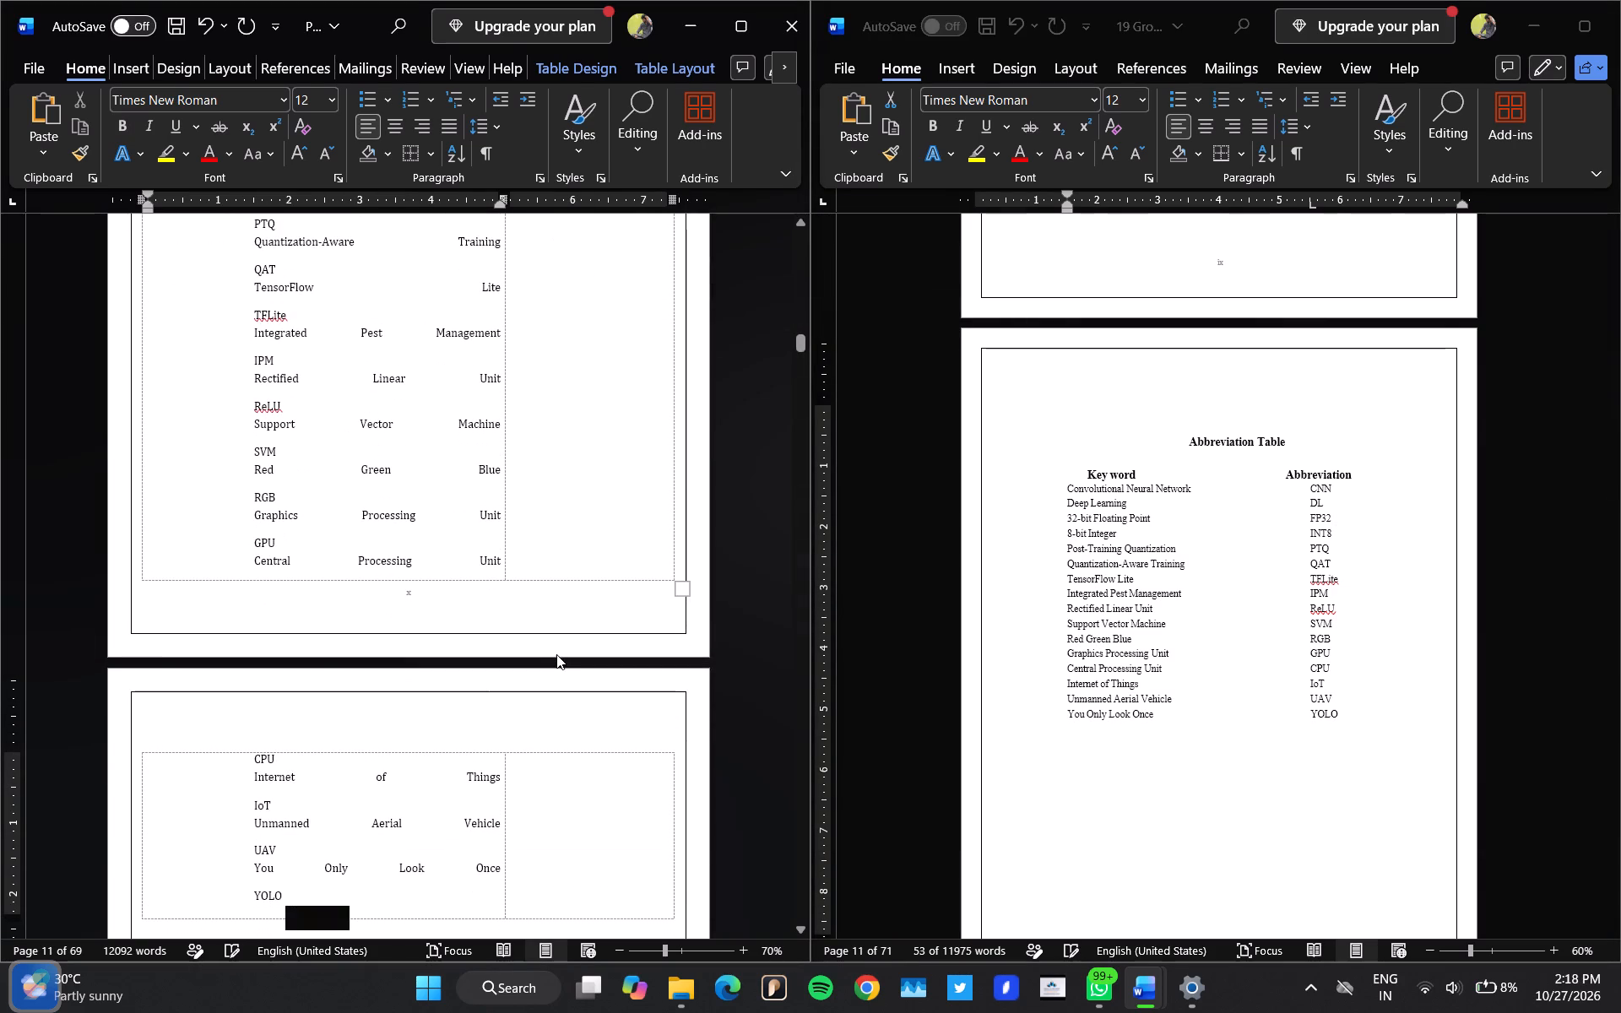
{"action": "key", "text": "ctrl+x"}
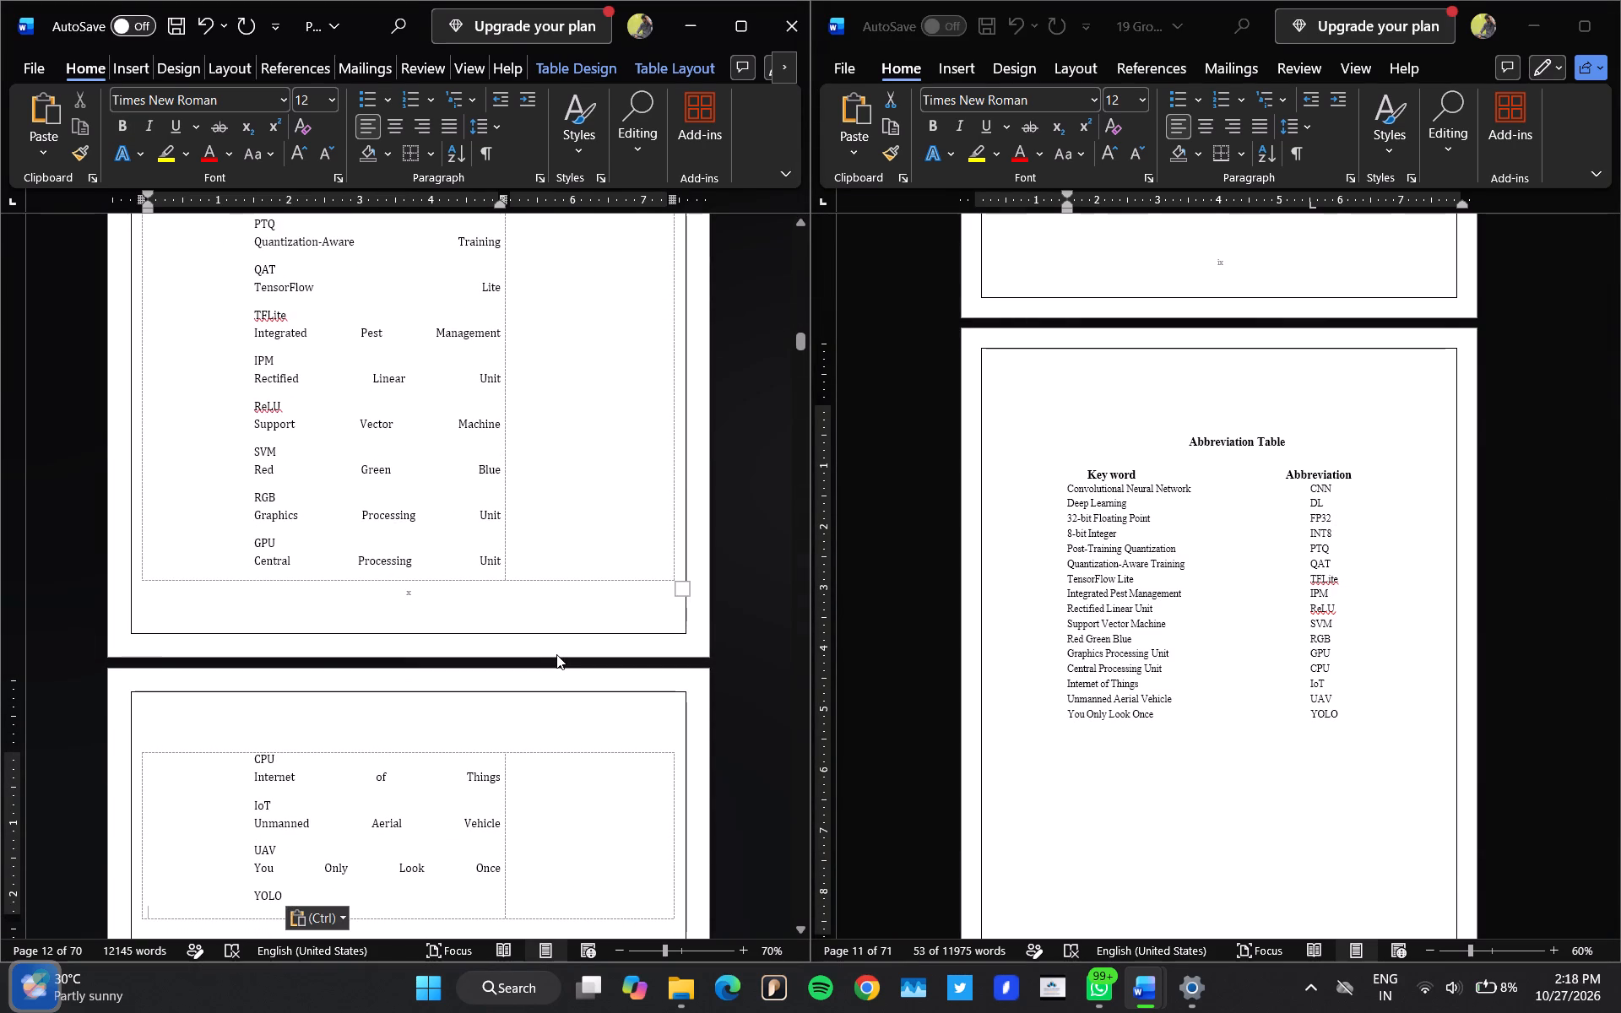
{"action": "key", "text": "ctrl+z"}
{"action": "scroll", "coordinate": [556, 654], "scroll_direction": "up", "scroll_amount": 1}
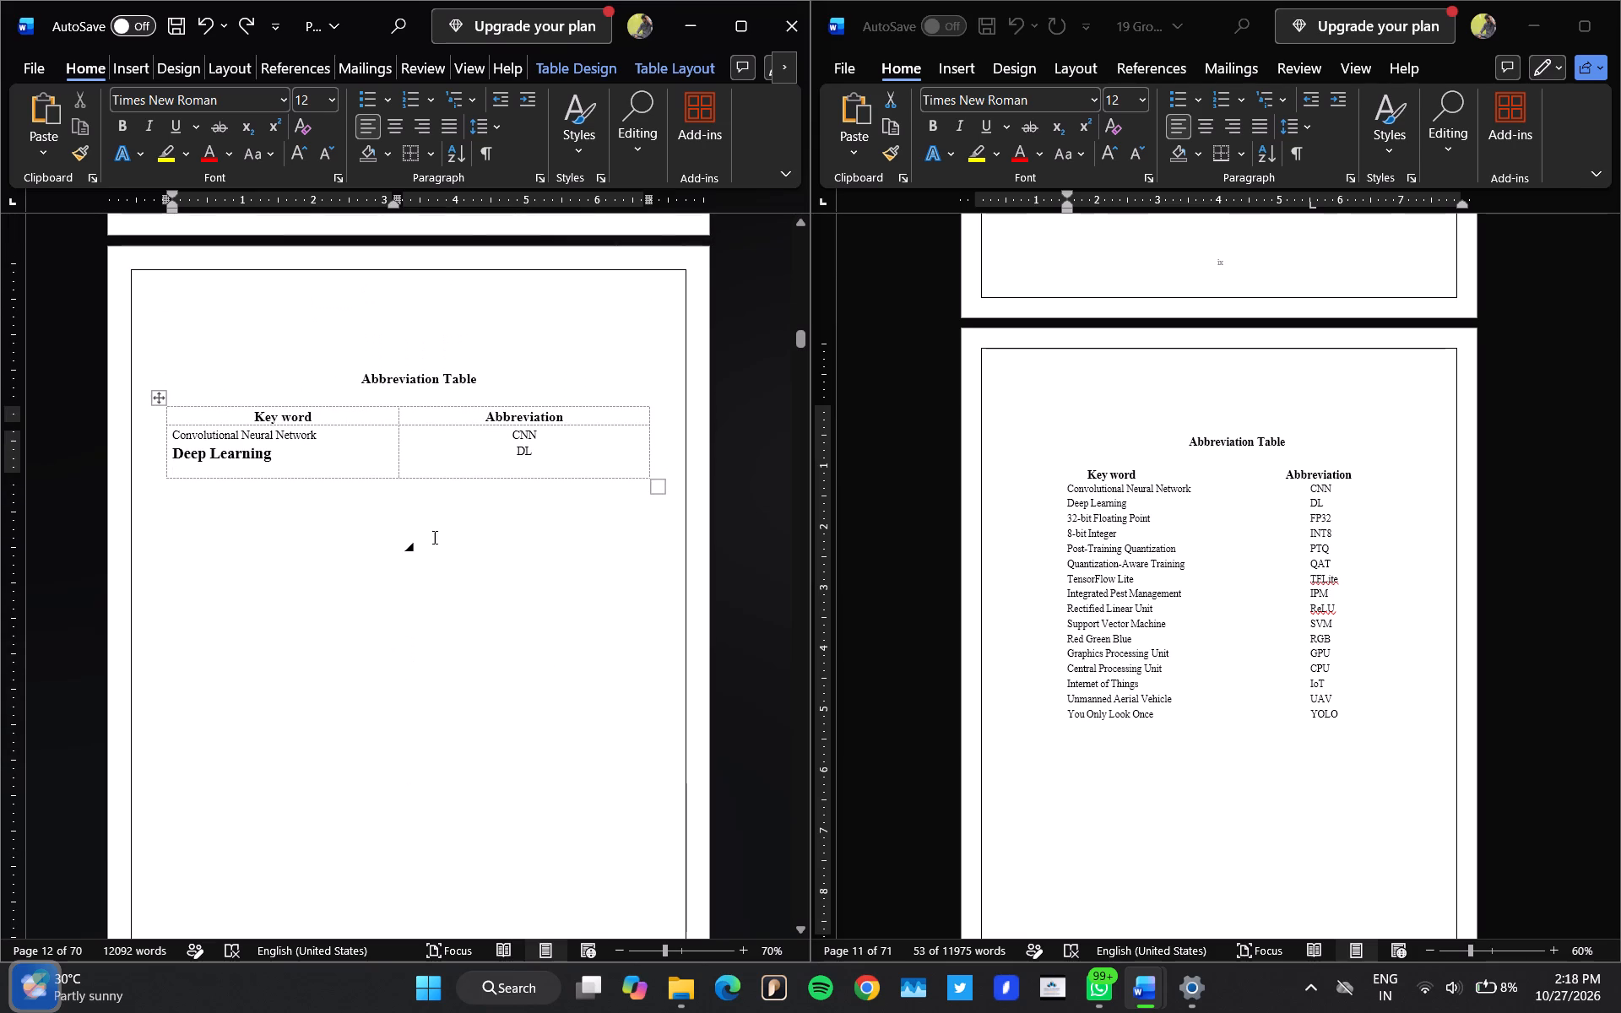
Copy "32-bit Floating Point" from the 19 Group table onto the line below "Deep Learning" in the report's Key word cell.
{"action": "left_click", "coordinate": [1147, 517]}
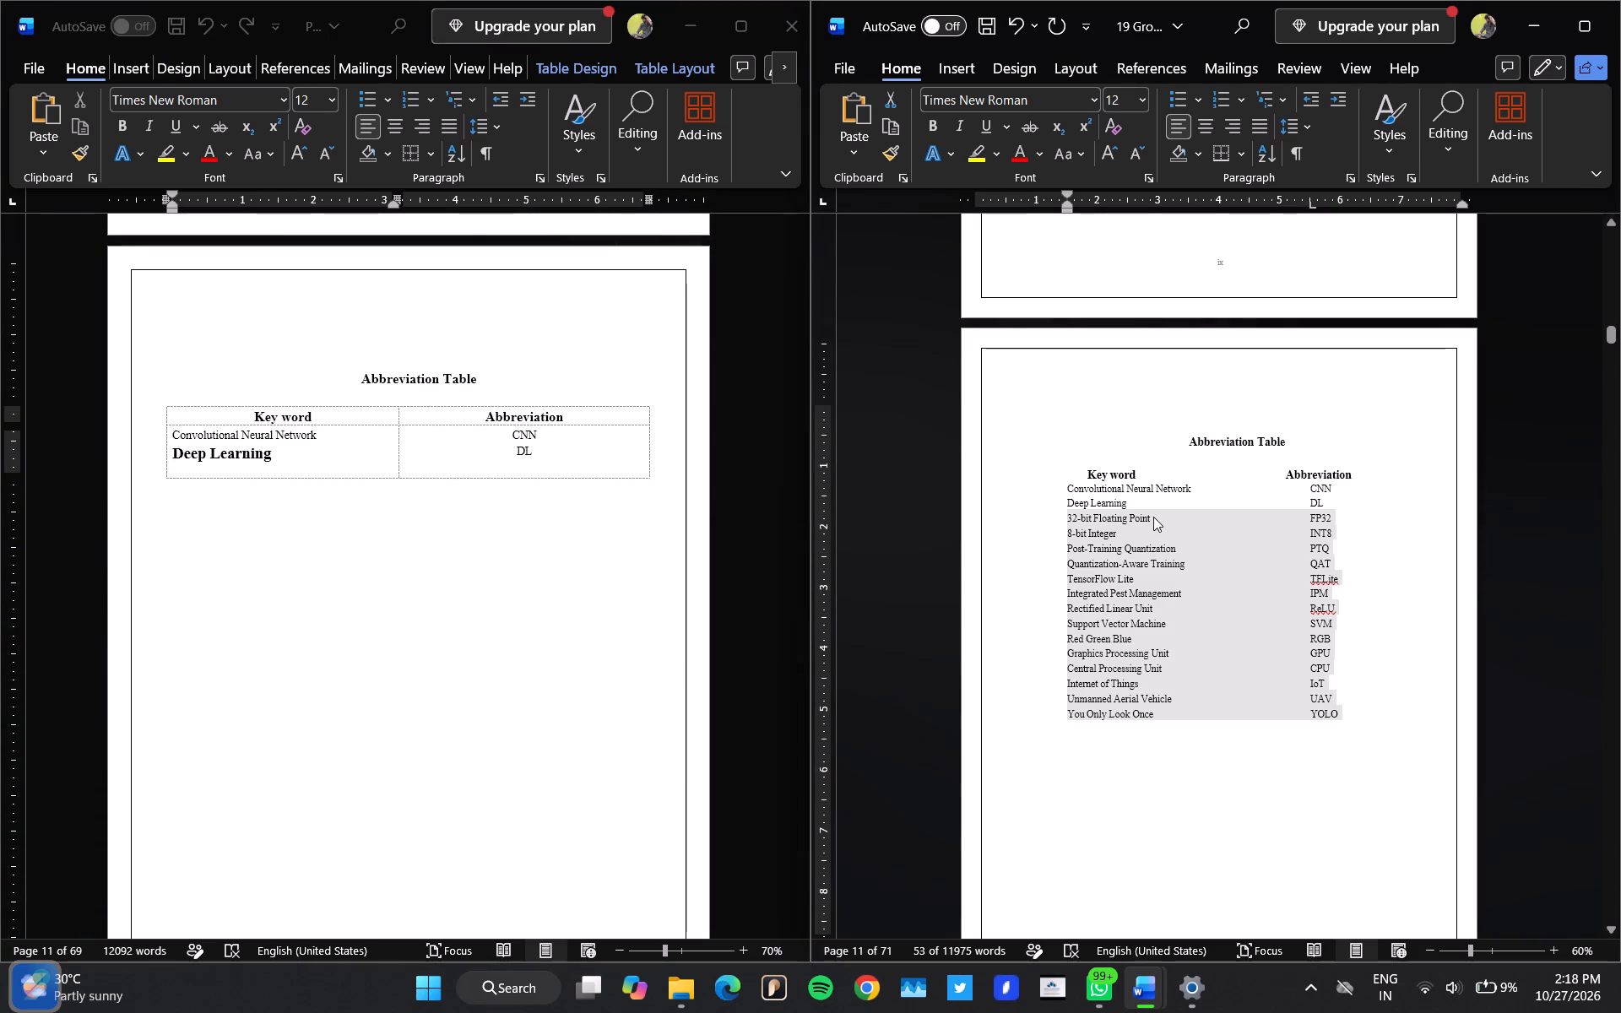
{"action": "left_click", "coordinate": [1153, 517]}
{"action": "left_click_drag", "start_coordinate": [1153, 517], "coordinate": [1061, 515]}
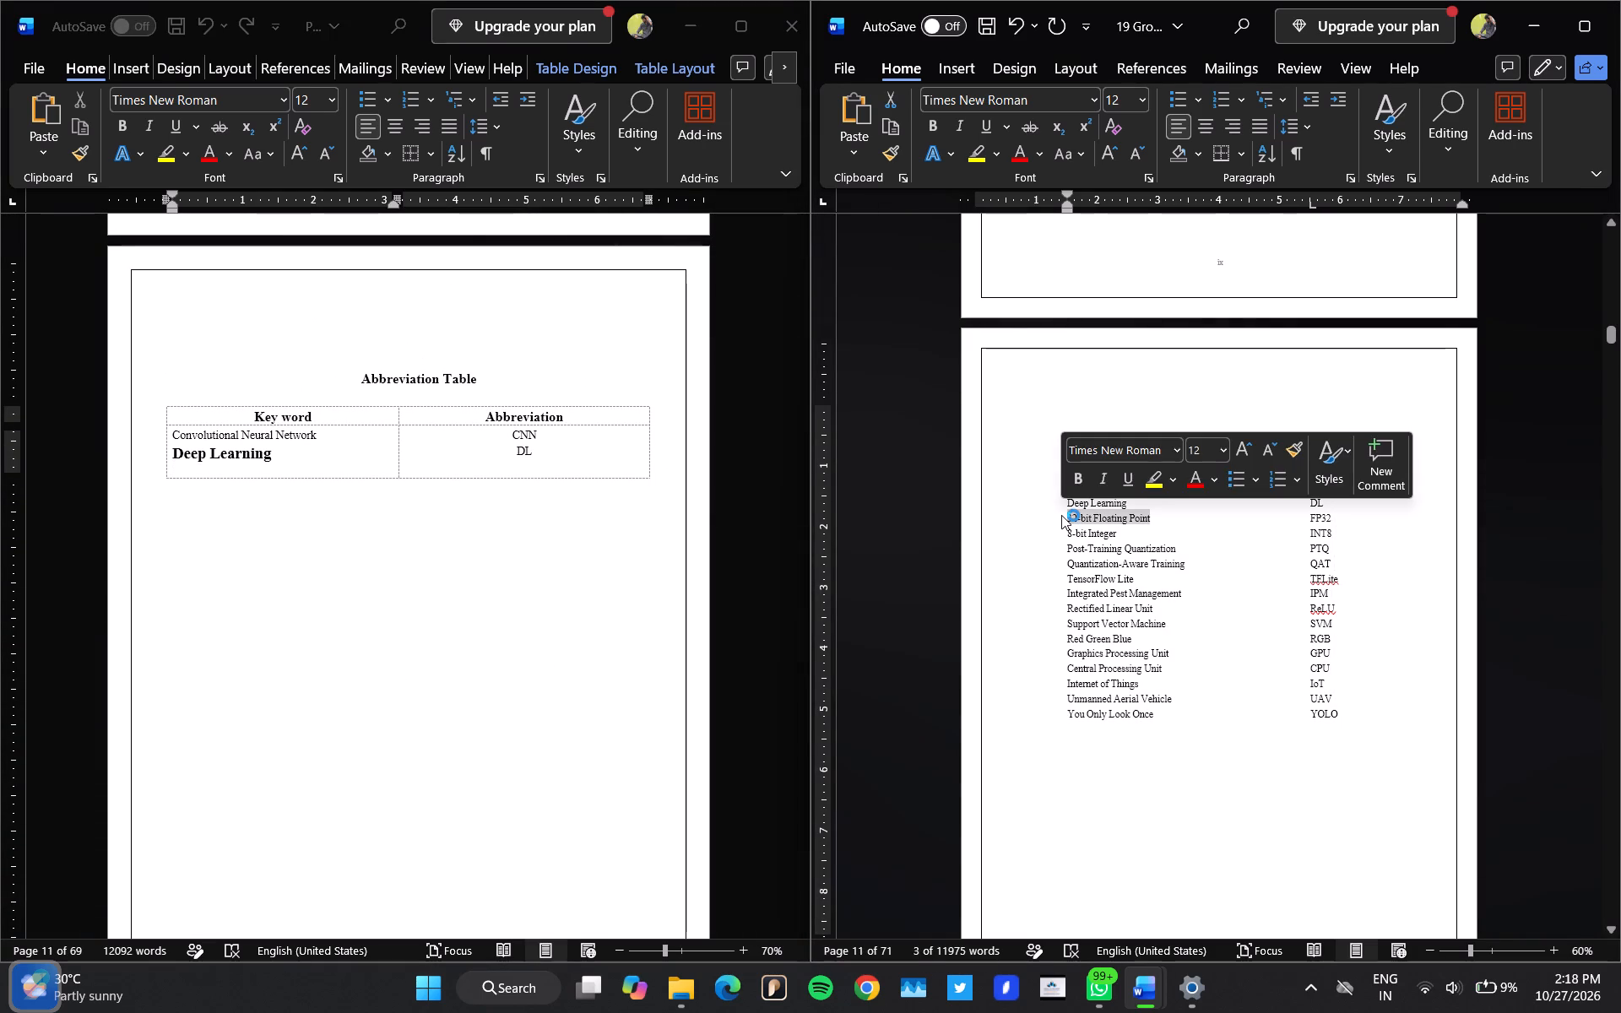
{"action": "key", "text": "ctrl+c"}
{"action": "left_click", "coordinate": [195, 468]}
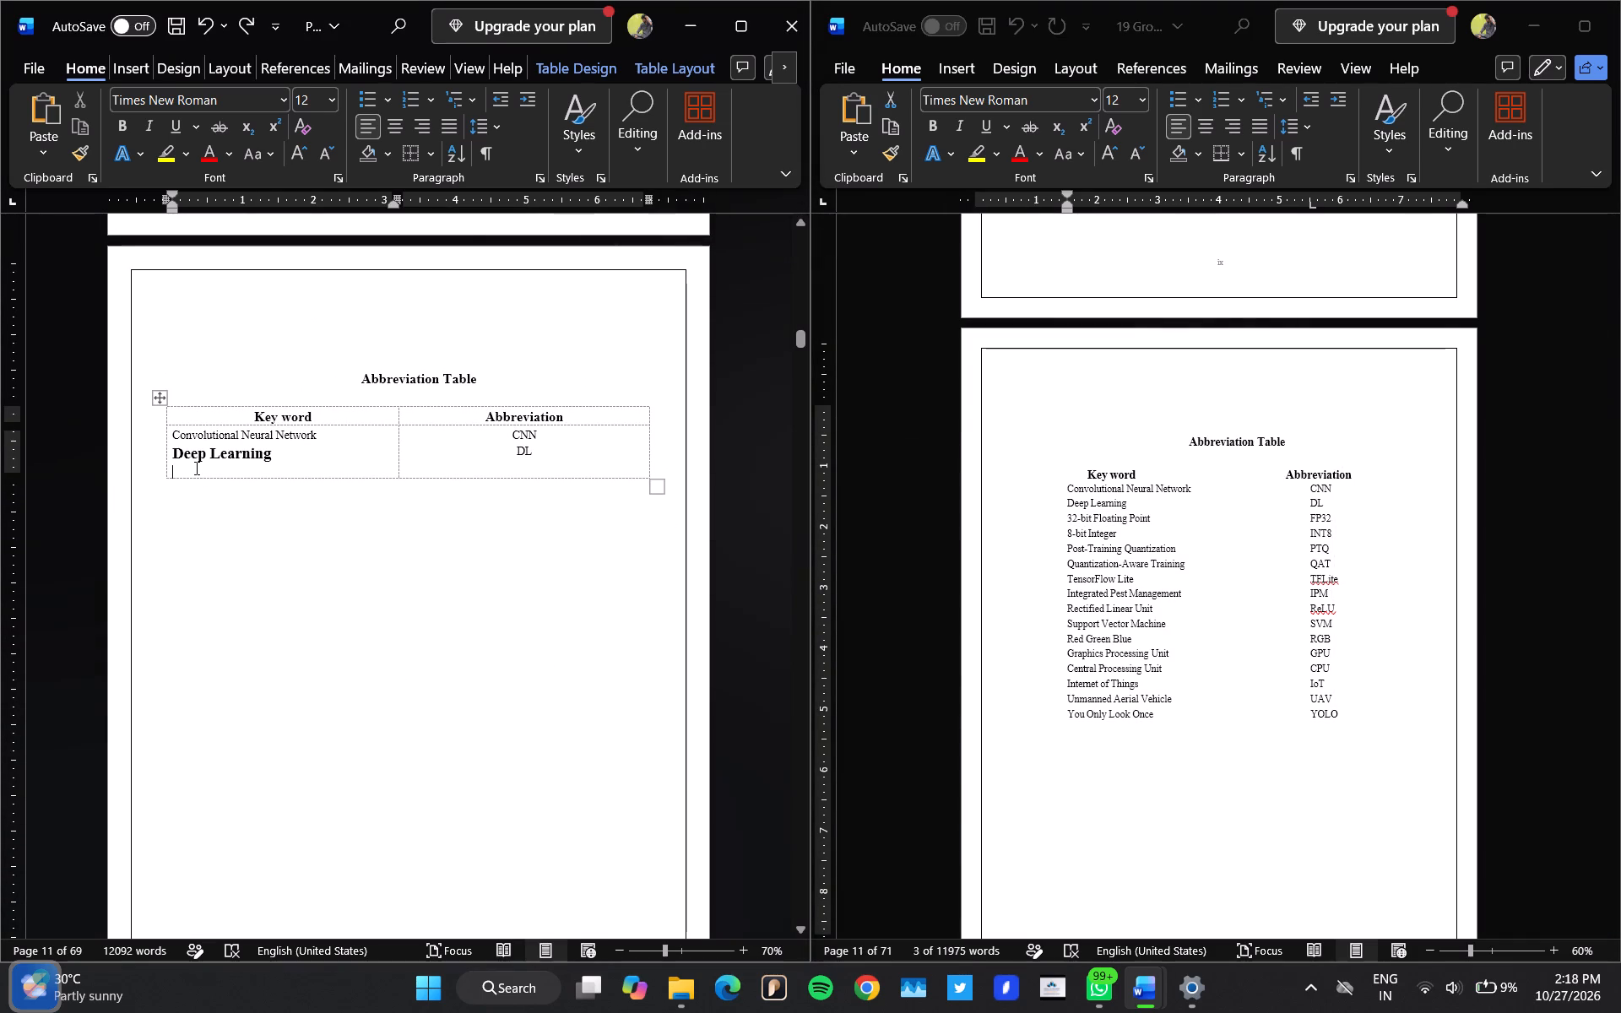
{"action": "key", "text": "ctrl+v"}
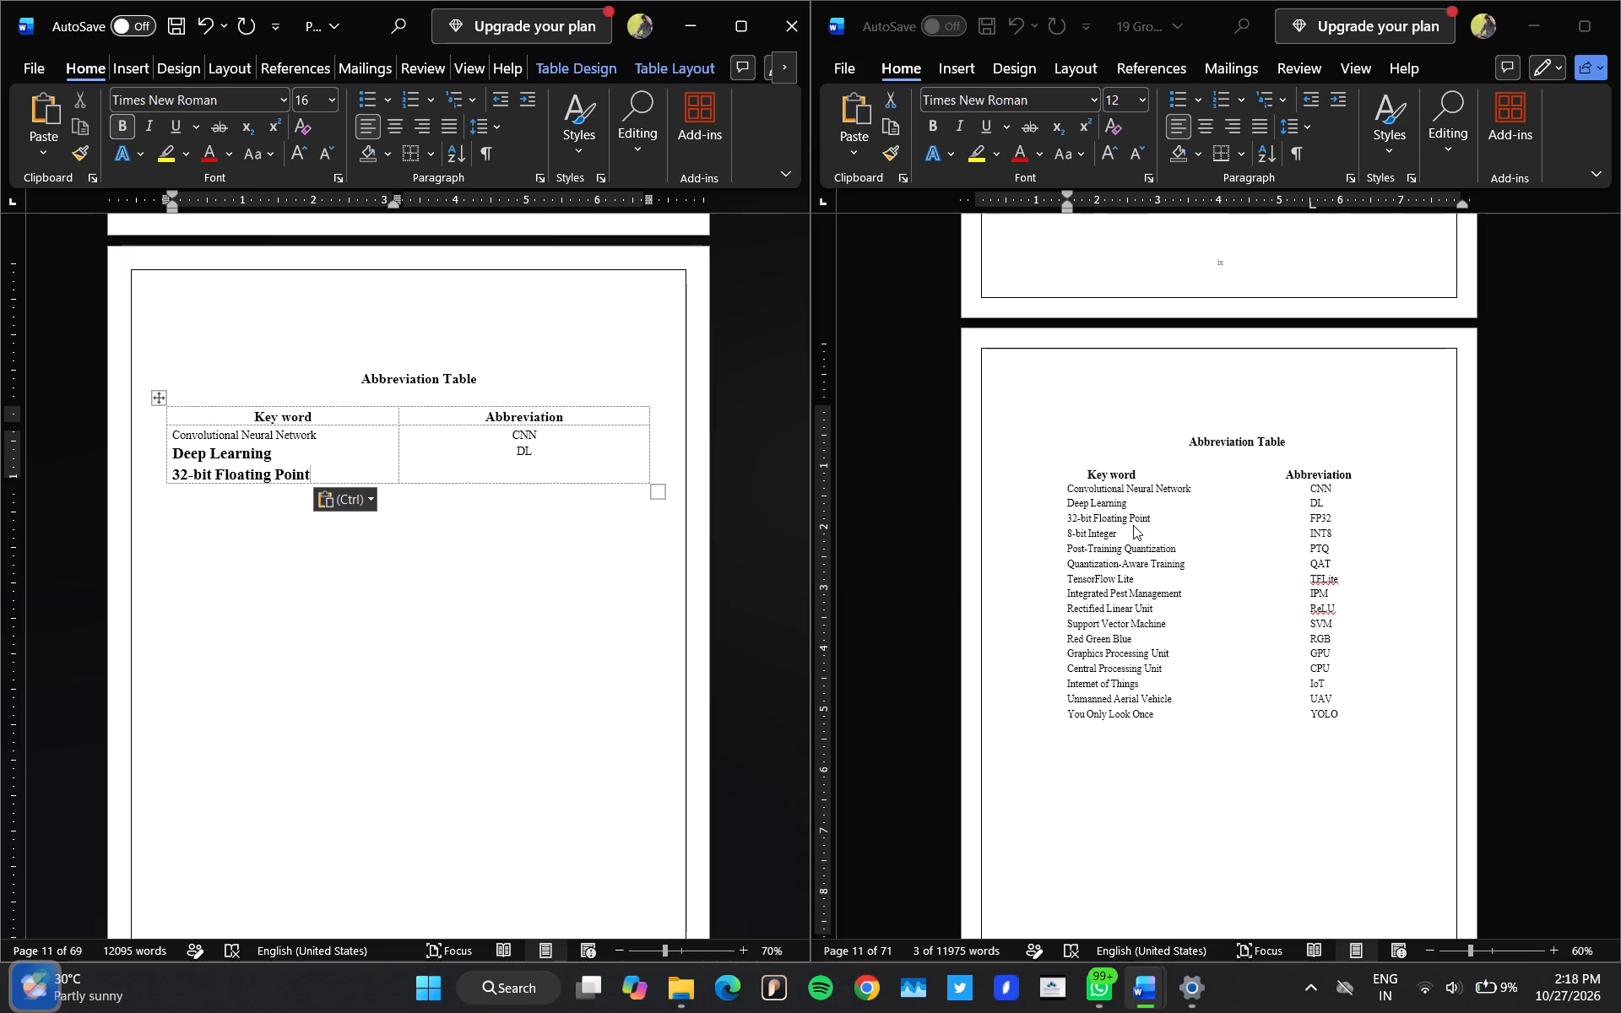
Copy "8-bit Integer" from the 19 Group table onto a new line below "32-bit Floating Point" in the report's Key word cell.
{"action": "left_click", "coordinate": [1133, 525]}
{"action": "left_click", "coordinate": [1132, 537]}
{"action": "left_click_drag", "start_coordinate": [1132, 537], "coordinate": [1059, 534]}
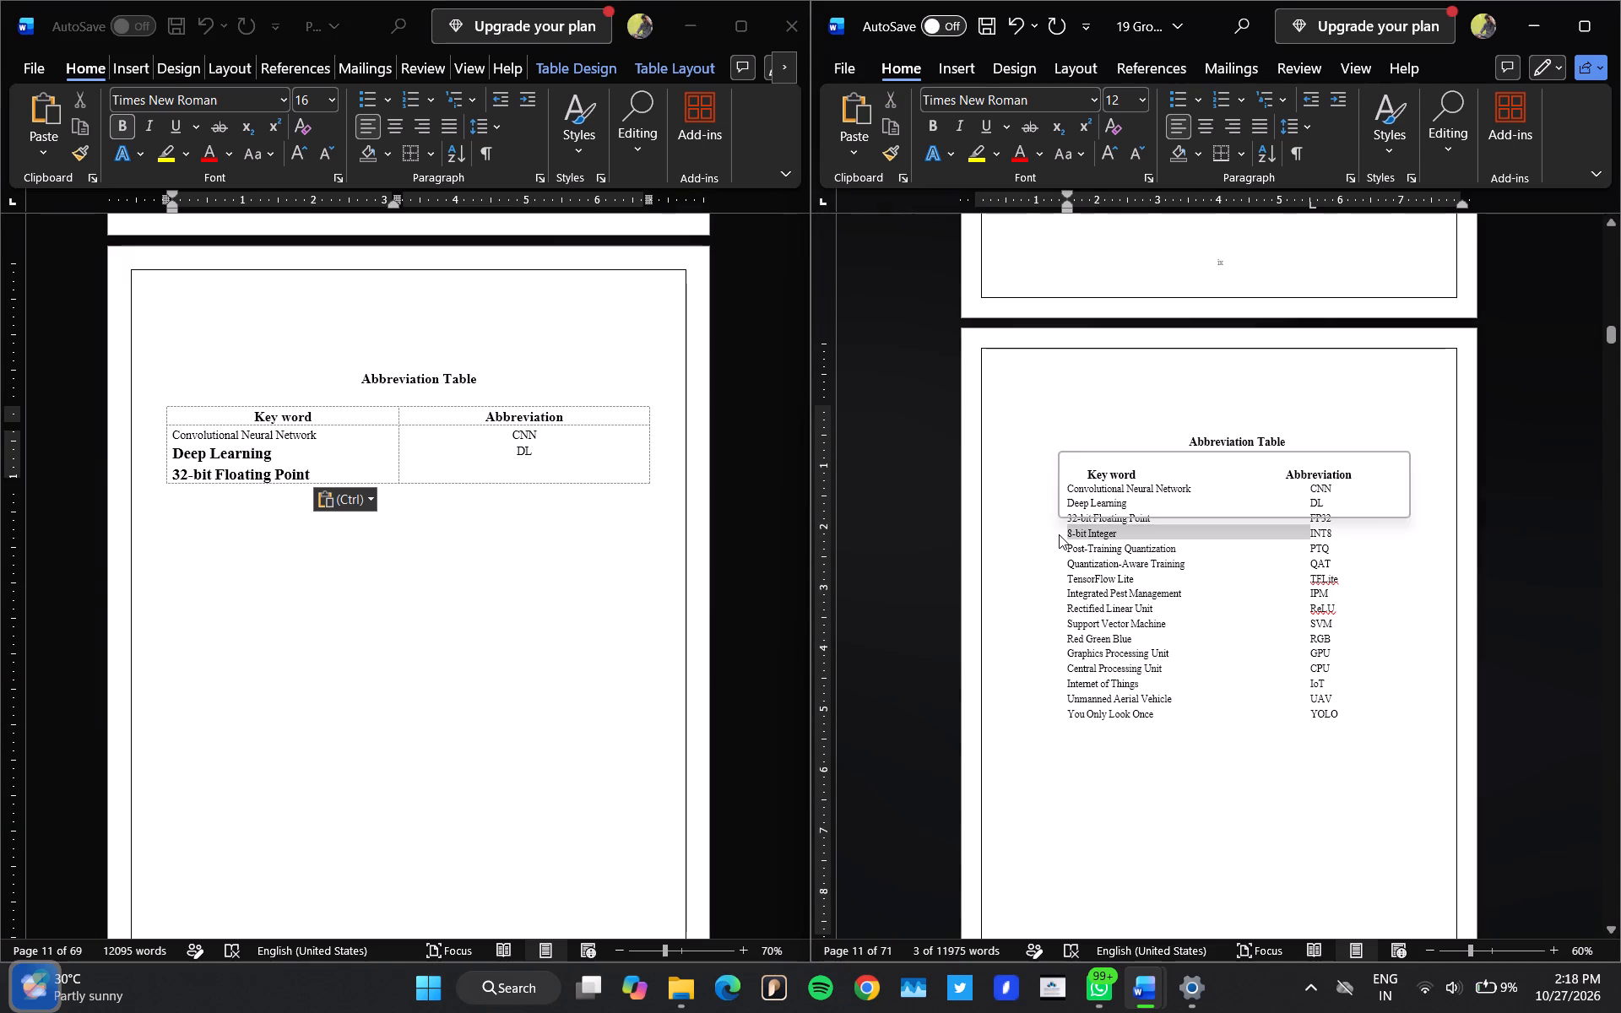
{"action": "key", "text": "ctrl+c"}
{"action": "left_click", "coordinate": [353, 473]}
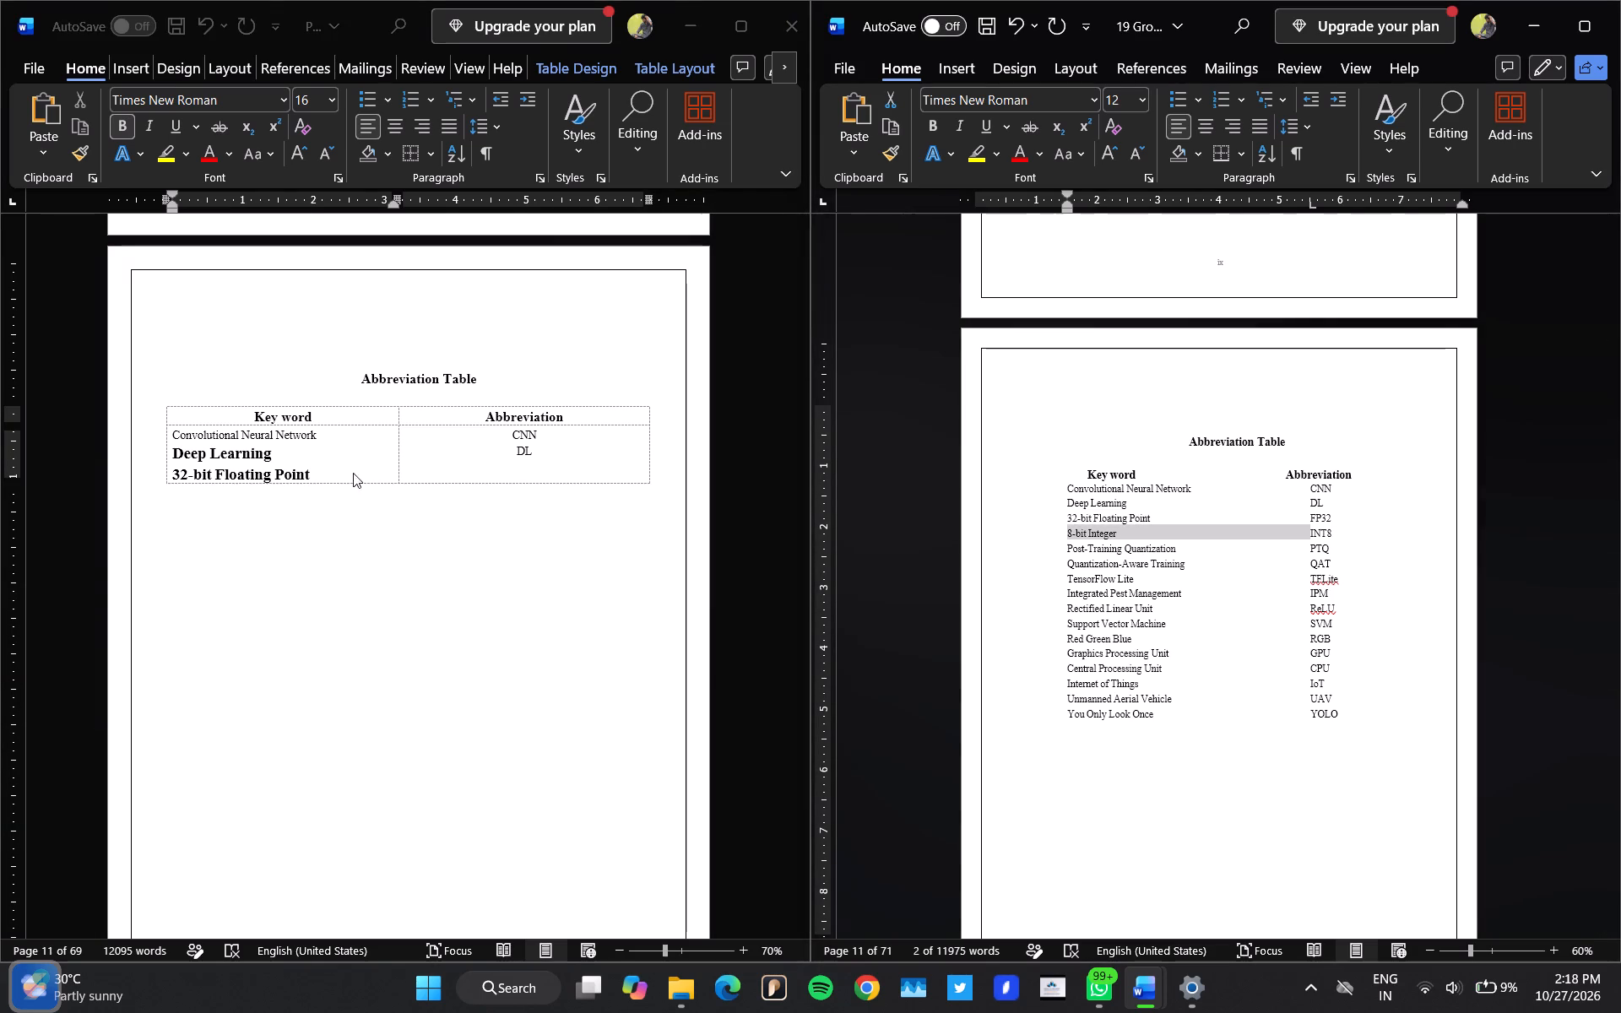
{"action": "key", "text": "Return"}
{"action": "key", "text": "ctrl+v"}
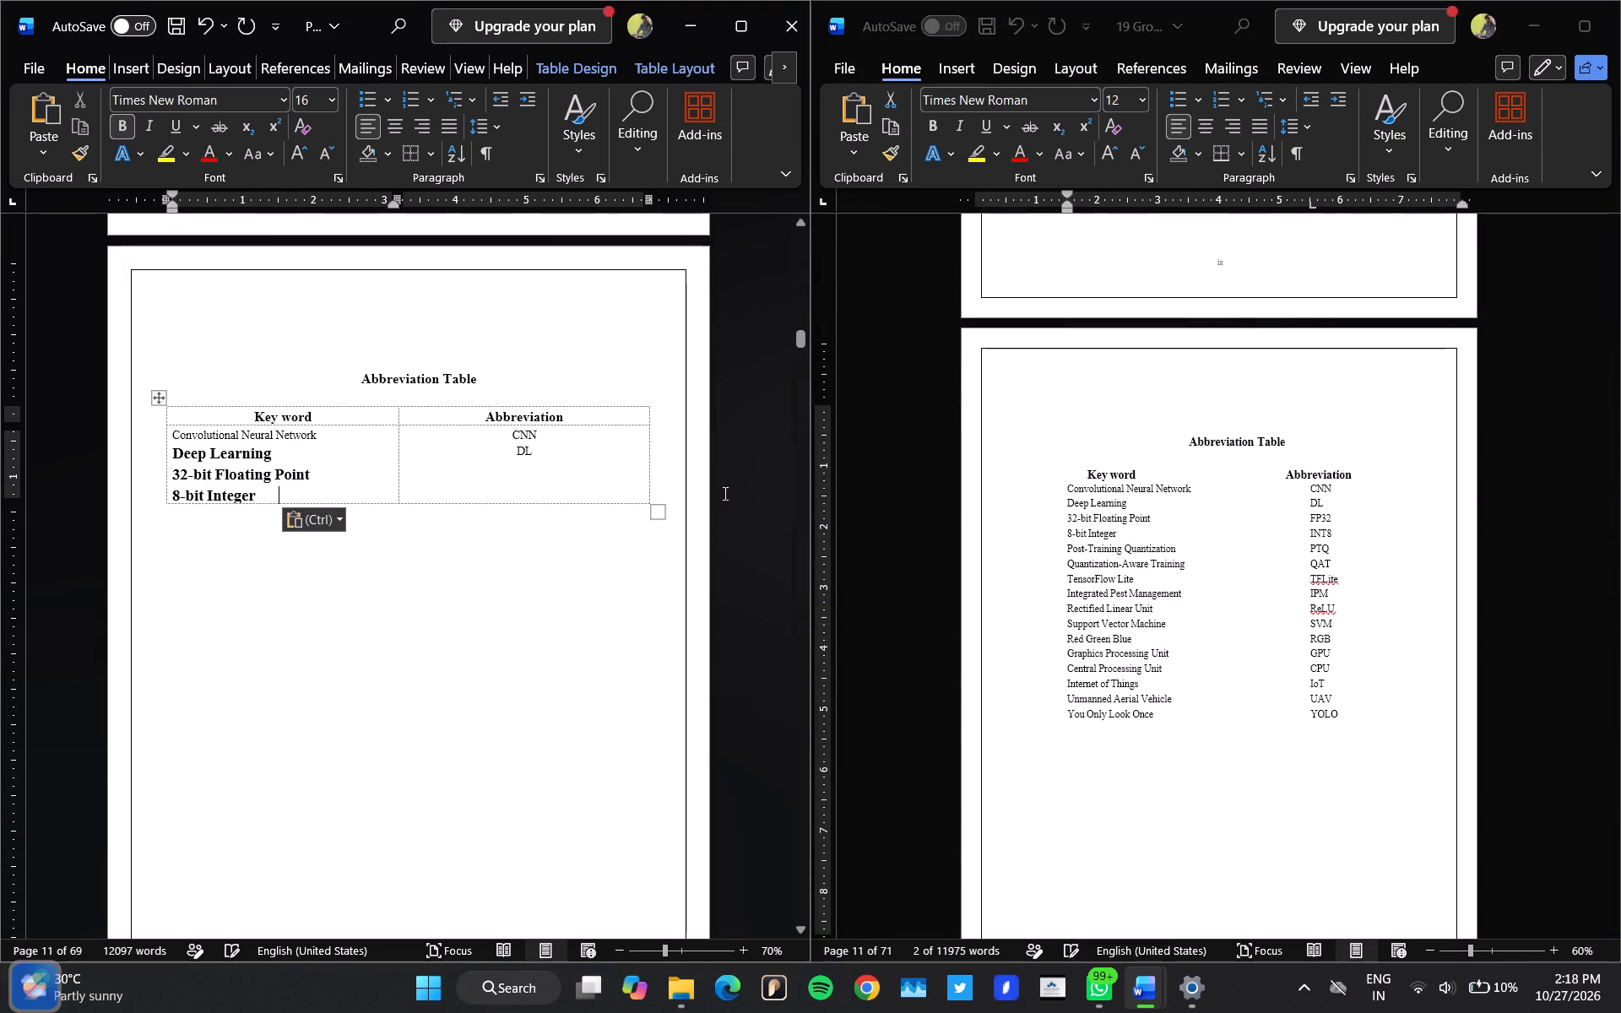
Copy "Post-Training Quantization" from the 19 Group table onto a new line below "8-bit Integer" in the report's Key word cell.
{"action": "left_click", "coordinate": [1176, 544]}
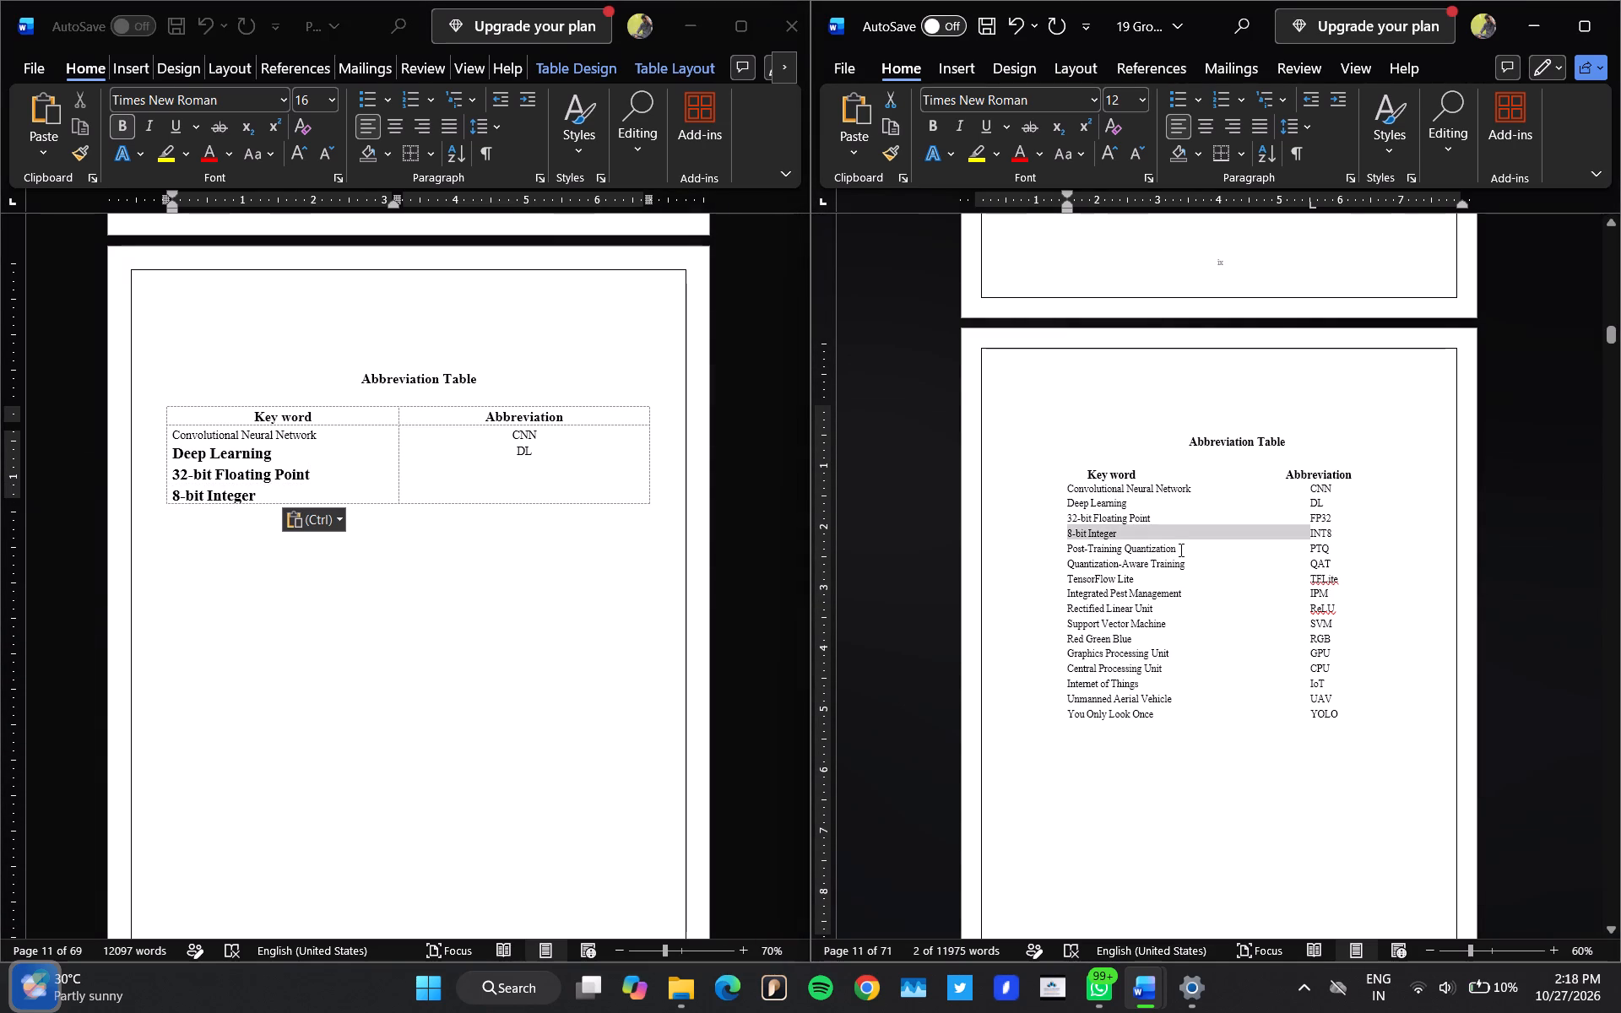
{"action": "left_click", "coordinate": [1179, 550]}
{"action": "left_click_drag", "start_coordinate": [1179, 550], "coordinate": [1054, 549]}
{"action": "key", "text": "ctrl+c"}
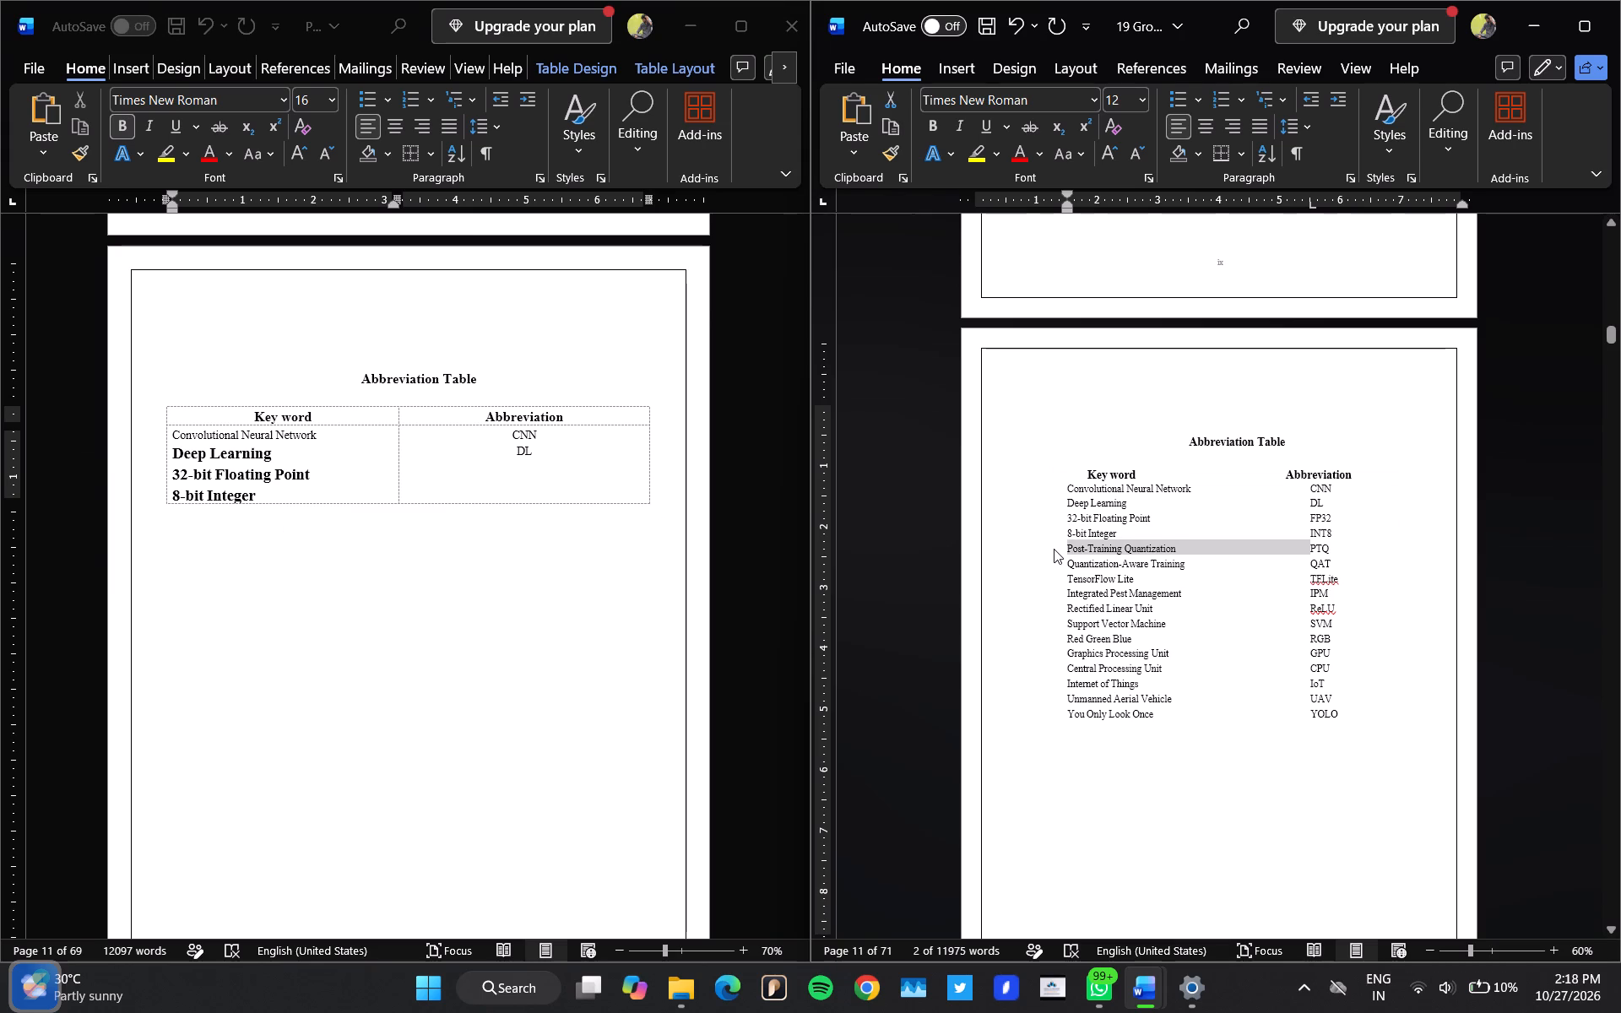
{"action": "left_click", "coordinate": [287, 491]}
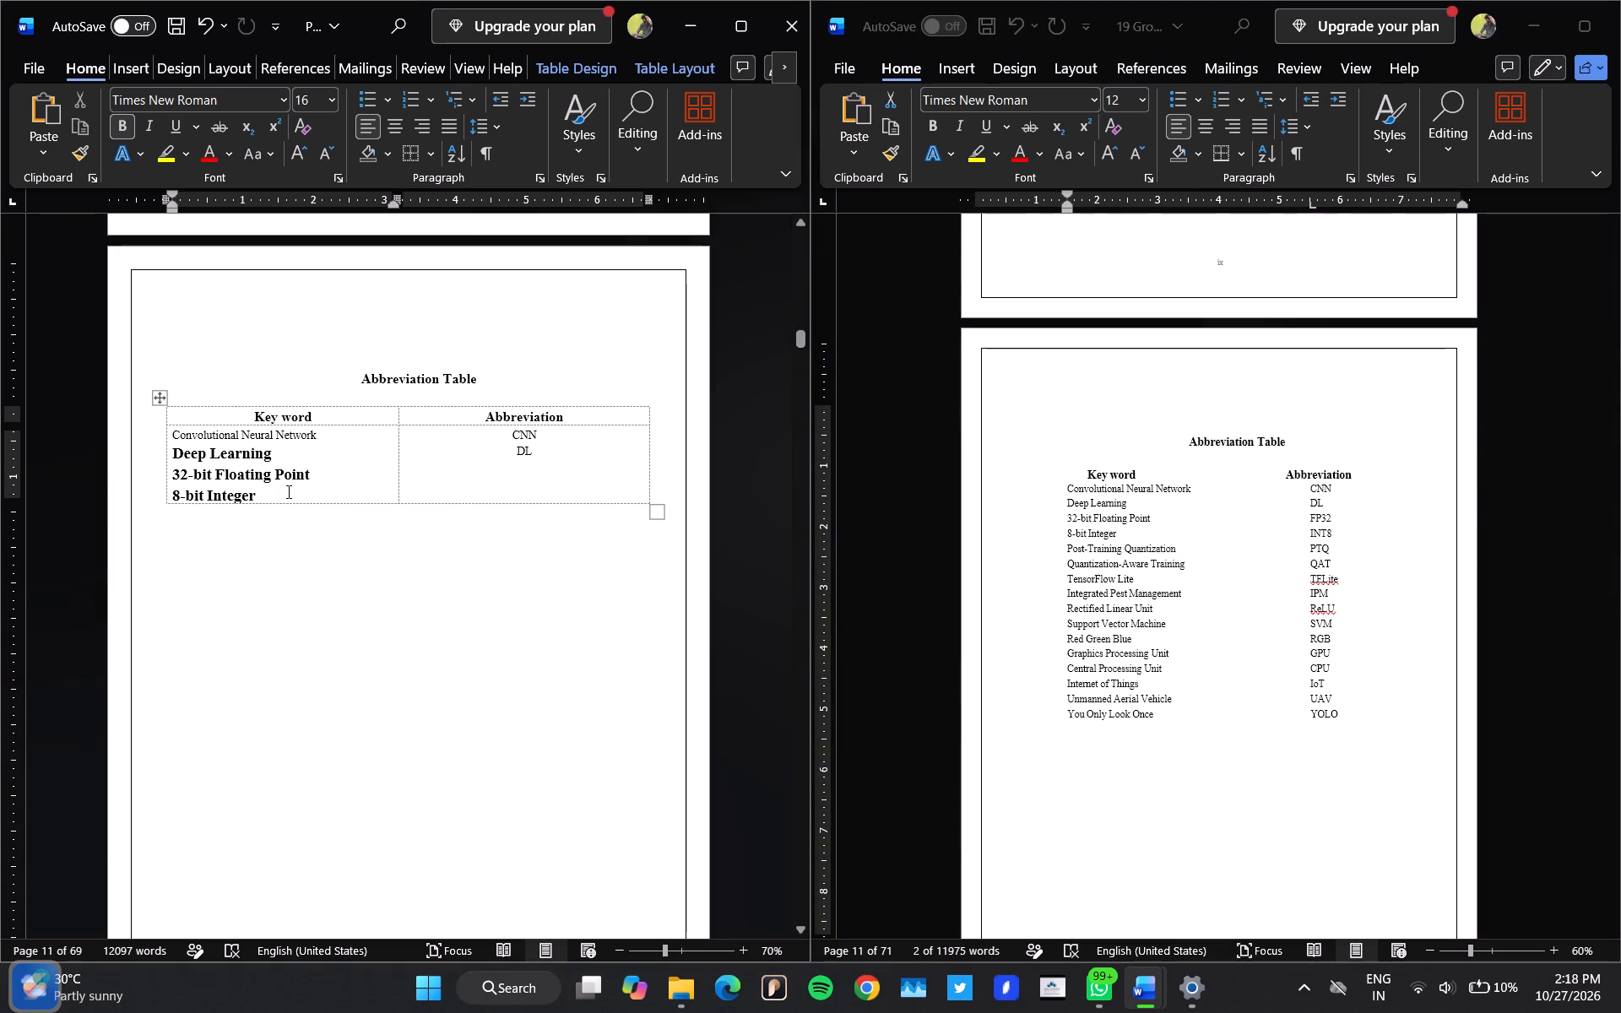
{"action": "key", "text": "Return"}
{"action": "key", "text": "ctrl+v"}
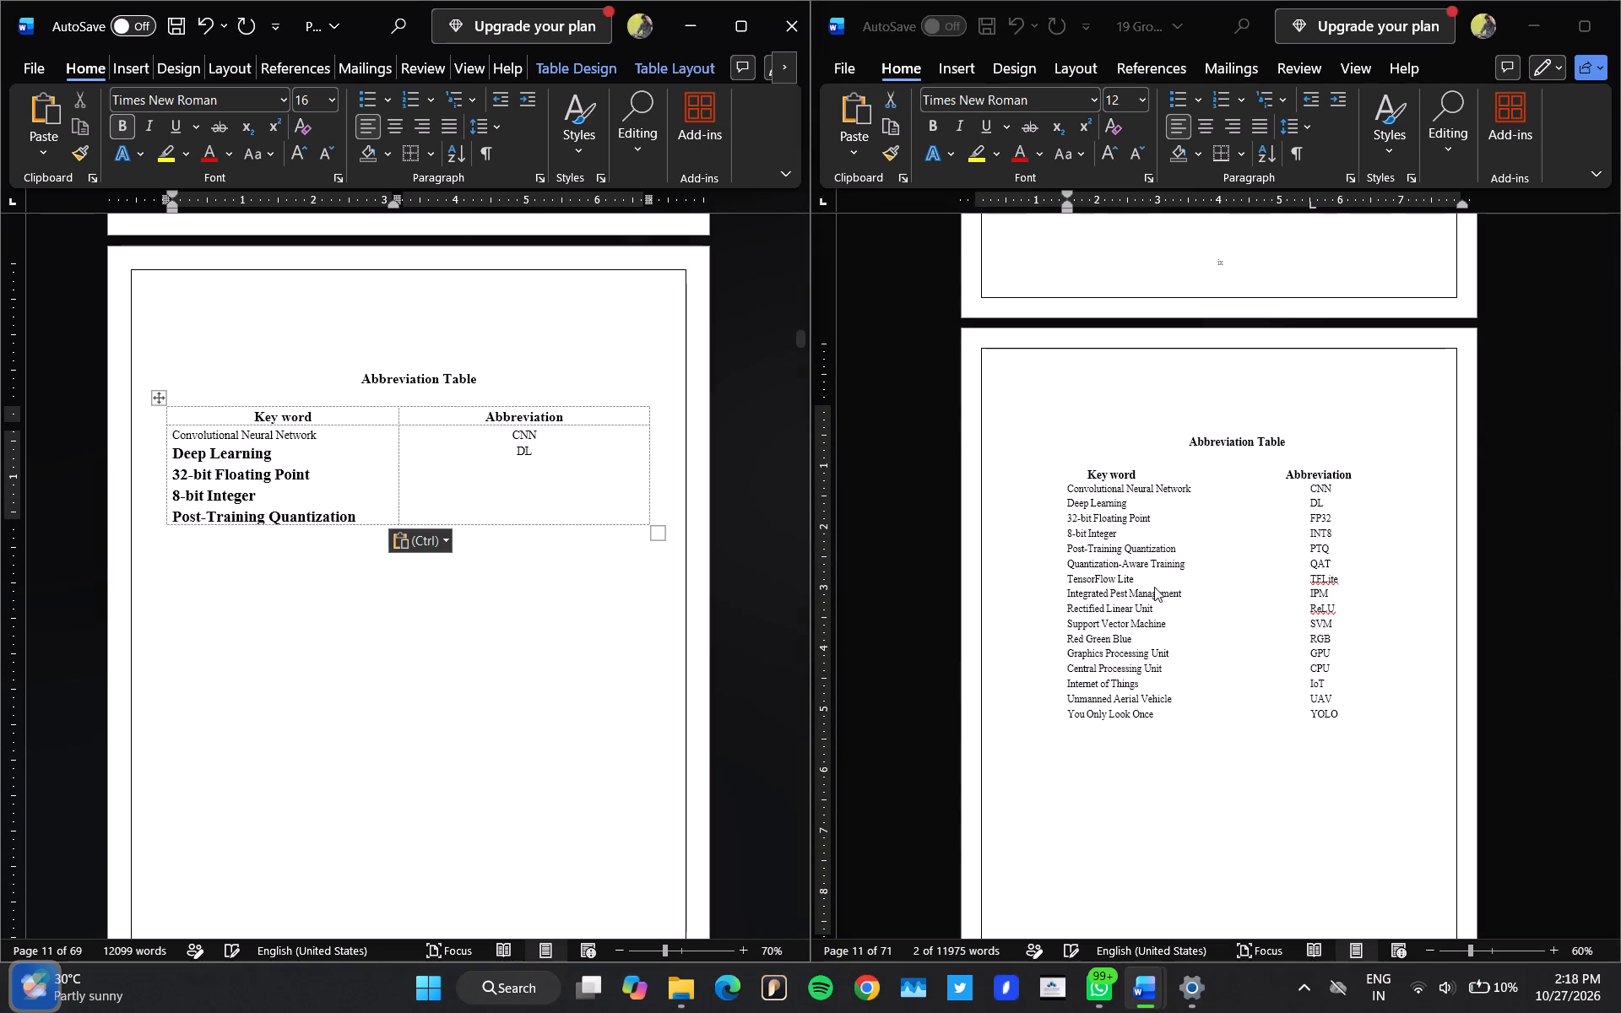
Copy "Quantization-Aware Training" from the 19 Group table onto a new line below "Post-Training Quantization" in the report's Key word cell.
{"action": "left_click", "coordinate": [1185, 561]}
{"action": "left_click", "coordinate": [1185, 561]}
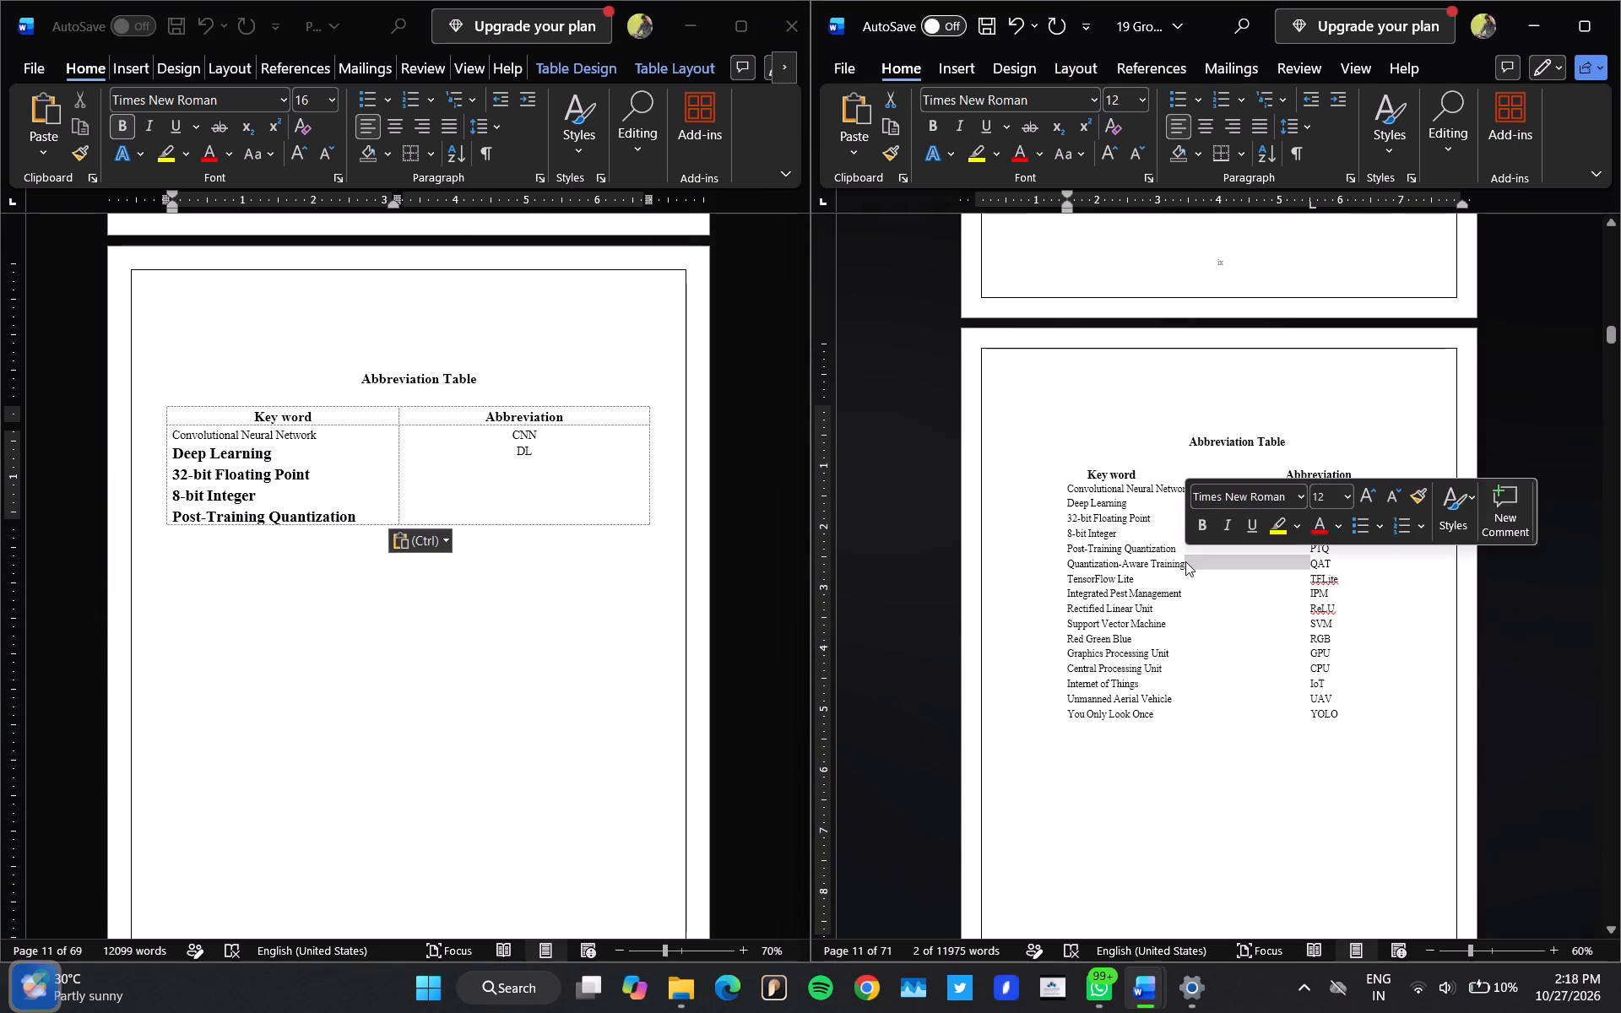
{"action": "left_click", "coordinate": [1185, 561]}
{"action": "left_click_drag", "start_coordinate": [1185, 561], "coordinate": [1072, 561]}
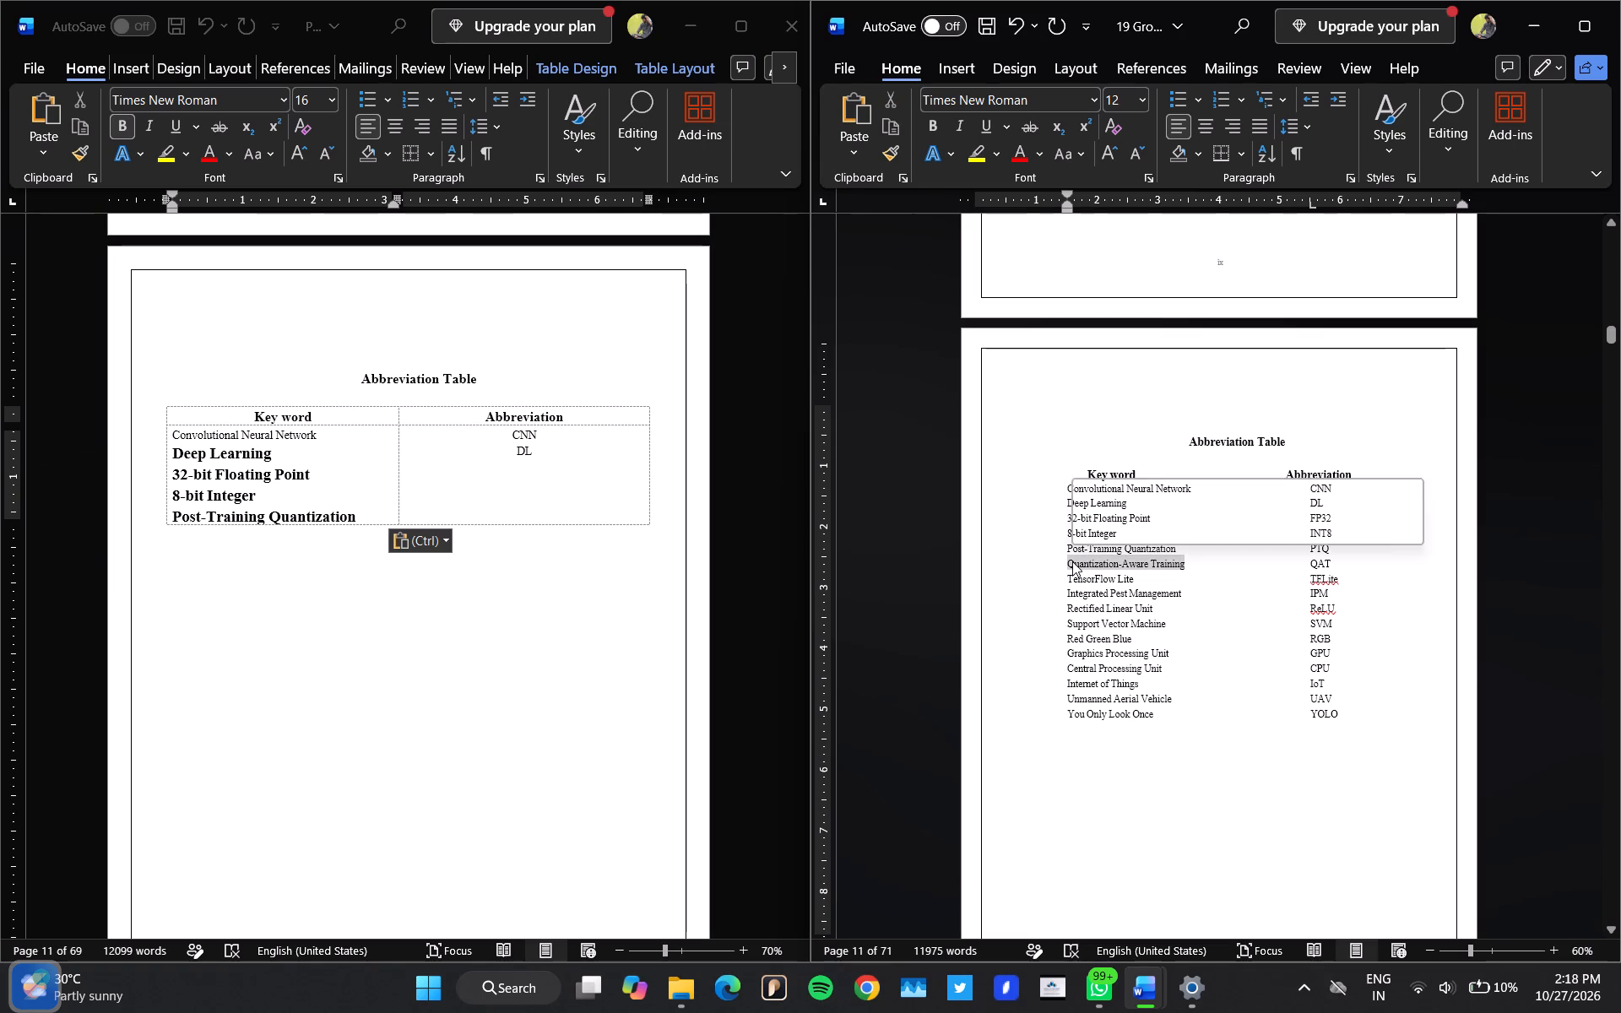
{"action": "key", "text": "ctrl+c"}
{"action": "left_click", "coordinate": [364, 510]}
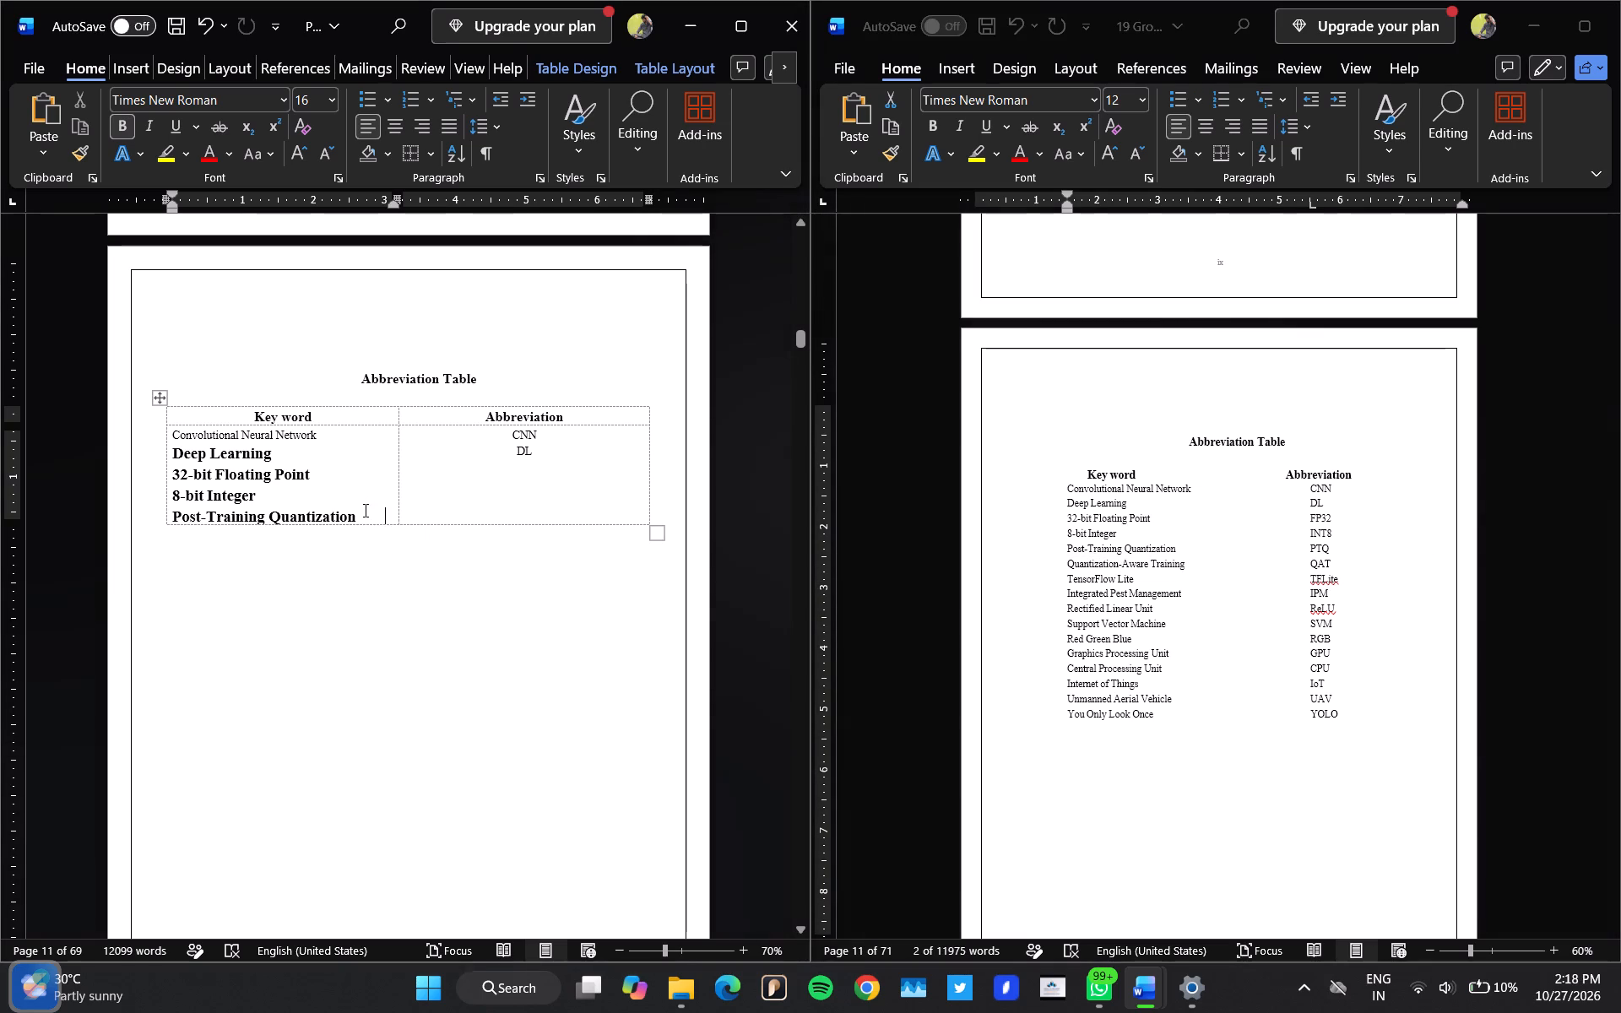
{"action": "key", "text": "Return"}
{"action": "key", "text": "ctrl+v"}
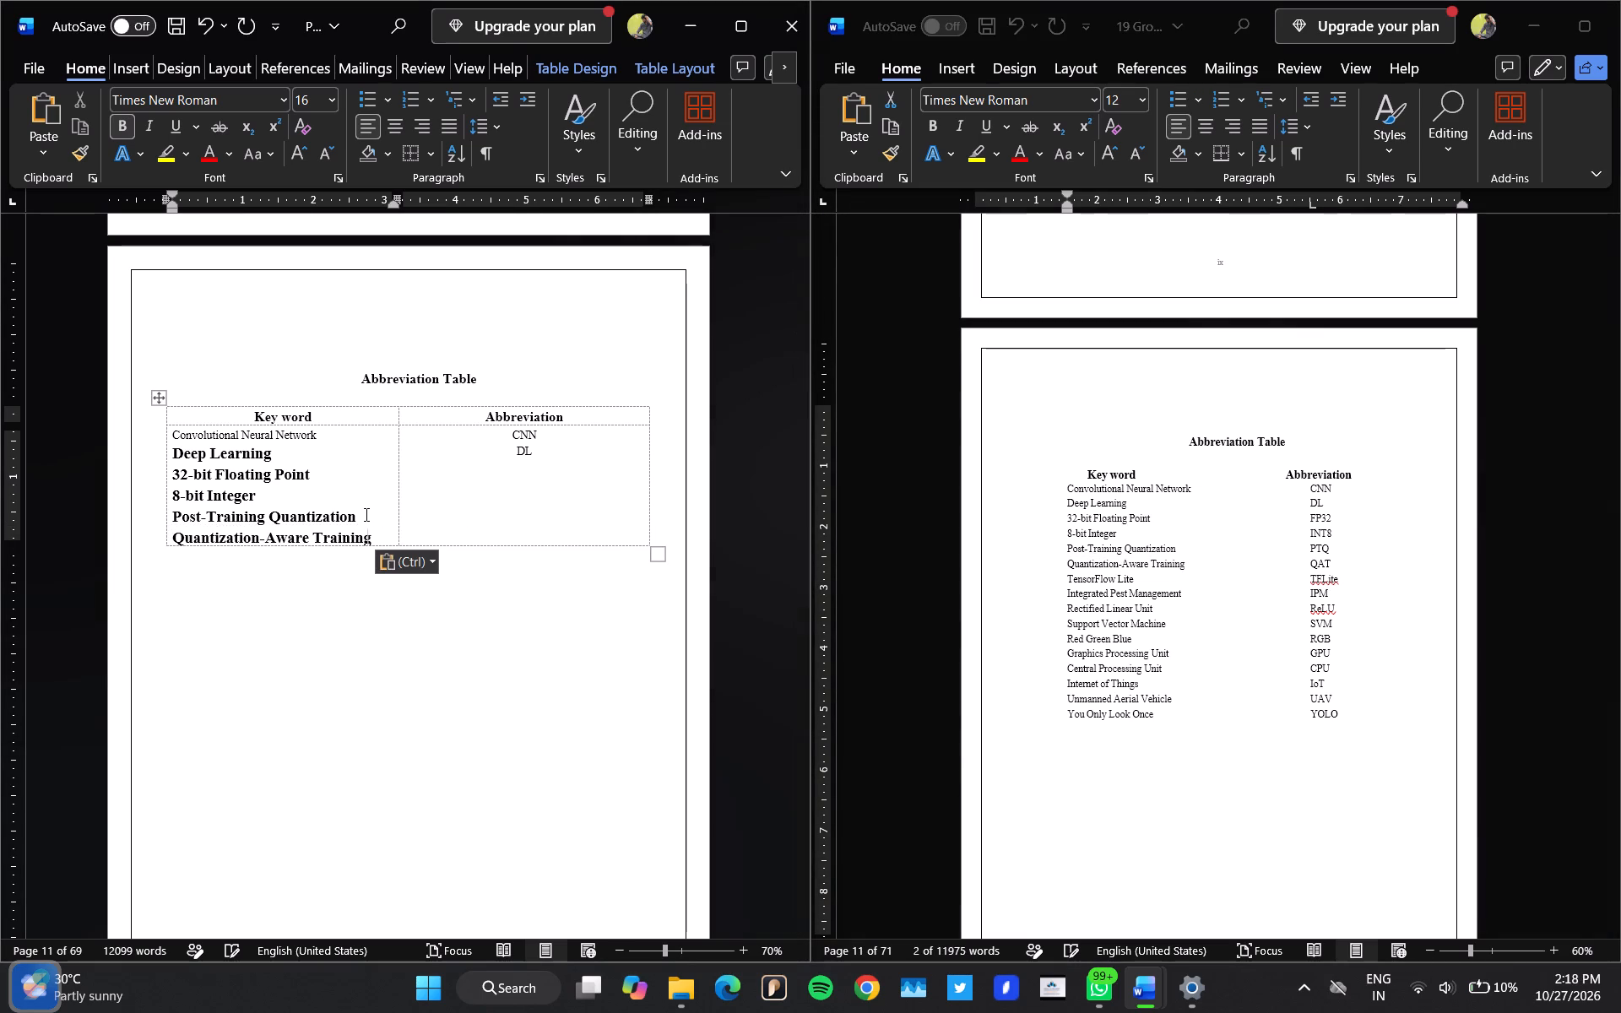
Copy "TensorFlow Lite" from the 19 Group table onto a new line below "Quantization-Aware Training" in the report's Key word cell.
{"action": "left_click", "coordinate": [1136, 582]}
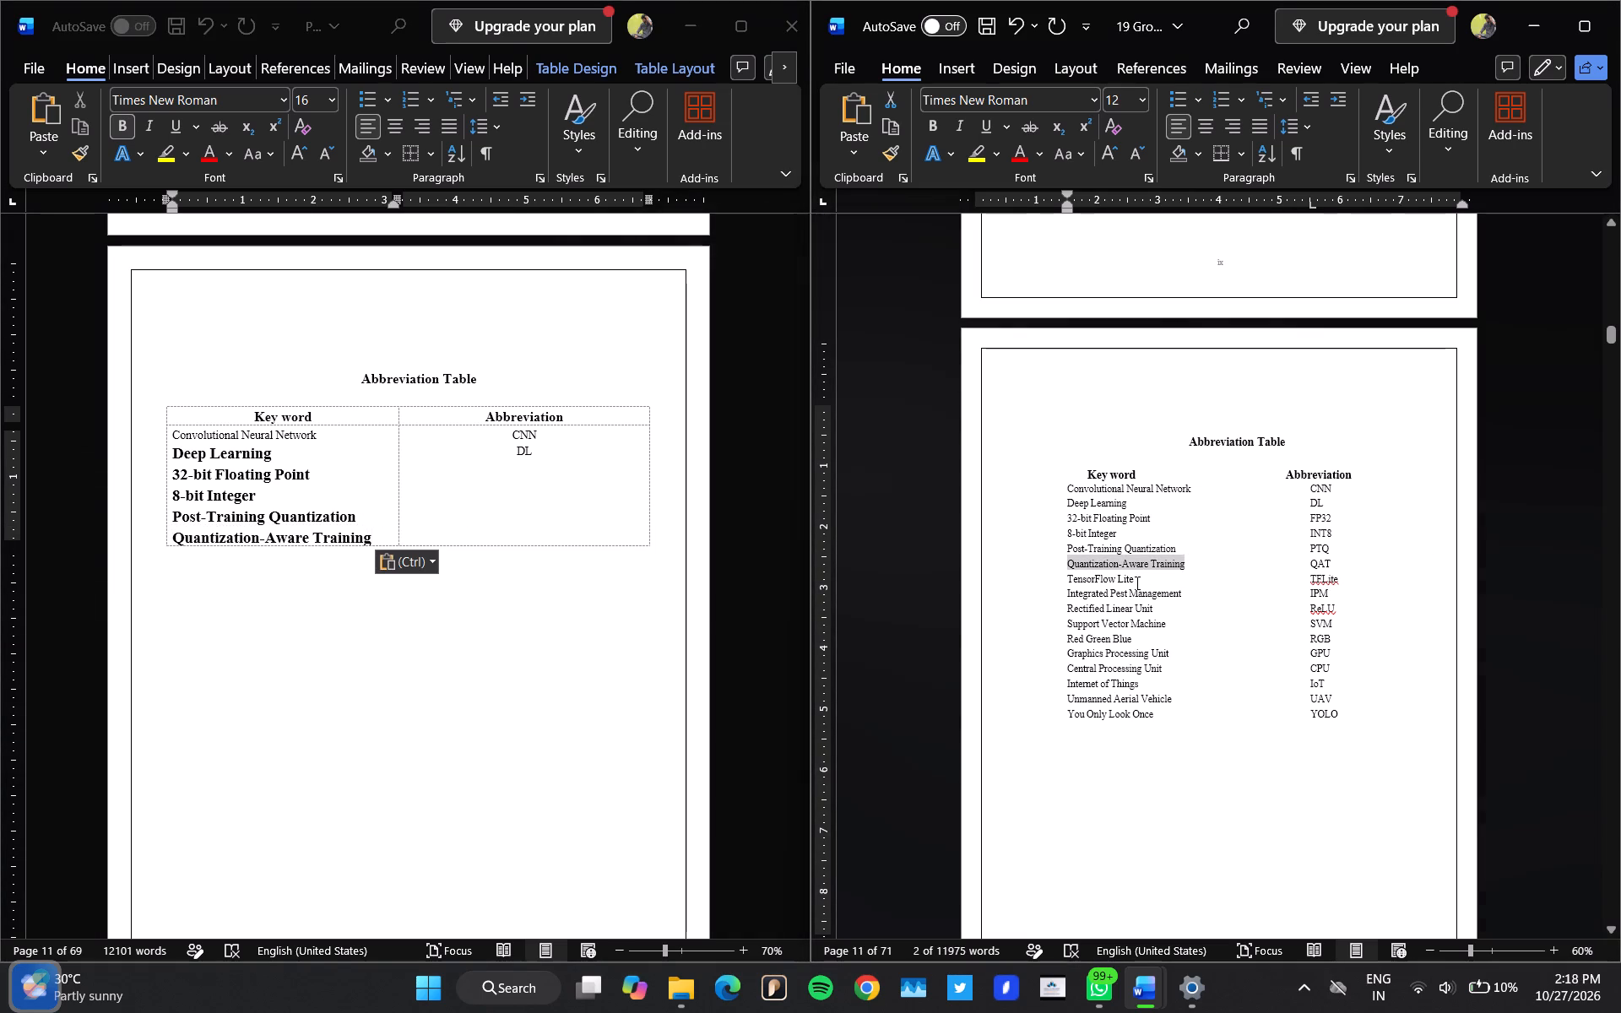
{"action": "left_click", "coordinate": [1130, 581]}
{"action": "left_click", "coordinate": [1141, 581]}
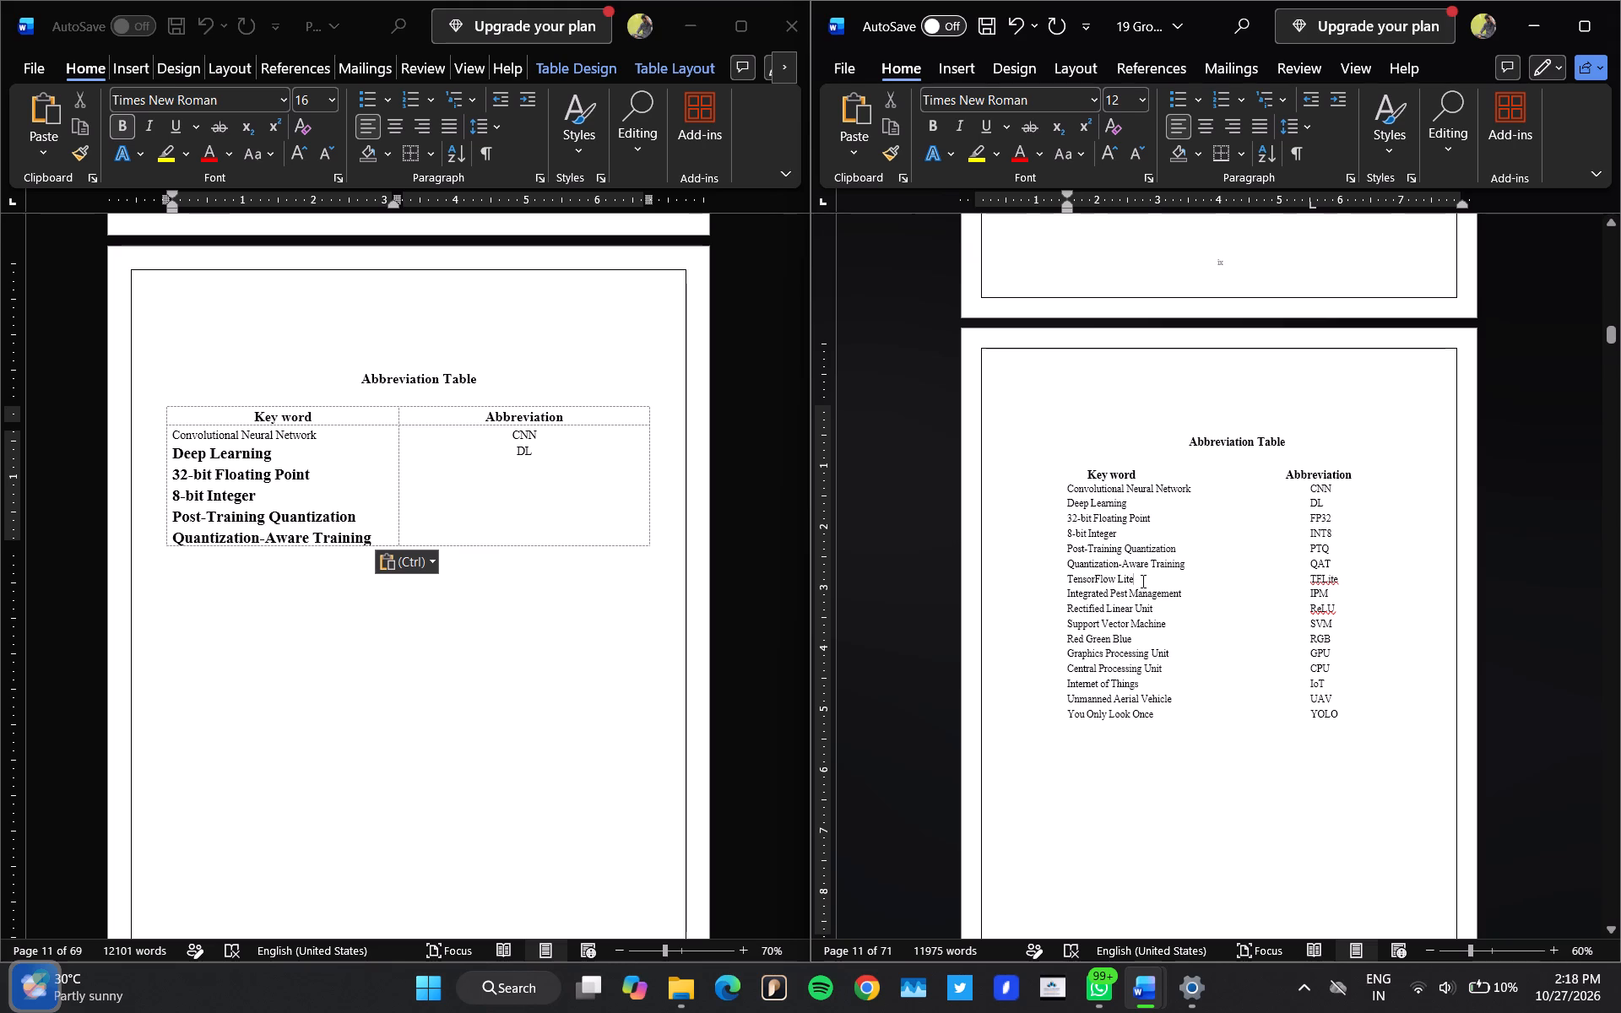
{"action": "left_click_drag", "start_coordinate": [1141, 581], "coordinate": [1066, 575]}
{"action": "key", "text": "ctrl+c"}
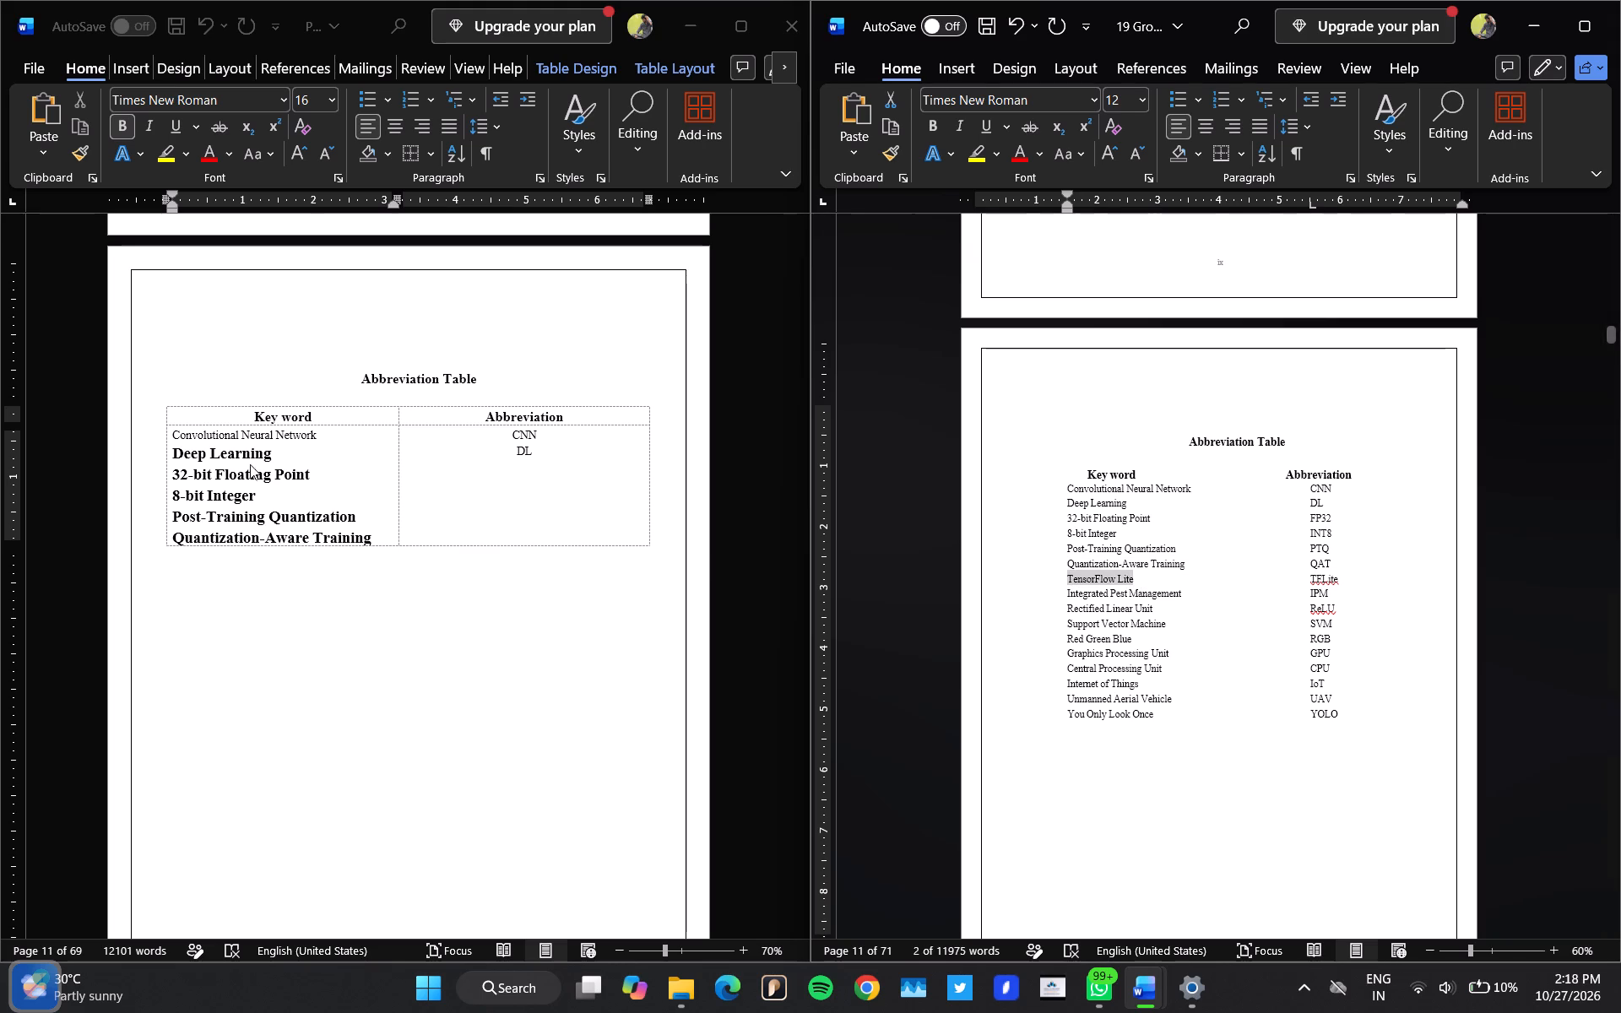
{"action": "left_click", "coordinate": [379, 535]}
{"action": "key", "text": "Return"}
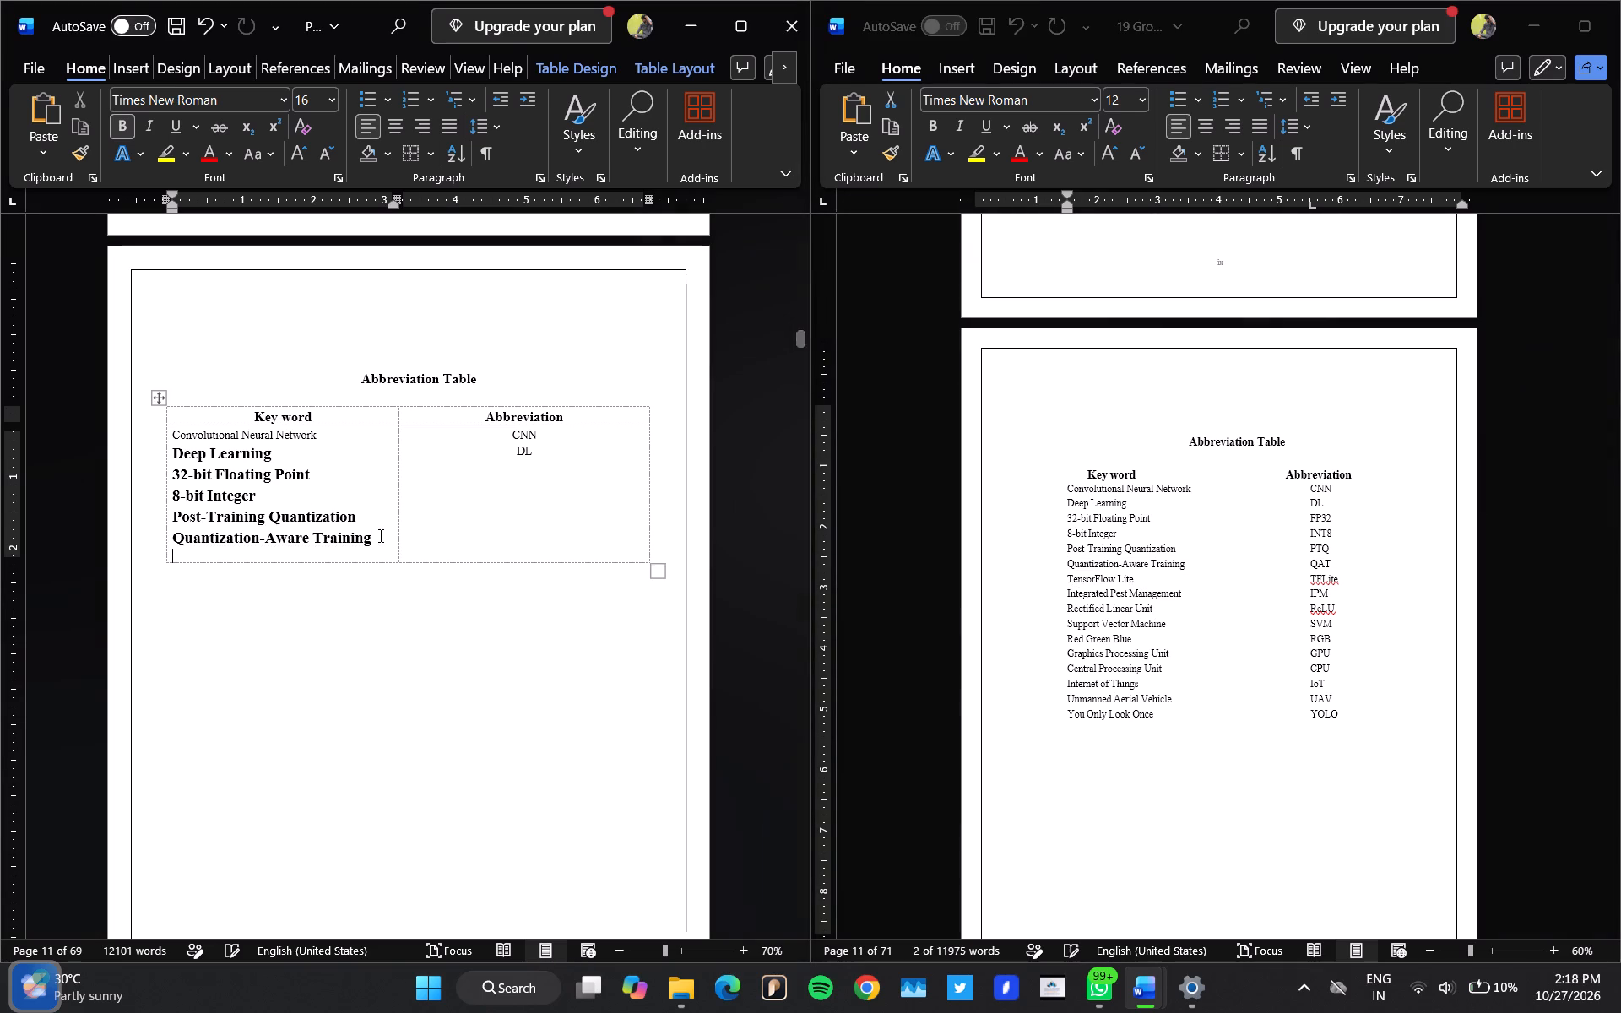
{"action": "key", "text": "ctrl+v"}
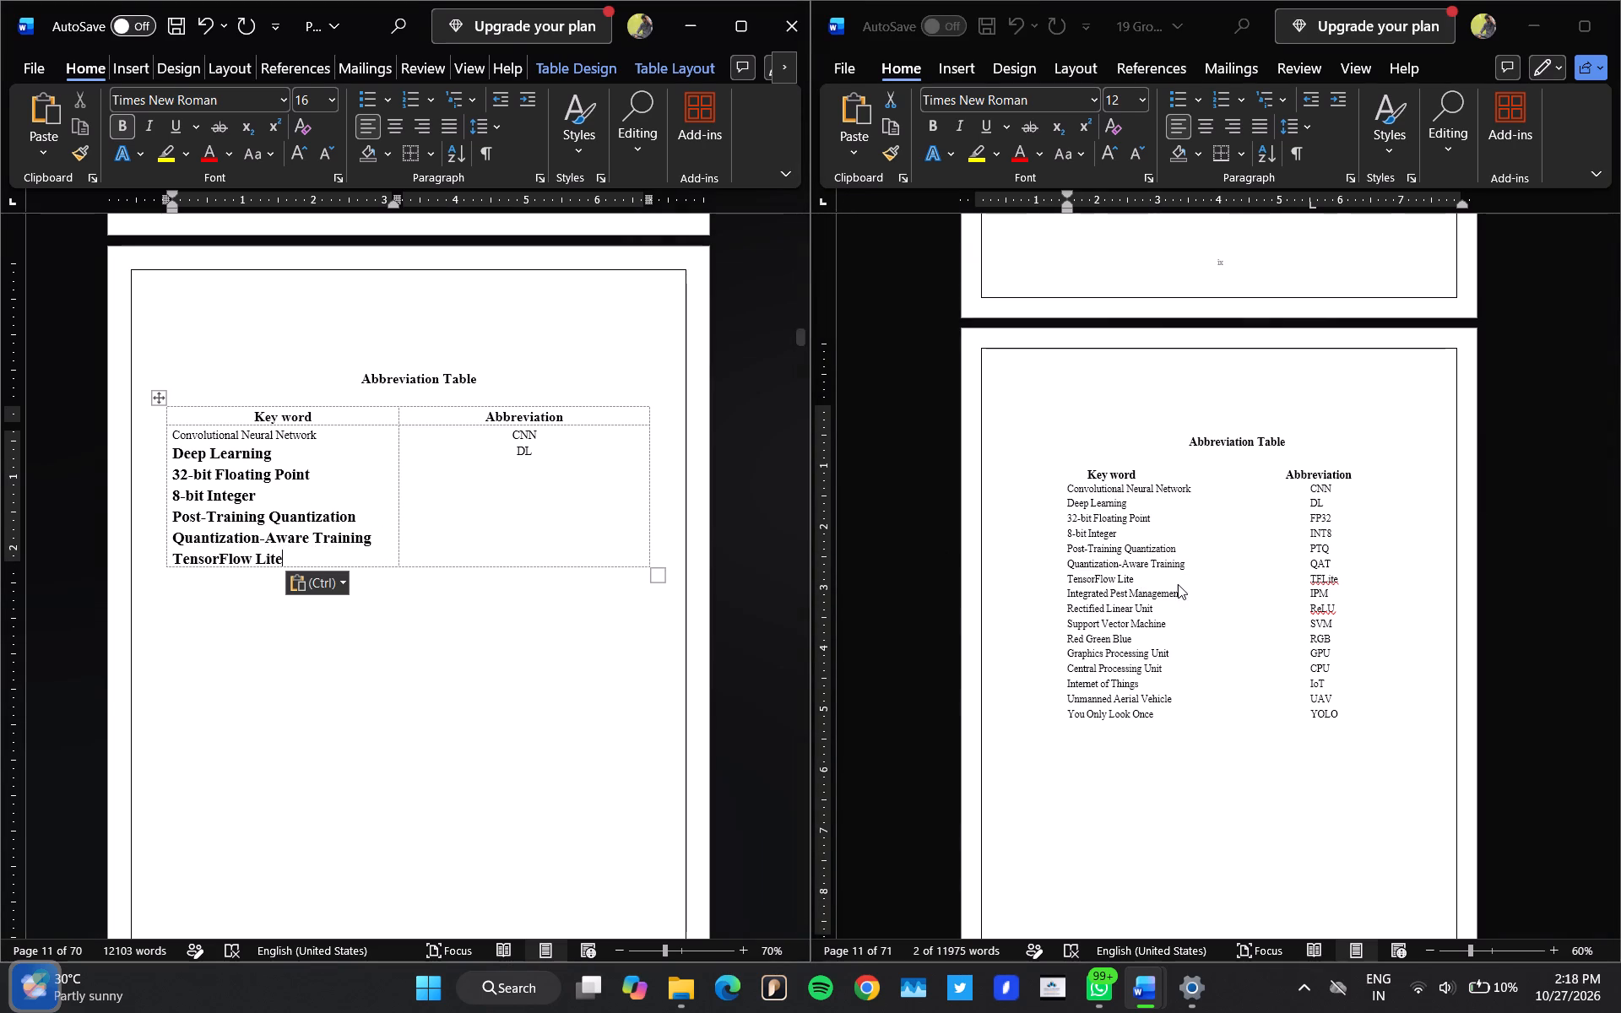
Copy "Integrated Pest Management" from the 19 Group table onto a new line below "TensorFlow Lite" in the report's Key word cell.
{"action": "left_click", "coordinate": [1185, 592]}
{"action": "left_click", "coordinate": [1185, 592]}
{"action": "left_click_drag", "start_coordinate": [1185, 592], "coordinate": [1065, 597]}
{"action": "key", "text": "ctrl+c"}
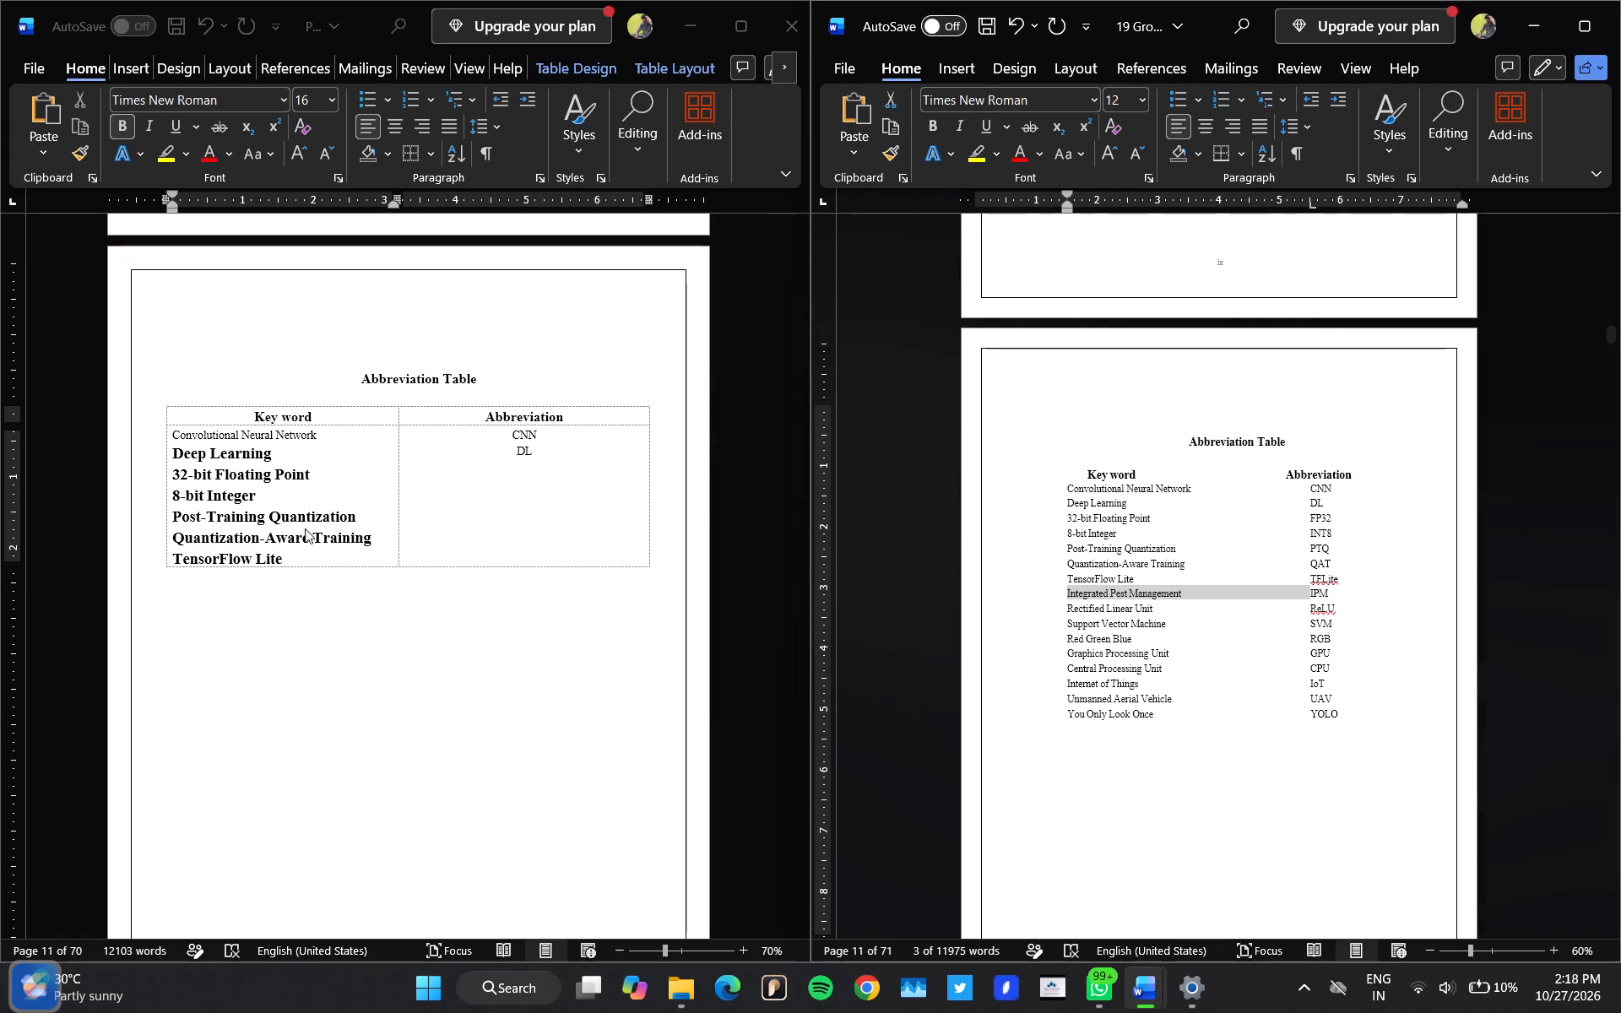
{"action": "left_click", "coordinate": [307, 550]}
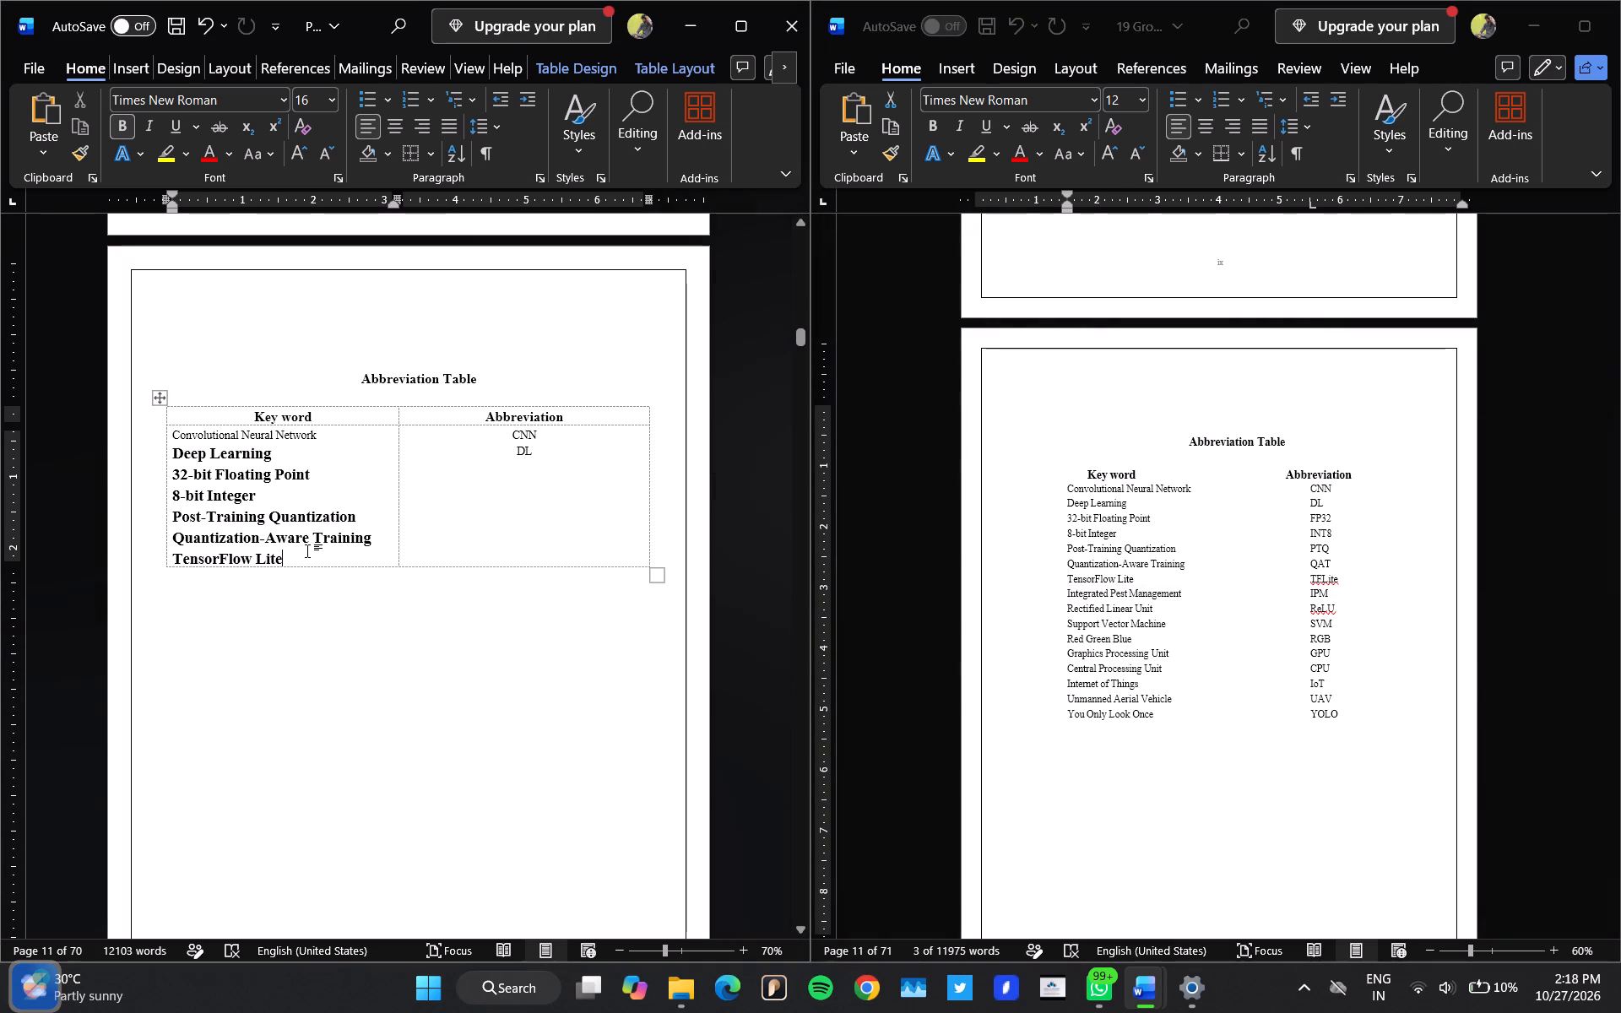
{"action": "key", "text": "Return"}
{"action": "key", "text": "ctrl+v"}
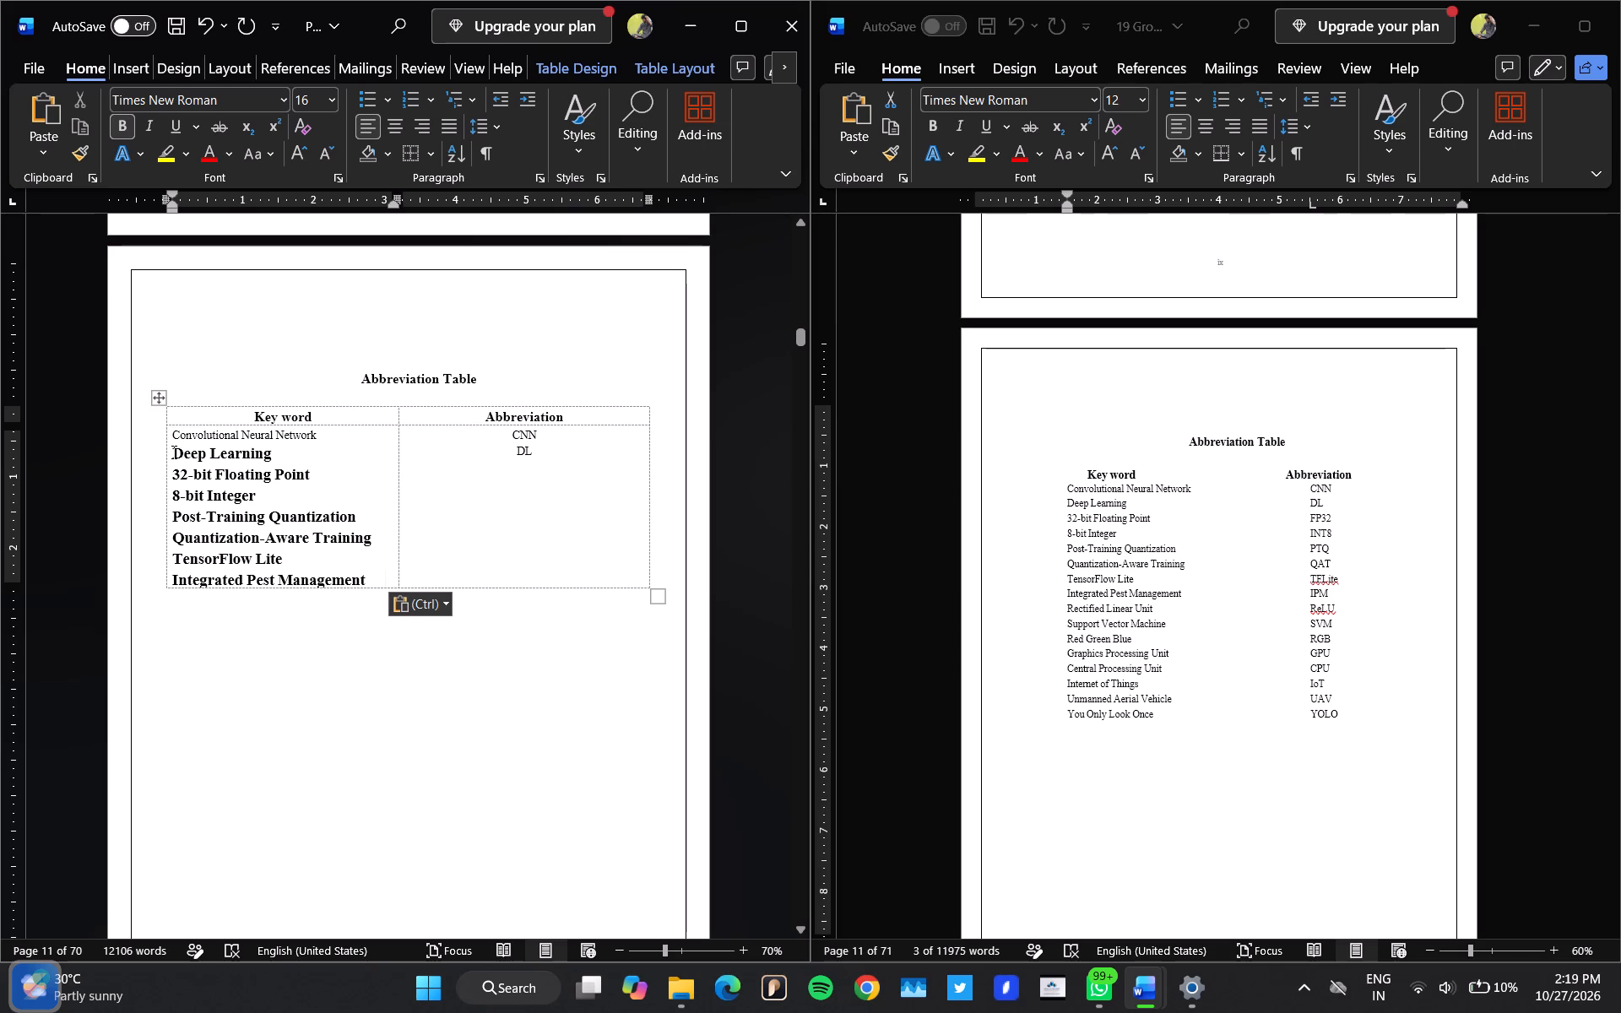
Set the key words from "Deep Learning" through "Integrated Pest Management" in the report to 12 pt and remove their bold formatting.
{"action": "left_click_drag", "start_coordinate": [172, 452], "coordinate": [374, 578]}
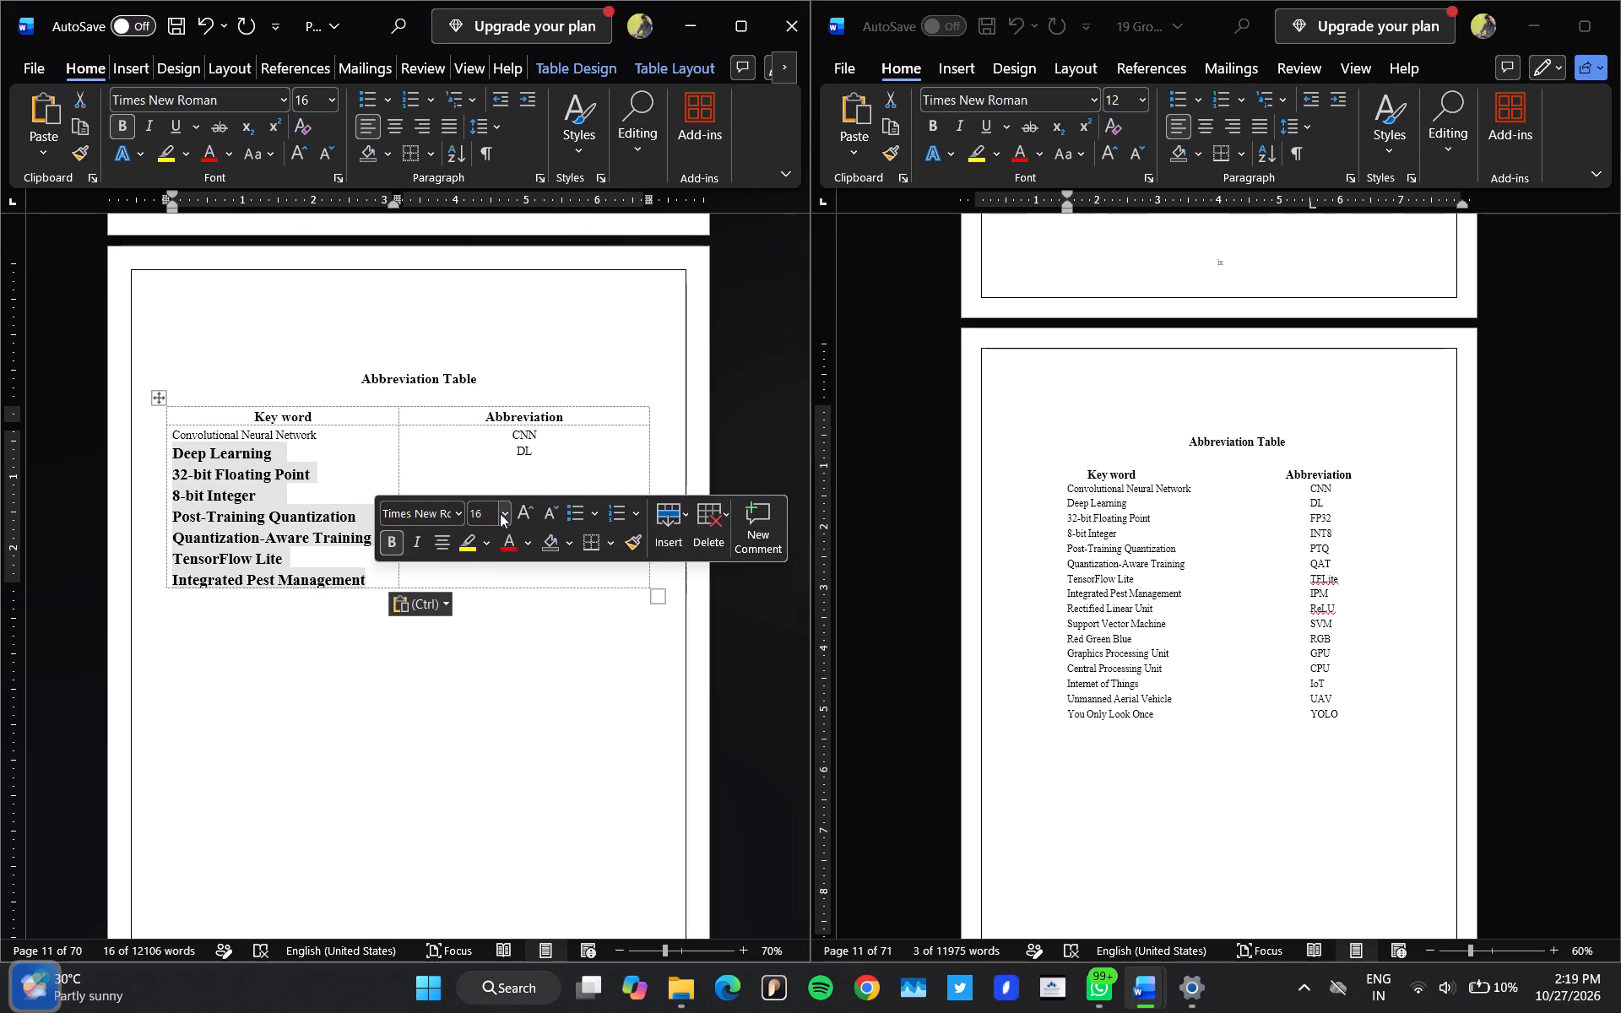
{"action": "left_click", "coordinate": [496, 517]}
{"action": "type", "text": "12"}
{"action": "left_click", "coordinate": [393, 540]}
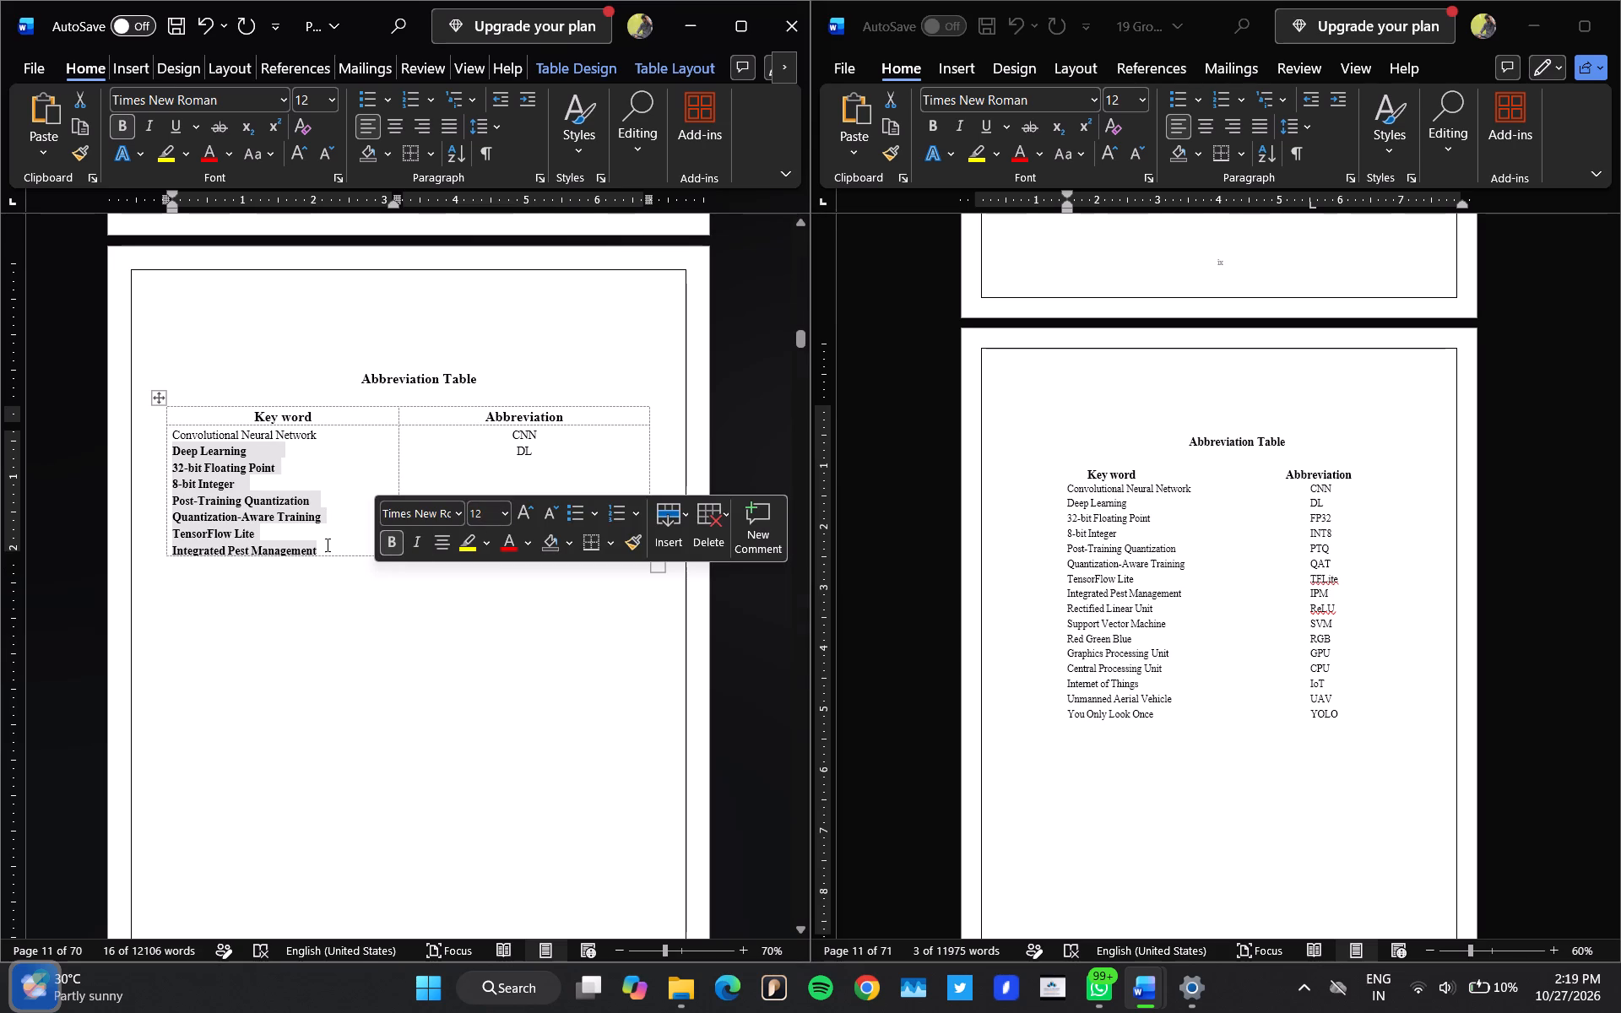
{"action": "left_click", "coordinate": [384, 548]}
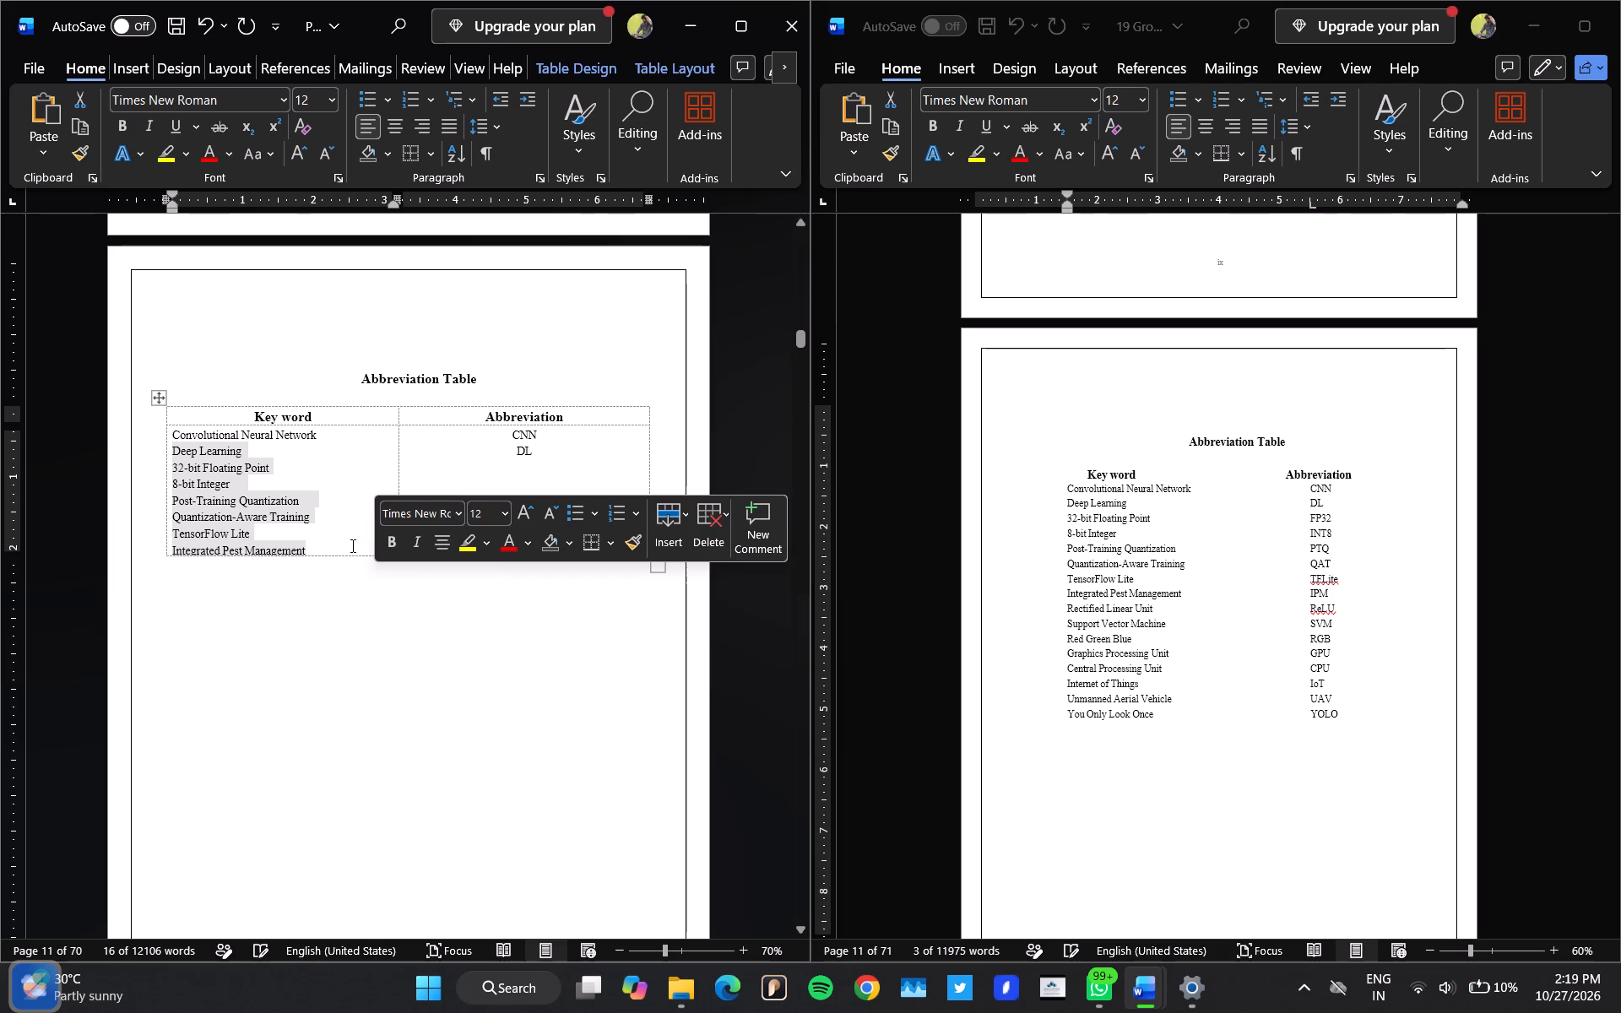
{"action": "left_click", "coordinate": [330, 550]}
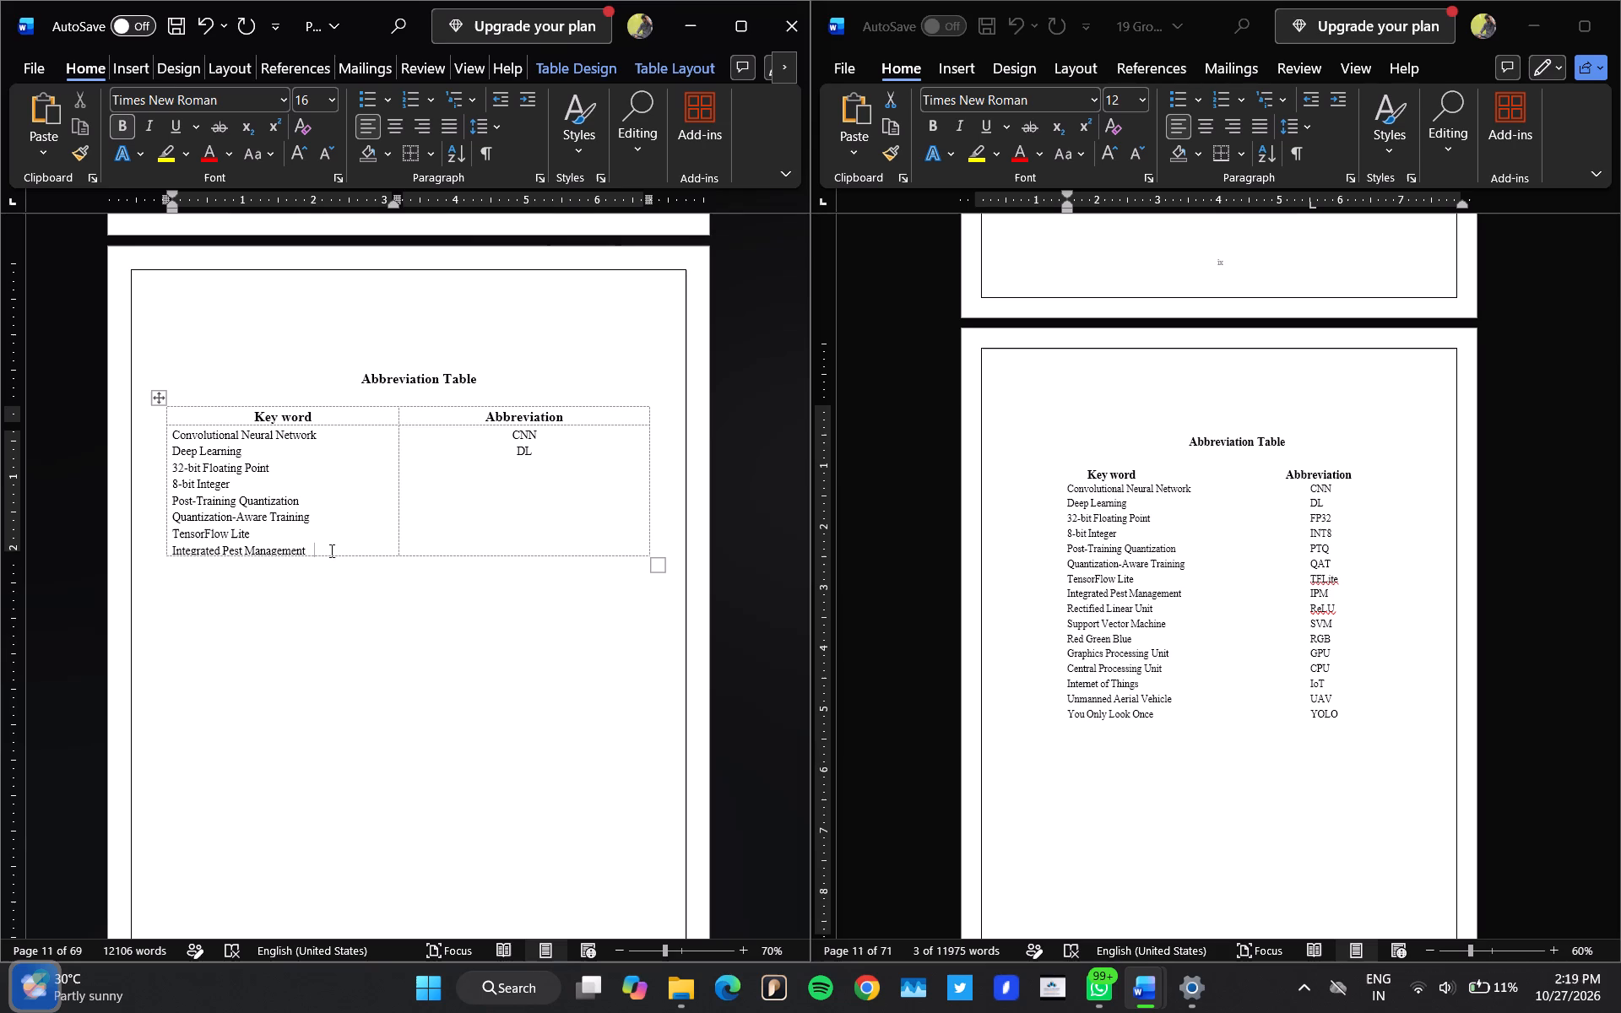
Copy "Rectified Linear Unit" from the 19 Group table onto a new line below "Integrated Pest Management" in the report's Key word cell.
{"action": "left_click", "coordinate": [312, 548]}
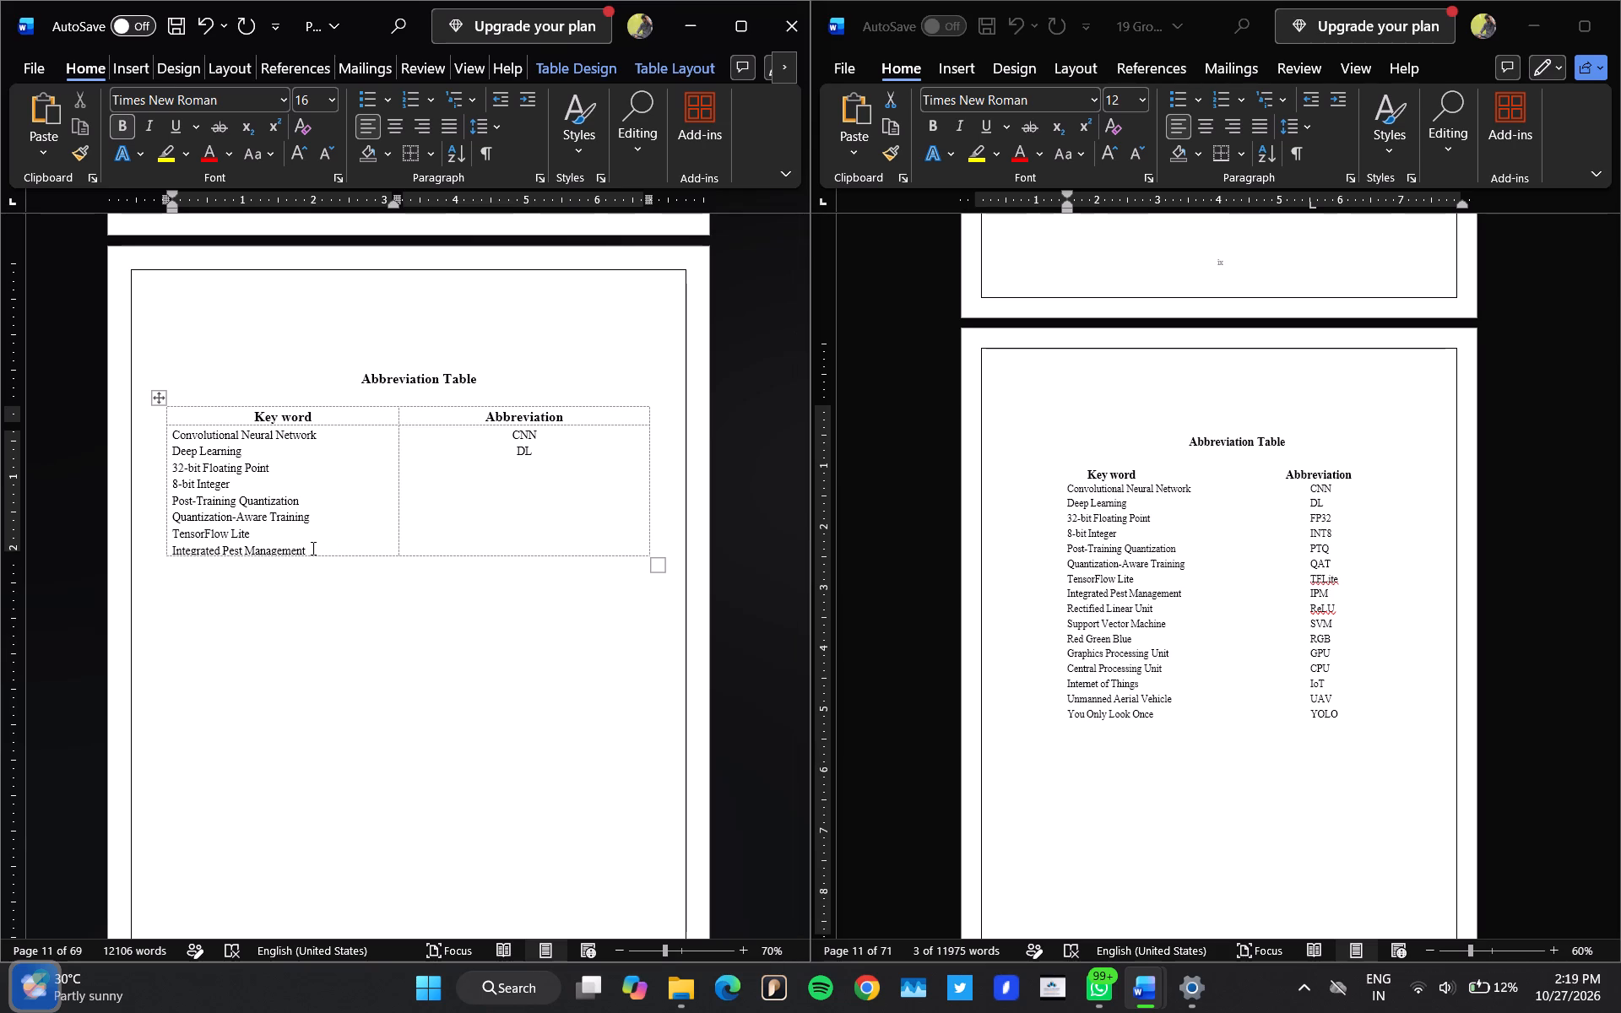
{"action": "left_click", "coordinate": [311, 549]}
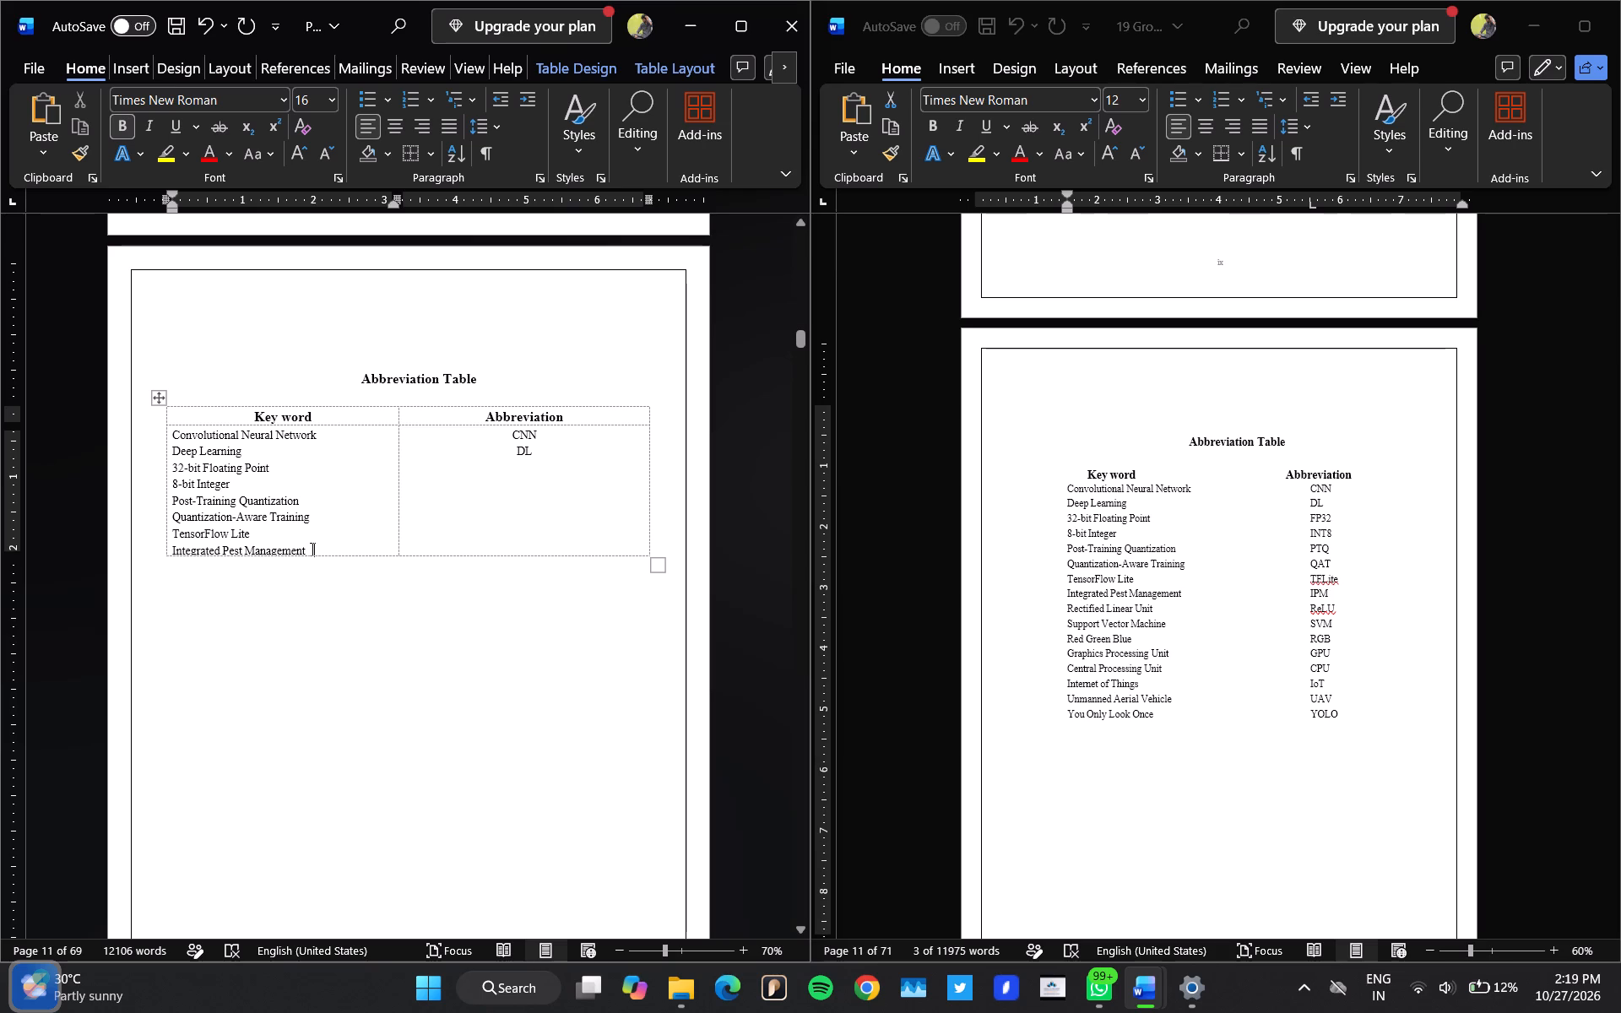
{"action": "left_click", "coordinate": [307, 549]}
{"action": "left_click", "coordinate": [1163, 605]}
{"action": "left_click", "coordinate": [1159, 606]}
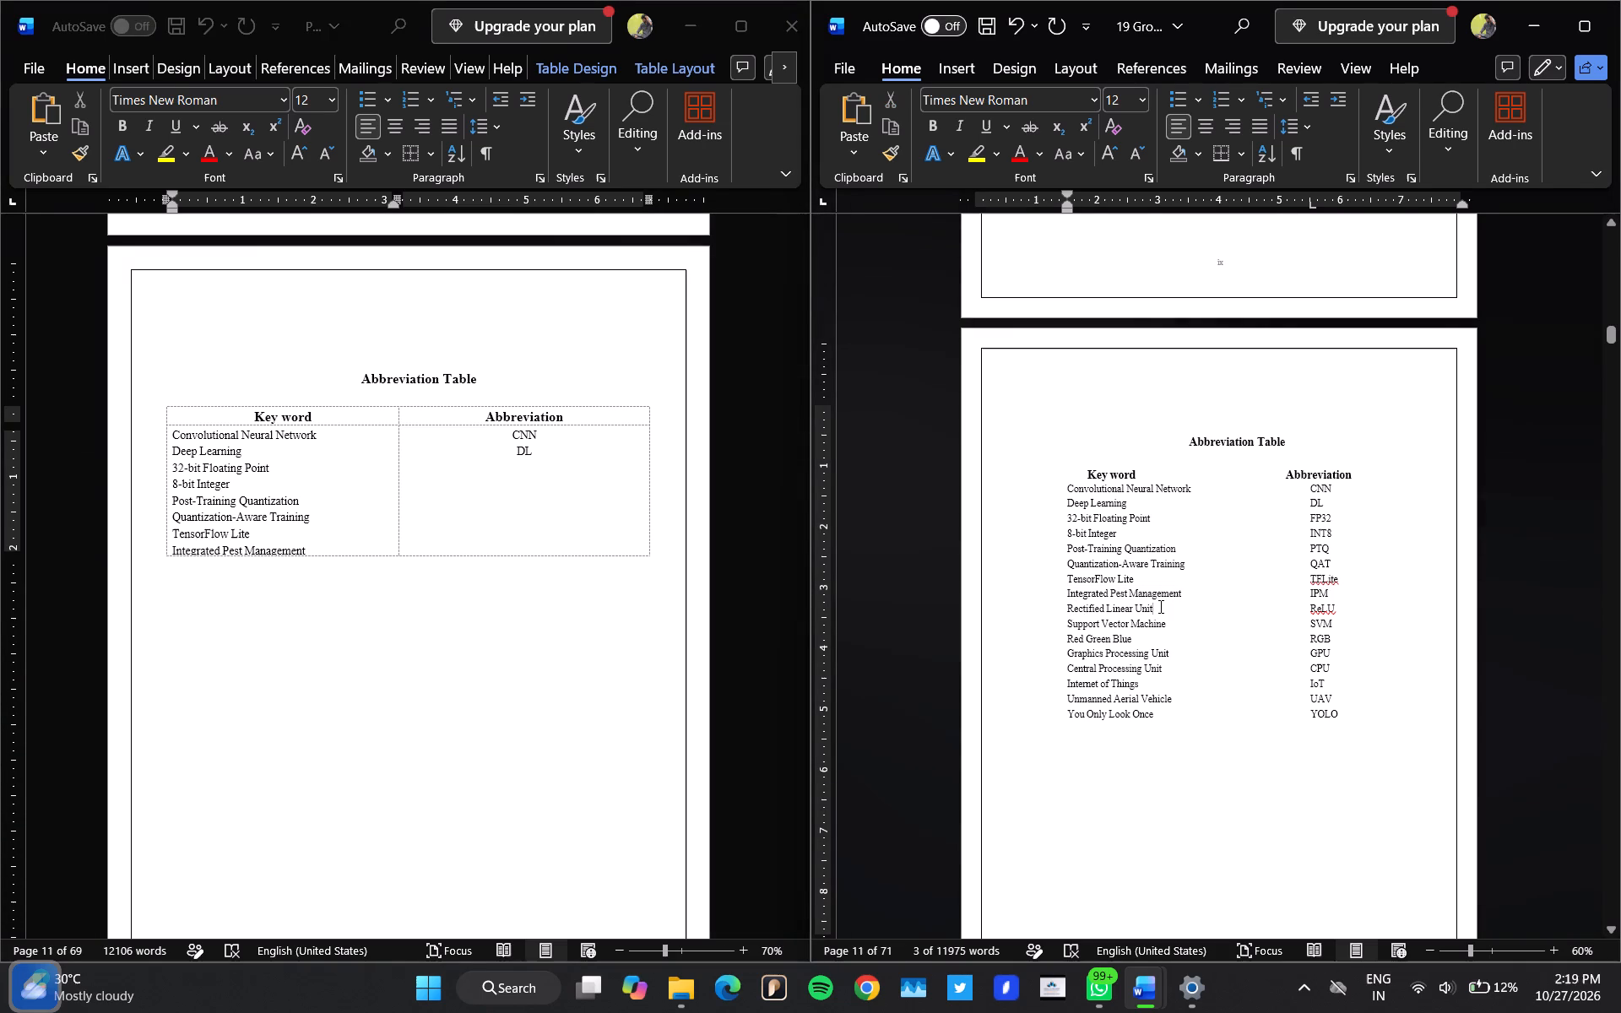
{"action": "left_click_drag", "start_coordinate": [1159, 606], "coordinate": [1055, 605]}
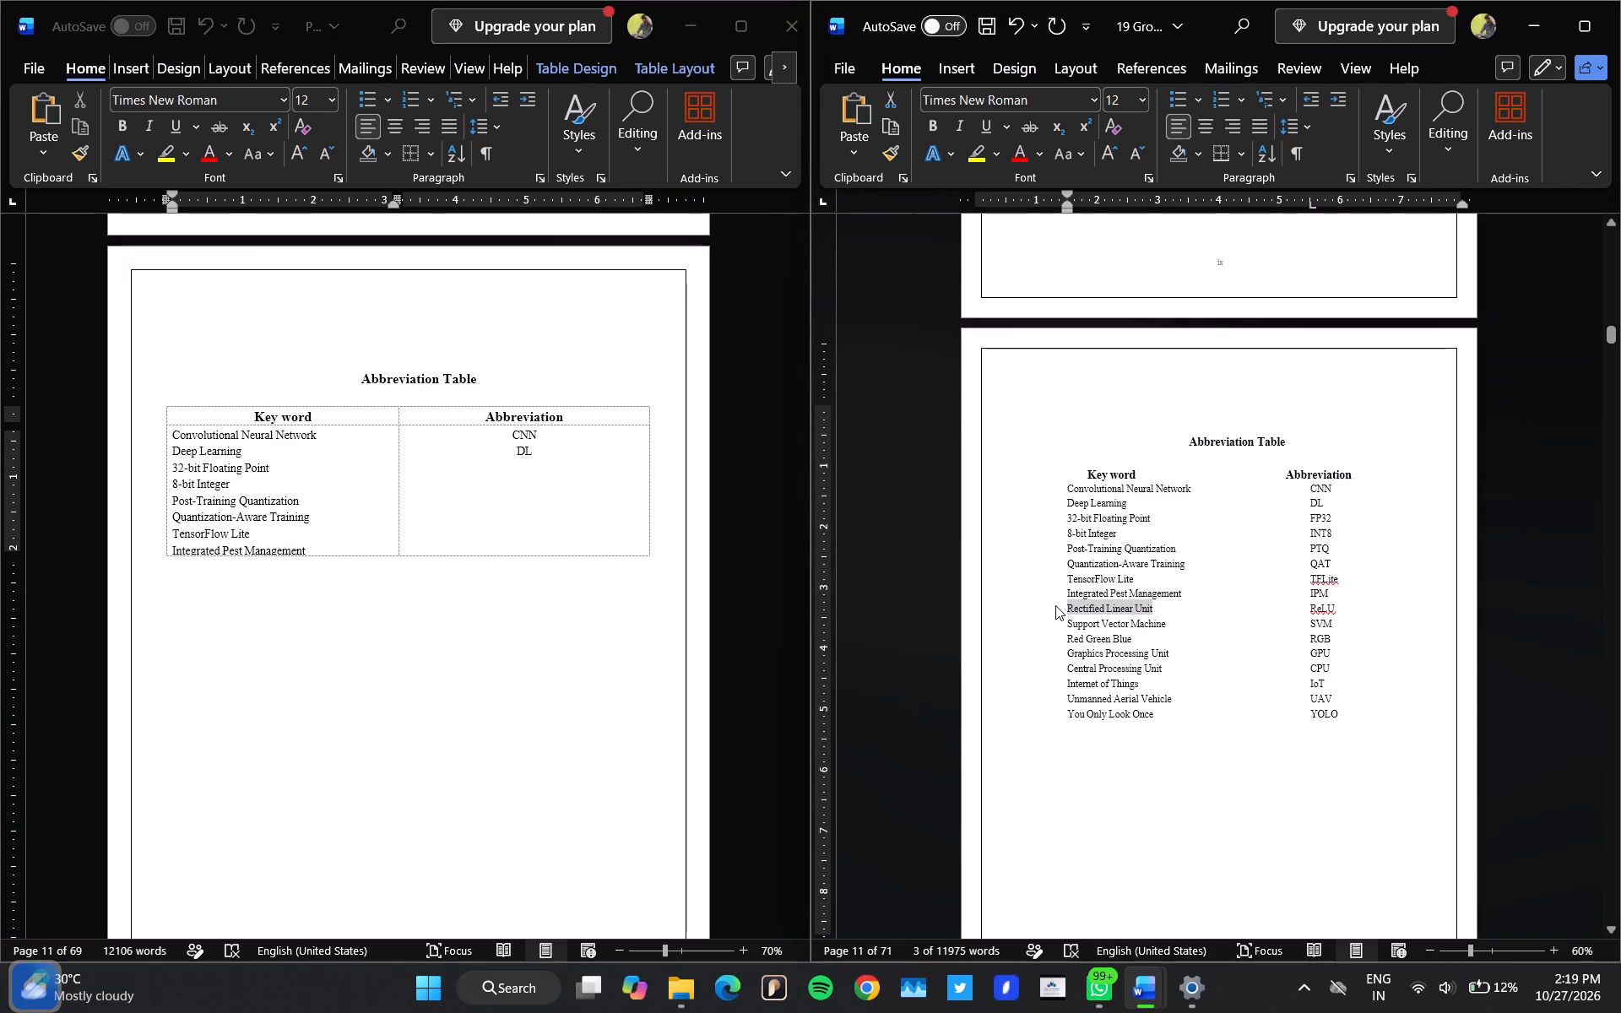
{"action": "key", "text": "ctrl+c"}
{"action": "left_click", "coordinate": [323, 540]}
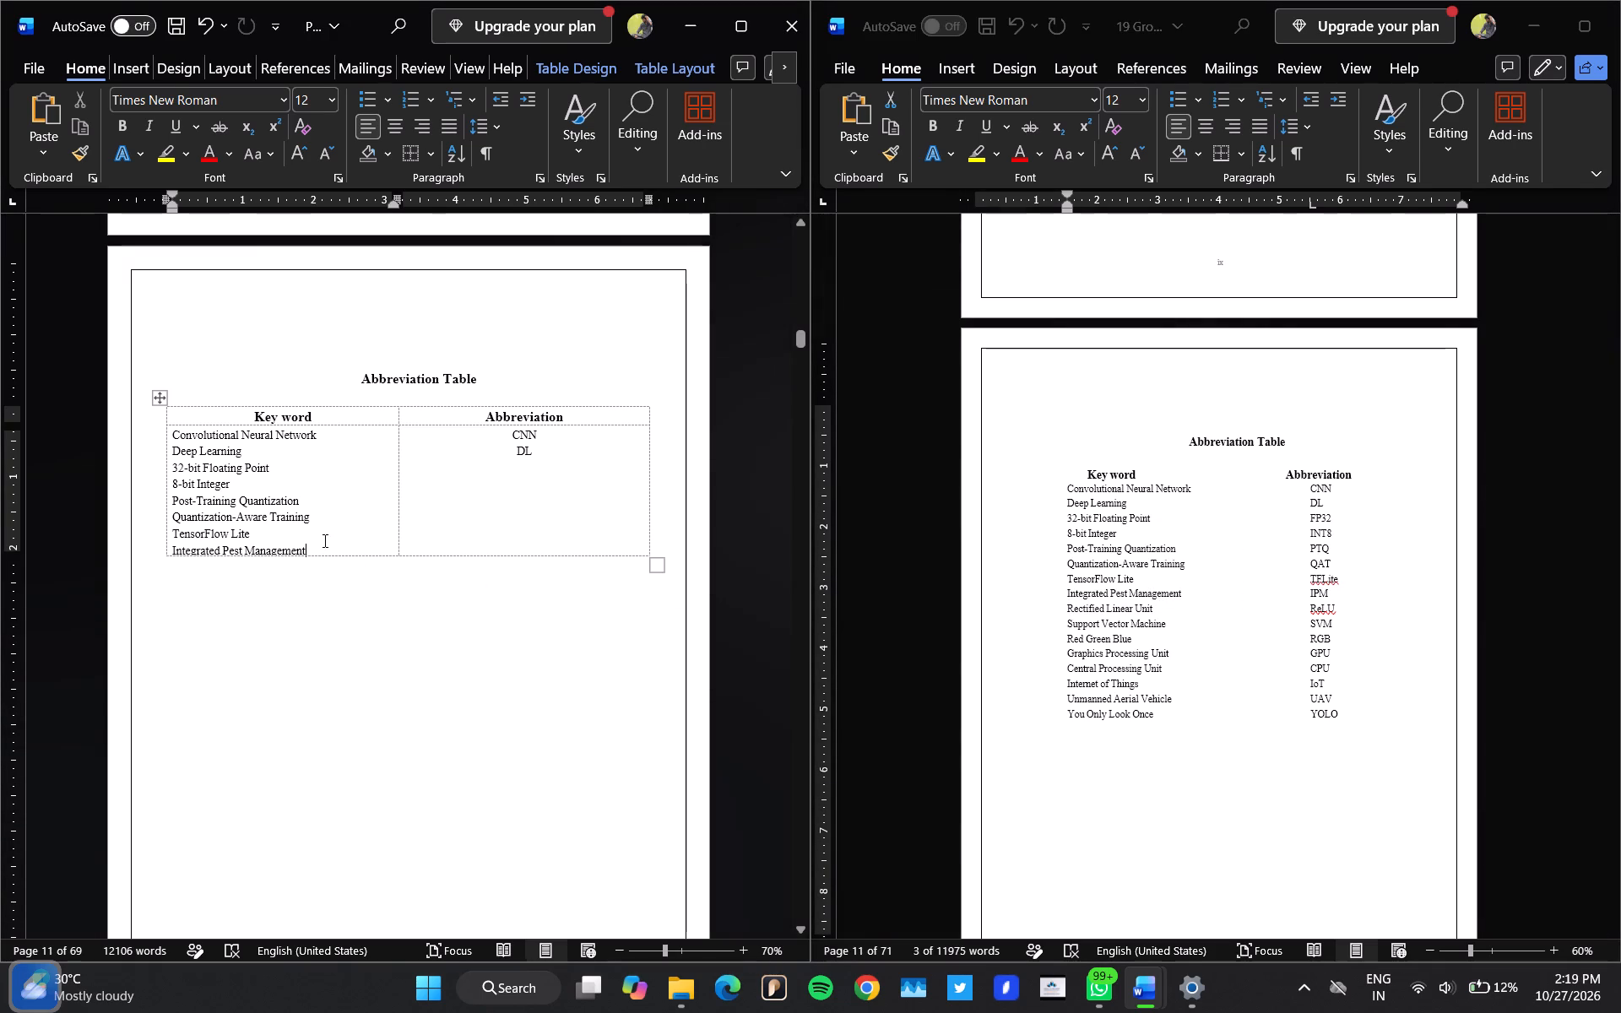
{"action": "key", "text": "Return"}
{"action": "key", "text": "ctrl+v"}
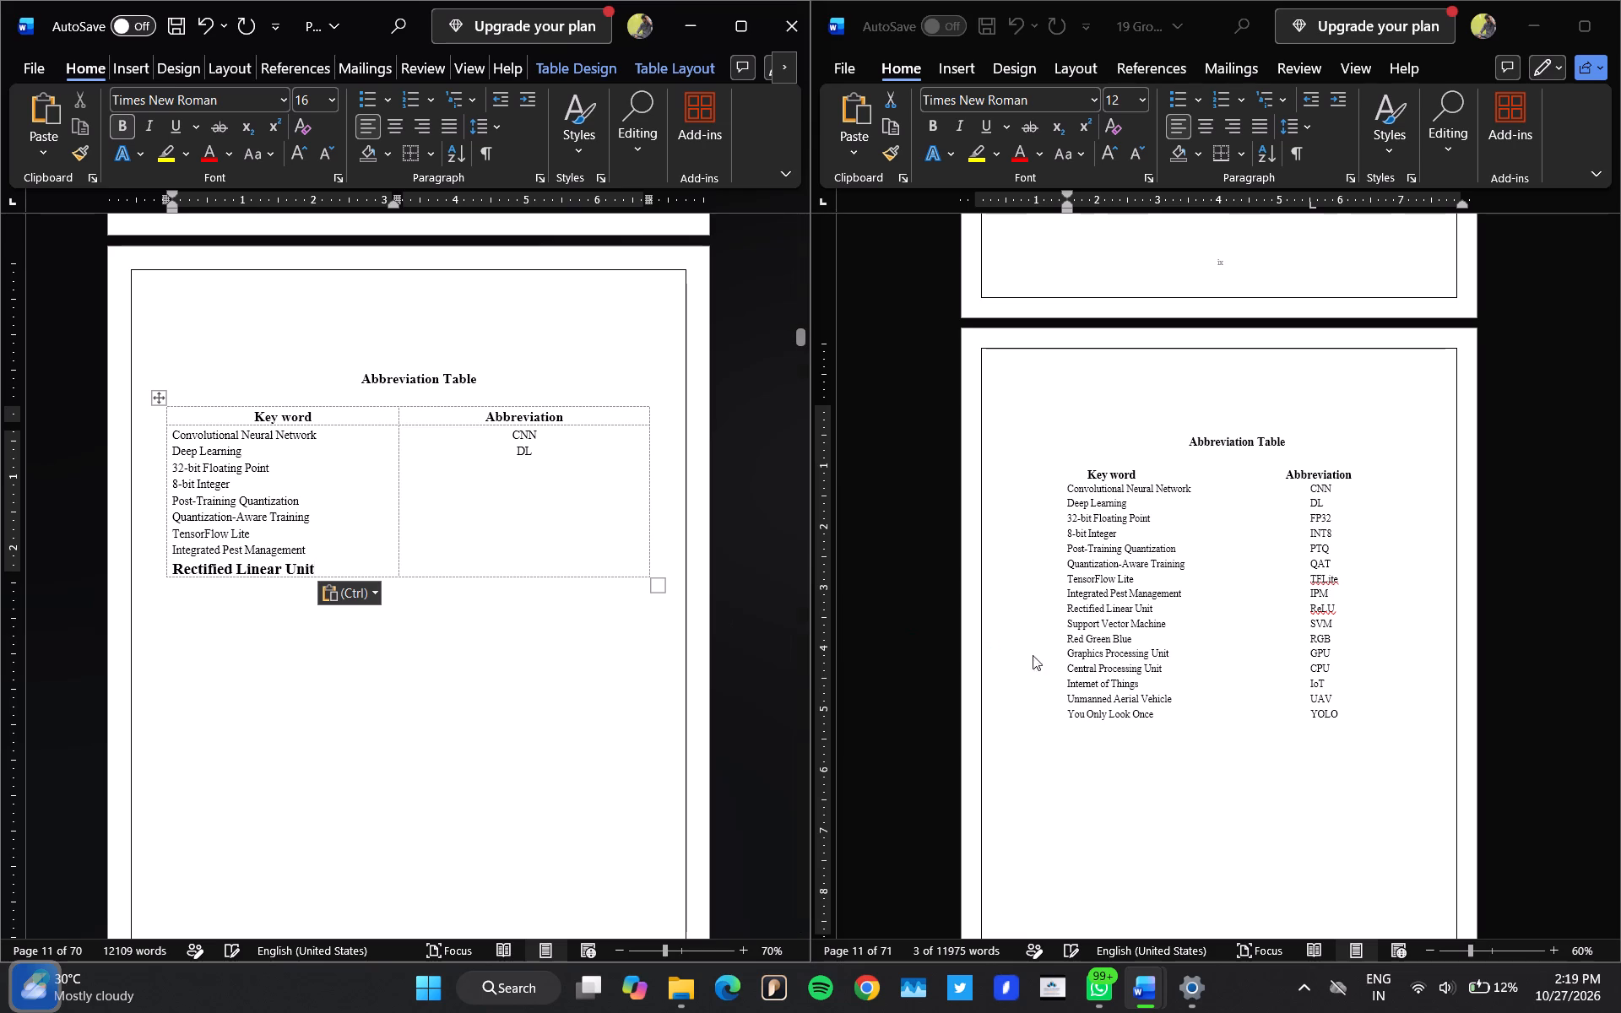
Copy "Support Vector Machine" from the 19 Group table onto a new line below "Rectified Linear Unit" in the report's Key word cell.
{"action": "left_click", "coordinate": [1165, 621]}
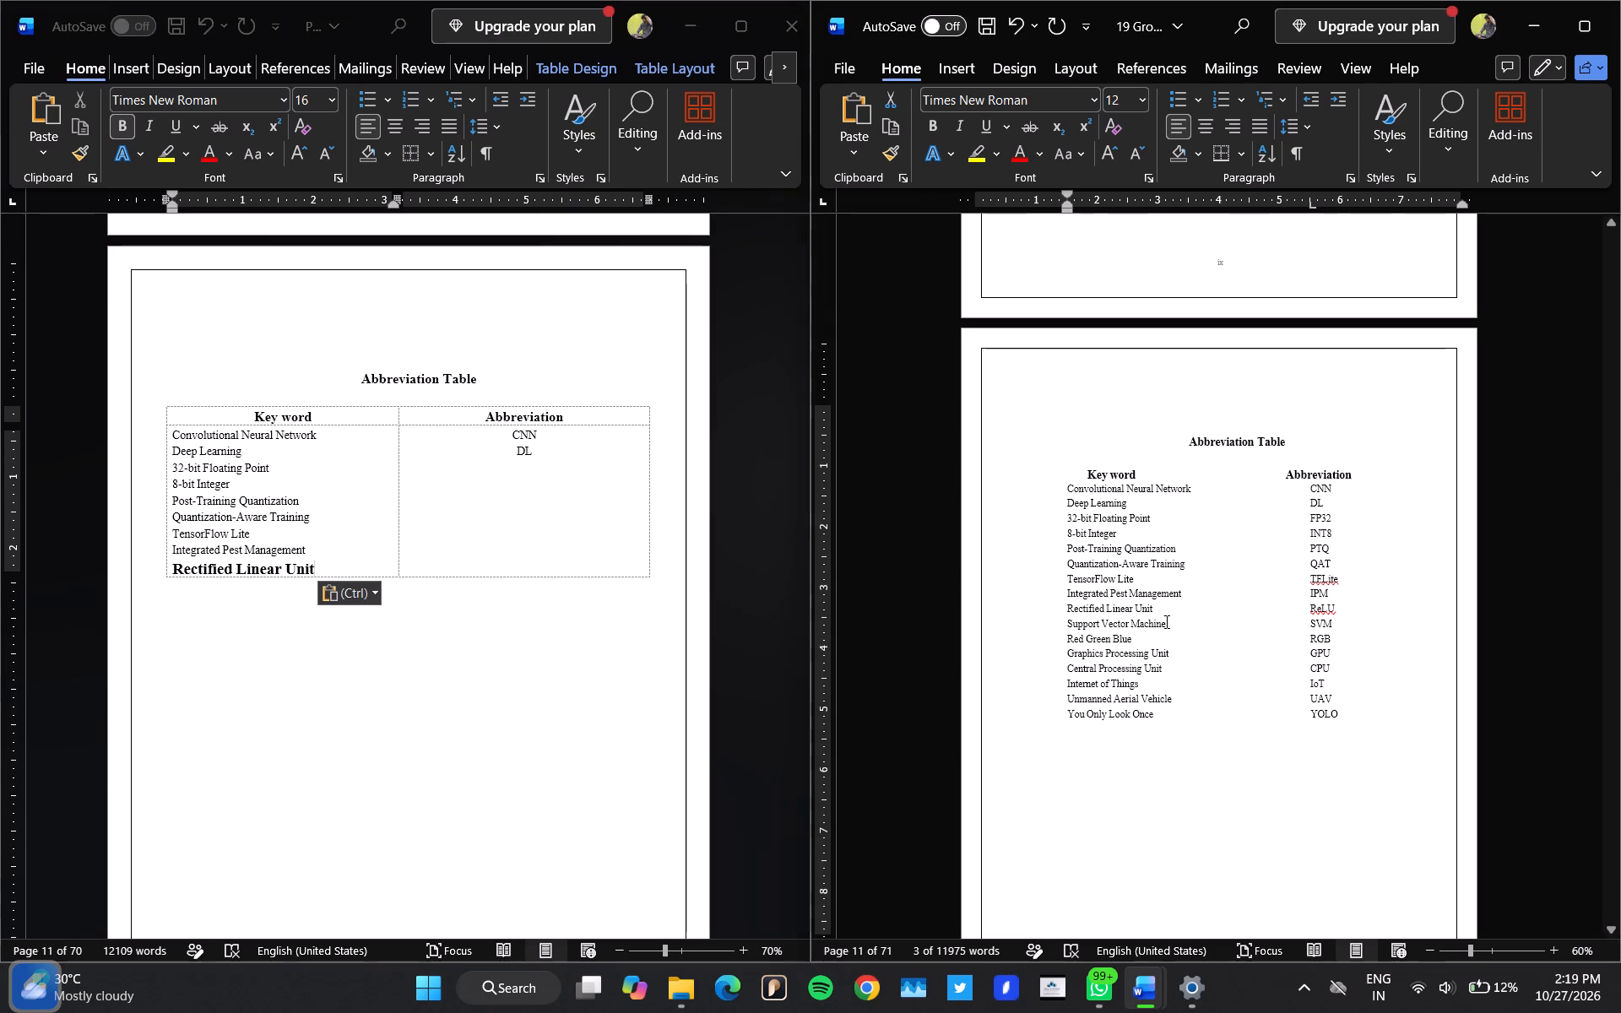
{"action": "left_click", "coordinate": [1165, 621]}
{"action": "left_click_drag", "start_coordinate": [1167, 622], "coordinate": [1058, 630]}
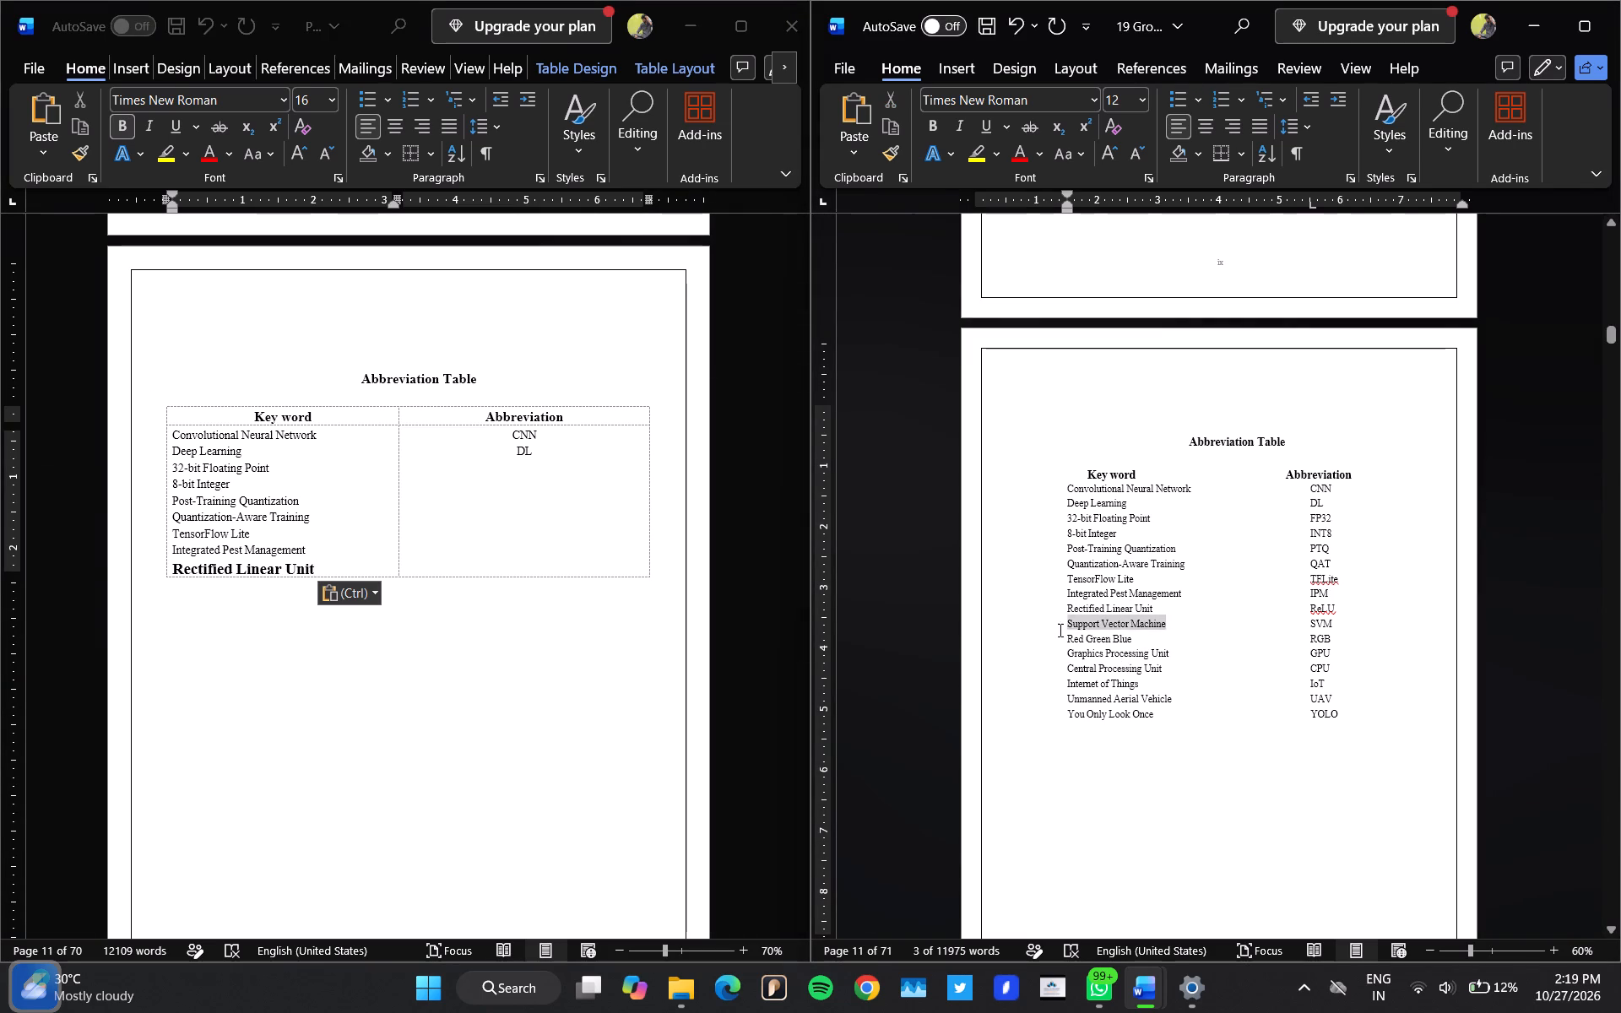
{"action": "left_click_drag", "start_coordinate": [1058, 630], "coordinate": [1070, 625]}
{"action": "key", "text": "ctrl+c"}
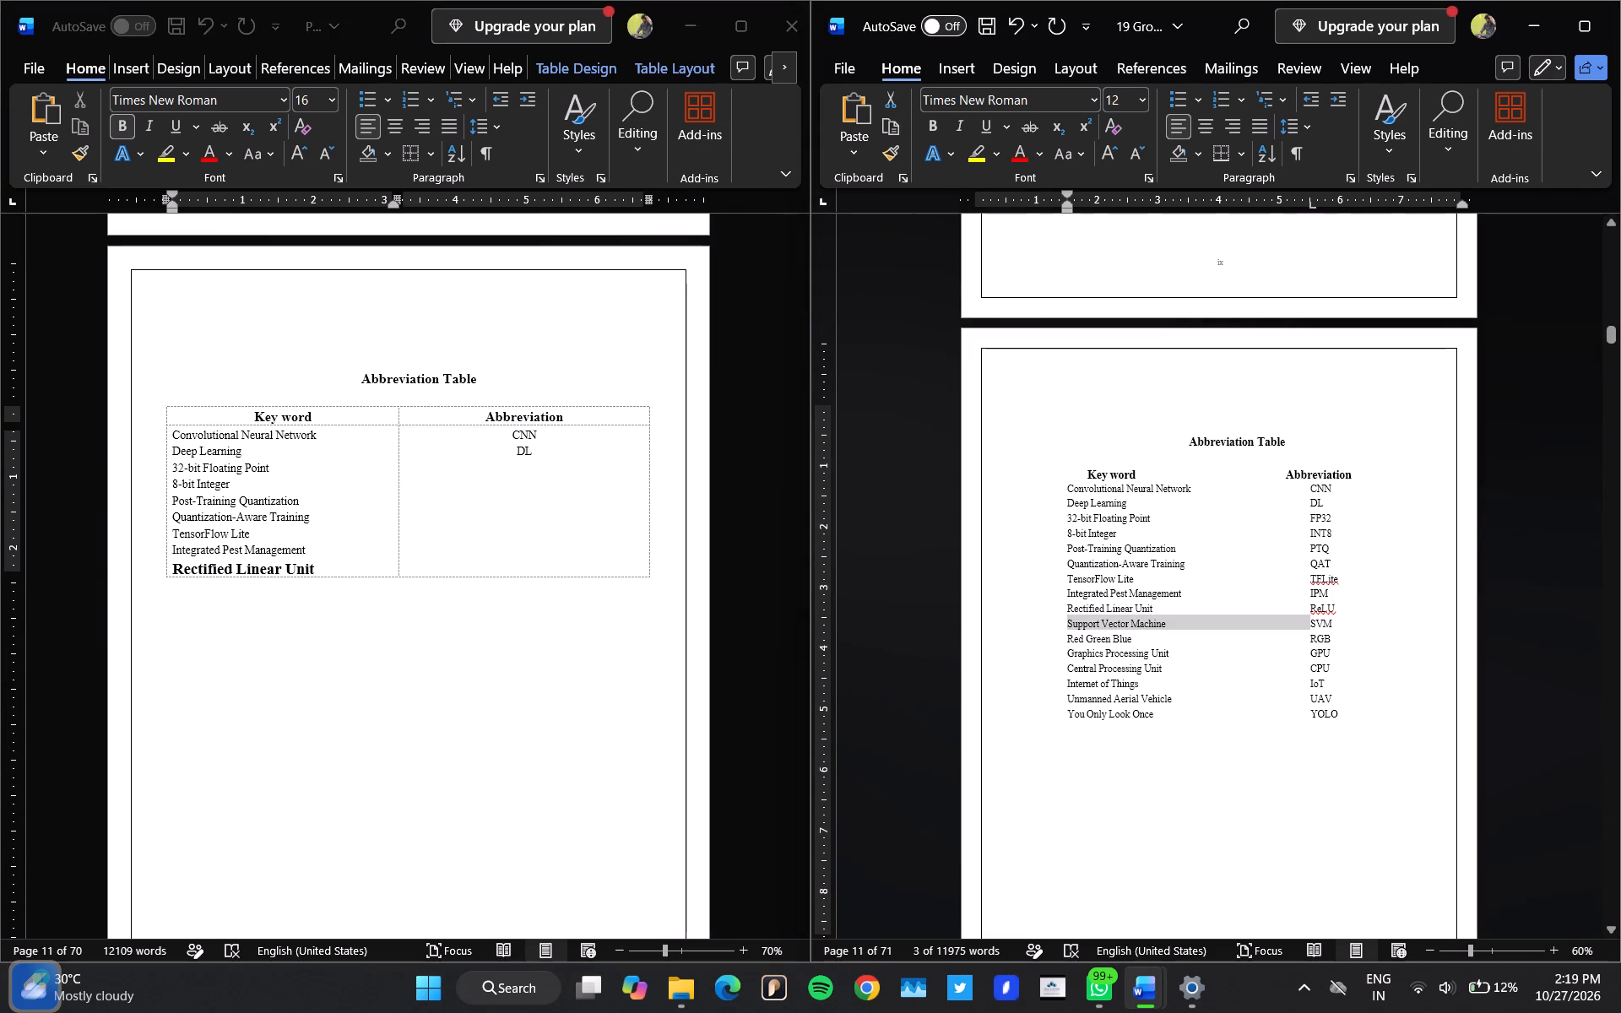
{"action": "left_click", "coordinate": [324, 565]}
{"action": "key", "text": "Return"}
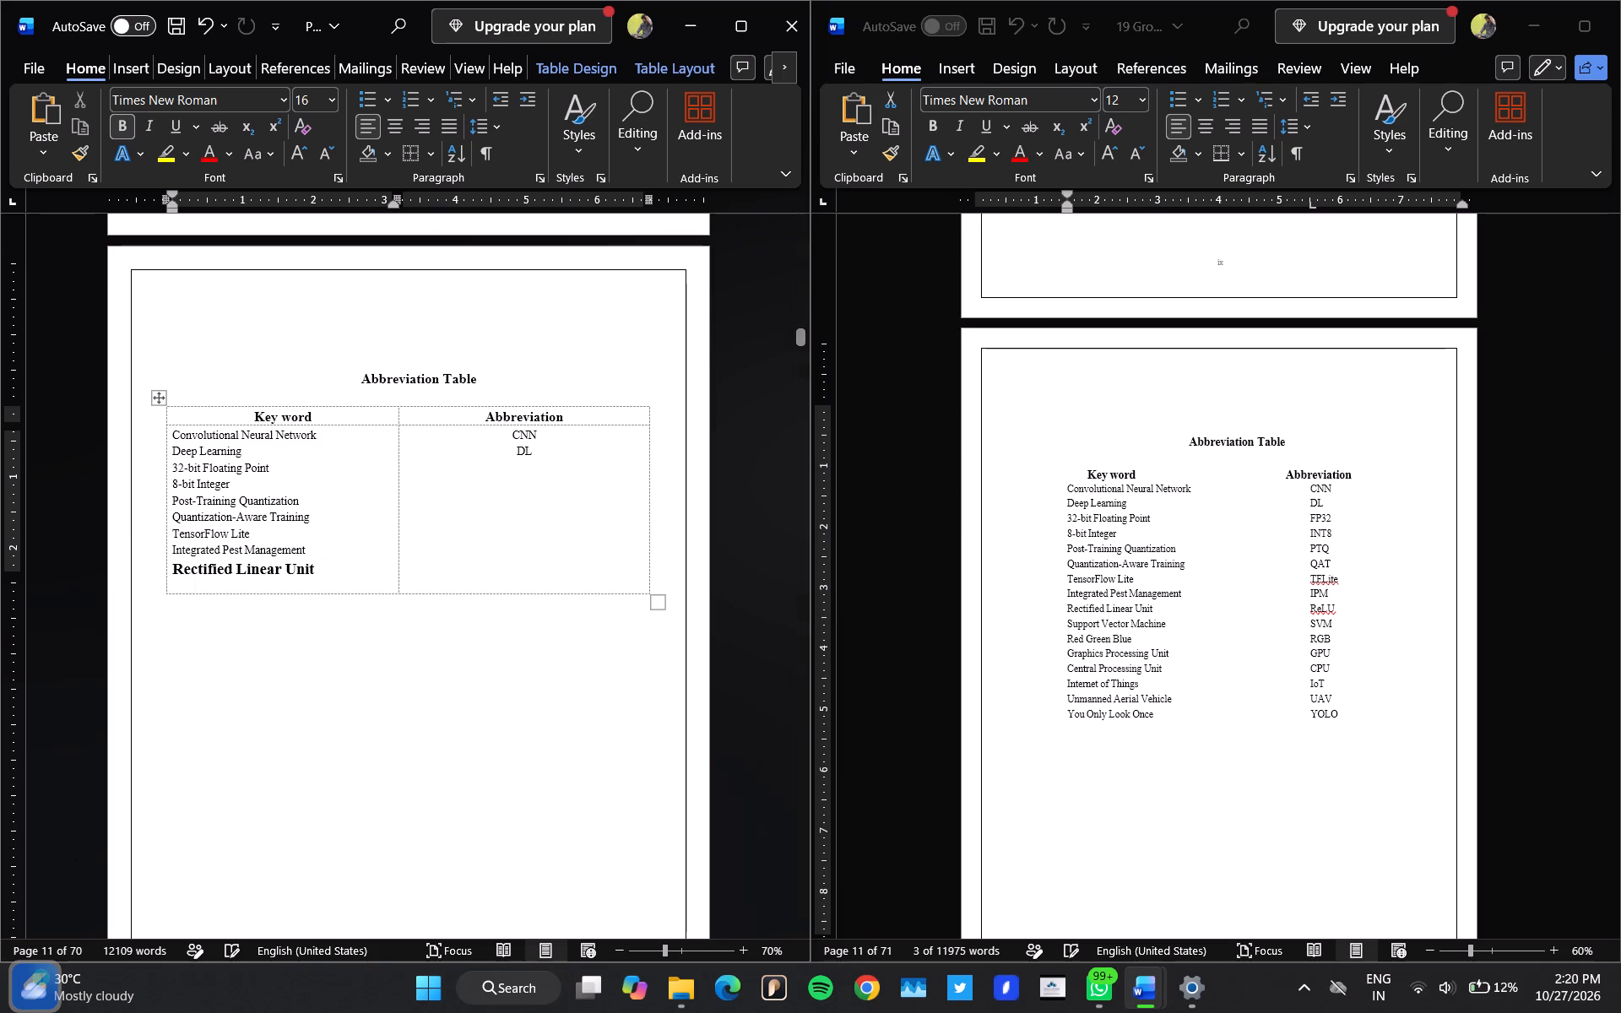
{"action": "key", "text": "ctrl+v"}
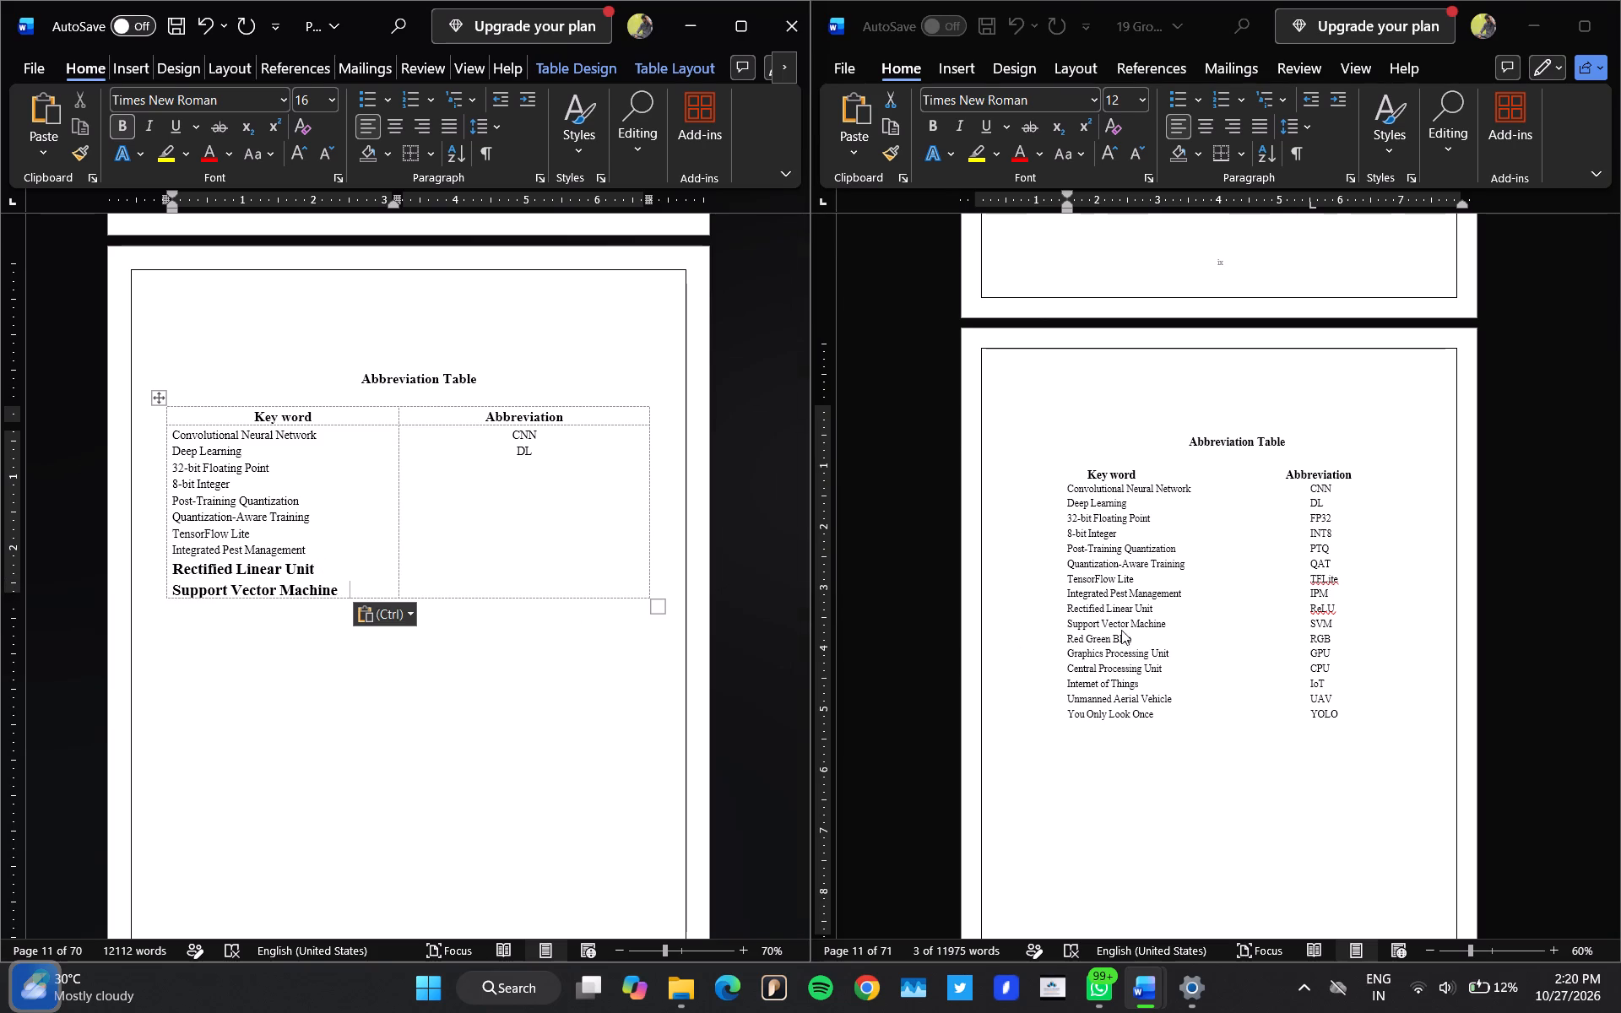
Copy "Red Green Blue" from the 19 Group table onto a new line below "Support Vector Machine" in the report's Key word cell.
{"action": "left_click", "coordinate": [1130, 639]}
{"action": "left_click", "coordinate": [1133, 637]}
{"action": "left_click_drag", "start_coordinate": [1133, 637], "coordinate": [1025, 636]}
{"action": "key", "text": "ctrl+c"}
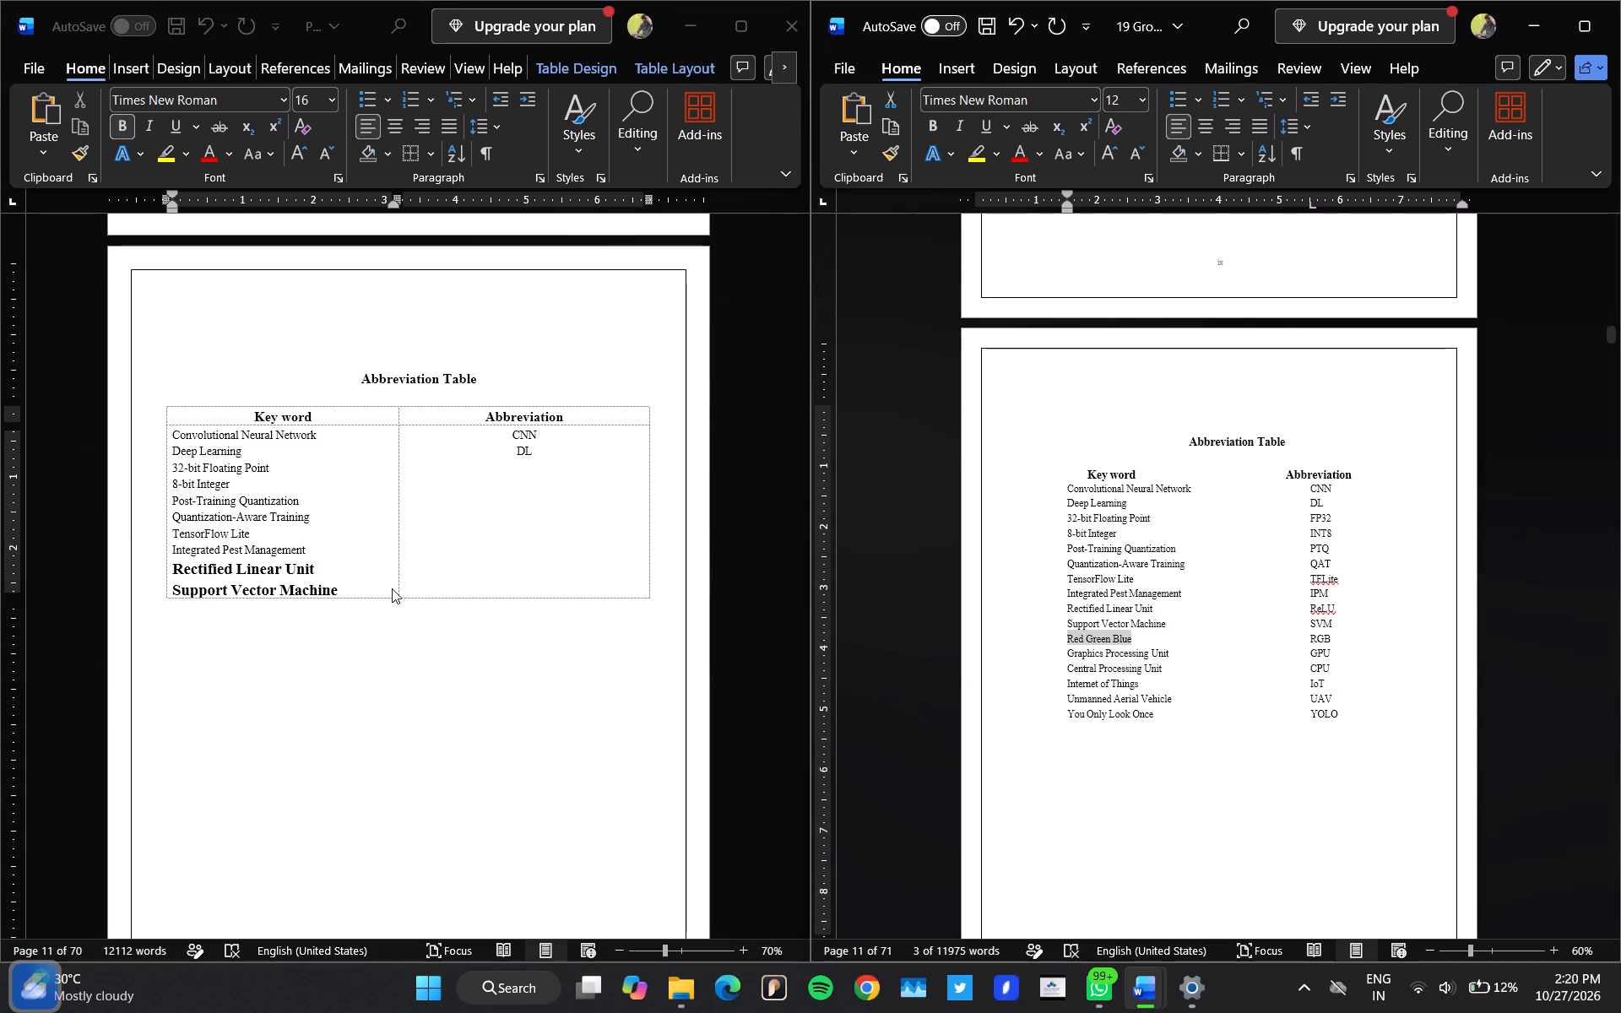
{"action": "left_click", "coordinate": [357, 588]}
{"action": "key", "text": "Return"}
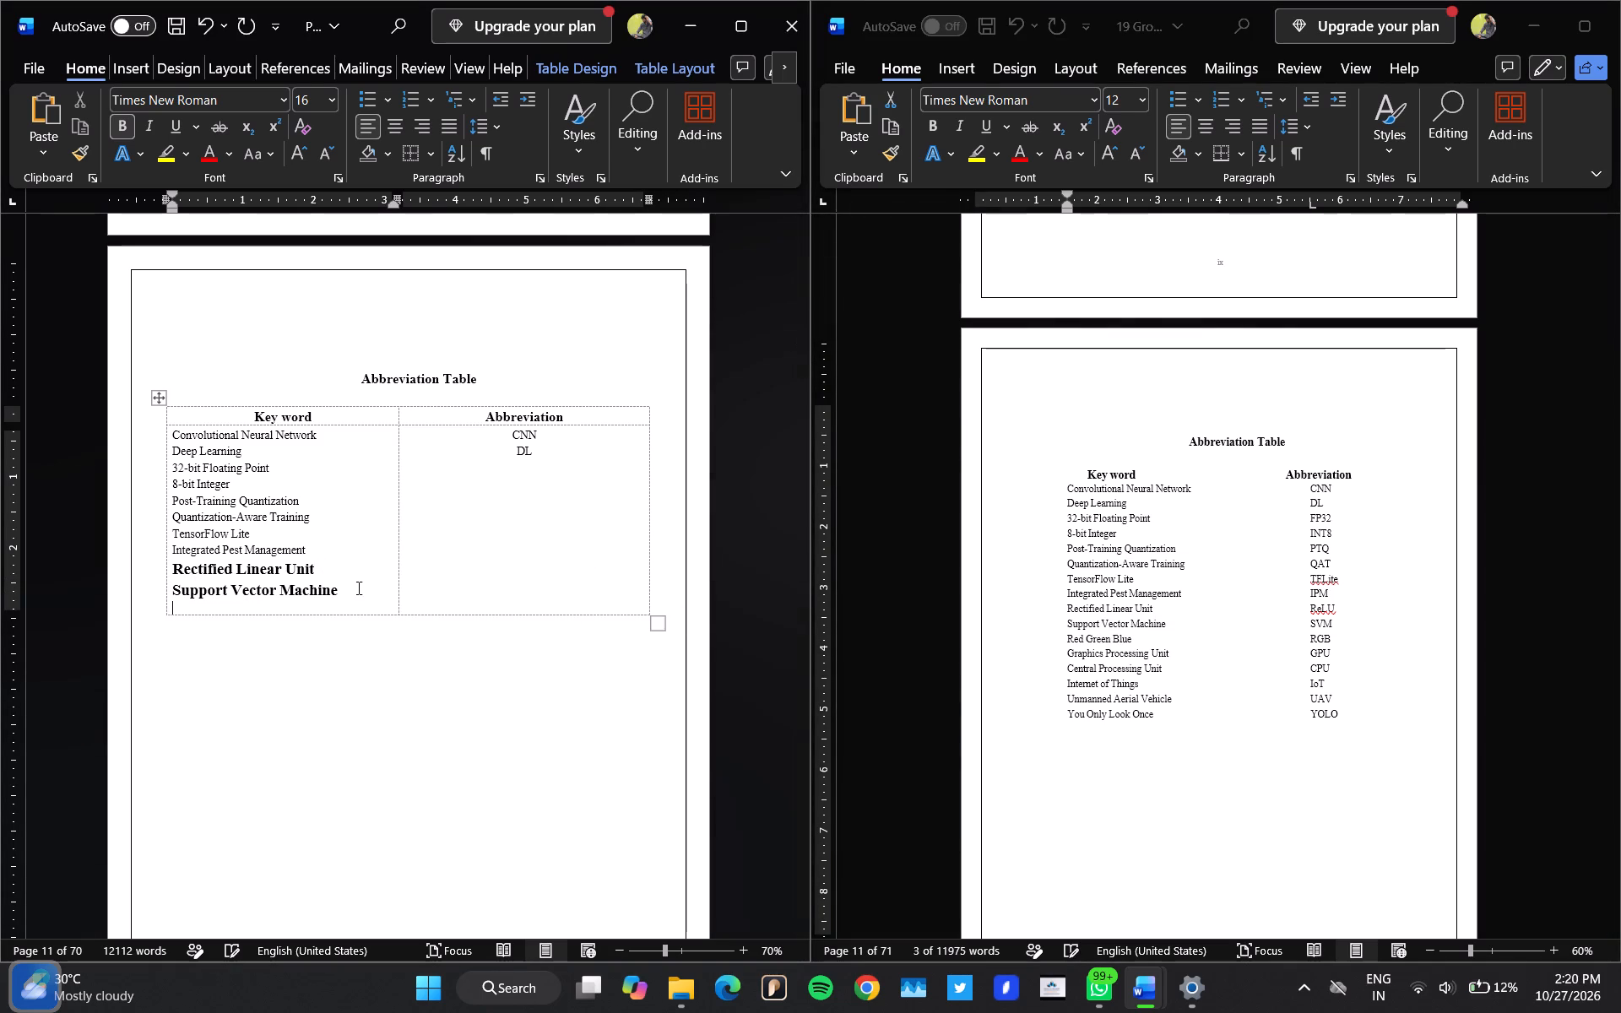
{"action": "key", "text": "ctrl+v"}
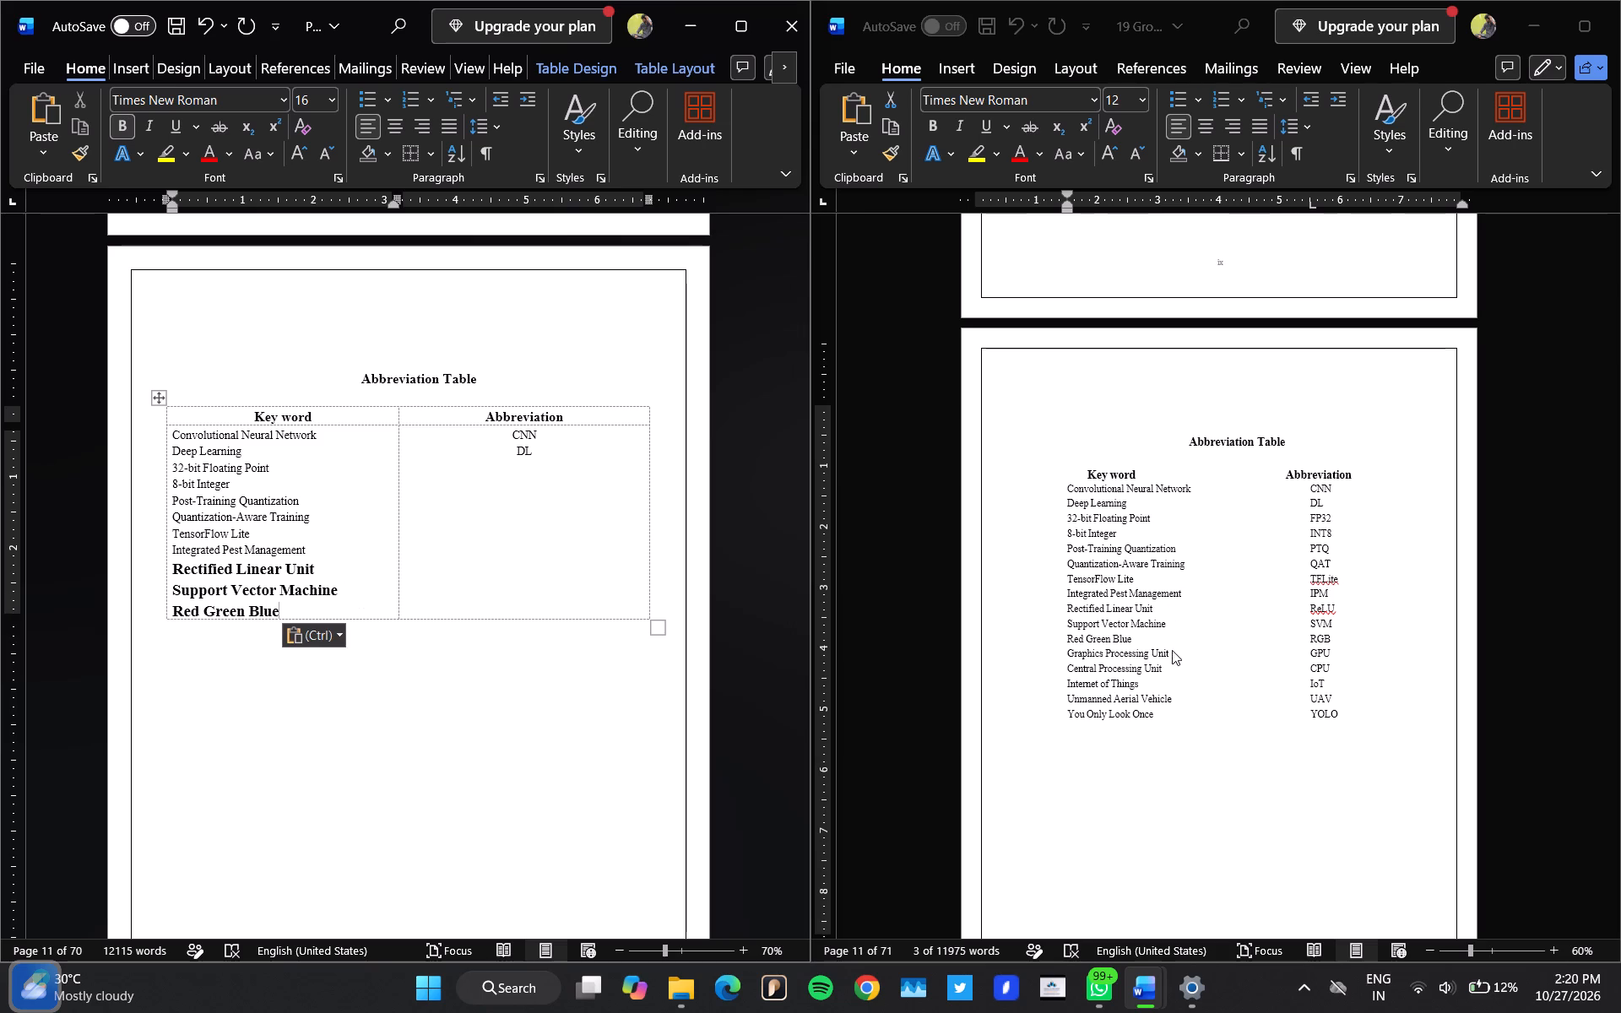
Copy "Graphics Processing Unit" from the 19 Group table onto a new line below "Red Green Blue" in the report's Key word cell.
{"action": "left_click", "coordinate": [1168, 646]}
{"action": "left_click", "coordinate": [1167, 653]}
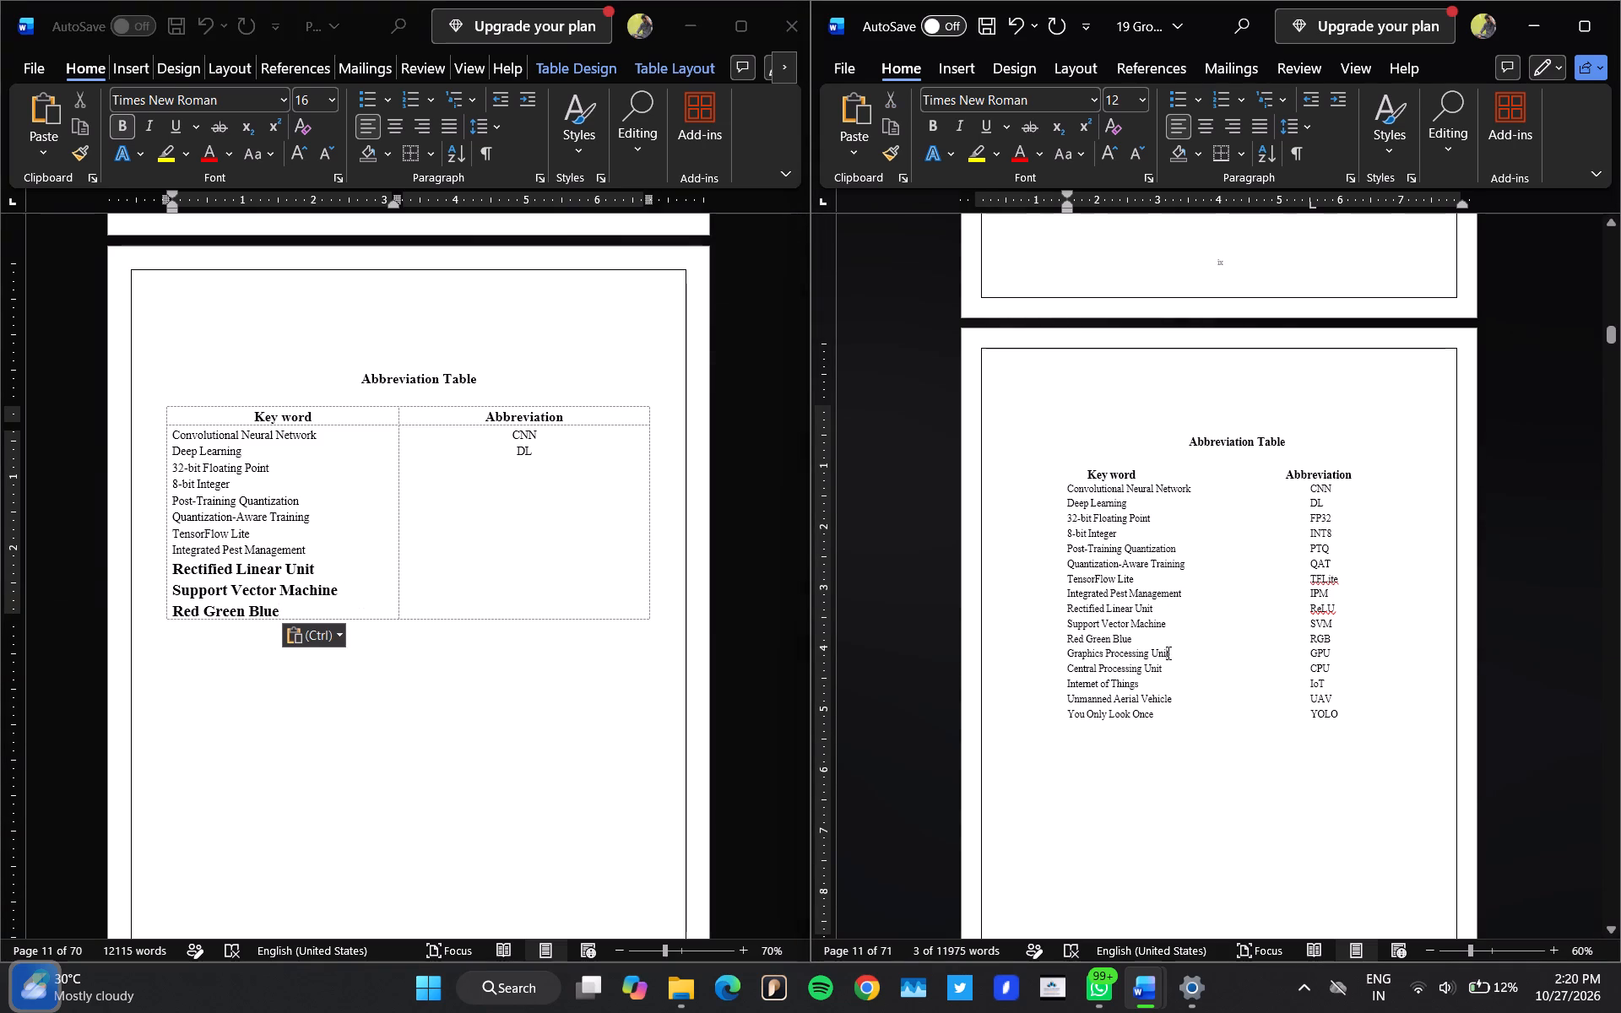
{"action": "left_click_drag", "start_coordinate": [1170, 653], "coordinate": [1158, 655]}
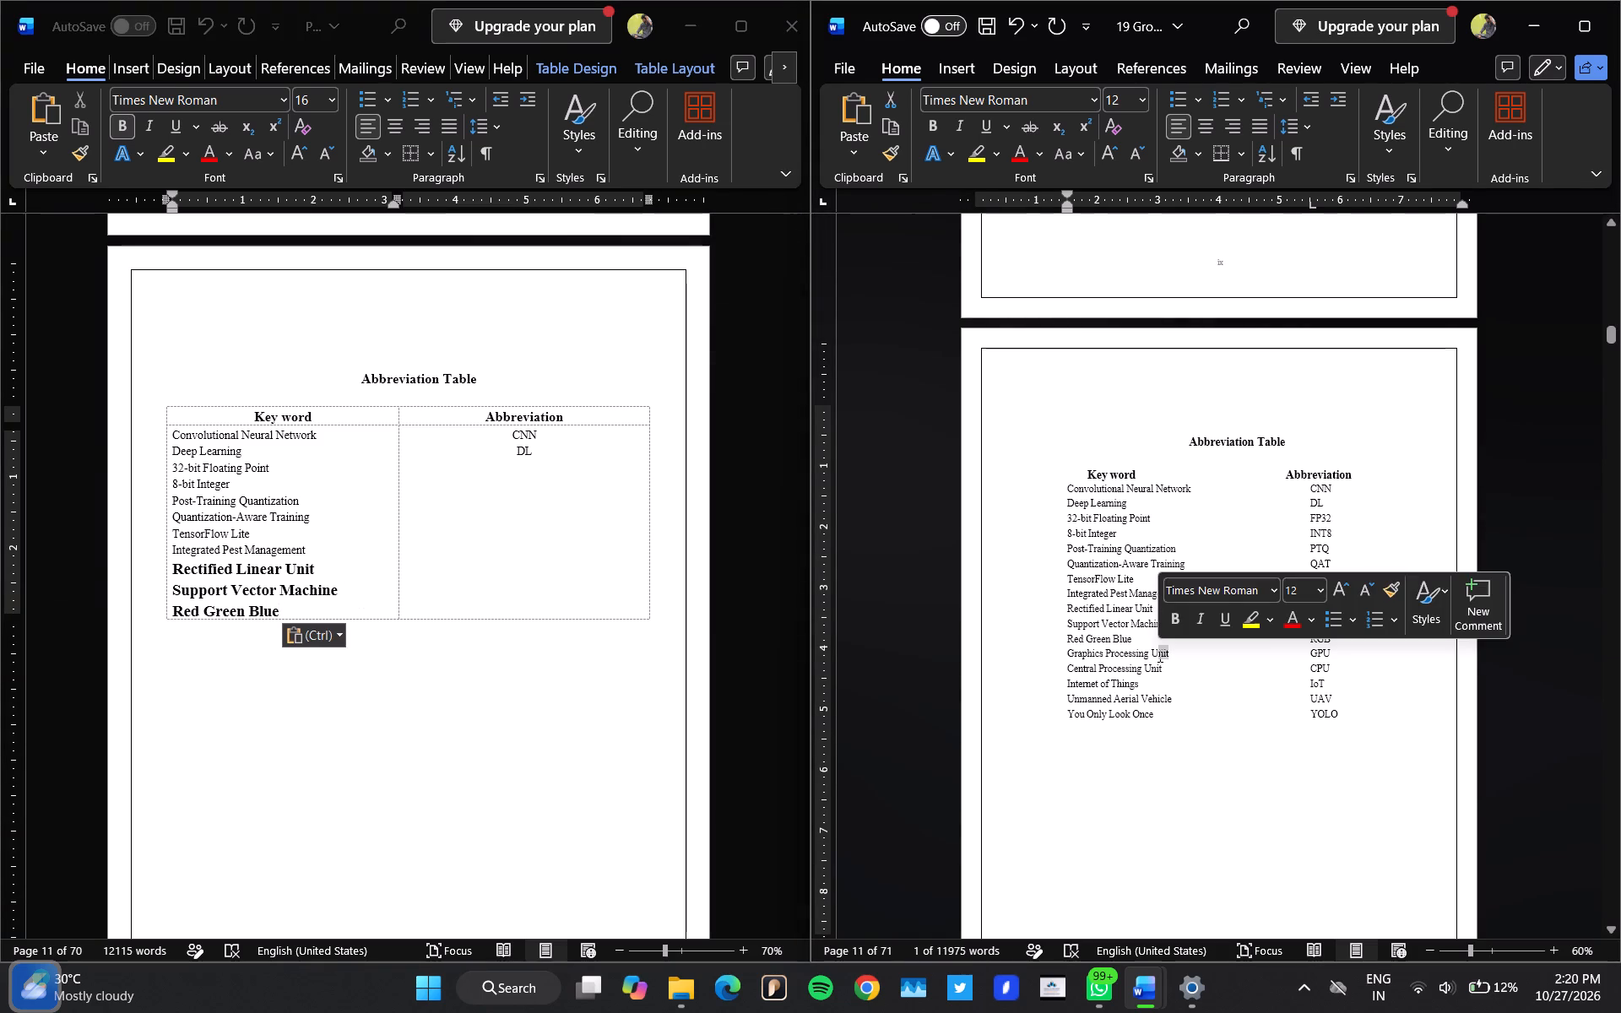
{"action": "left_click", "coordinate": [1176, 656]}
{"action": "left_click_drag", "start_coordinate": [1172, 654], "coordinate": [1103, 662]}
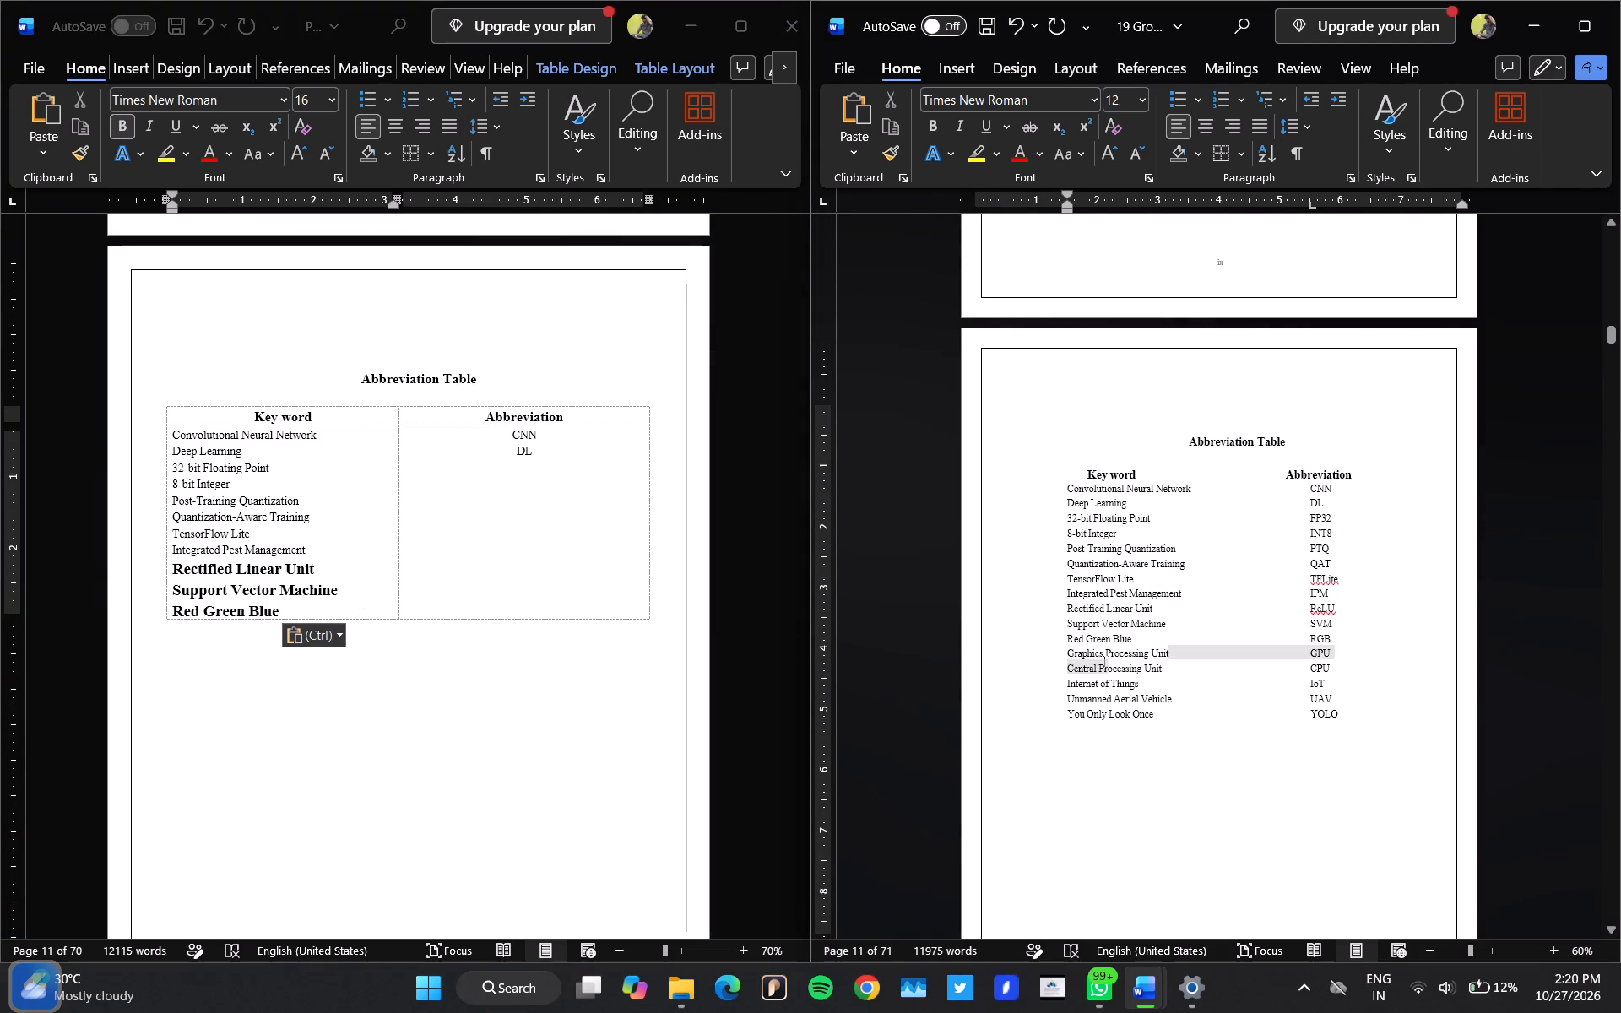
{"action": "left_click_drag", "start_coordinate": [1103, 662], "coordinate": [1064, 655]}
{"action": "key", "text": "ctrl+c"}
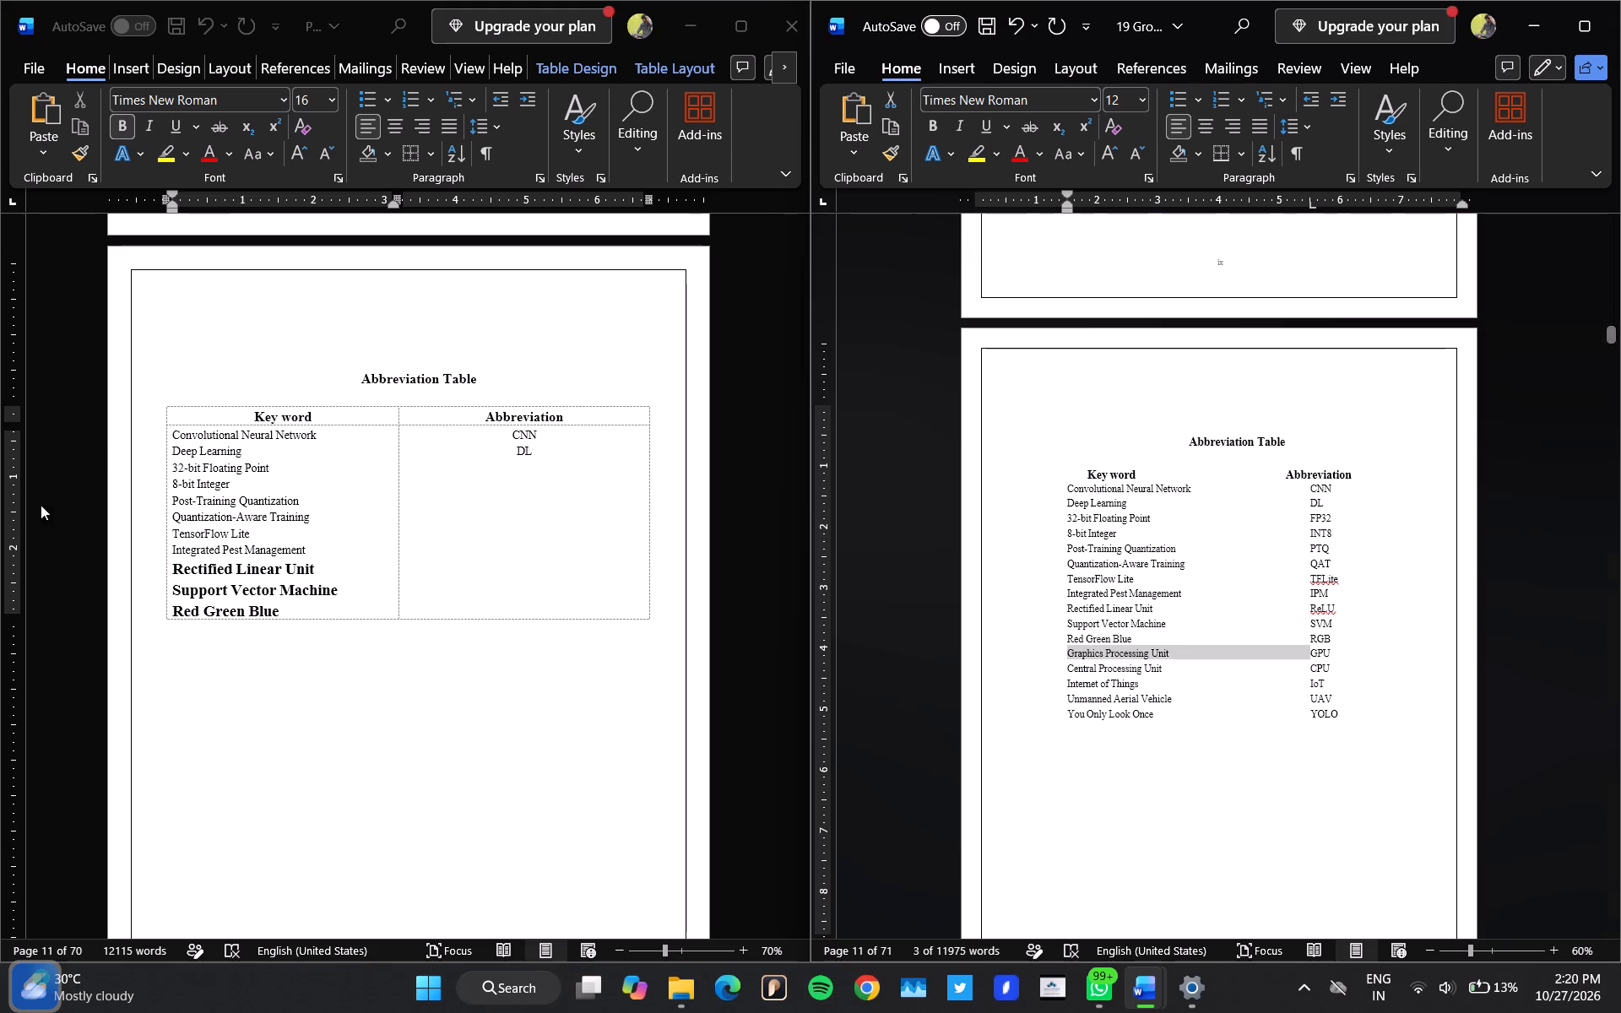
{"action": "left_click", "coordinate": [298, 605]}
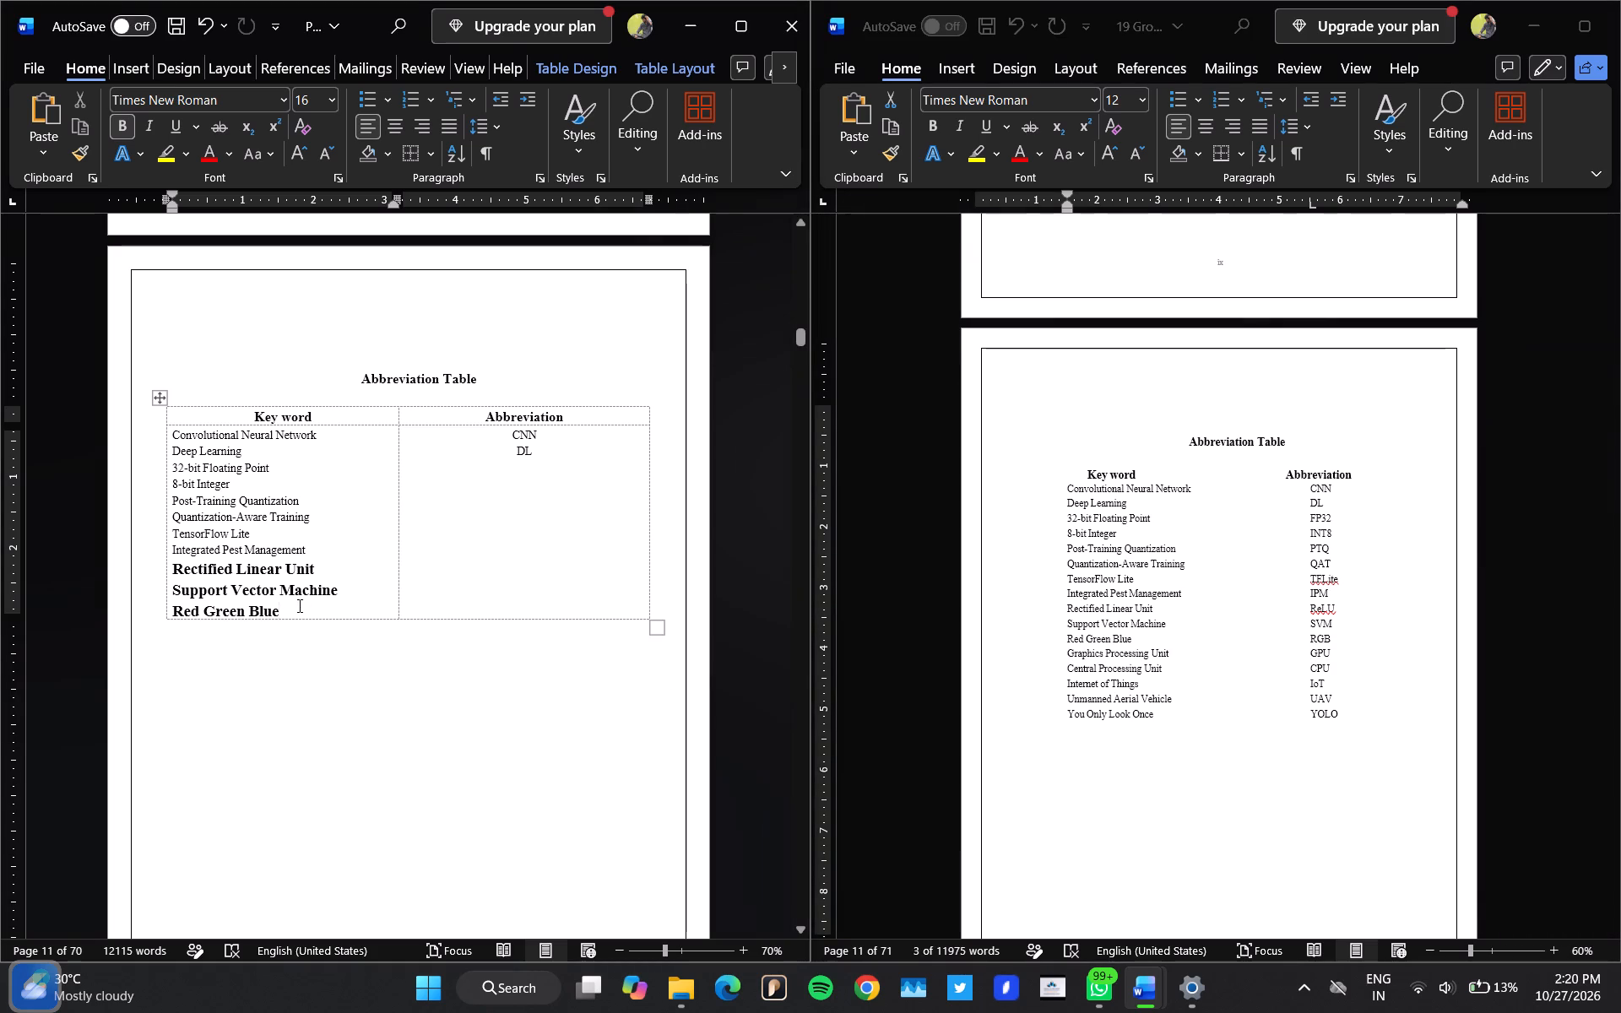
{"action": "key", "text": "Return"}
{"action": "key", "text": "ctrl+v"}
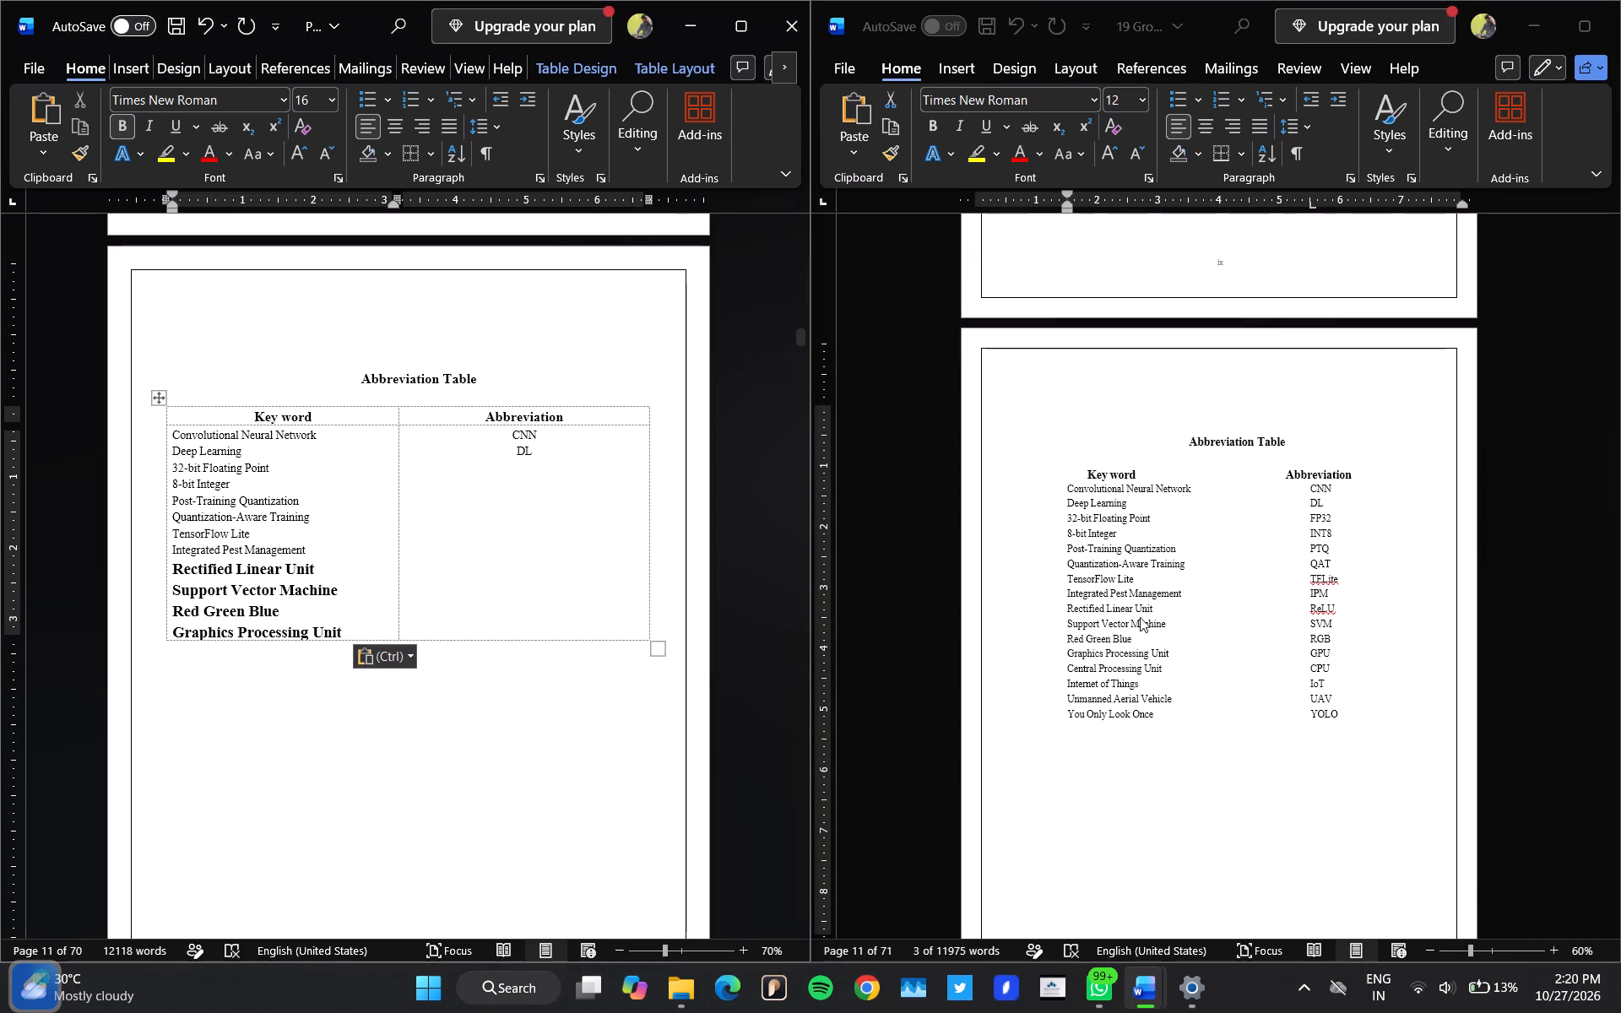
Copy "Central Processing Unit" from the 19 Group table onto a new line below "Graphics Processing Unit" in the report's Key word cell.
{"action": "left_click", "coordinate": [1164, 669]}
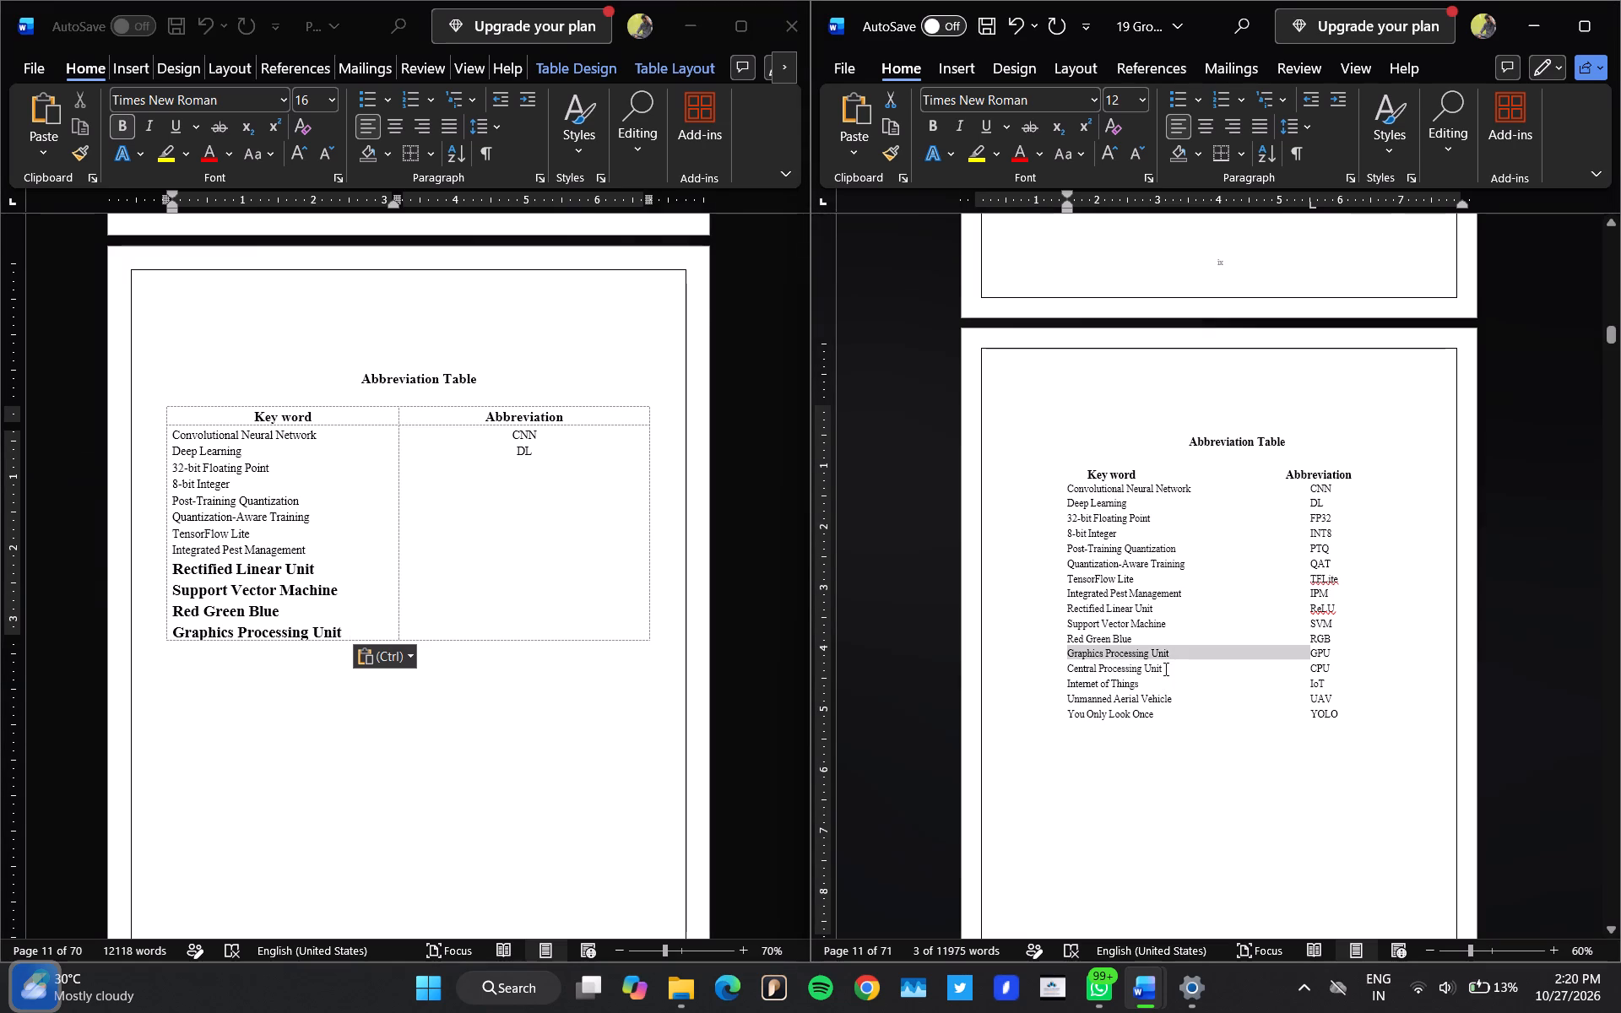
{"action": "left_click", "coordinate": [1164, 669]}
{"action": "left_click_drag", "start_coordinate": [1164, 669], "coordinate": [1062, 668]}
{"action": "key", "text": "ctrl+c"}
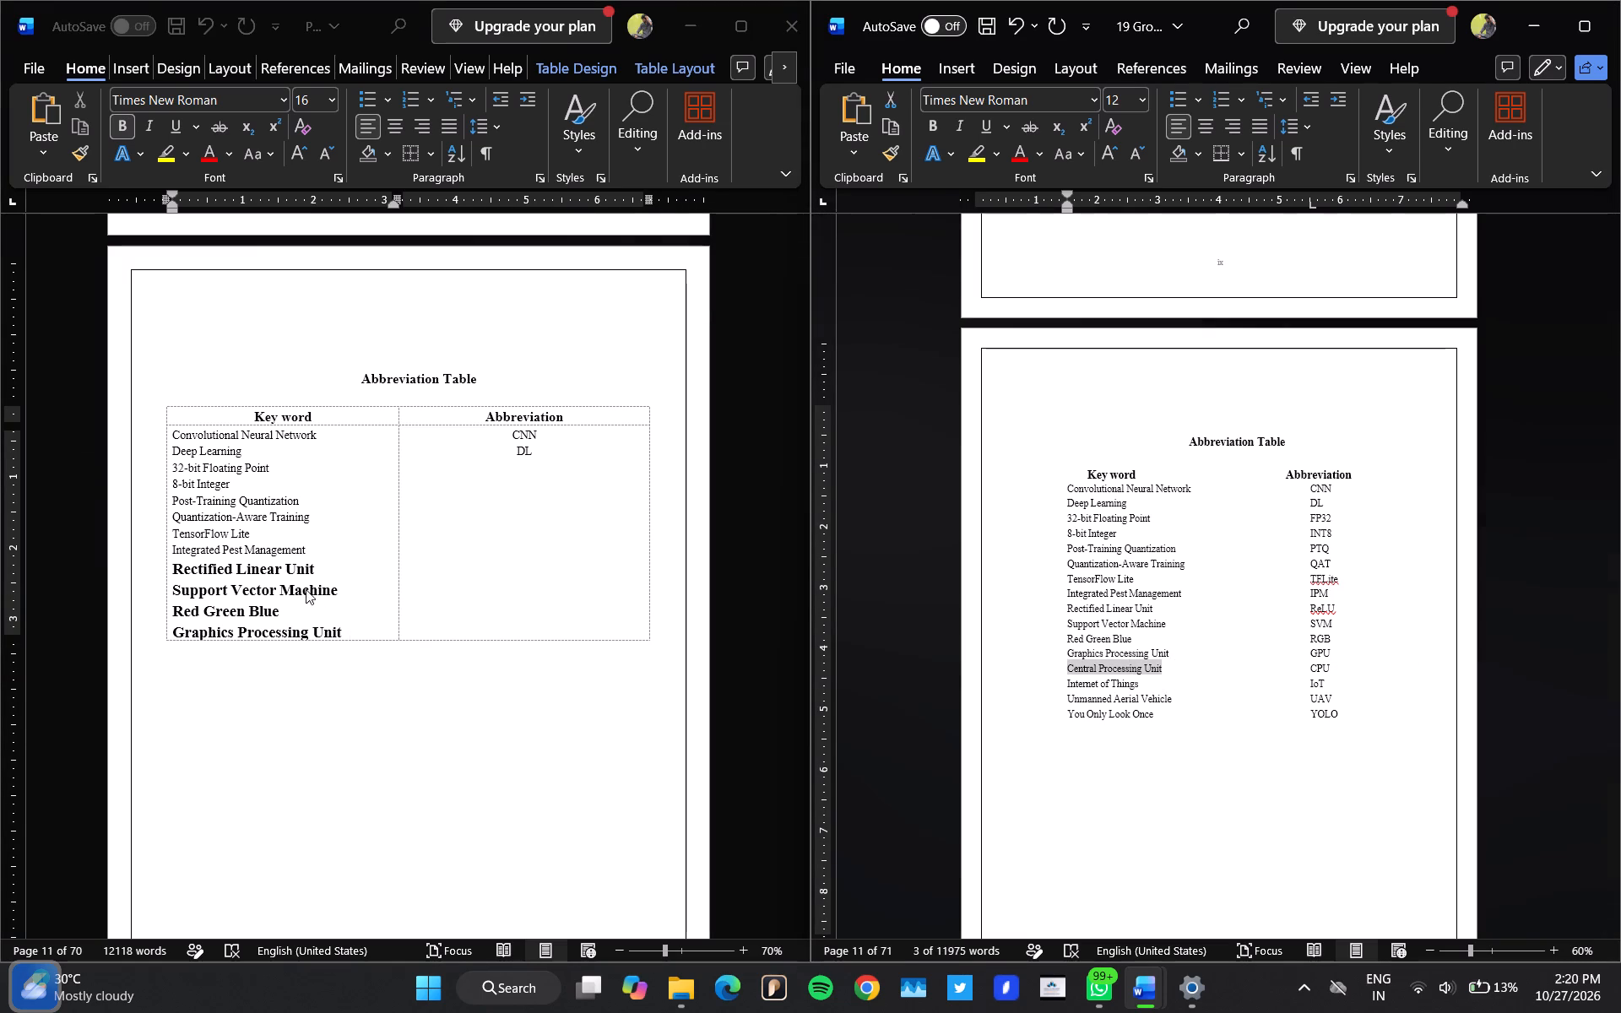
{"action": "left_click", "coordinate": [356, 627]}
{"action": "key", "text": "Return"}
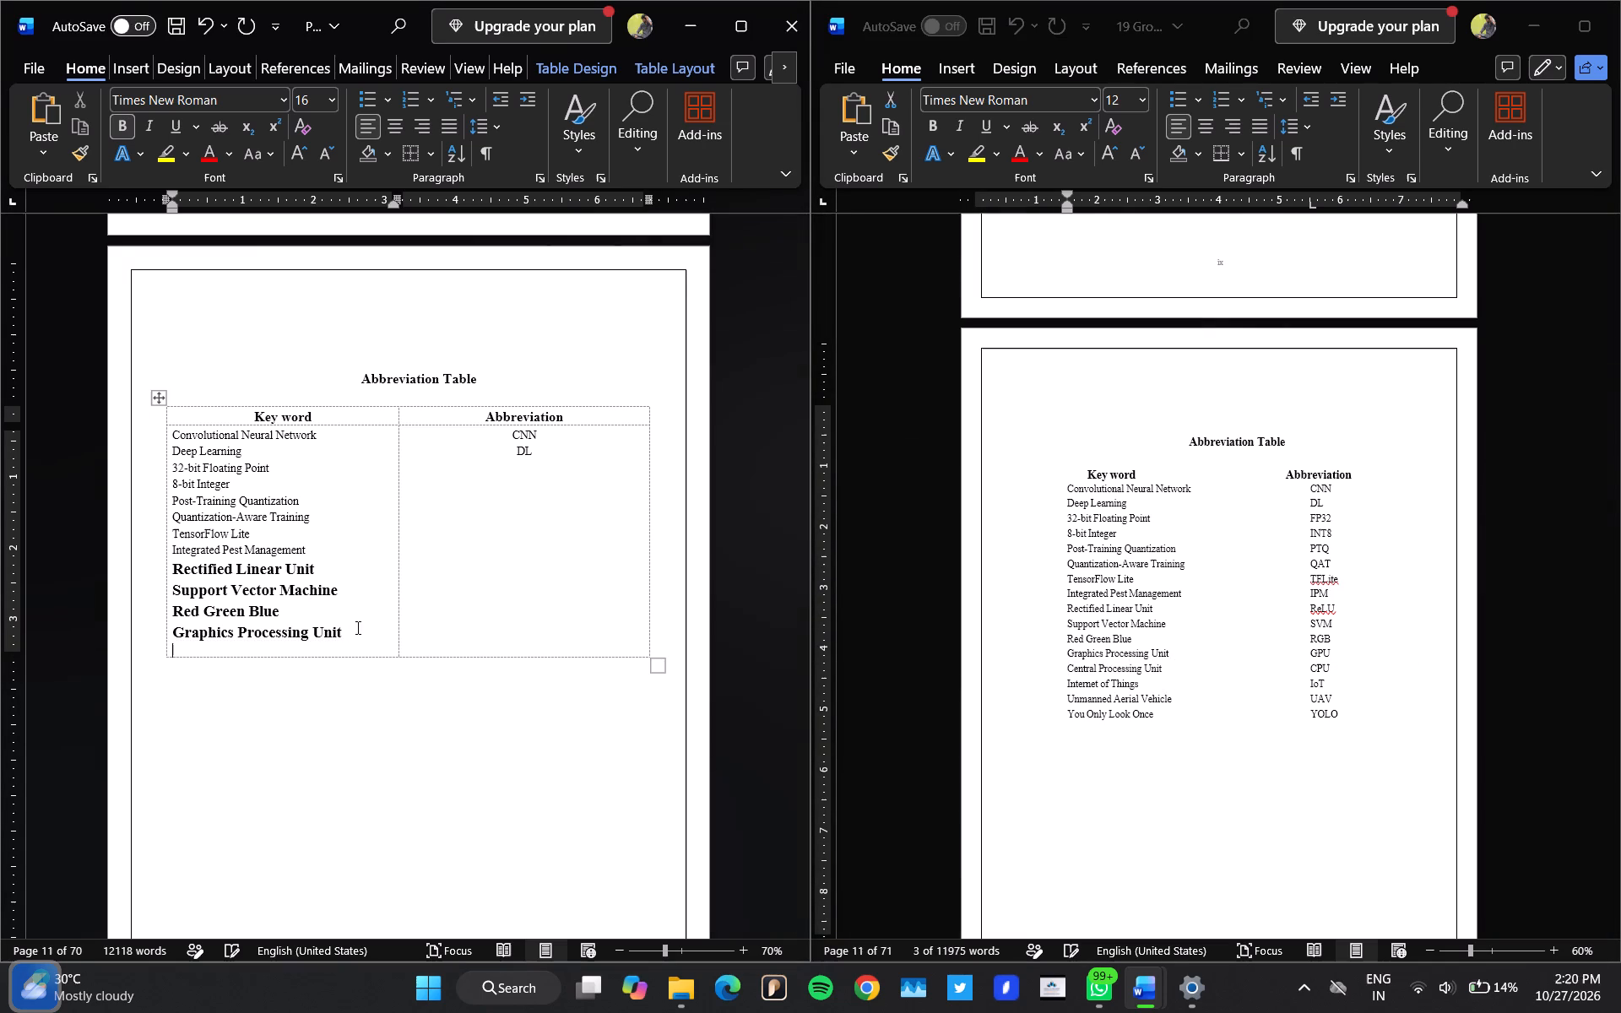
{"action": "key", "text": "ctrl+v"}
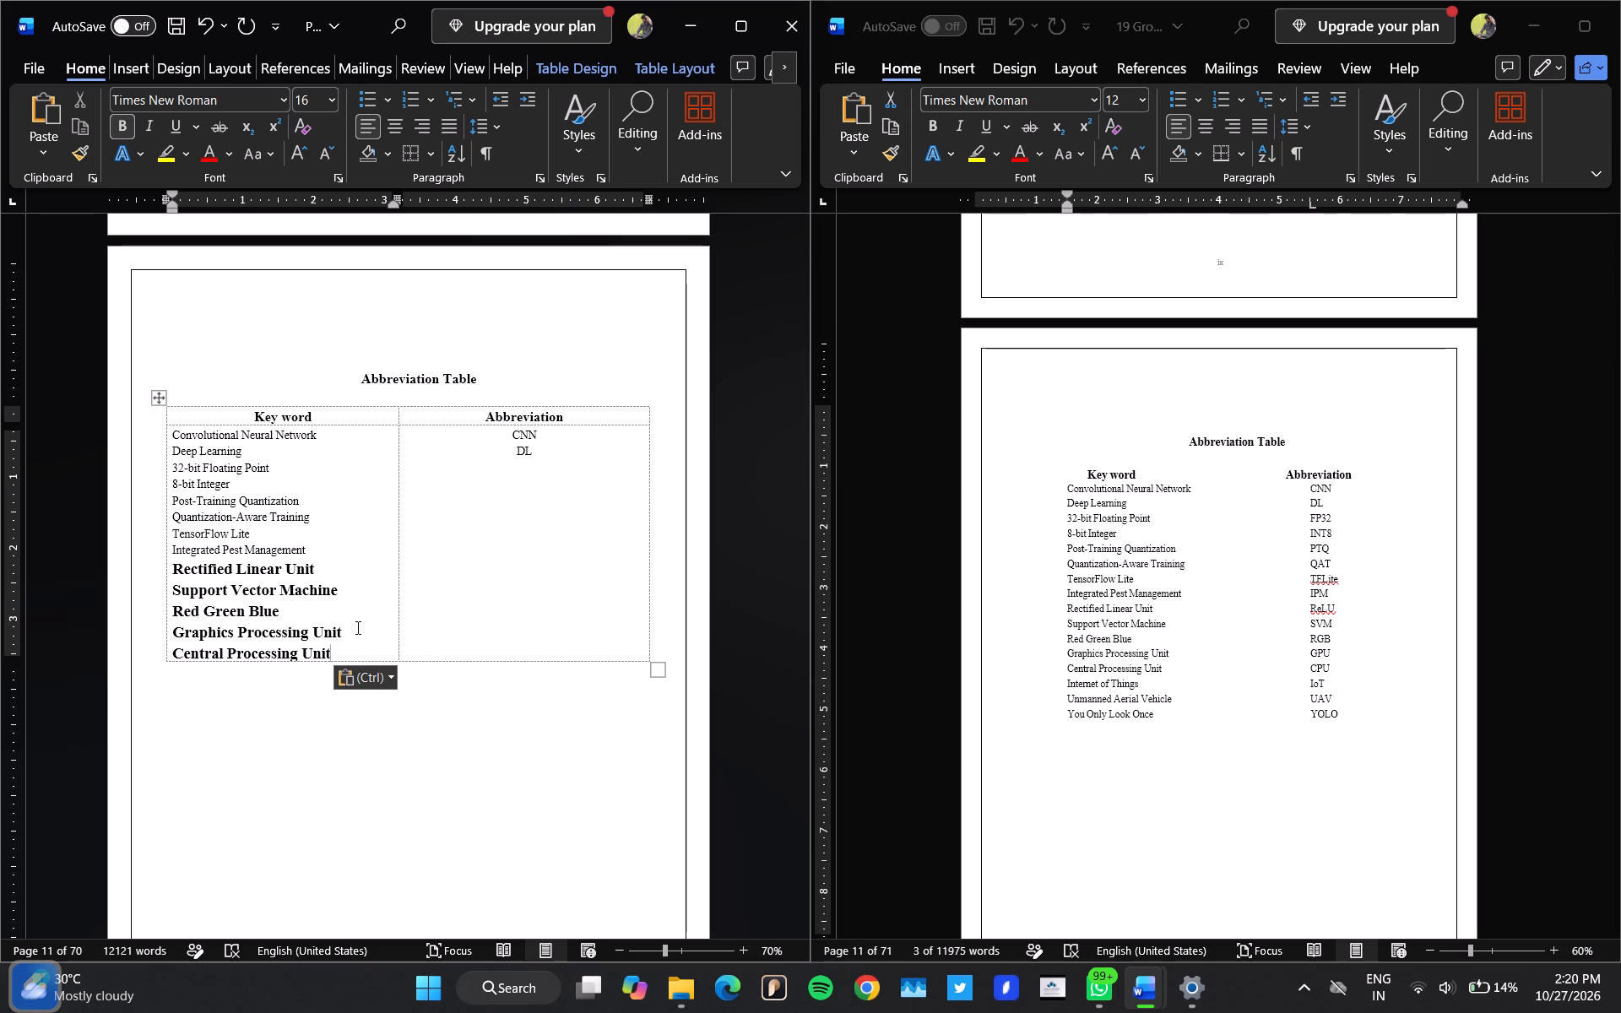
Copy "Internet of Things" from the 19 Group table onto a new line below "Central Processing Unit" in the report's Key word cell.
{"action": "left_click", "coordinate": [1143, 677]}
{"action": "left_click", "coordinate": [1142, 693]}
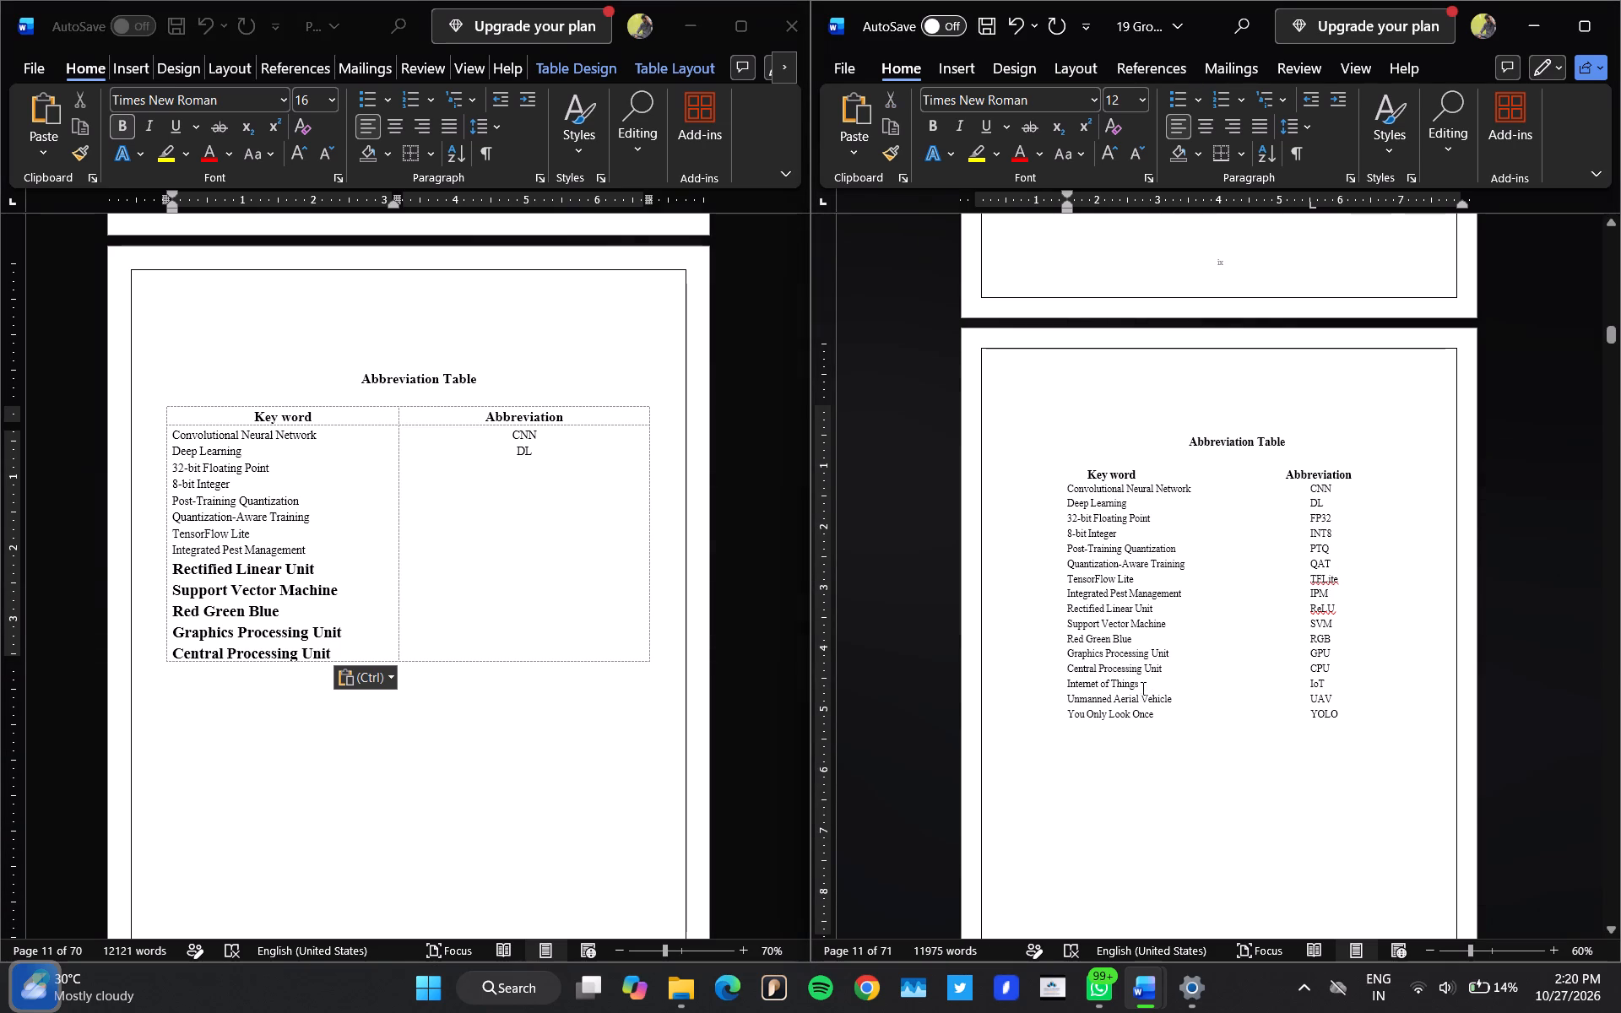
{"action": "left_click", "coordinate": [1141, 688]}
{"action": "left_click_drag", "start_coordinate": [1141, 688], "coordinate": [1062, 685]}
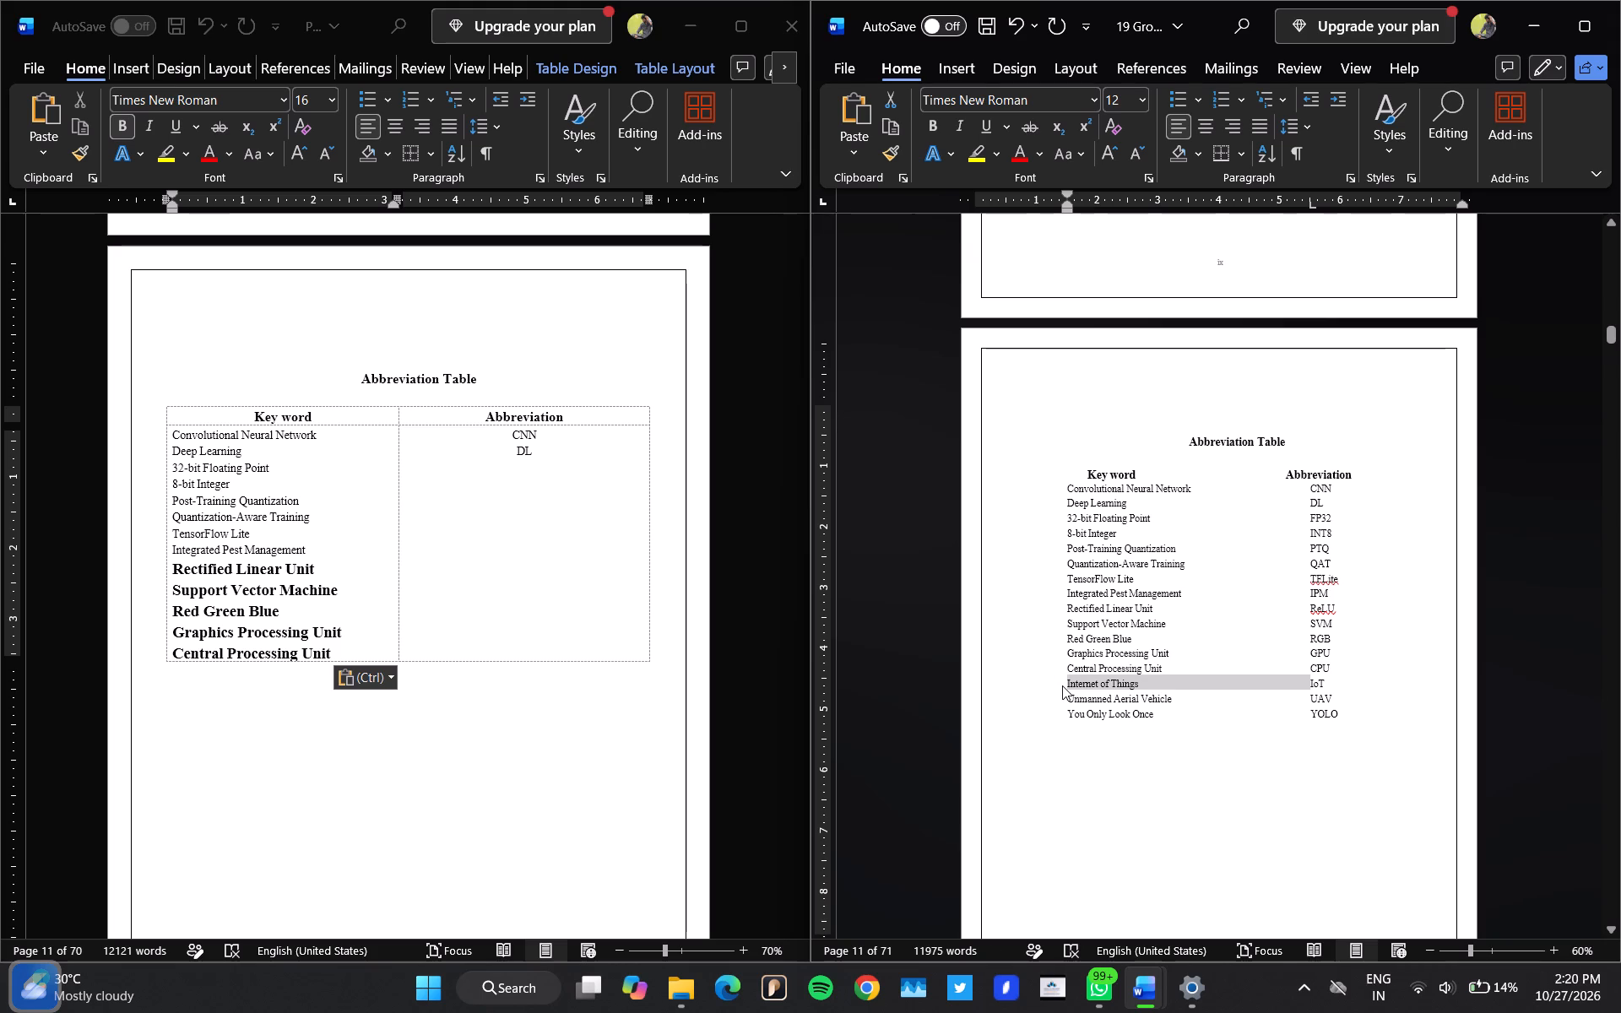
{"action": "key", "text": "ctrl+c"}
{"action": "left_click", "coordinate": [342, 651]}
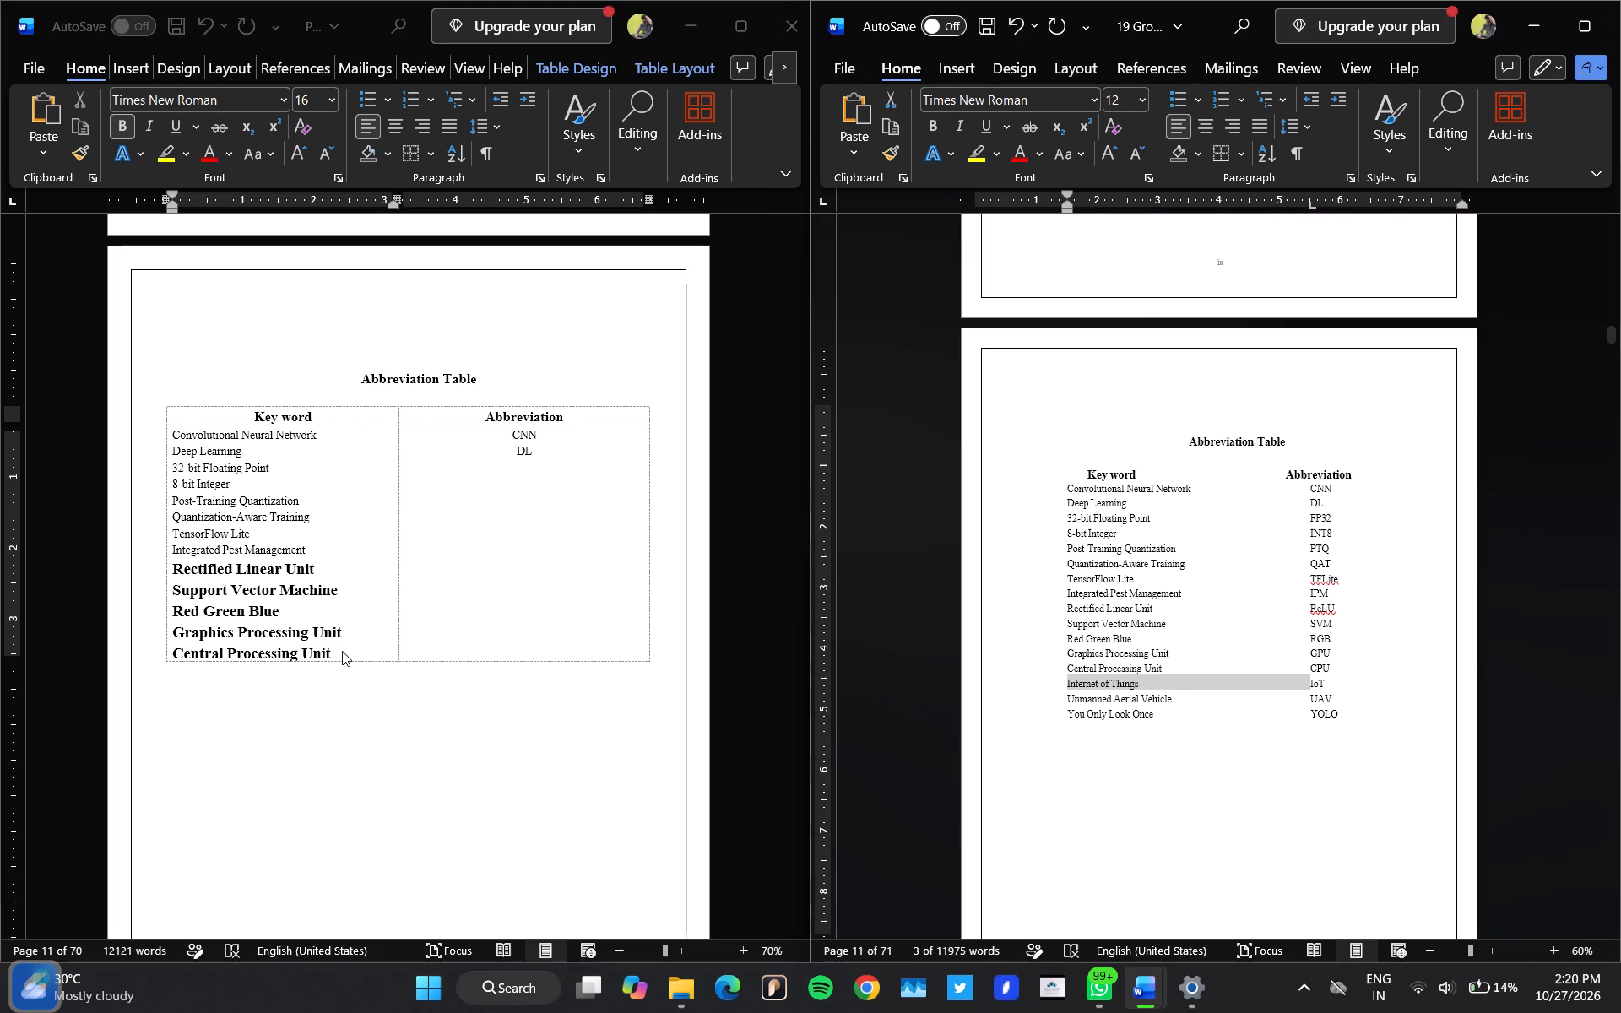
{"action": "key", "text": "Return"}
{"action": "key", "text": "ctrl+v"}
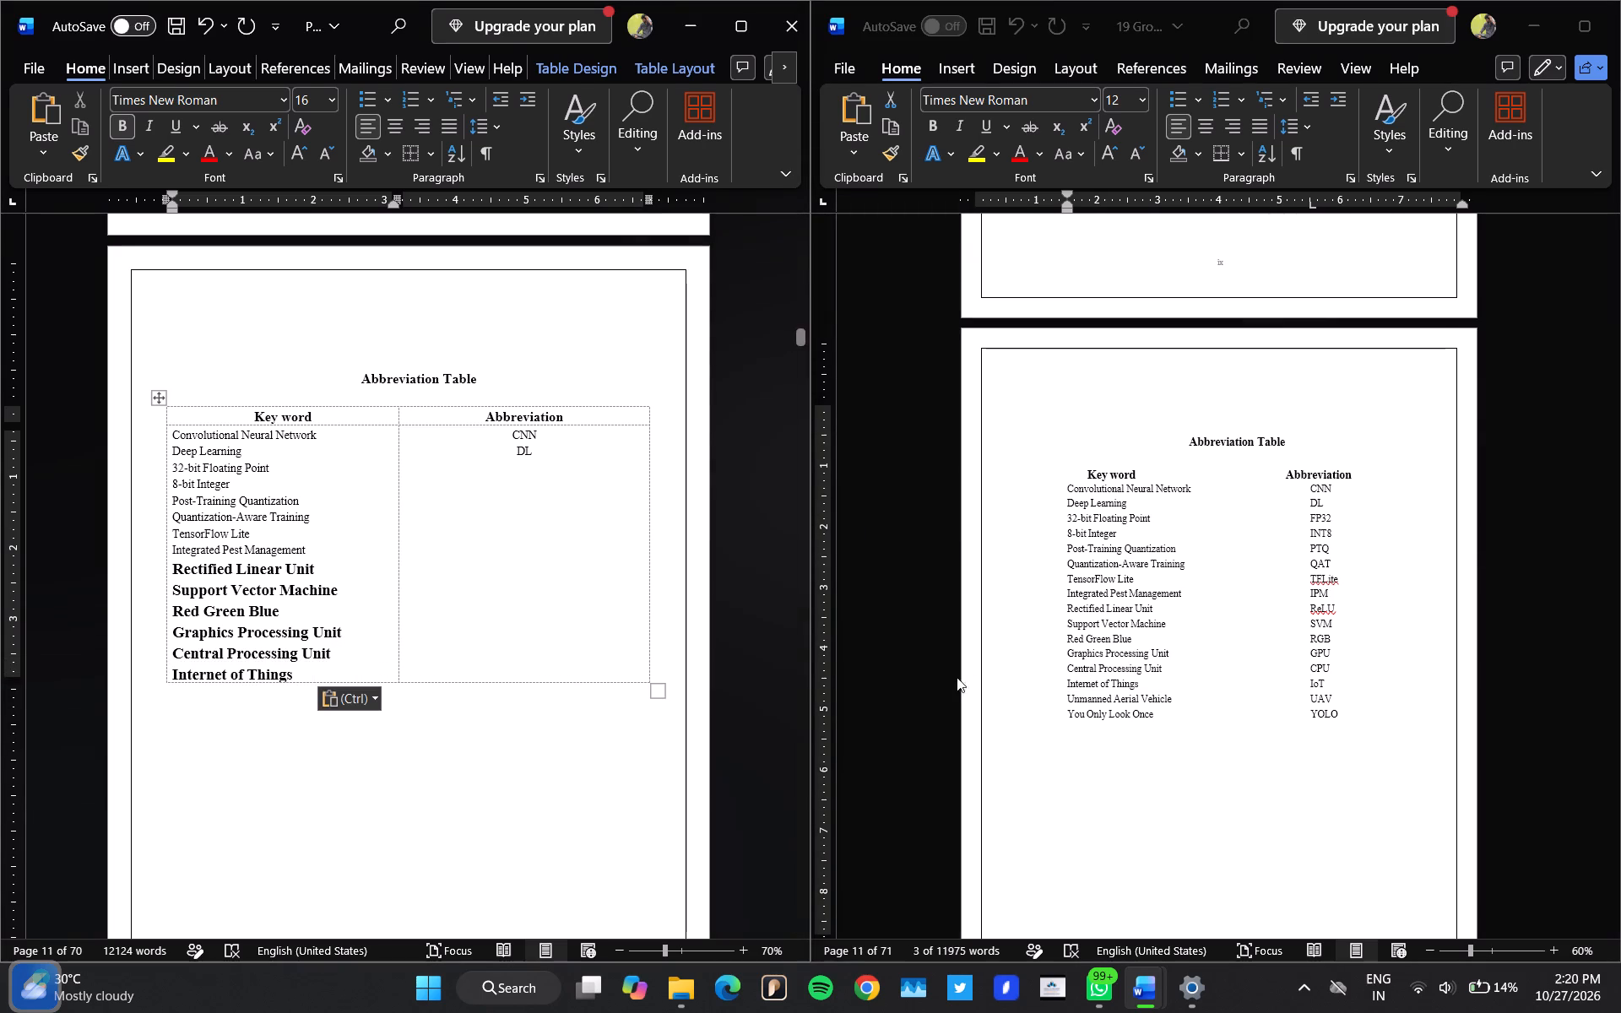
Copy "Unmanned Aerial Vehicle" from the 19 Group table onto a new line below "Internet of Things" in the report's Key word cell.
{"action": "left_click", "coordinate": [1179, 700]}
{"action": "left_click", "coordinate": [1179, 700]}
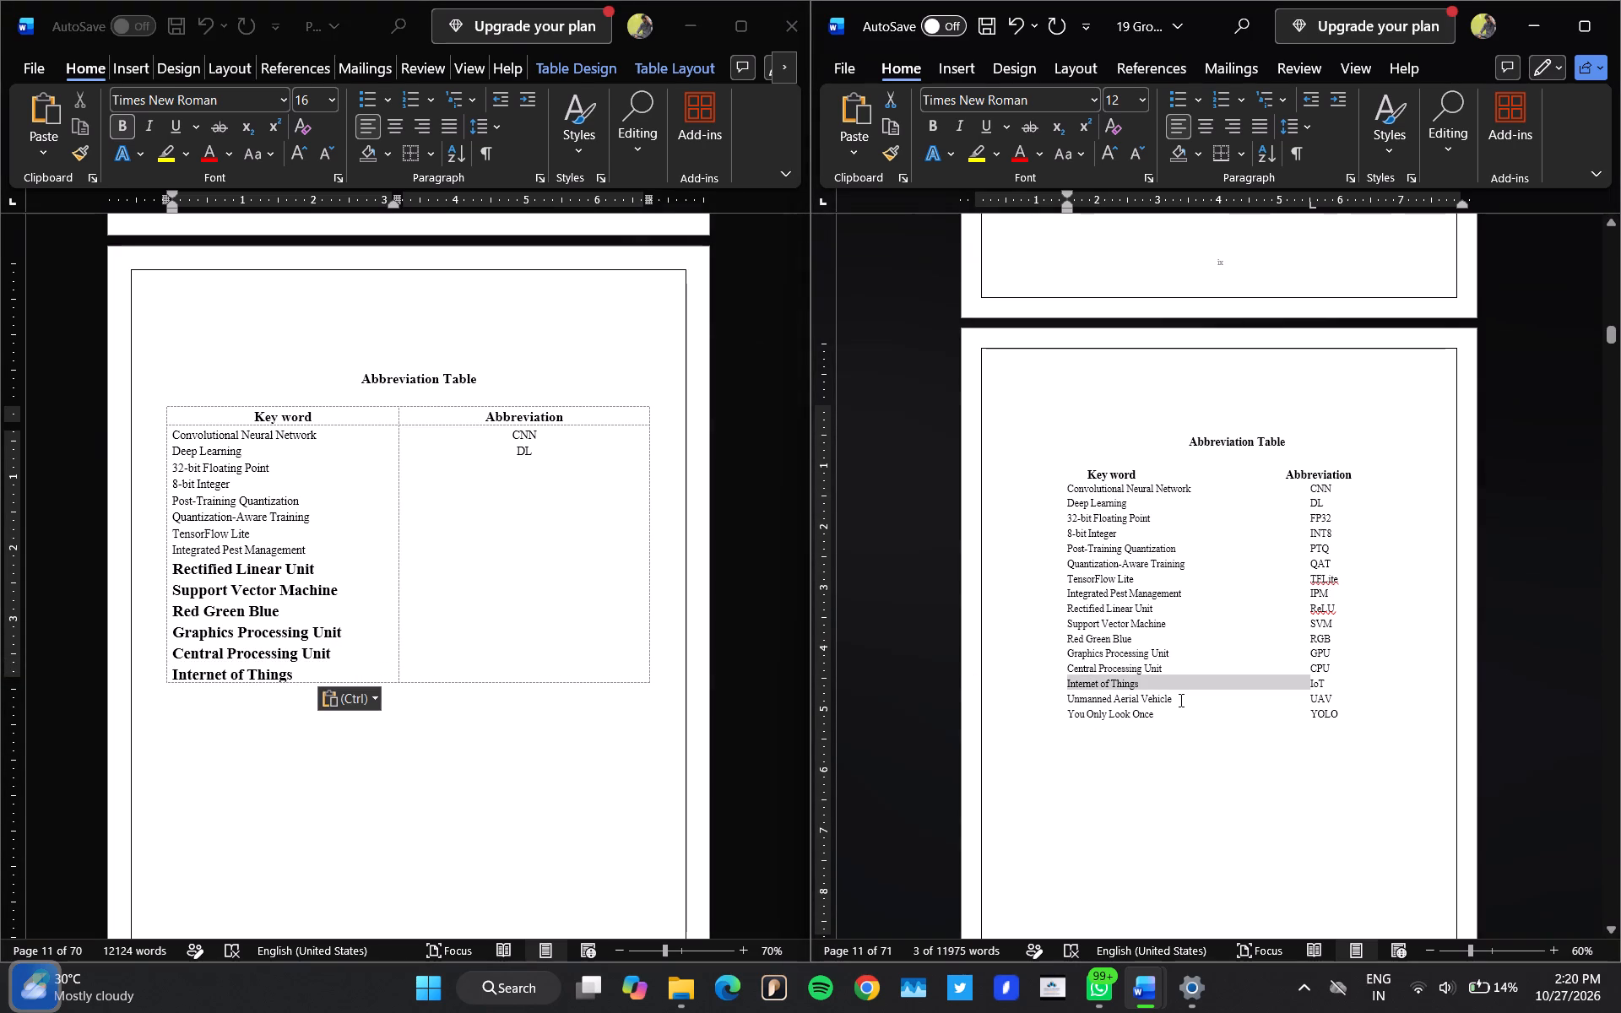
{"action": "left_click_drag", "start_coordinate": [1179, 700], "coordinate": [1061, 702]}
{"action": "key", "text": "ctrl+c"}
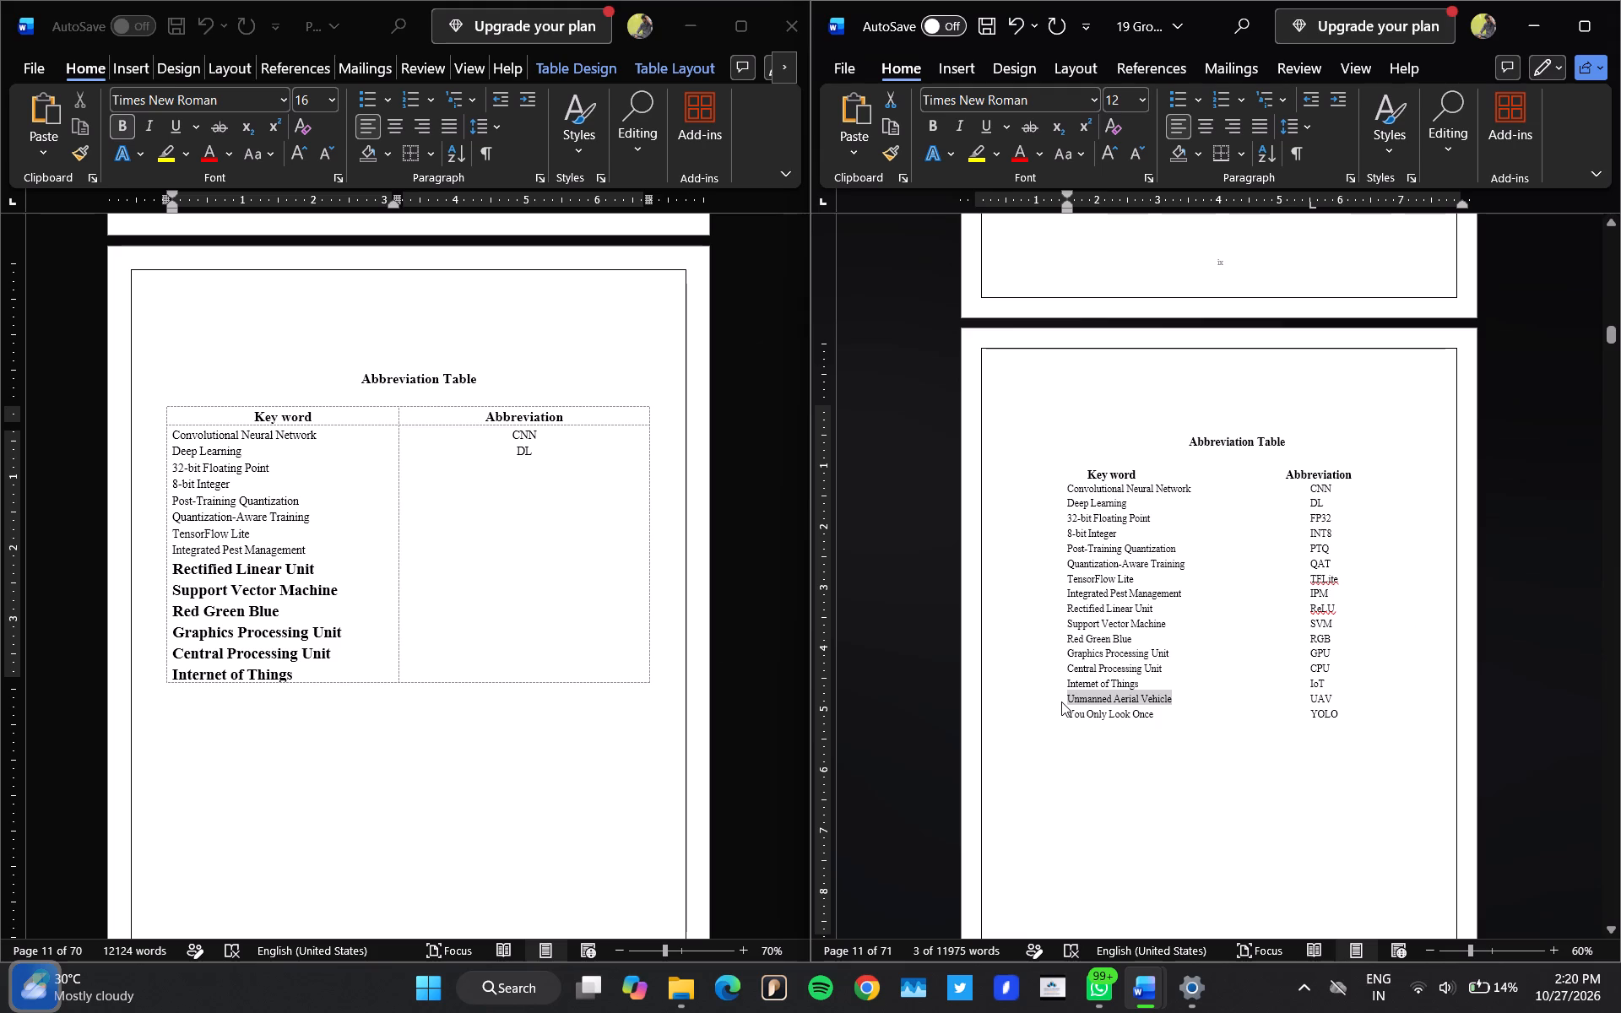
{"action": "left_click", "coordinate": [326, 669]}
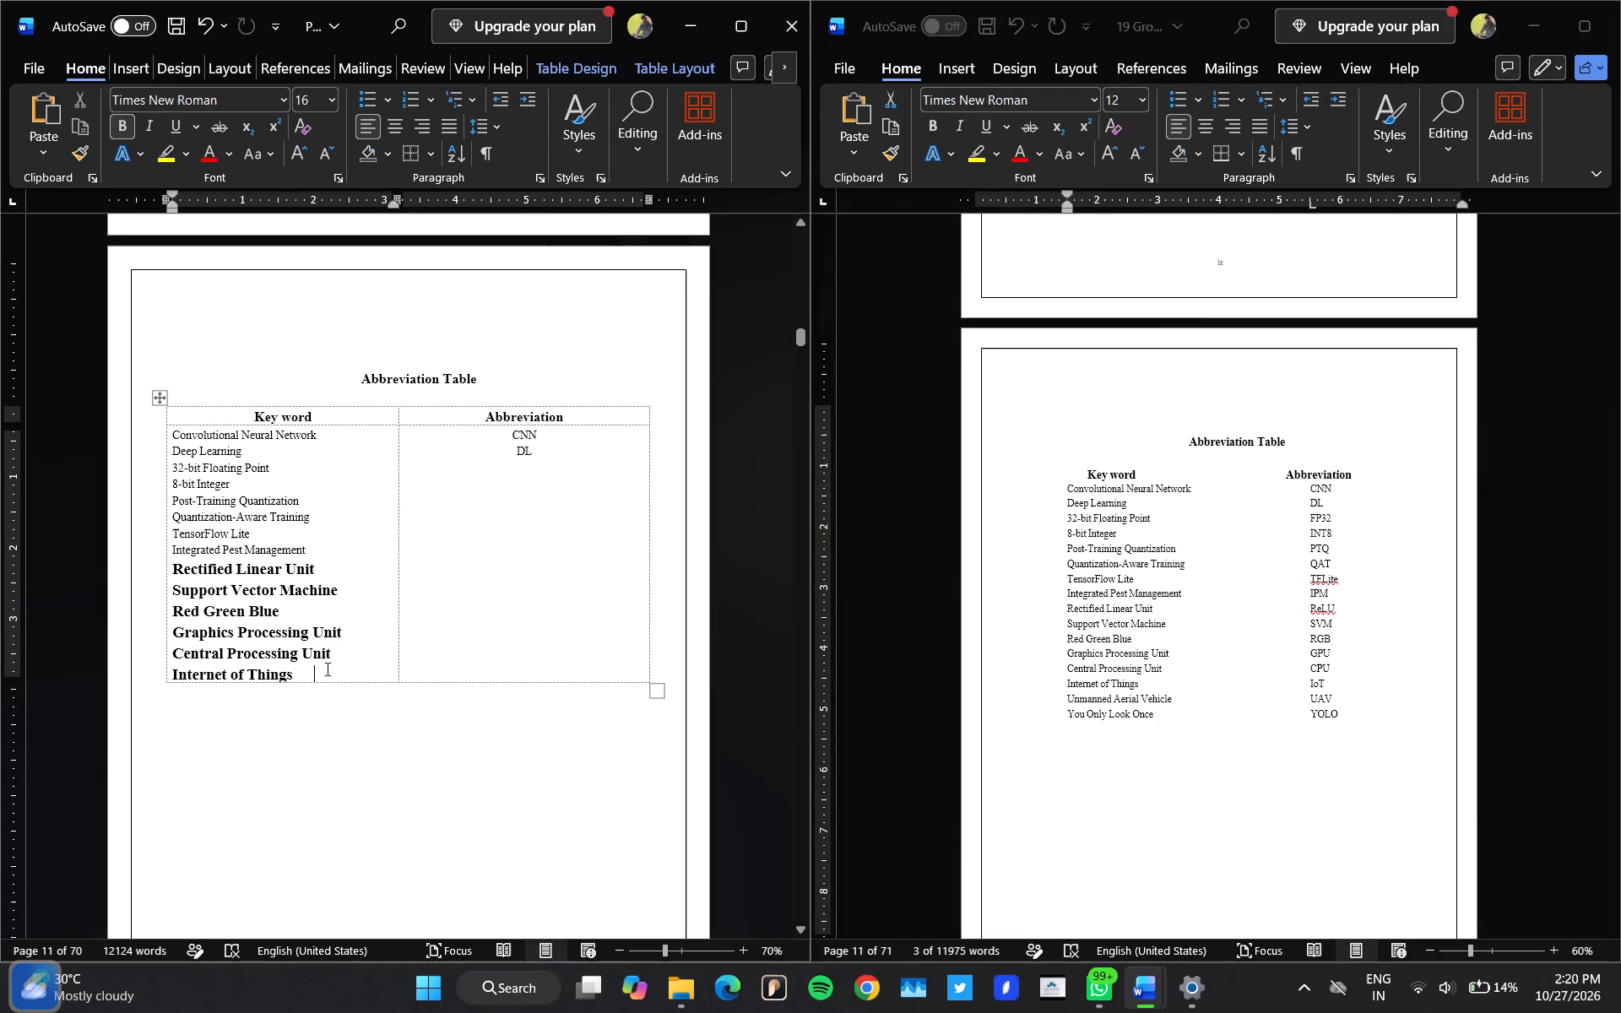
{"action": "key", "text": "Return"}
{"action": "key", "text": "ctrl+v"}
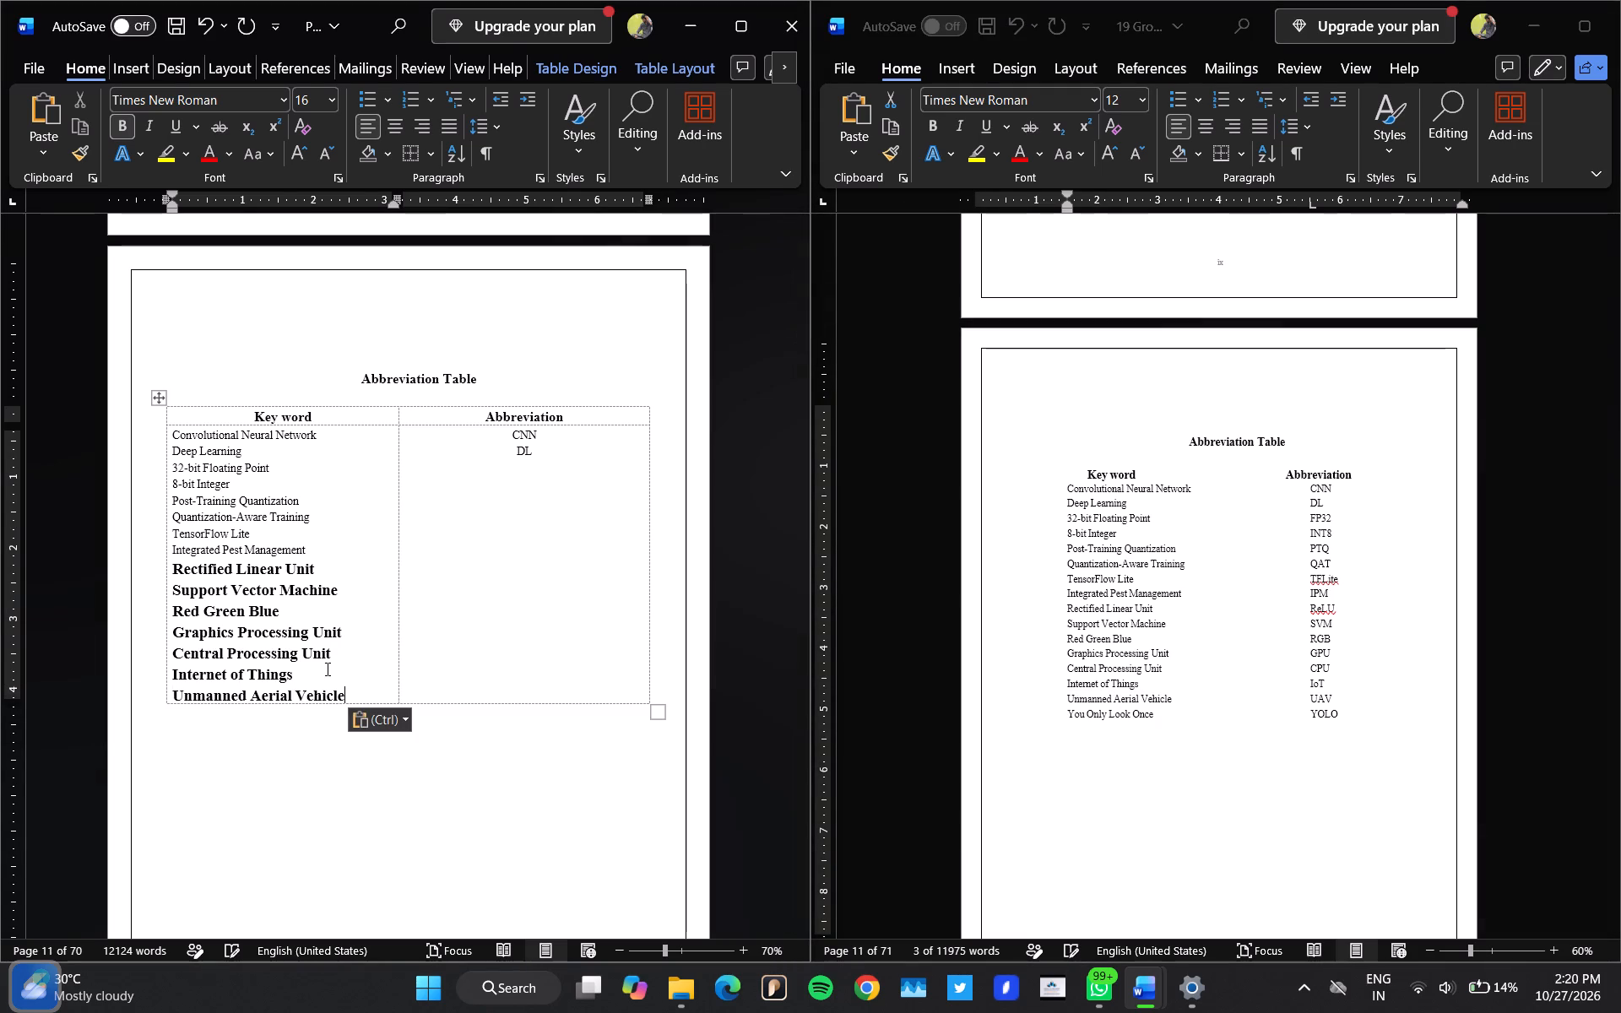
Copy "You Only Look Once" from the 19 Group table onto a new line below "Unmanned Aerial Vehicle" in the report's Key word cell.
{"action": "left_click", "coordinate": [1160, 715]}
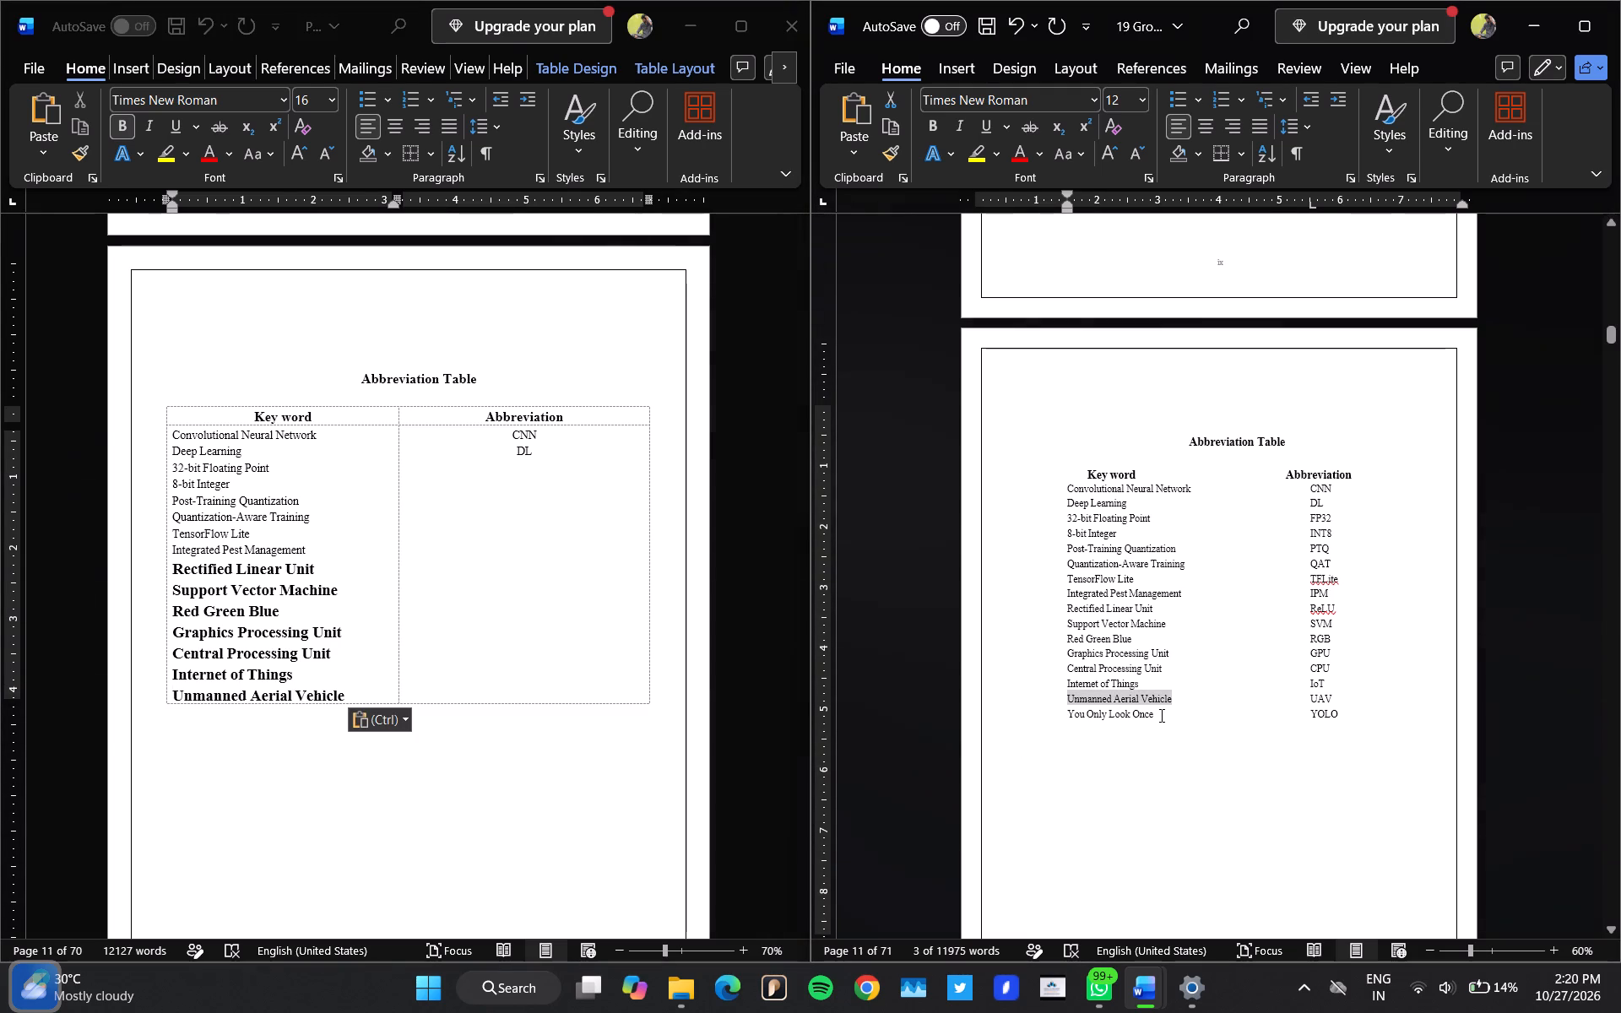
{"action": "left_click", "coordinate": [1159, 715]}
{"action": "left_click_drag", "start_coordinate": [1159, 715], "coordinate": [1060, 714]}
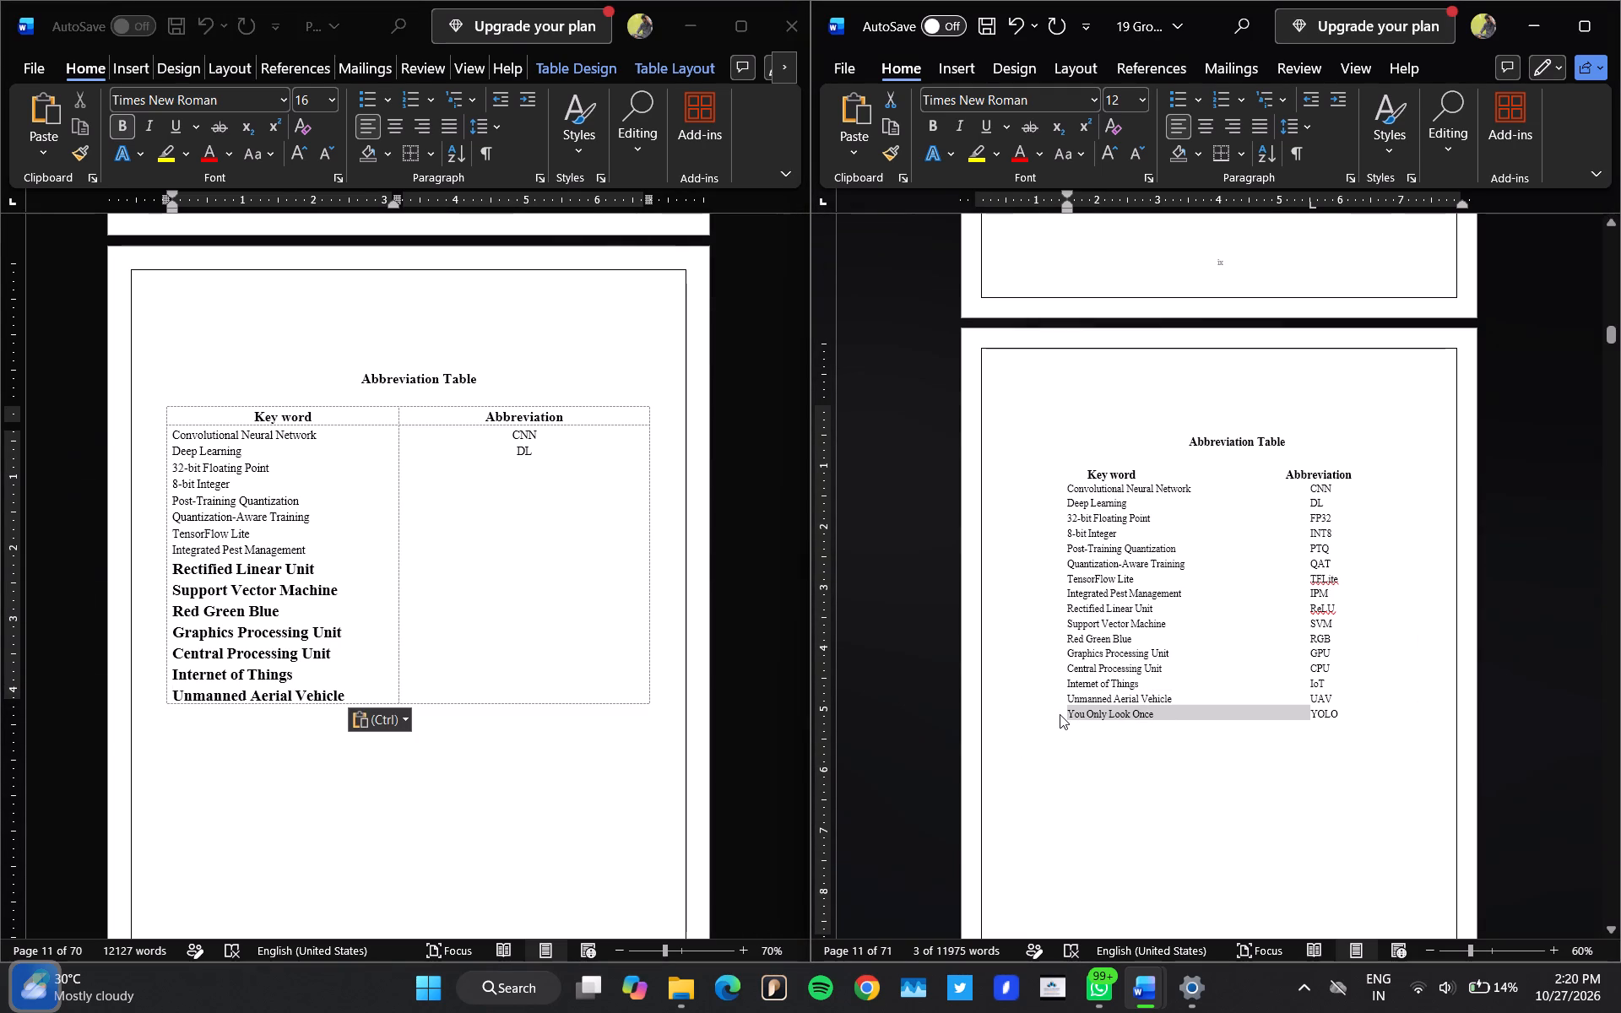
{"action": "key", "text": "ctrl+c"}
{"action": "left_click", "coordinate": [369, 689]}
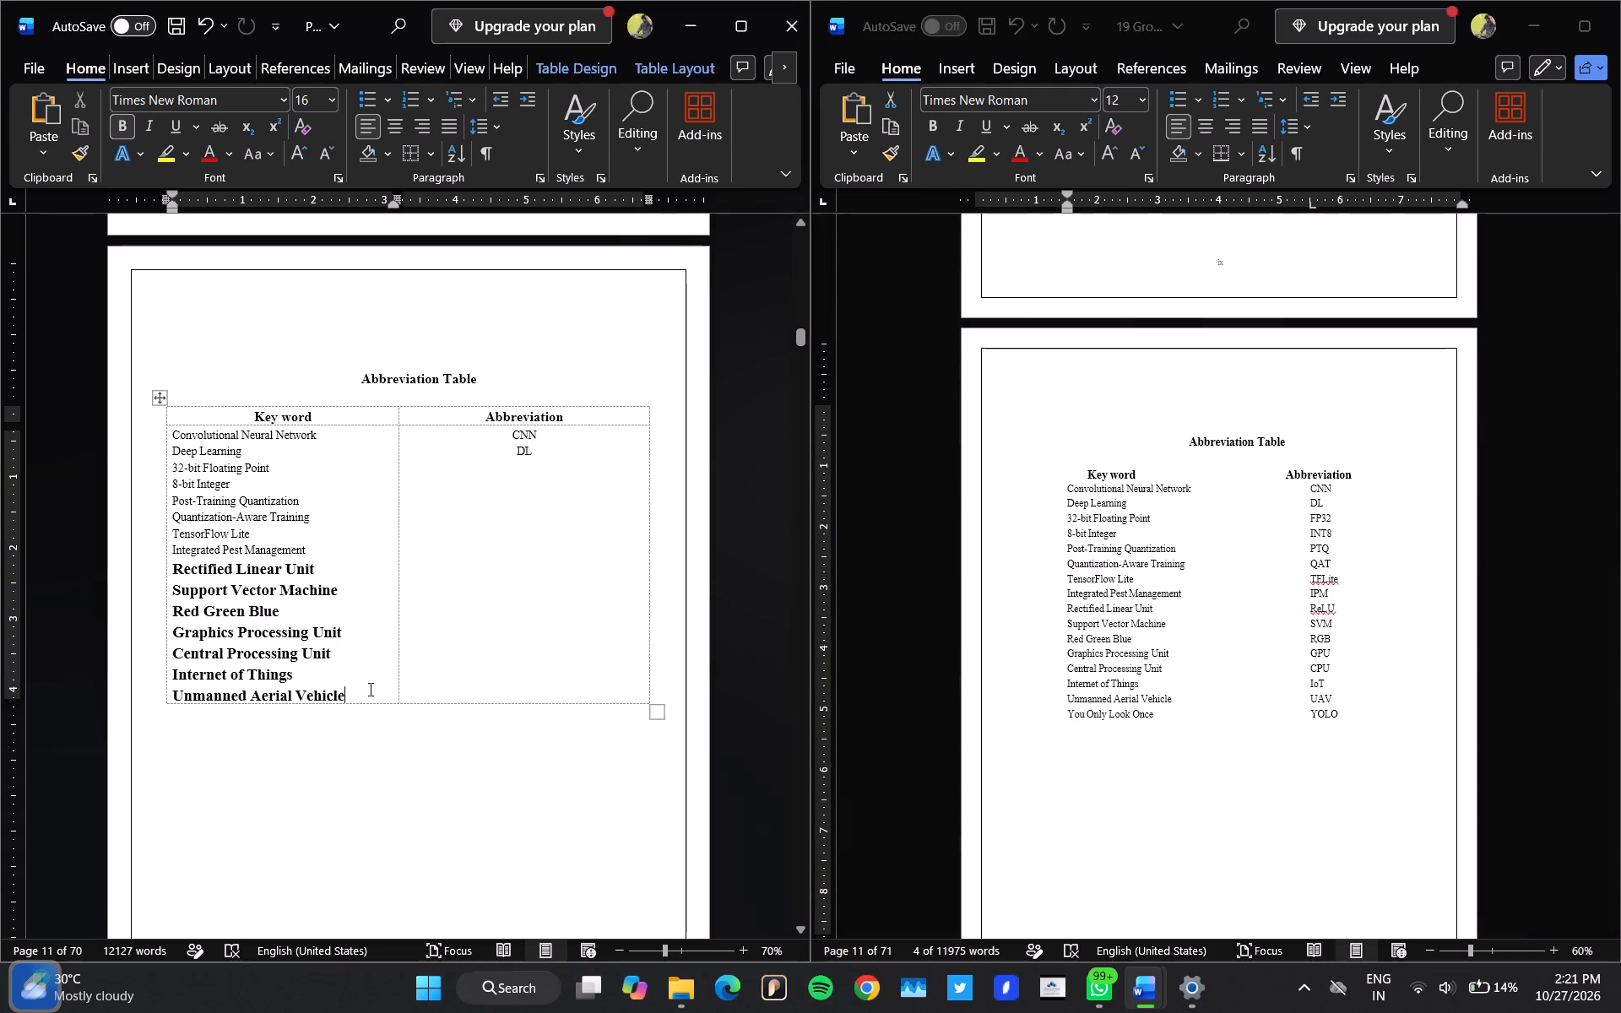
{"action": "key", "text": "Return"}
{"action": "key", "text": "ctrl+v"}
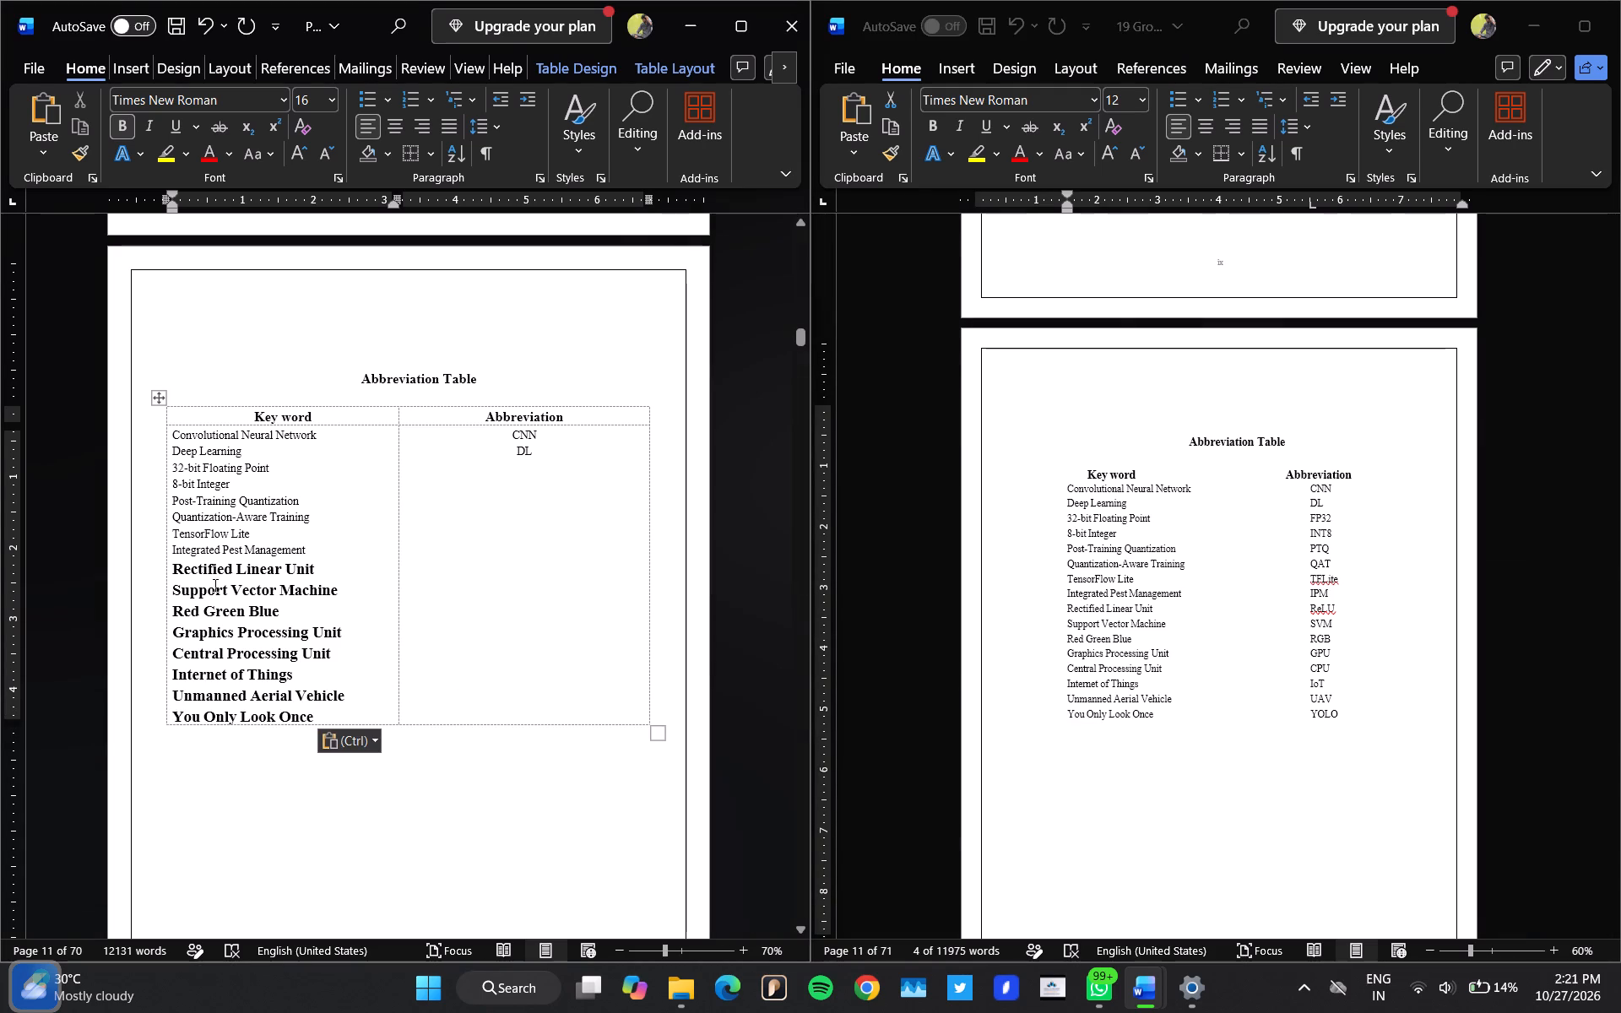
Set the font size of the key words from "Rectified Linear Unit" through "You Only Look Once" to 12 pt in the report's table.
{"action": "left_click_drag", "start_coordinate": [172, 572], "coordinate": [341, 706]}
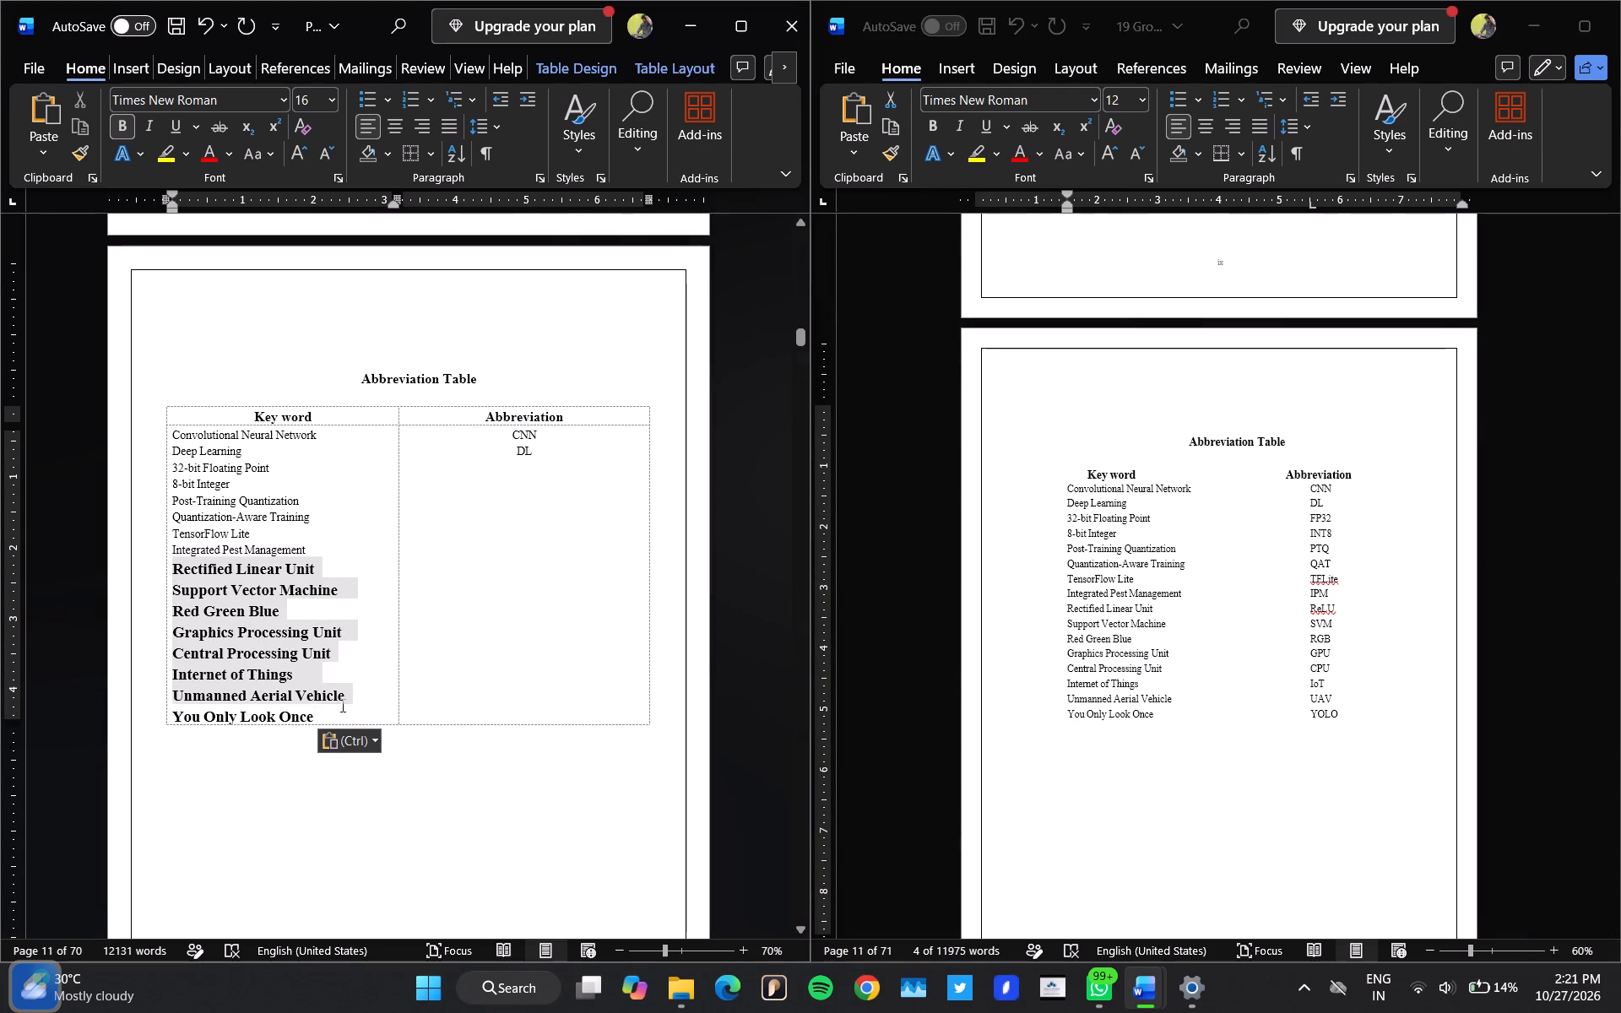
{"action": "left_click_drag", "start_coordinate": [341, 706], "coordinate": [340, 726]}
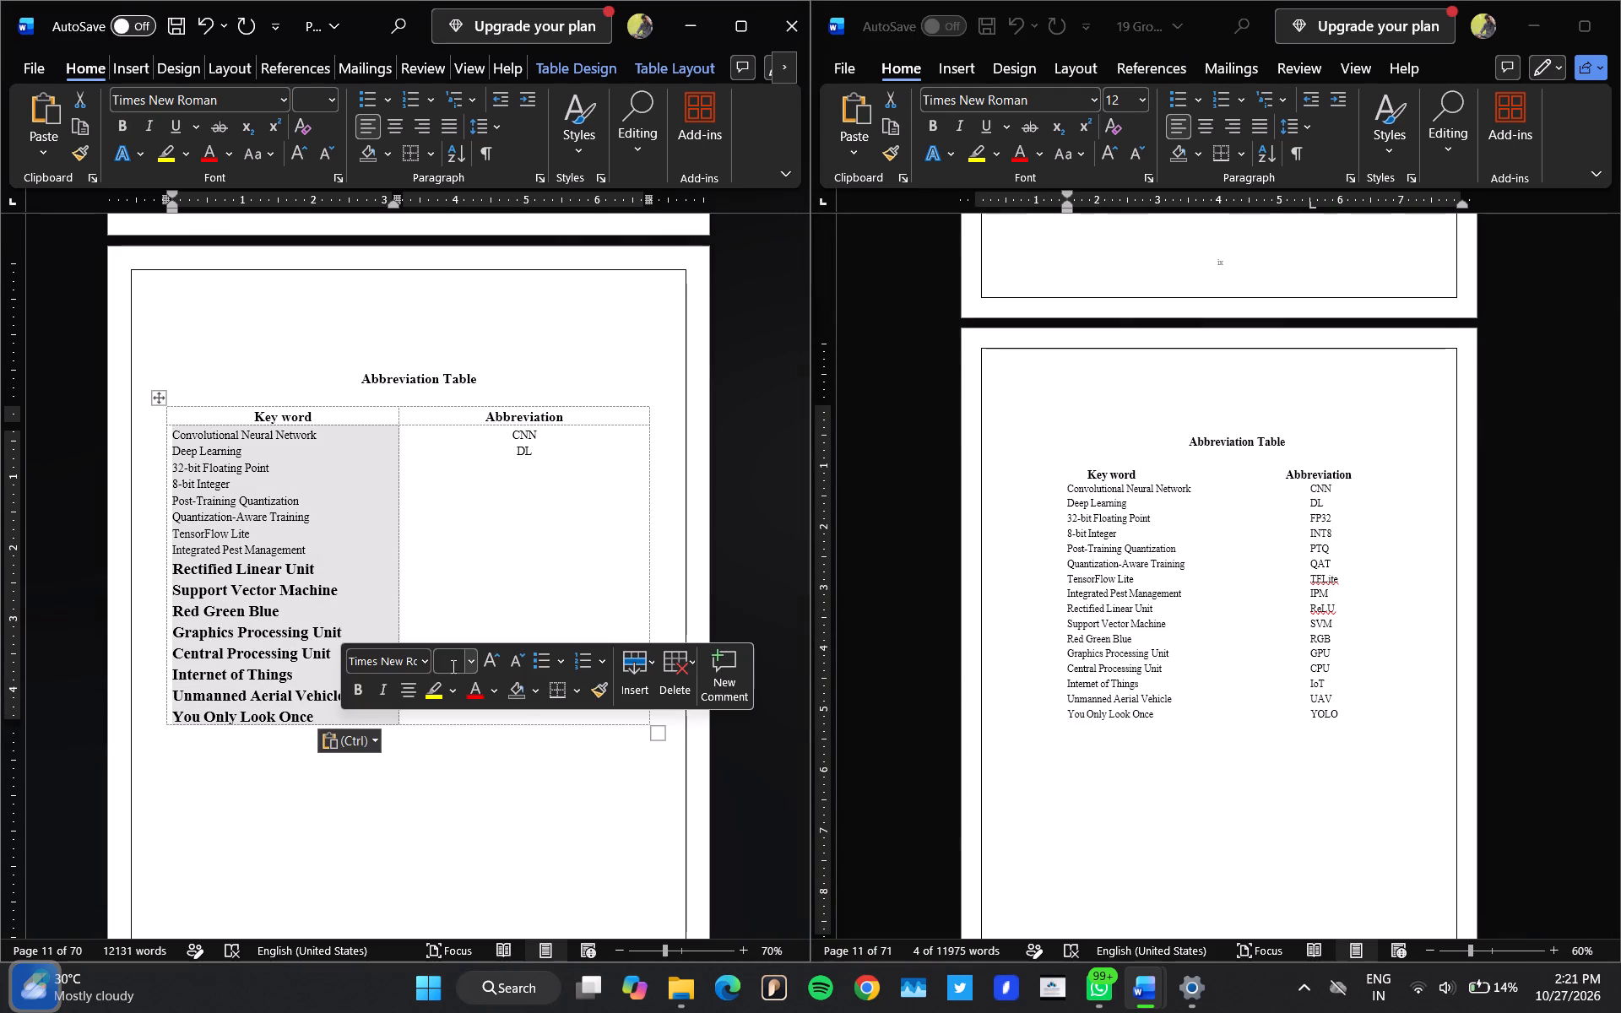
{"action": "left_click", "coordinate": [310, 709]}
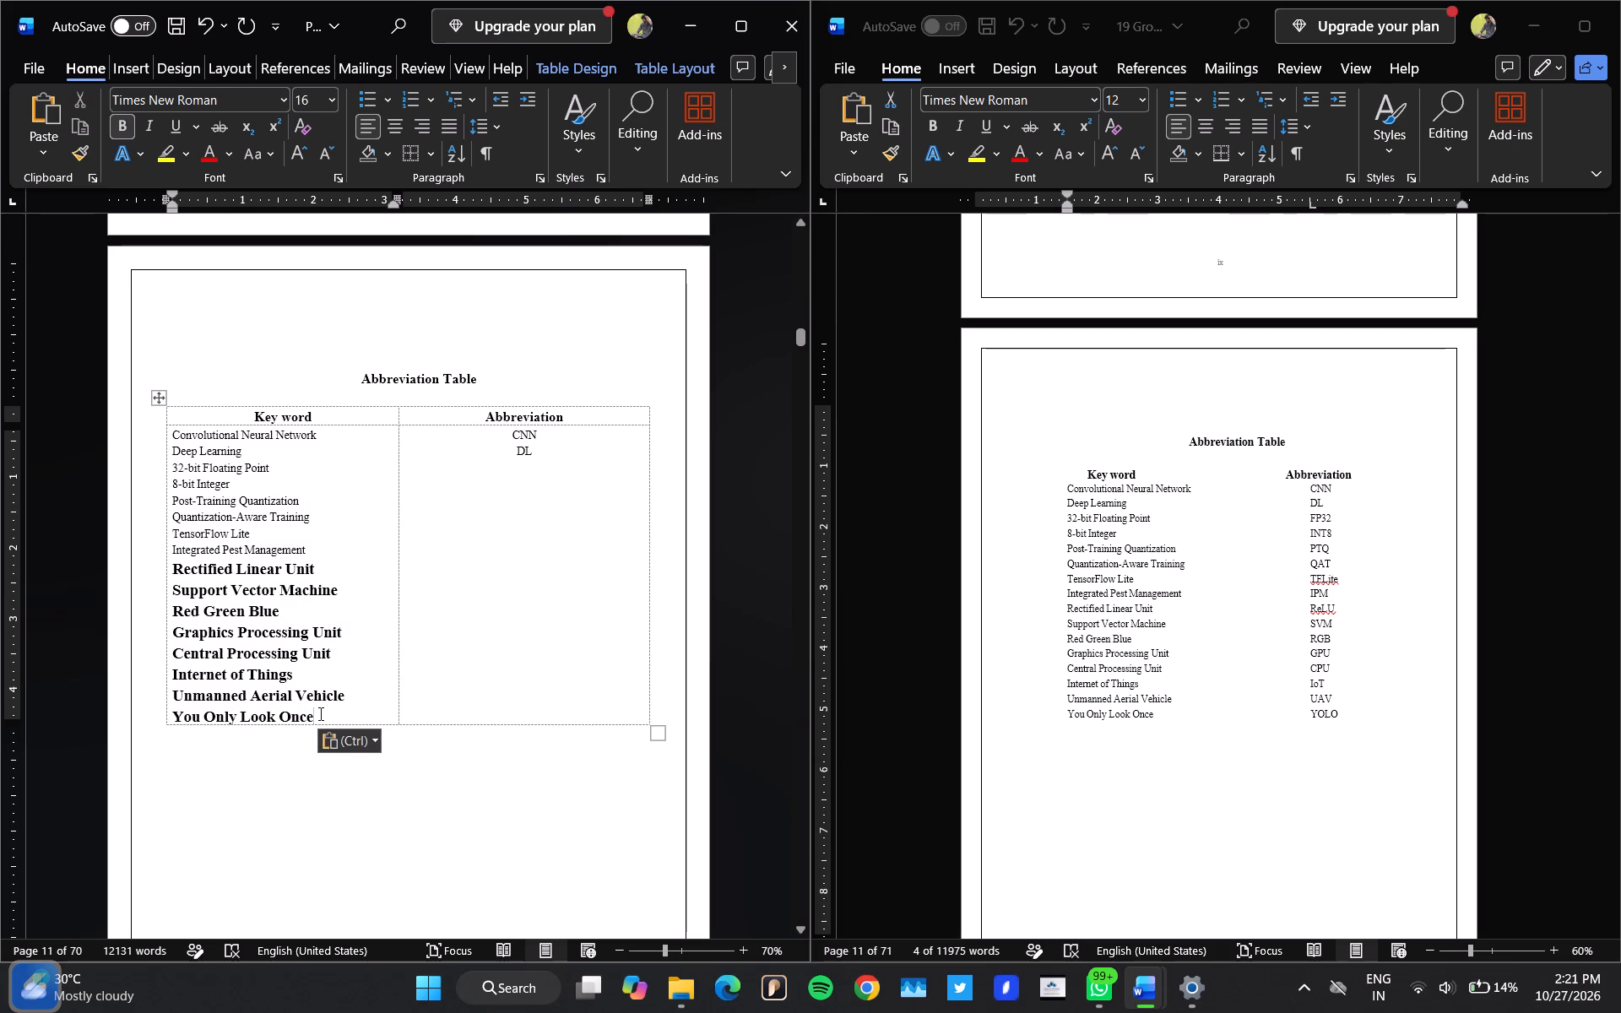
{"action": "left_click_drag", "start_coordinate": [317, 714], "coordinate": [157, 566]}
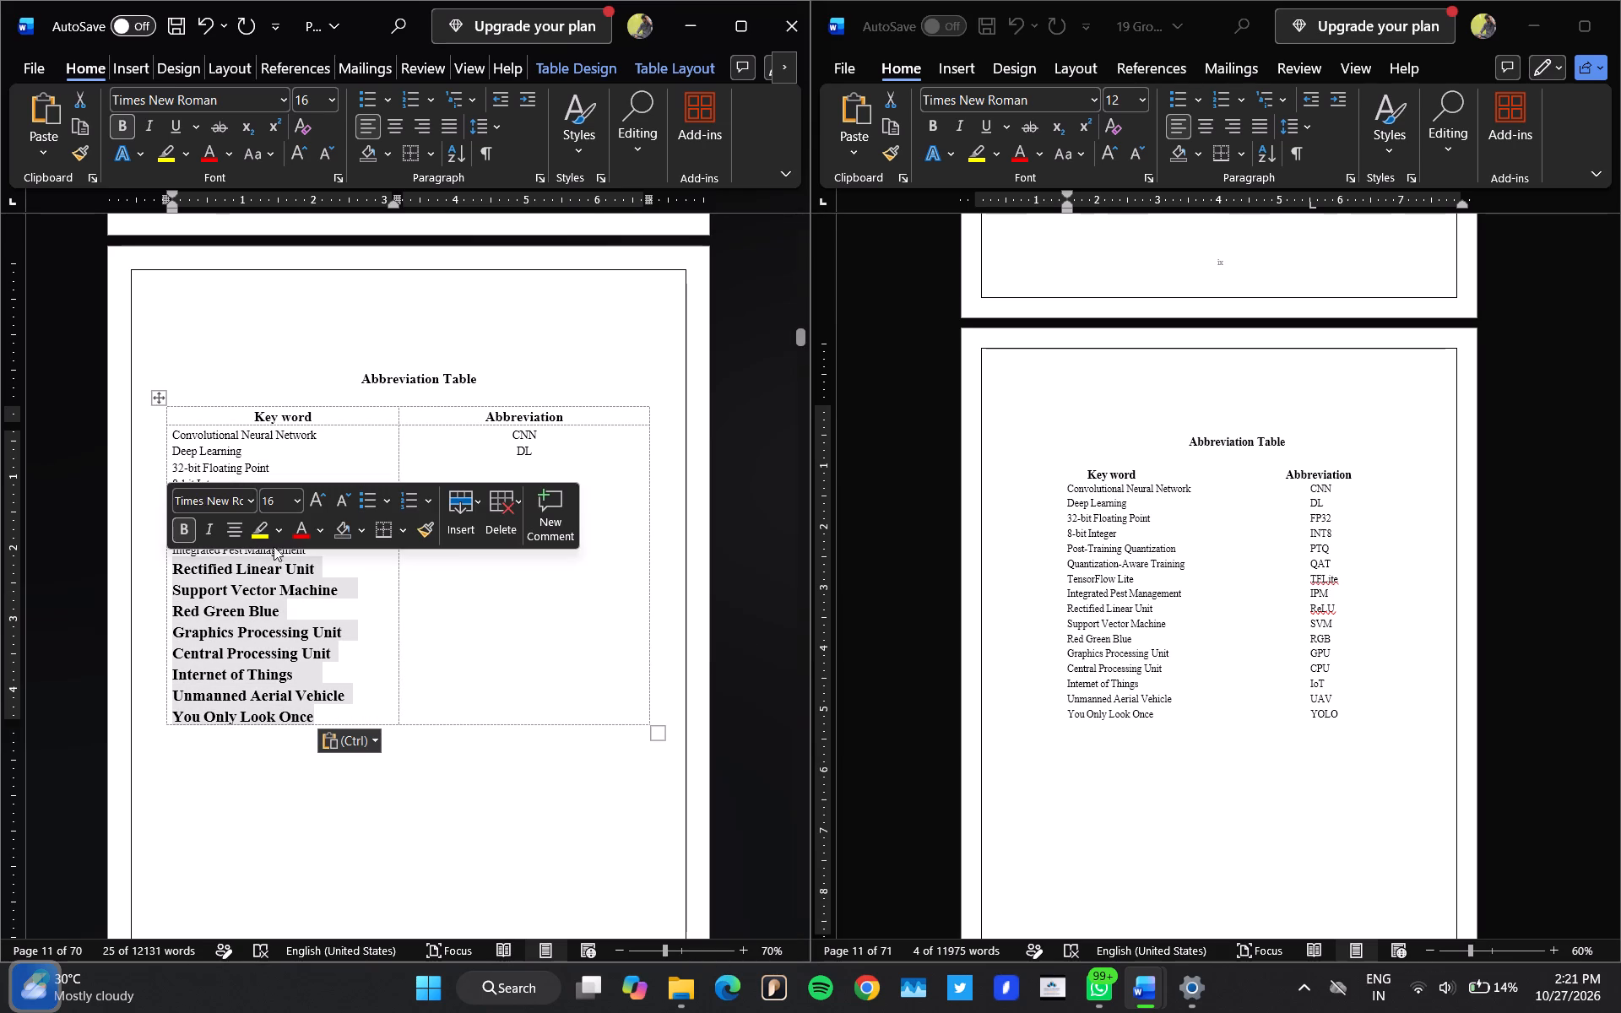
{"action": "left_click", "coordinate": [278, 501]}
{"action": "type", "text": "12"}
{"action": "key", "text": "Return"}
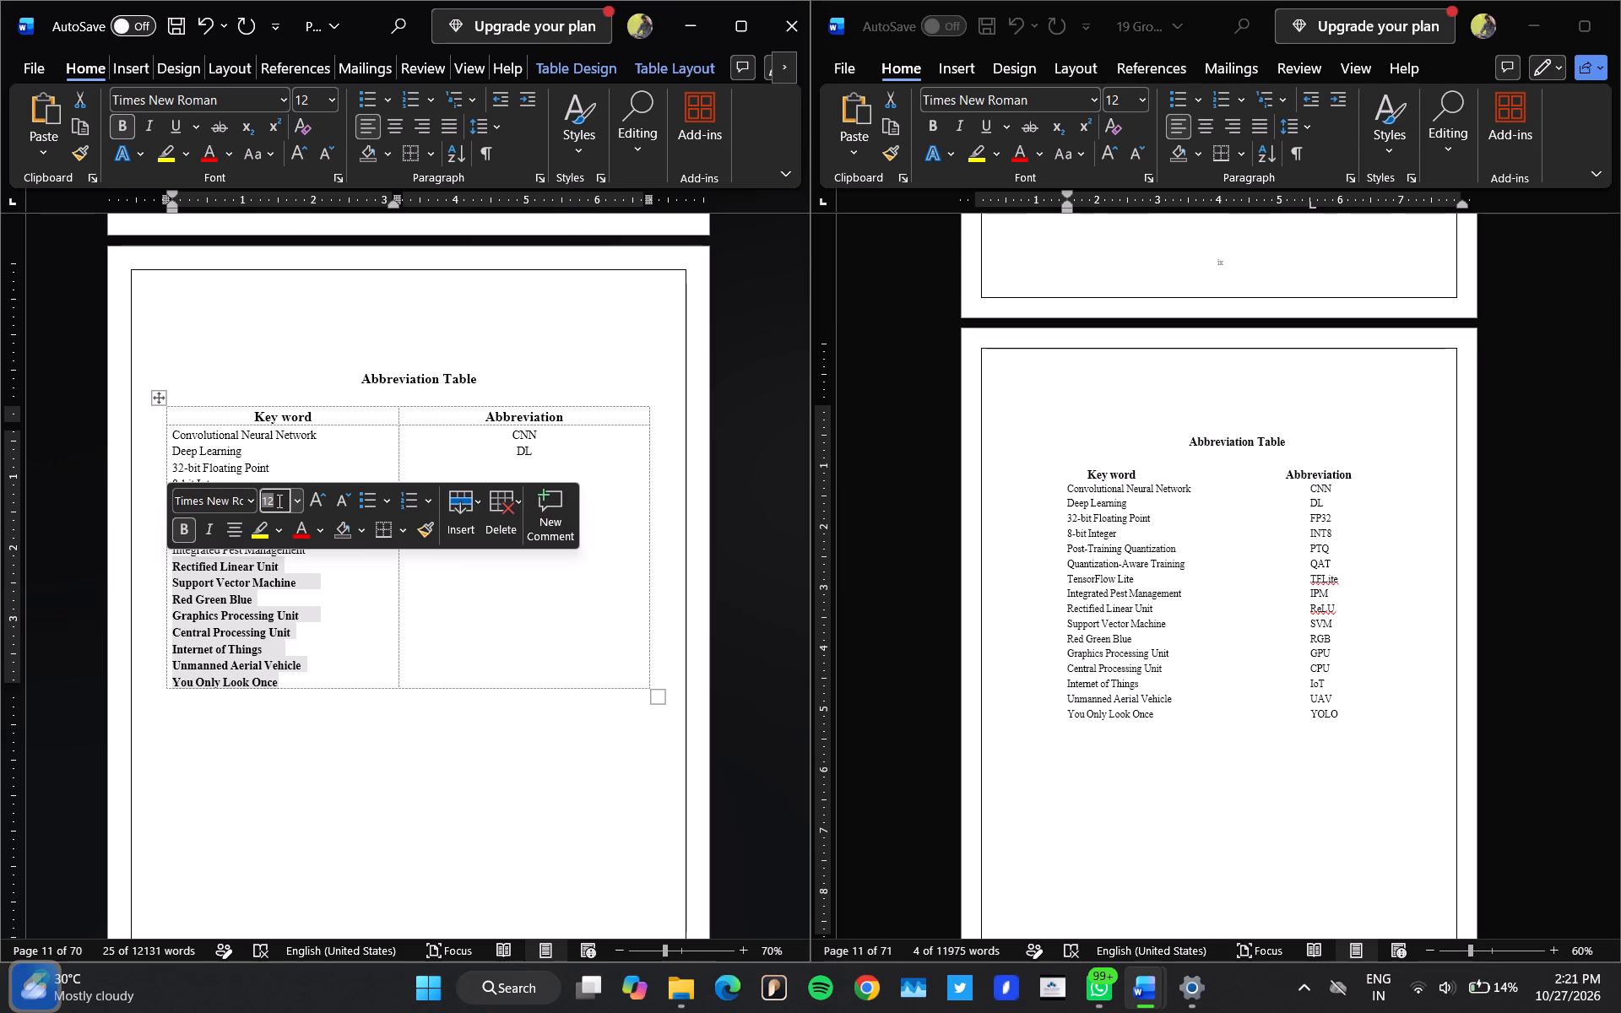
{"action": "left_click", "coordinate": [438, 626]}
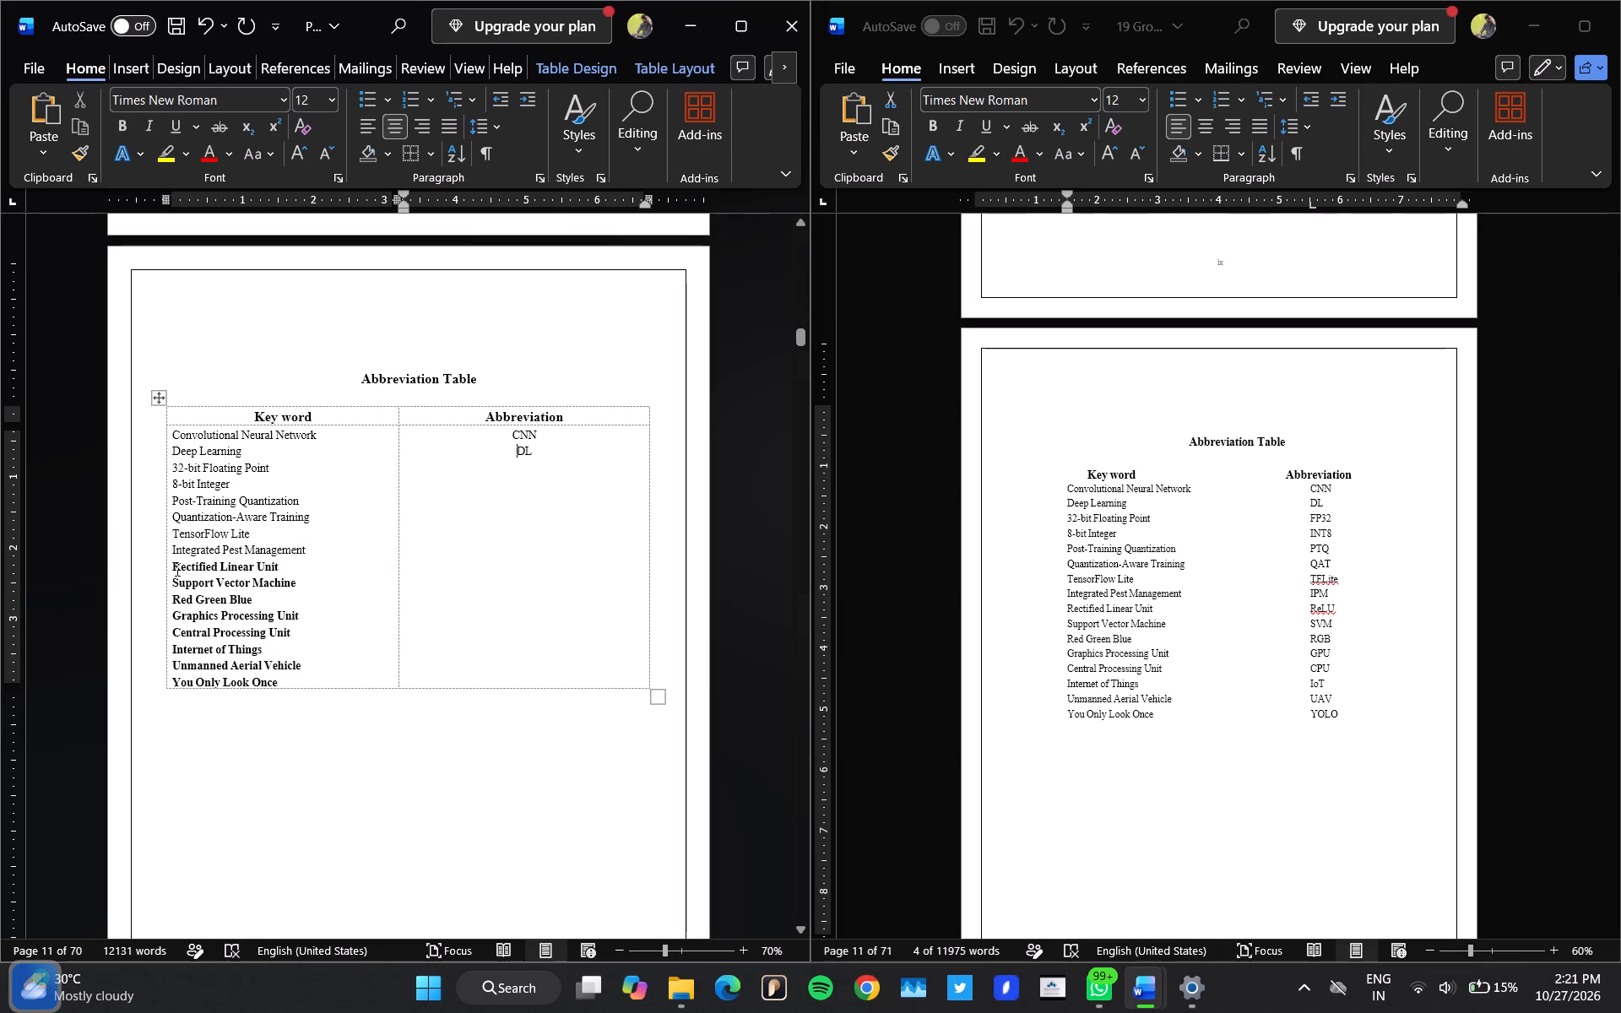
Remove bold from the key words "Rectified Linear Unit" through "You Only Look Once" in the report's table.
{"action": "left_click_drag", "start_coordinate": [173, 568], "coordinate": [291, 687]}
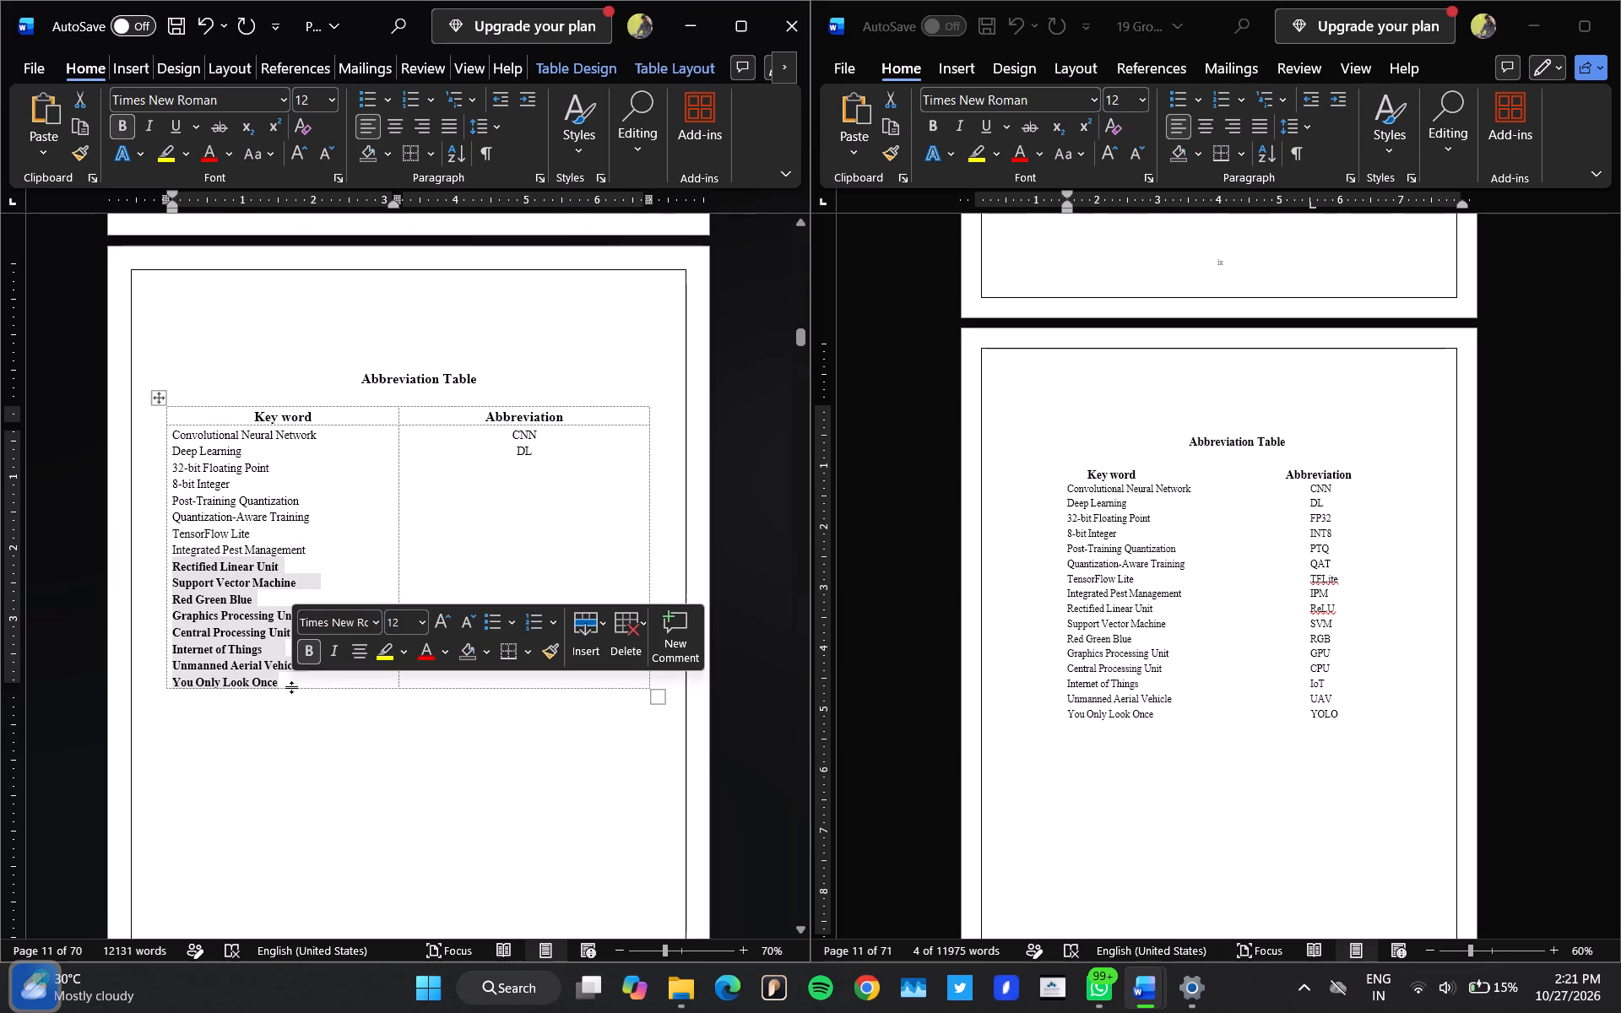
{"action": "left_click", "coordinate": [307, 653]}
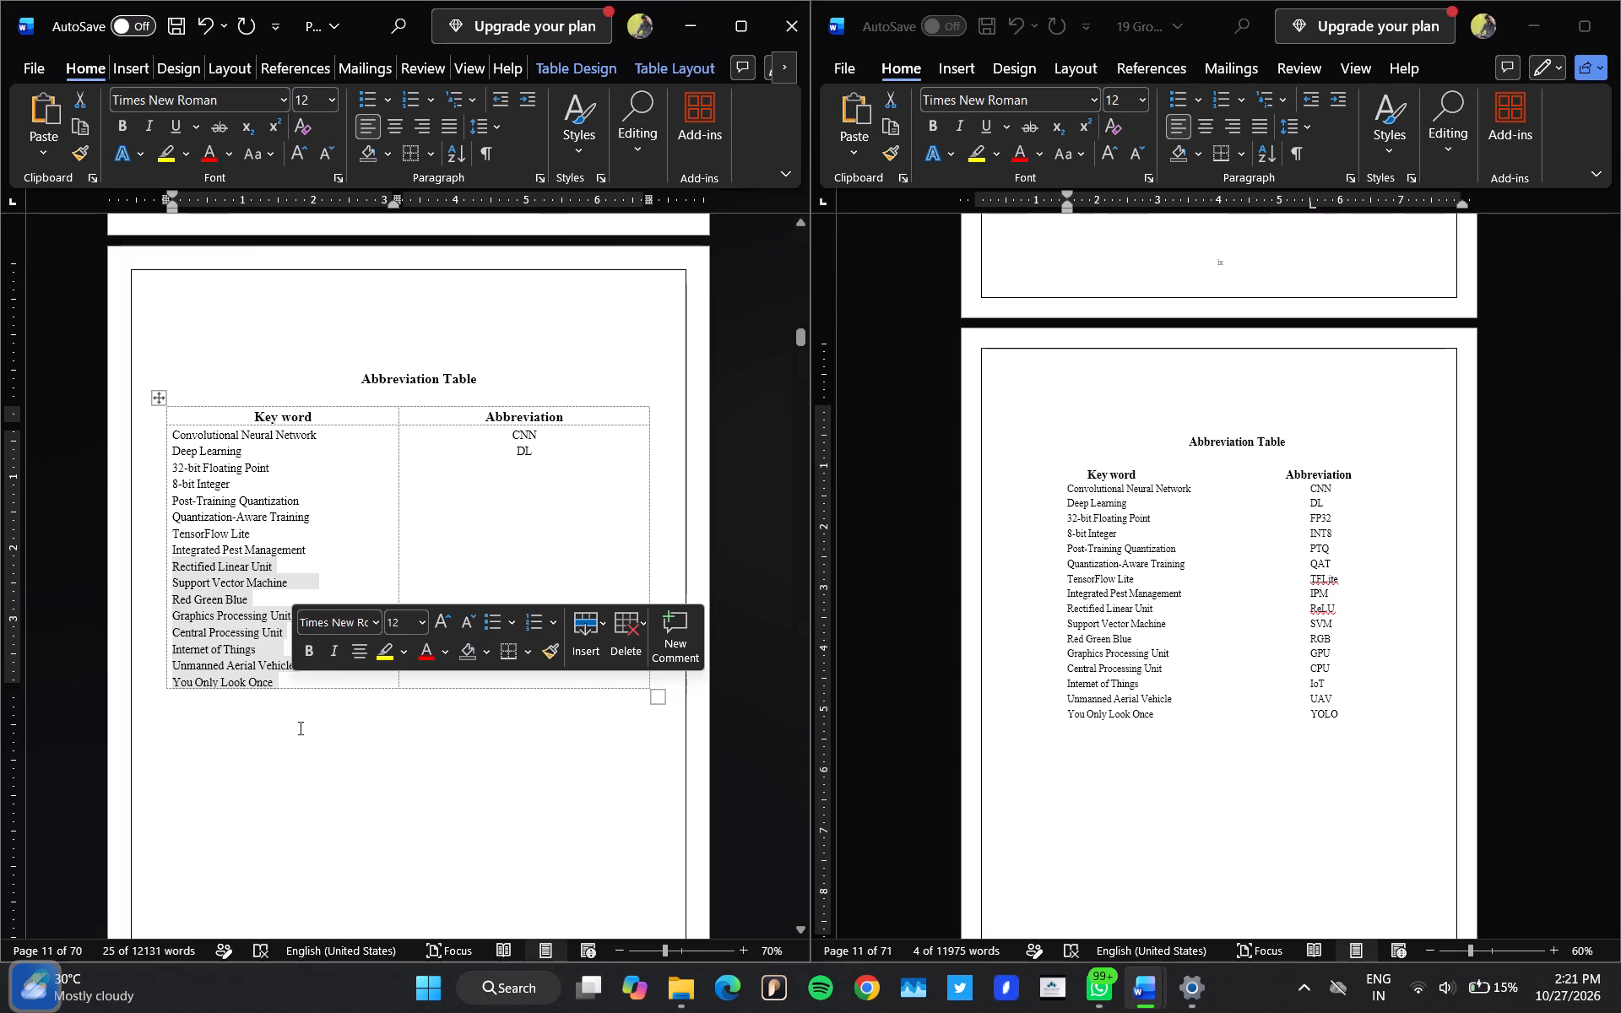
{"action": "left_click", "coordinate": [299, 728]}
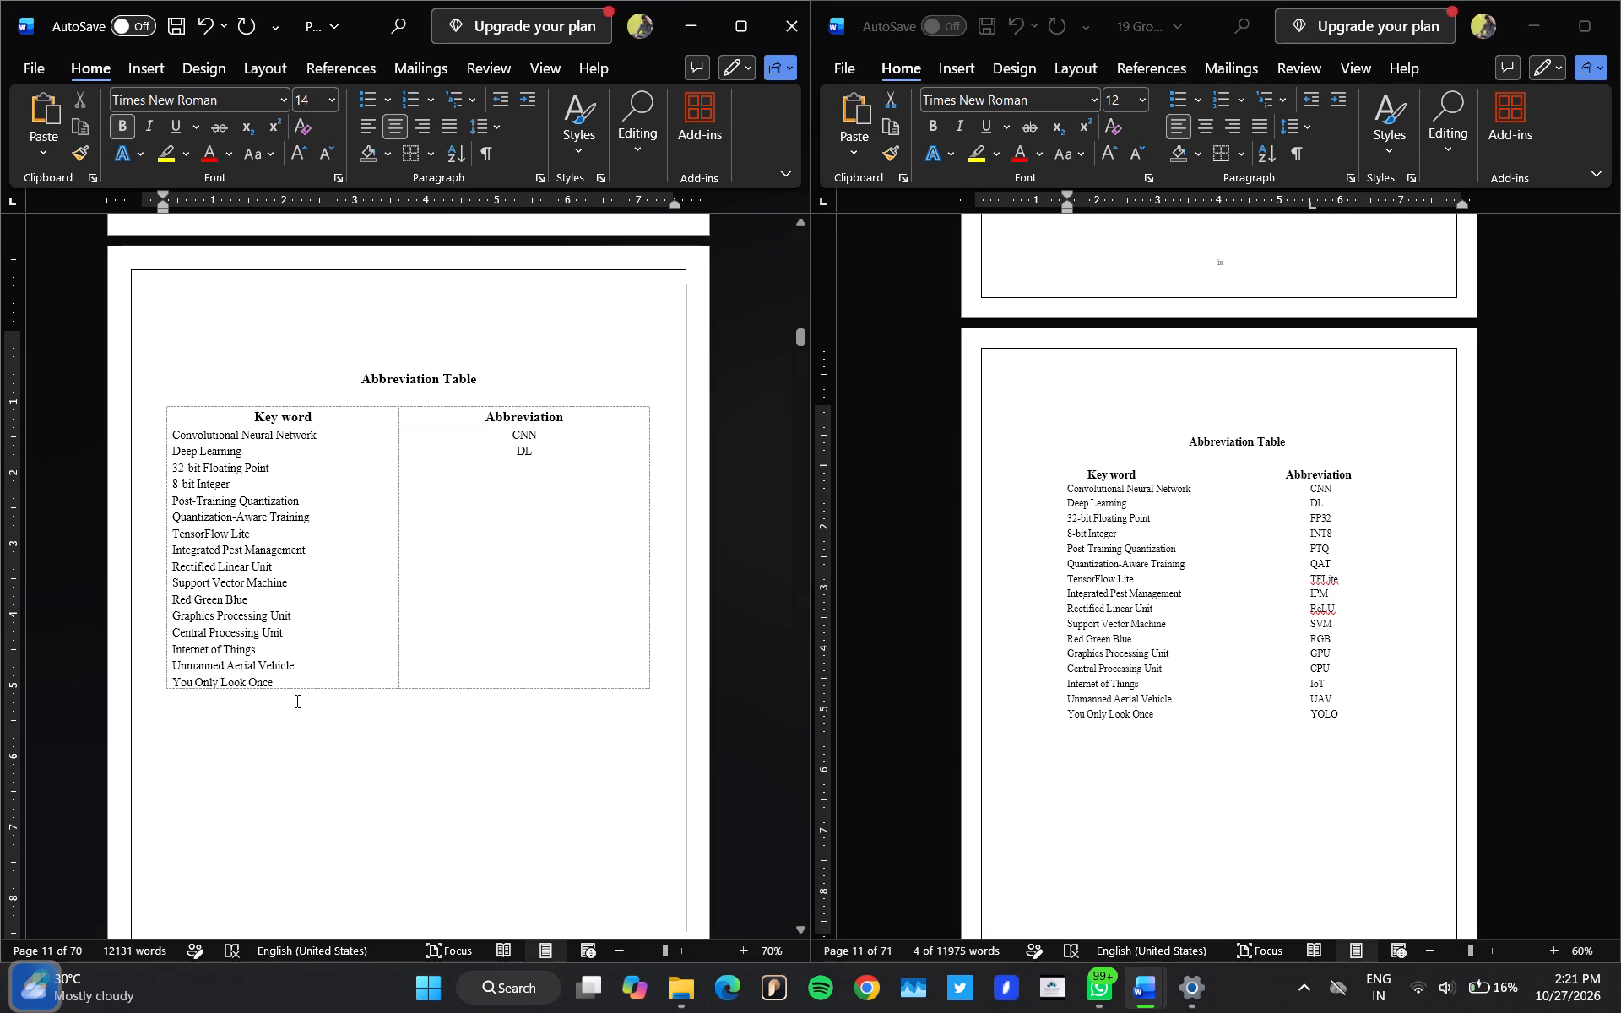
Try centre, left and right alignment on the report's whole Key word column including its heading, and settle on justified.
{"action": "left_click", "coordinate": [285, 680]}
{"action": "left_click_drag", "start_coordinate": [285, 680], "coordinate": [160, 438]}
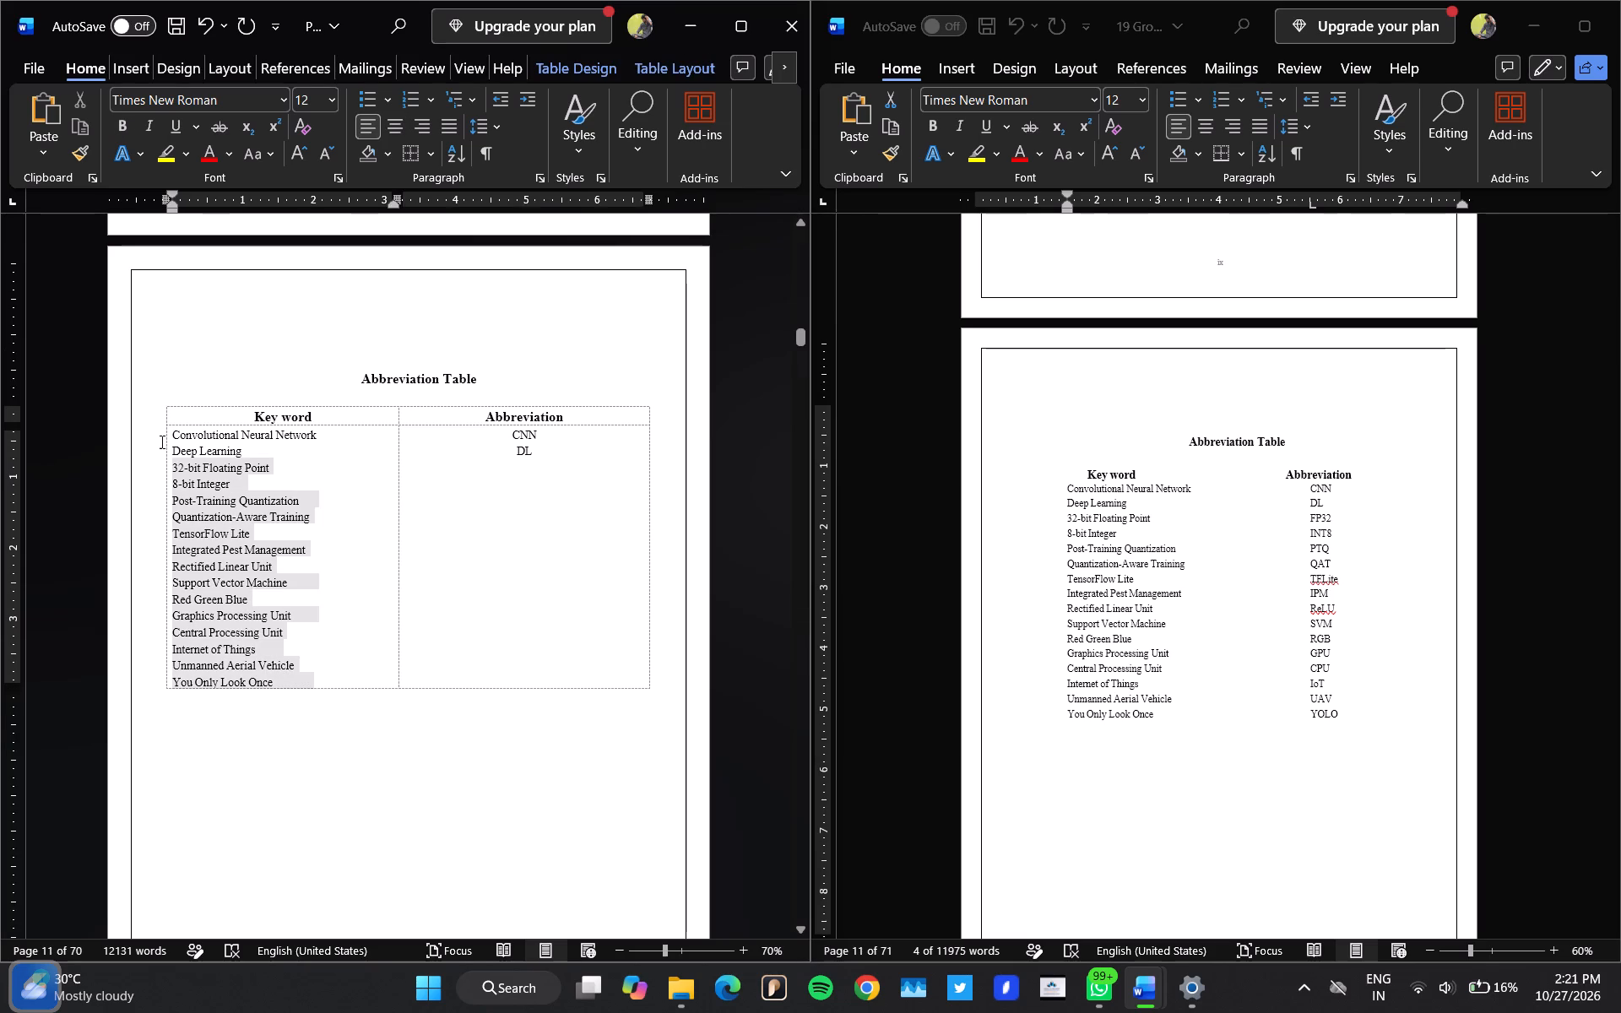
{"action": "left_click_drag", "start_coordinate": [160, 438], "coordinate": [164, 427]}
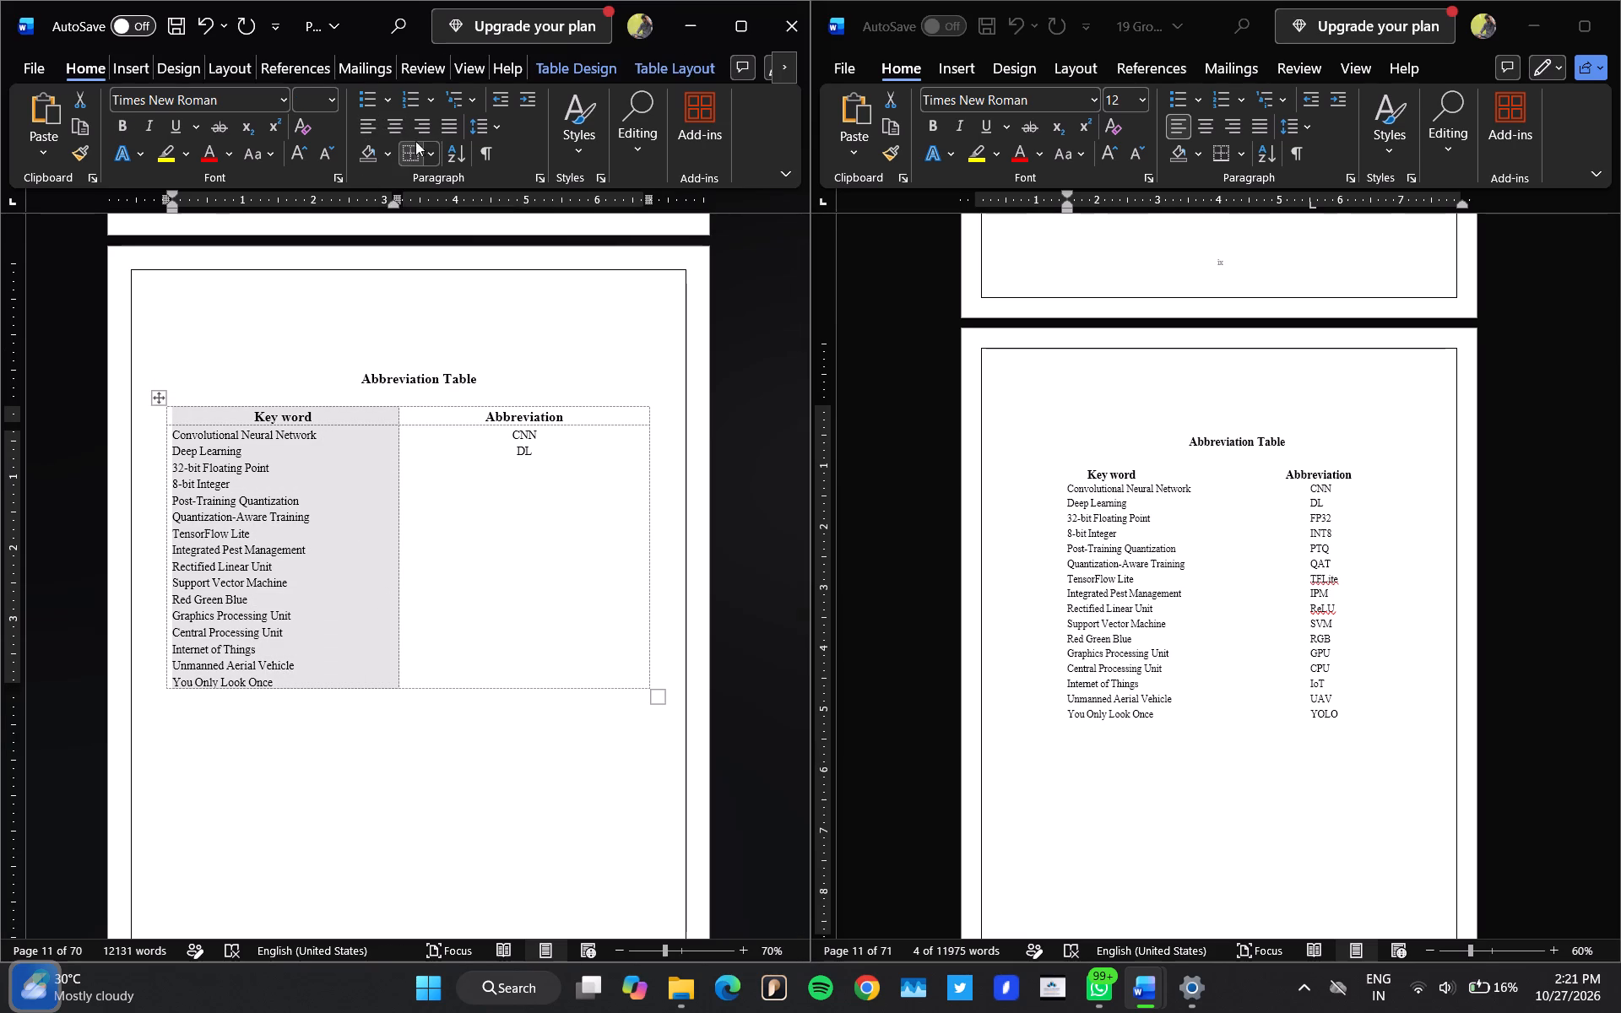
{"action": "left_click", "coordinate": [394, 127]}
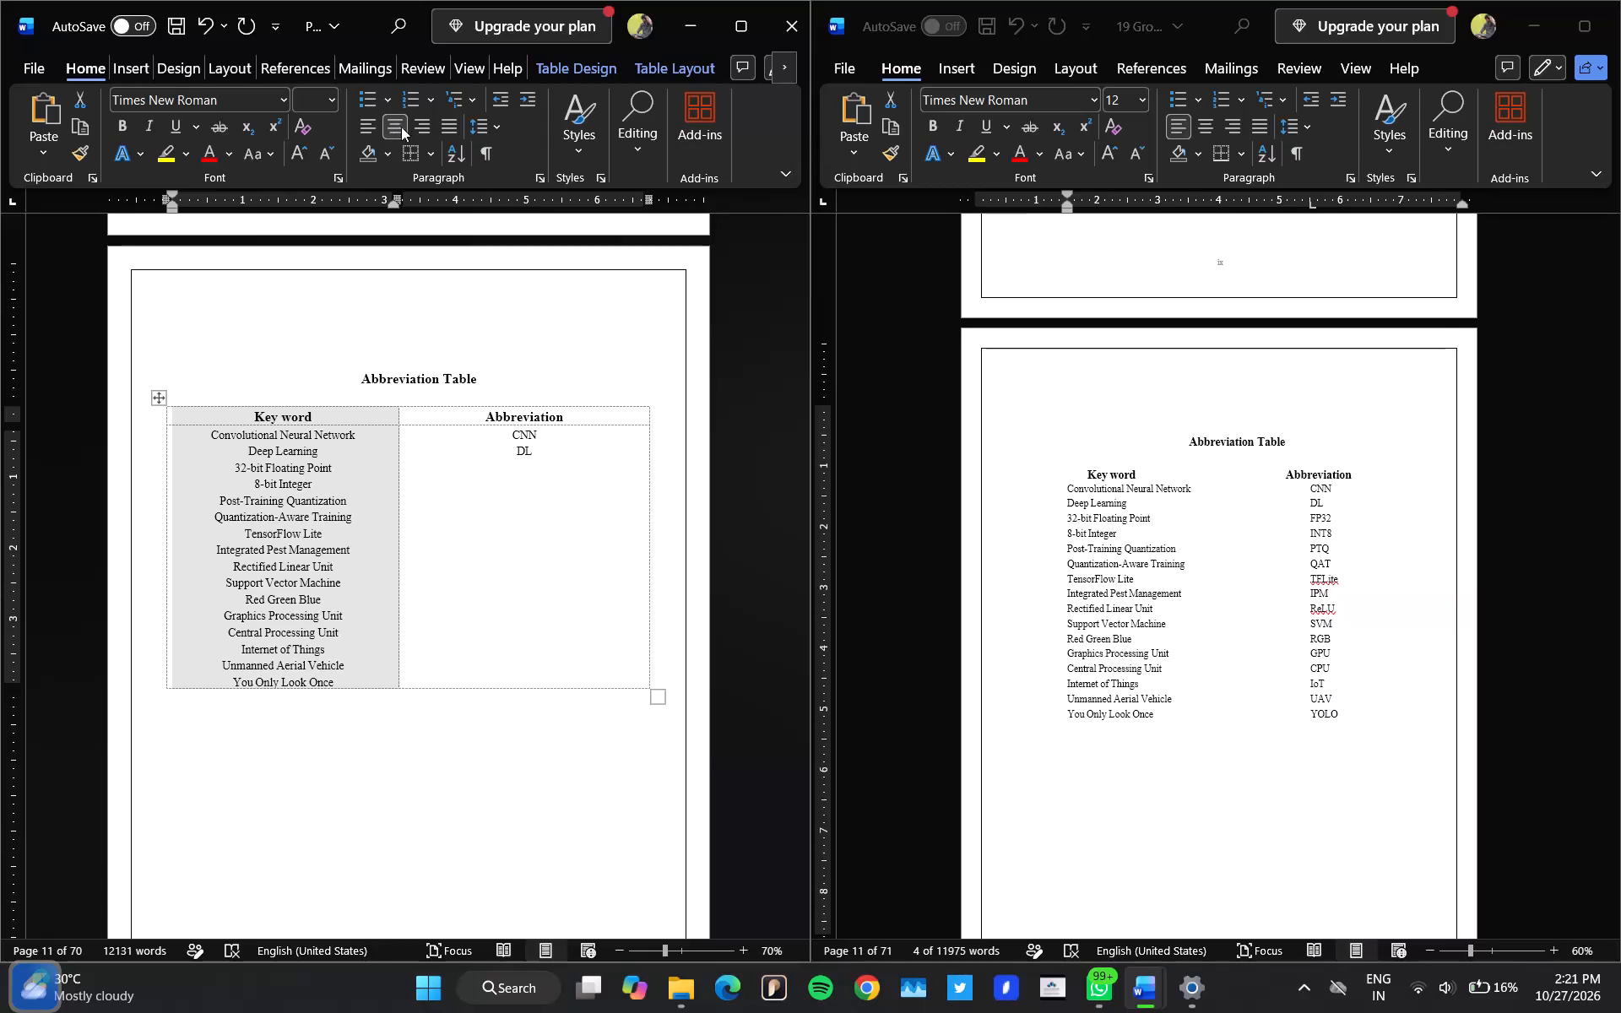
{"action": "left_click", "coordinate": [444, 124]}
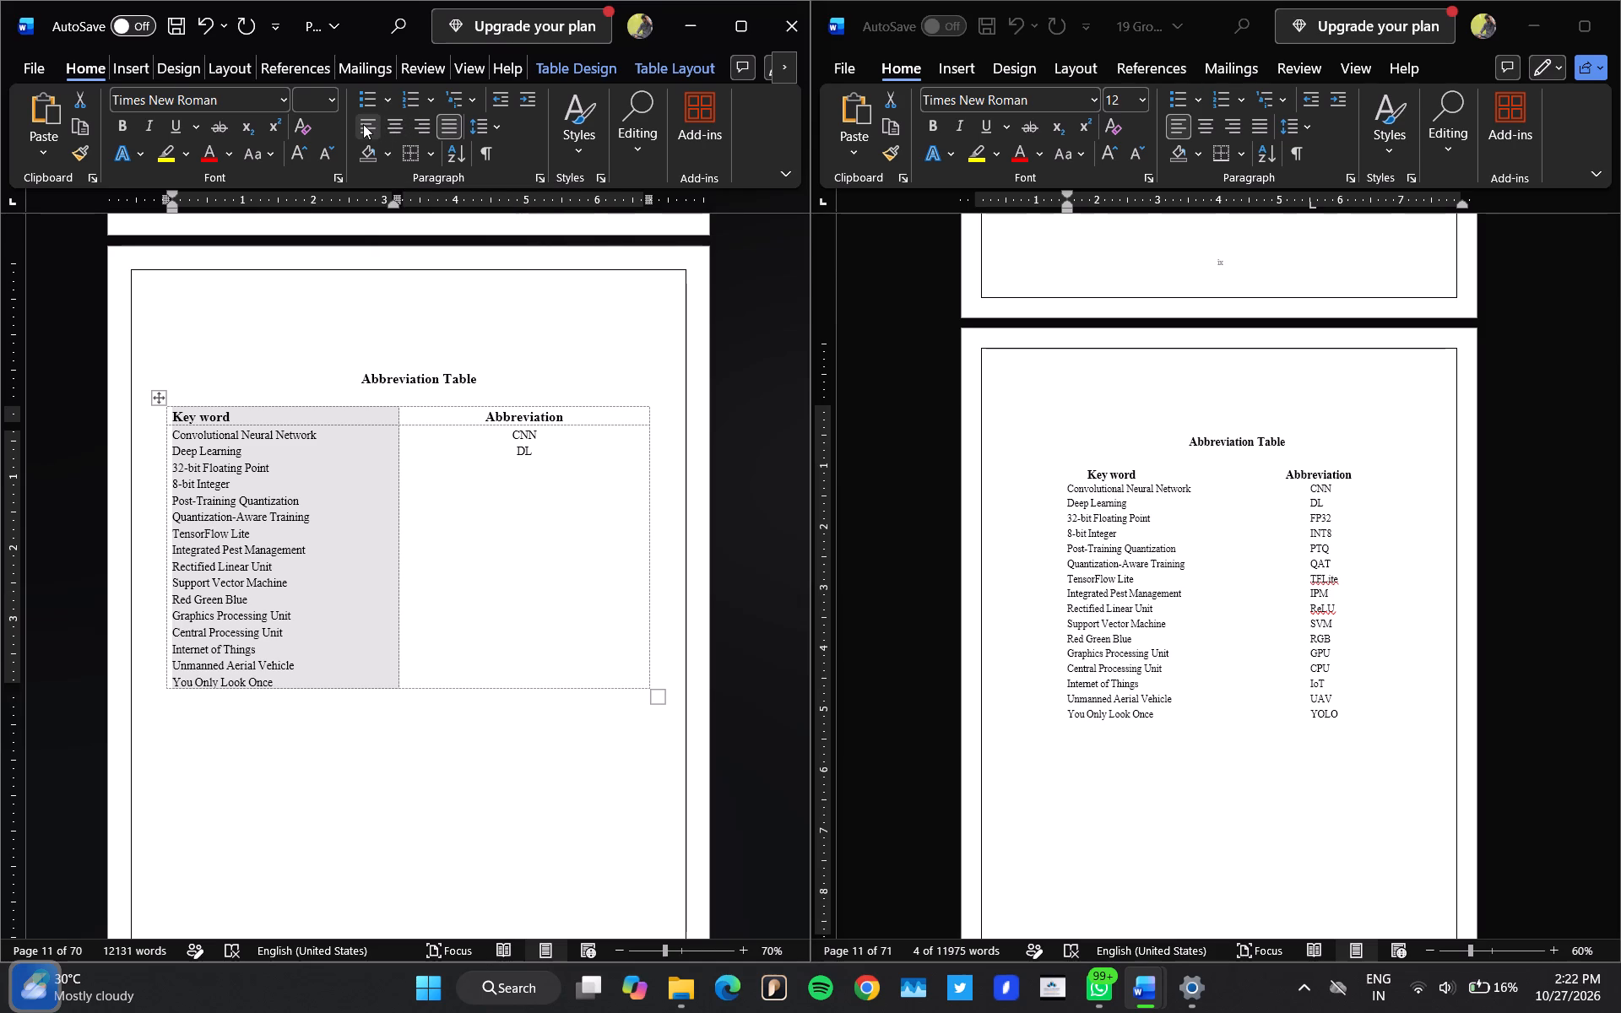
{"action": "left_click", "coordinate": [363, 124]}
{"action": "left_click", "coordinate": [386, 125]}
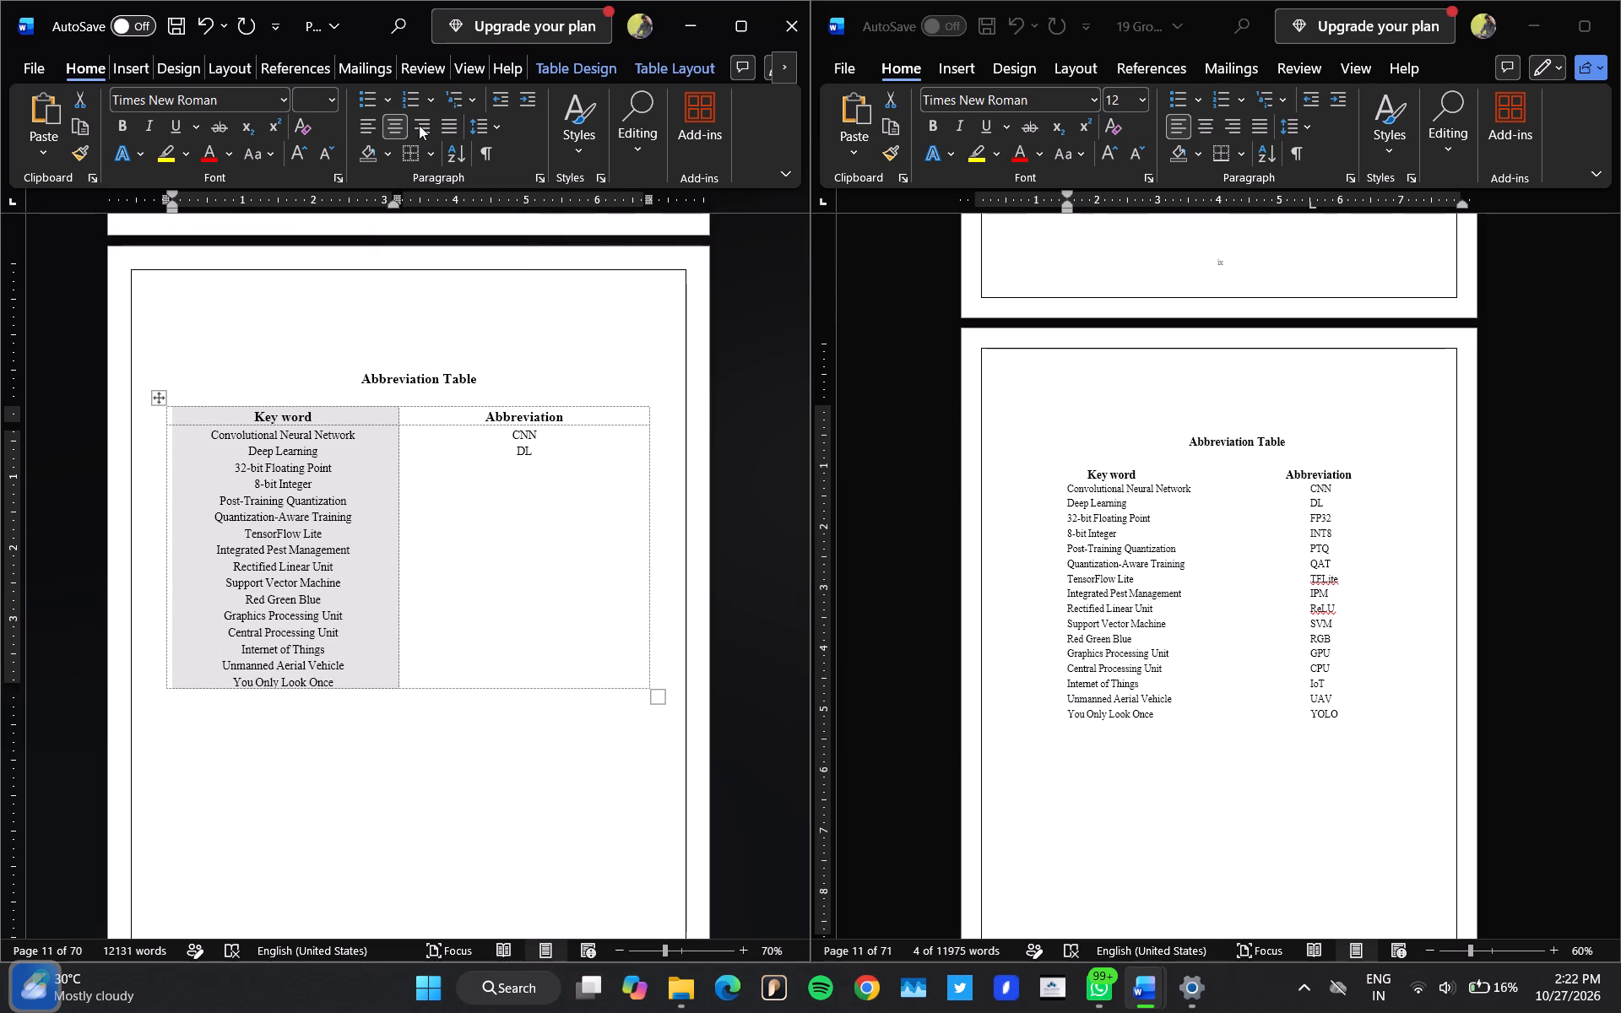
{"action": "left_click", "coordinate": [419, 125]}
{"action": "left_click", "coordinate": [448, 125]}
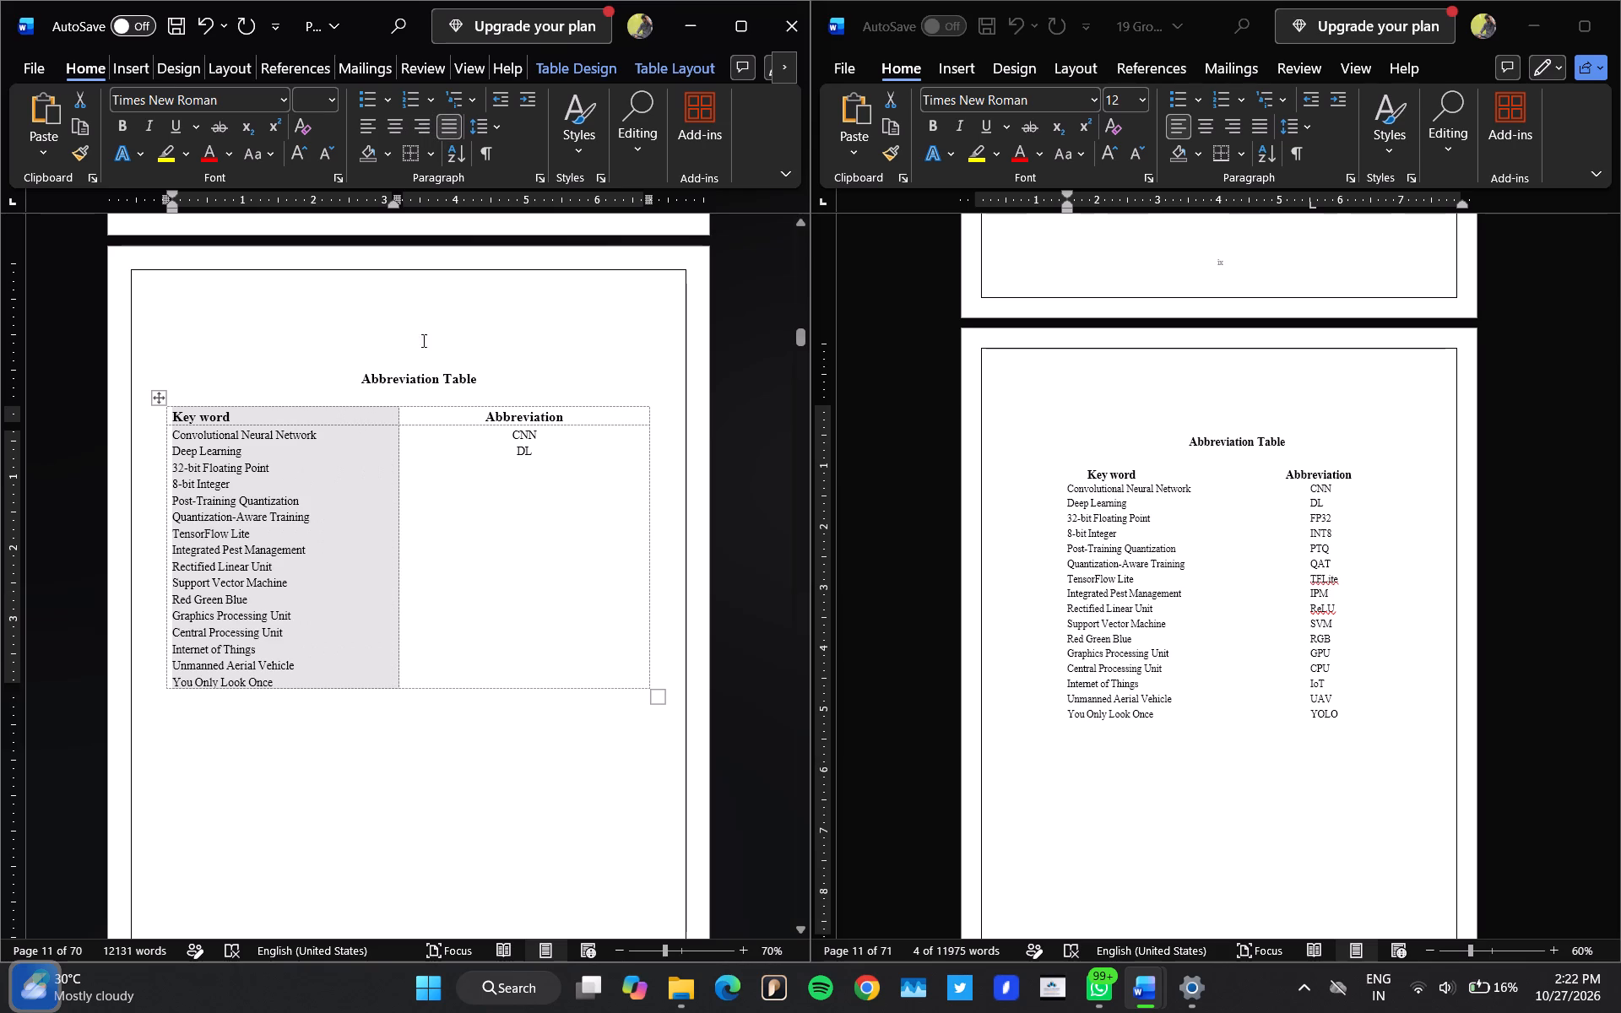
{"action": "left_click", "coordinate": [474, 513]}
Enter FP32, INT8 and PTQ on separate lines below DL in the report's Abbreviation cell.
{"action": "left_click", "coordinate": [548, 458]}
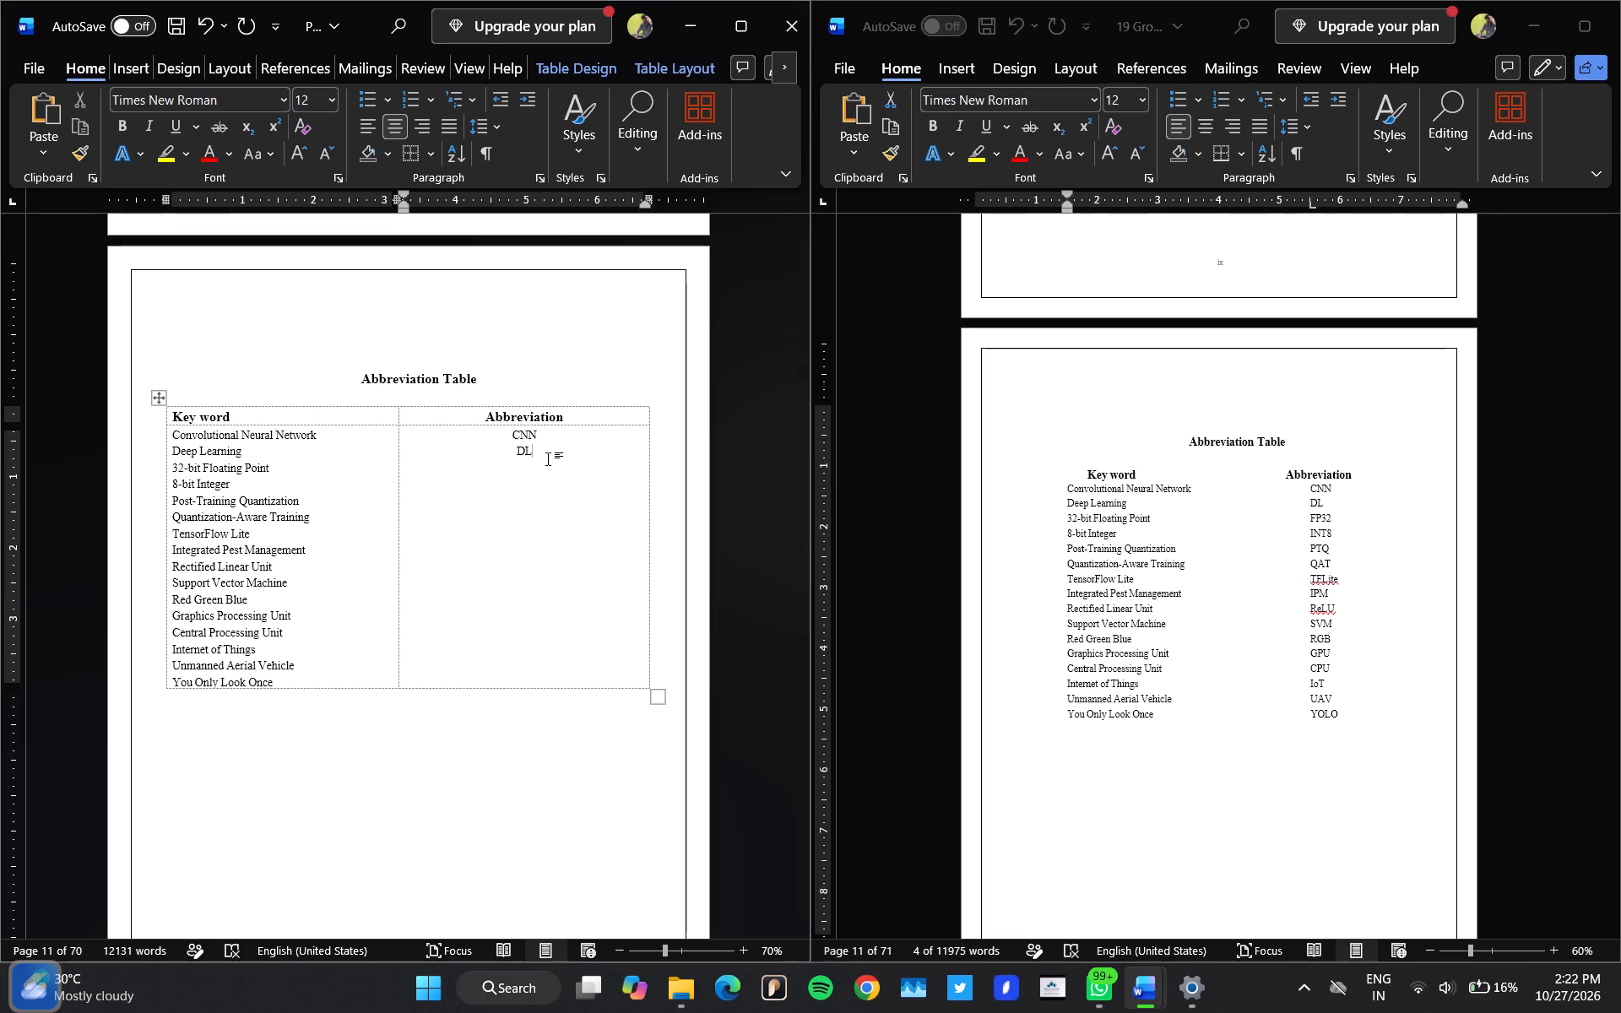
{"action": "key", "text": "Return"}
{"action": "type", "text": "FP"}
{"action": "type", "text": "32"}
{"action": "key", "text": "Return"}
{"action": "type", "text": "INT"}
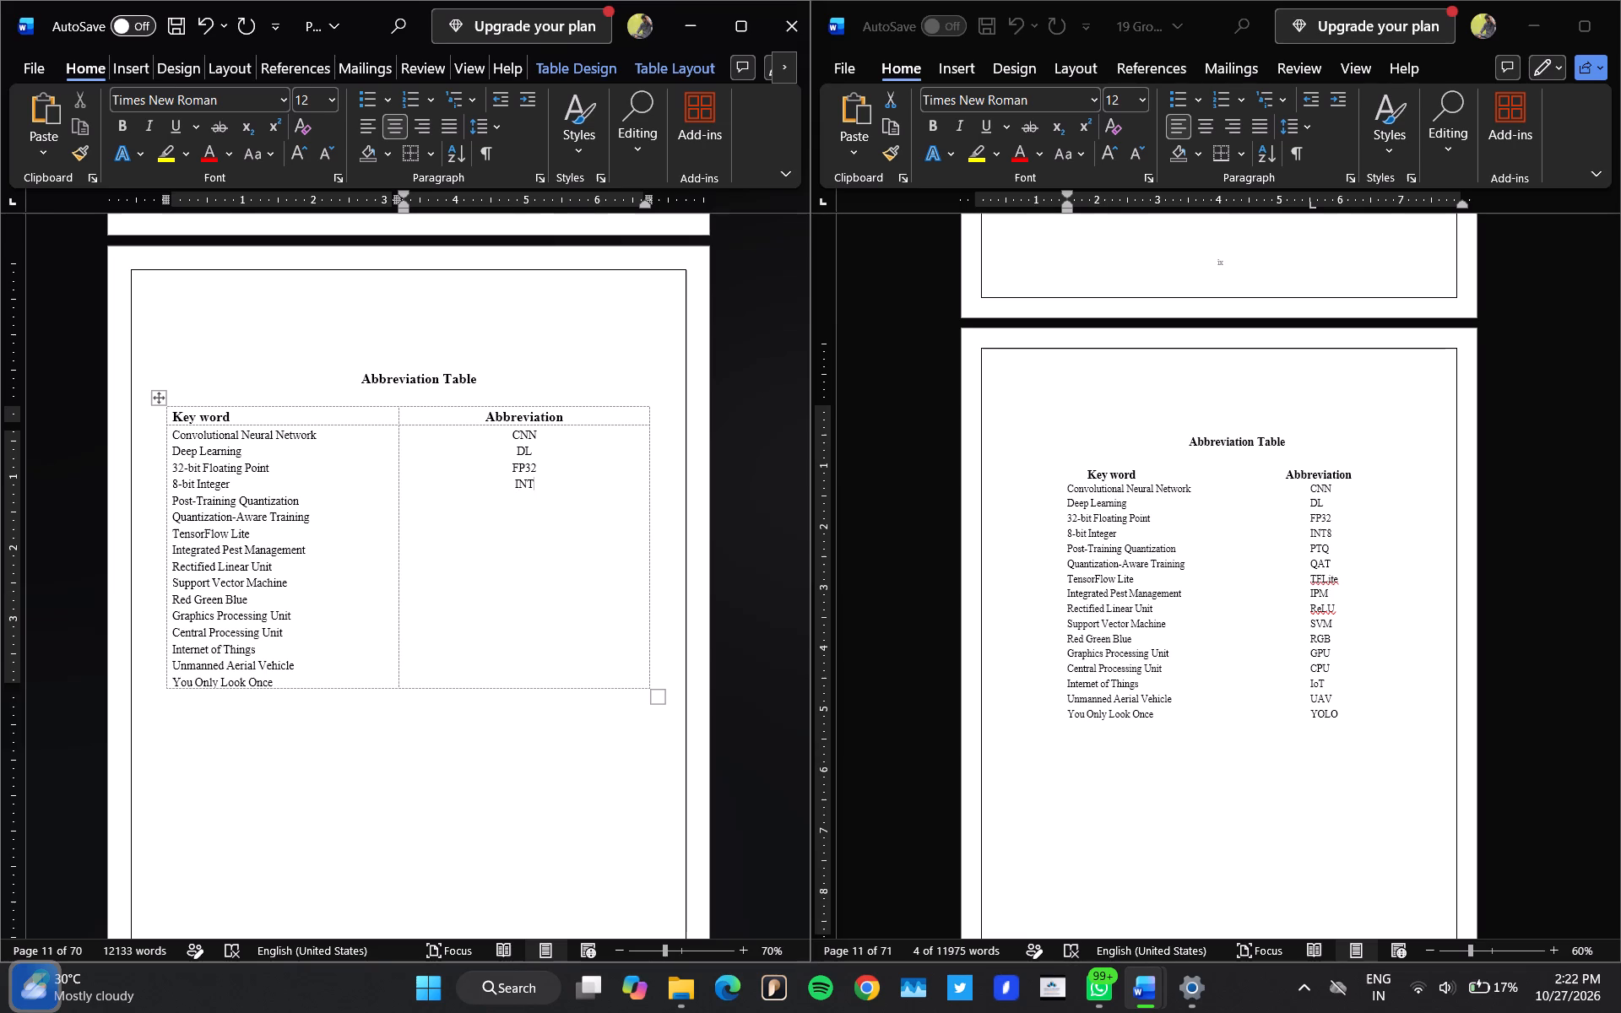
{"action": "key", "text": "8"}
{"action": "key", "text": "Return"}
{"action": "type", "text": "PTQ"}
{"action": "key", "text": "Return"}
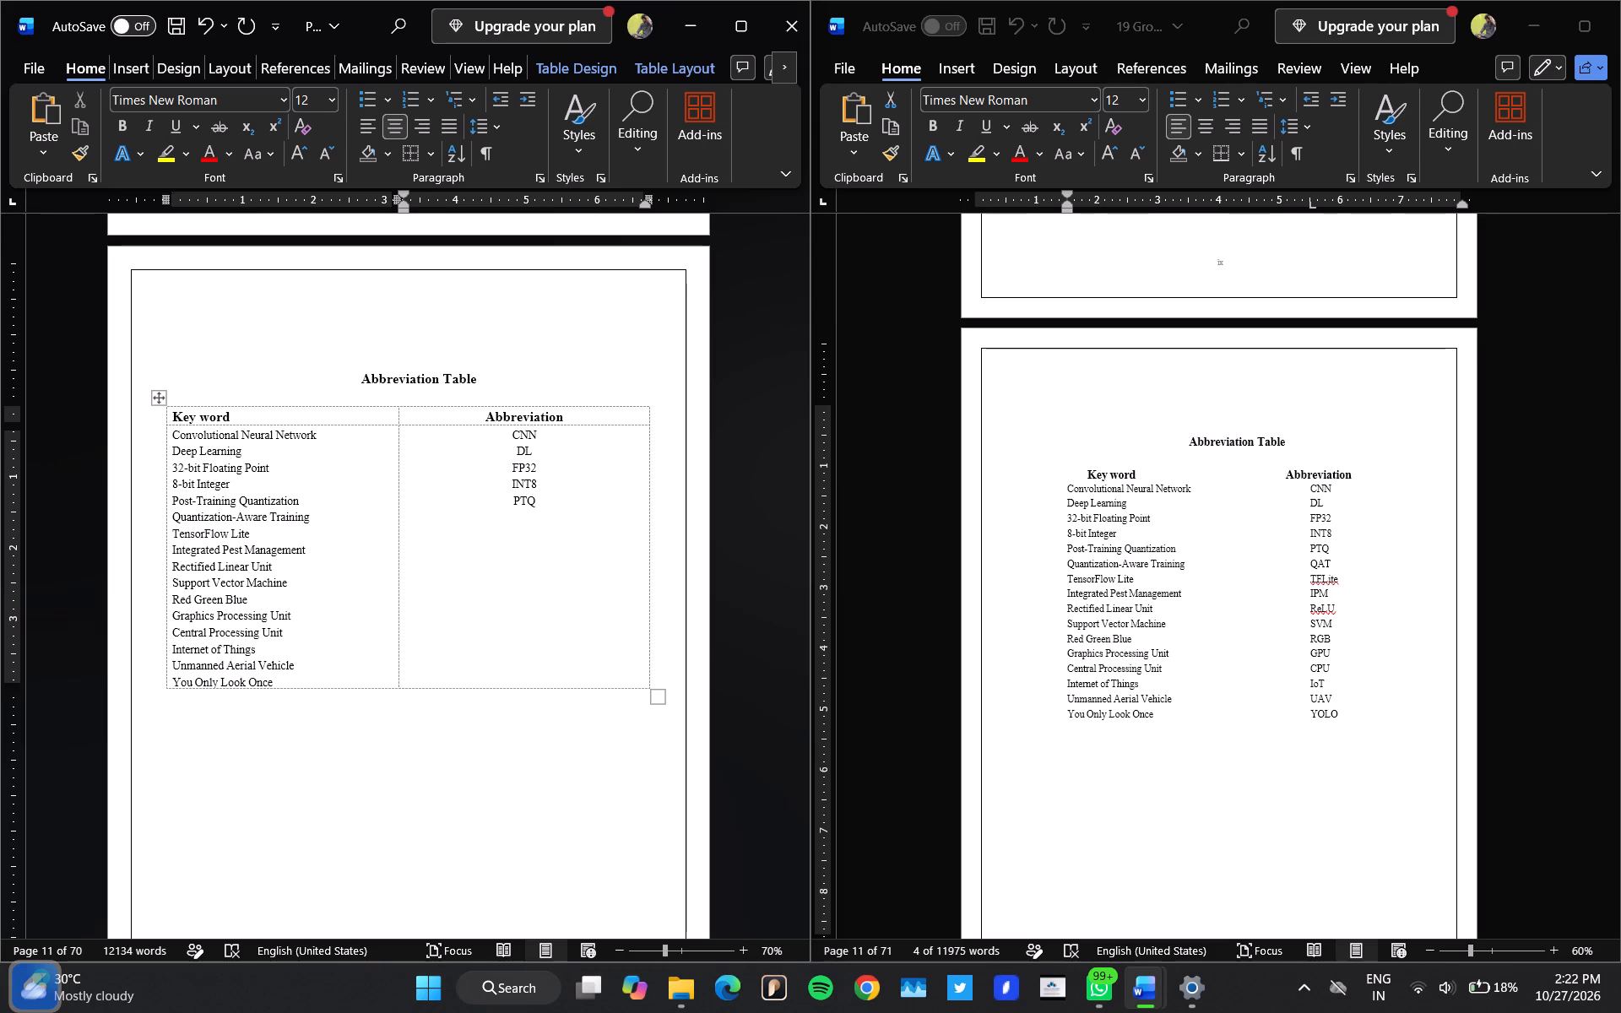
Enter QAT, TFLite, IPM and ReLU on separate lines below PTQ in the report's Abbreviation cell.
{"action": "type", "text": "QAT"}
{"action": "key", "text": "Return"}
{"action": "type", "text": "TF"}
{"action": "key", "text": "i"}
{"action": "key", "text": "BackSpace"}
{"action": "key", "text": "l"}
{"action": "key", "text": "Return"}
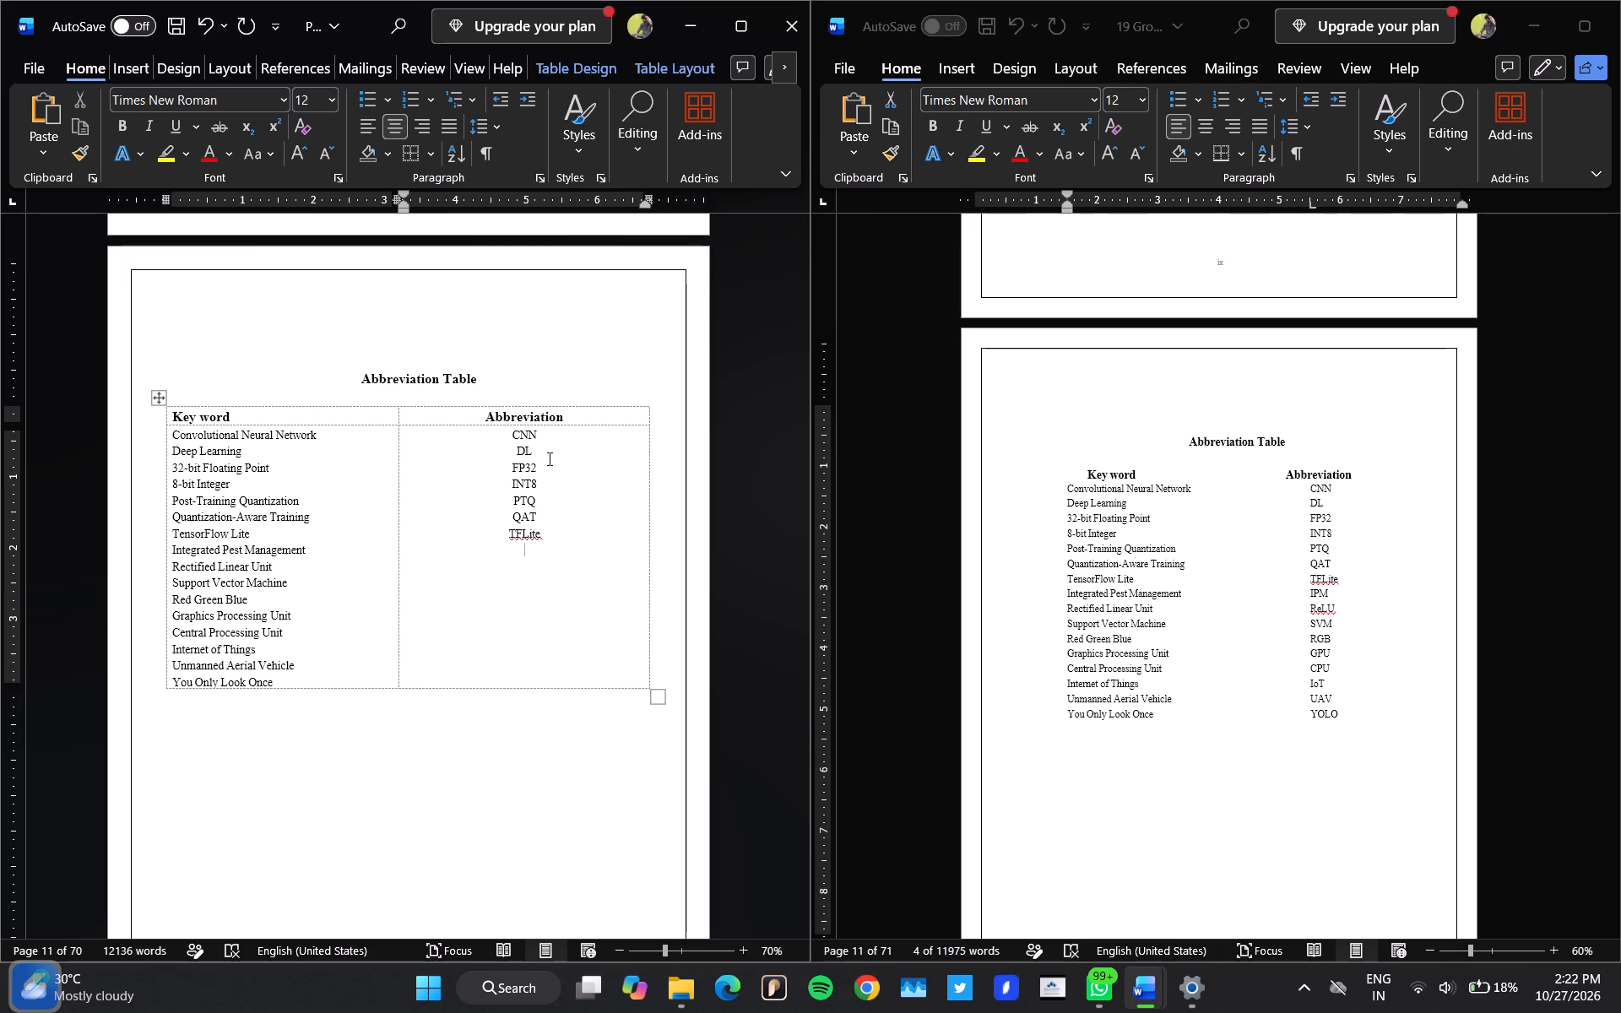
{"action": "type", "text": "IPM"}
{"action": "key", "text": "Return"}
{"action": "key", "text": "r"}
{"action": "key", "text": "e"}
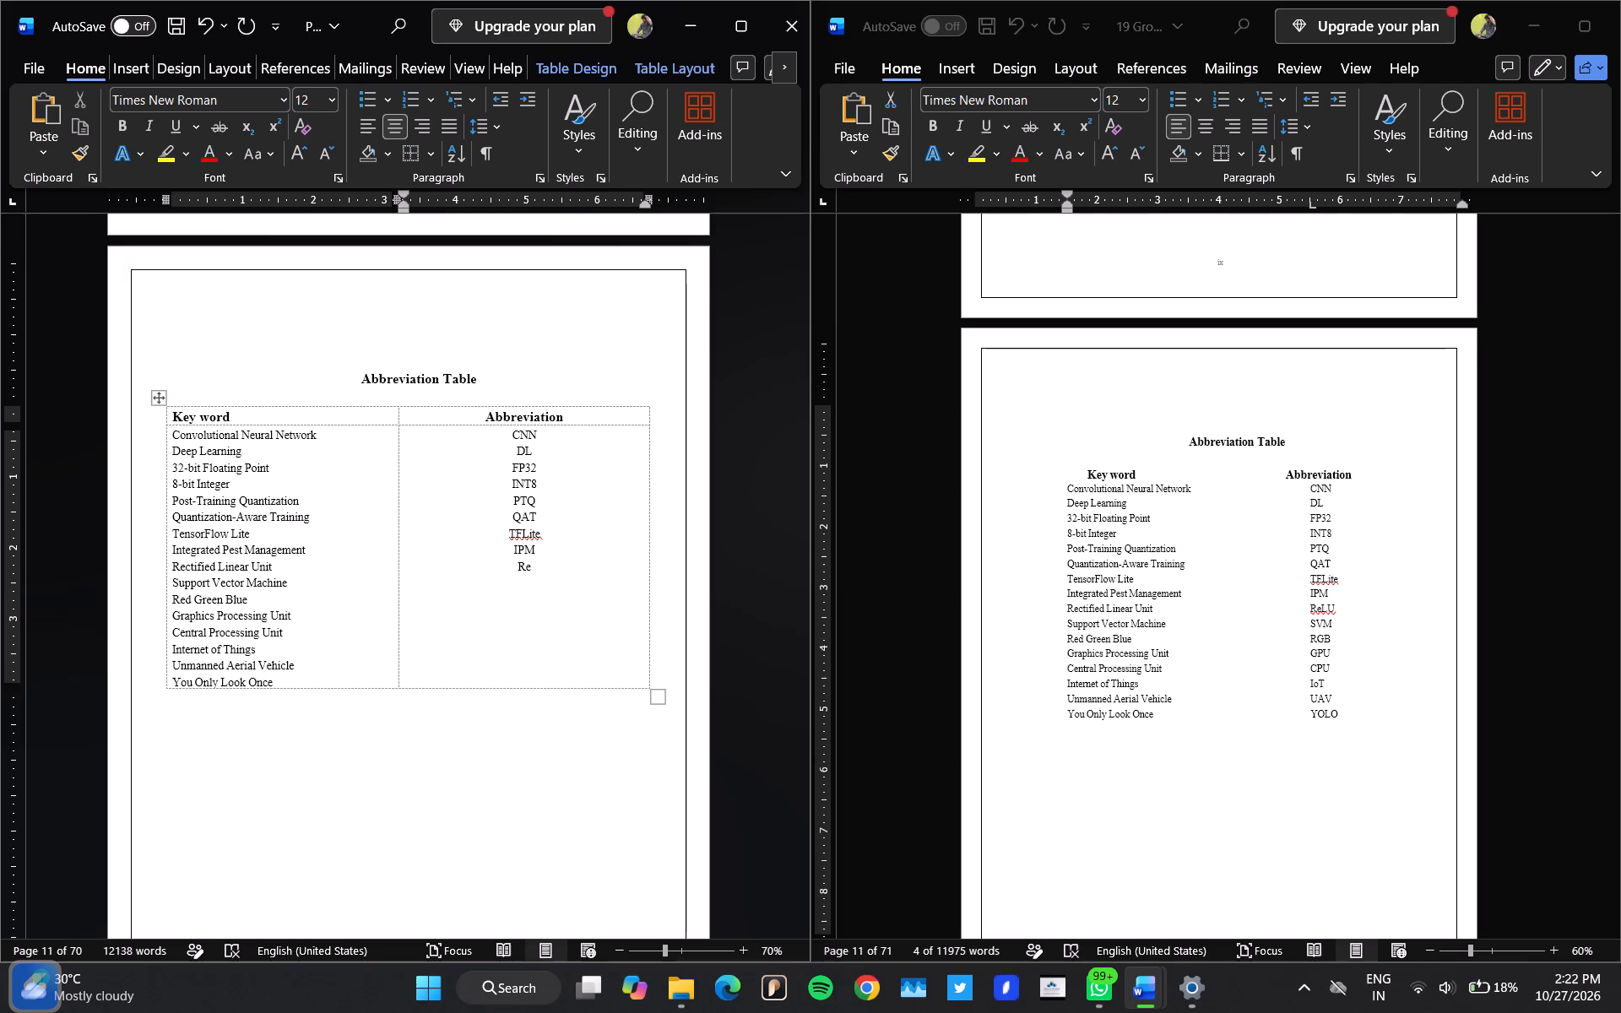
{"action": "type", "text": "LU"}
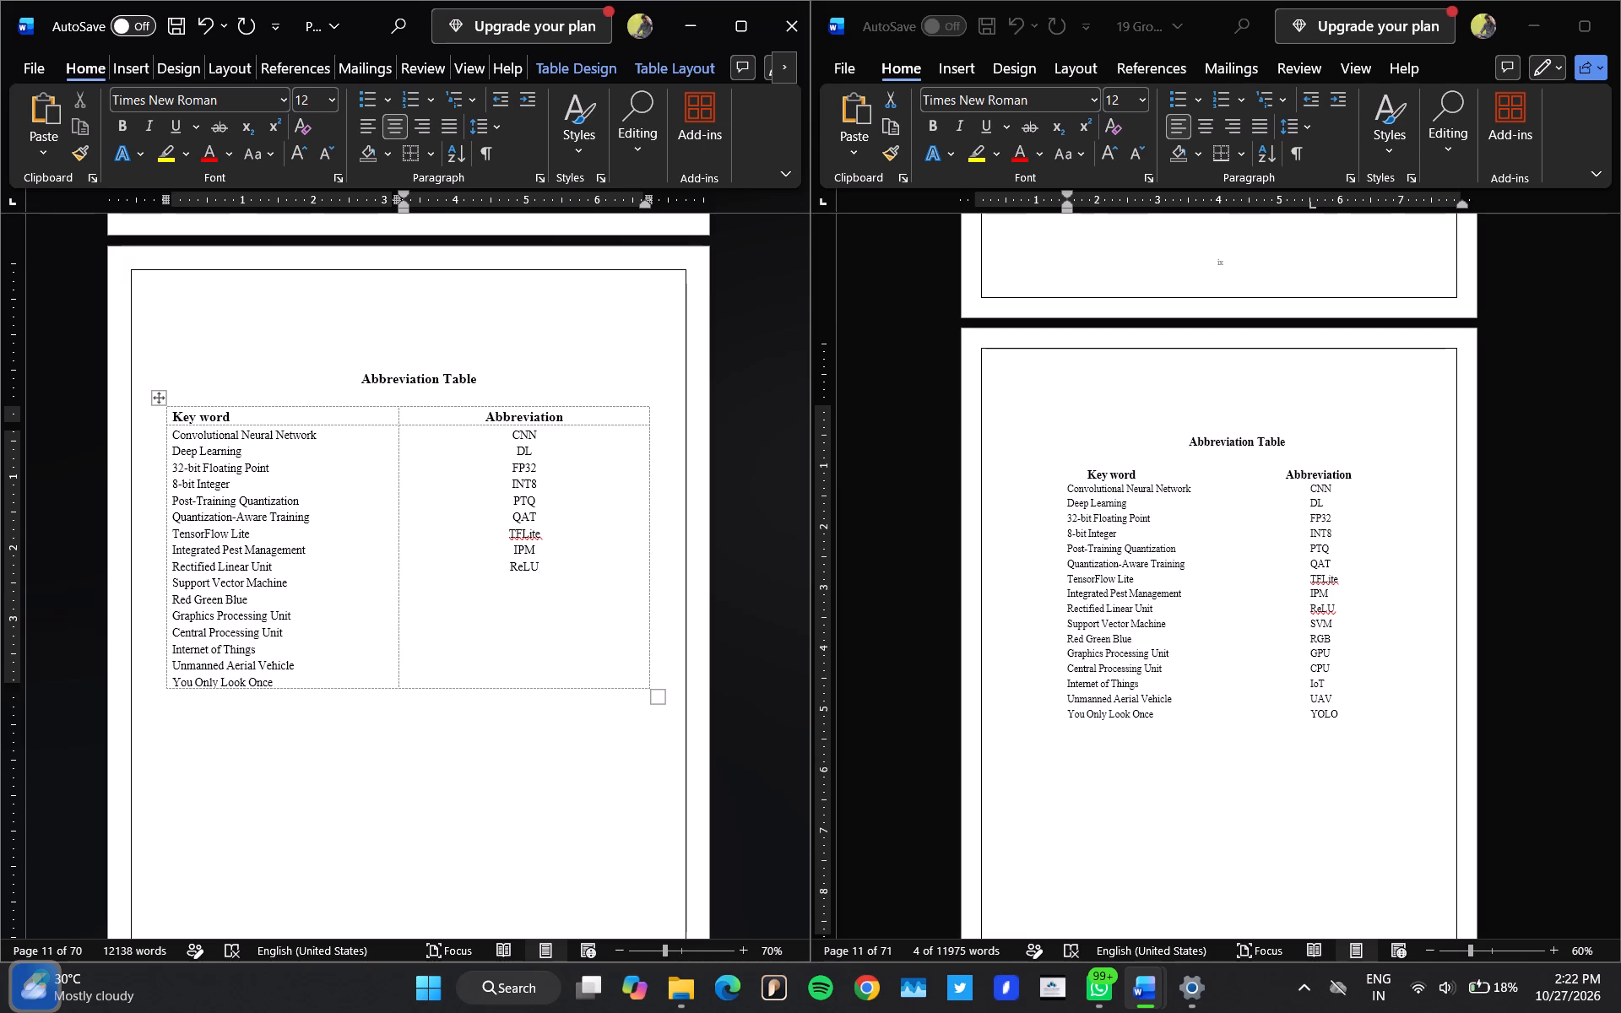
Enter SVM, RGB, GPU and CPU on separate lines below ReLU in the report's Abbreviation cell.
{"action": "key", "text": "Return"}
{"action": "type", "text": "SVM"}
{"action": "key", "text": "Return"}
{"action": "type", "text": "RGB"}
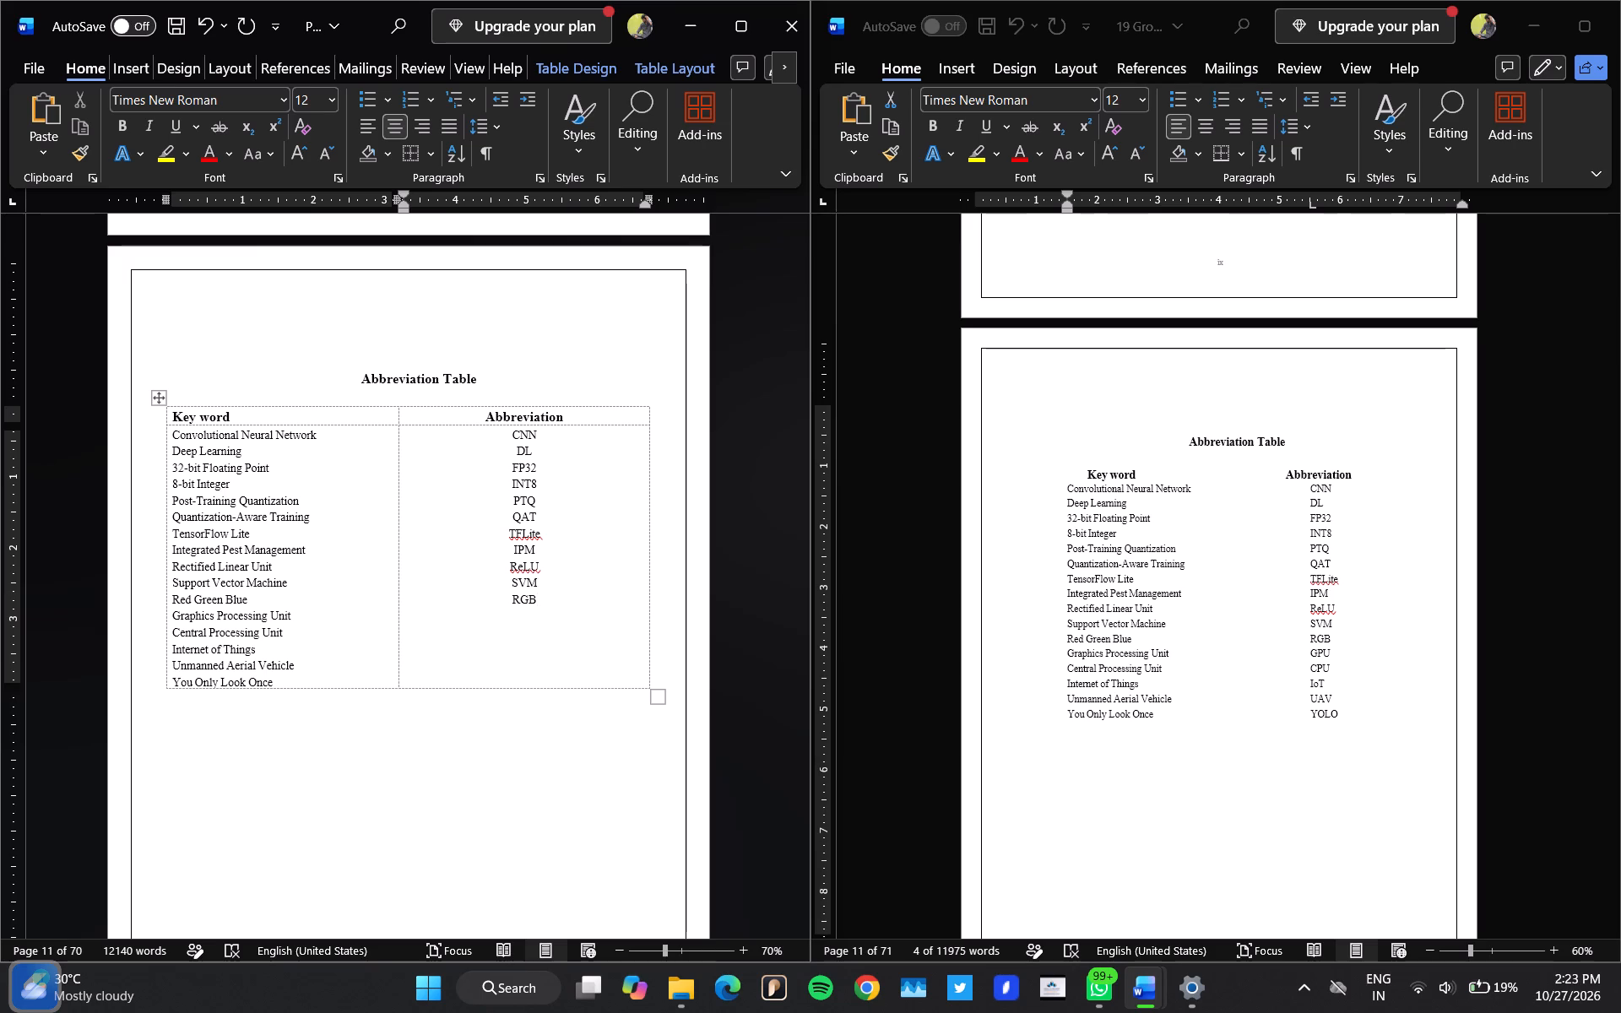
{"action": "key", "text": "Return"}
{"action": "type", "text": "GP"}
{"action": "key", "text": "u"}
{"action": "key", "text": "Return"}
{"action": "type", "text": "CPU"}
{"action": "key", "text": "Return"}
Enter IoT, with a lowercase o, then UAV and YOLO on separate lines below CPU in the report's Abbreviation cell.
{"action": "type", "text": "IO"}
{"action": "key", "text": "t"}
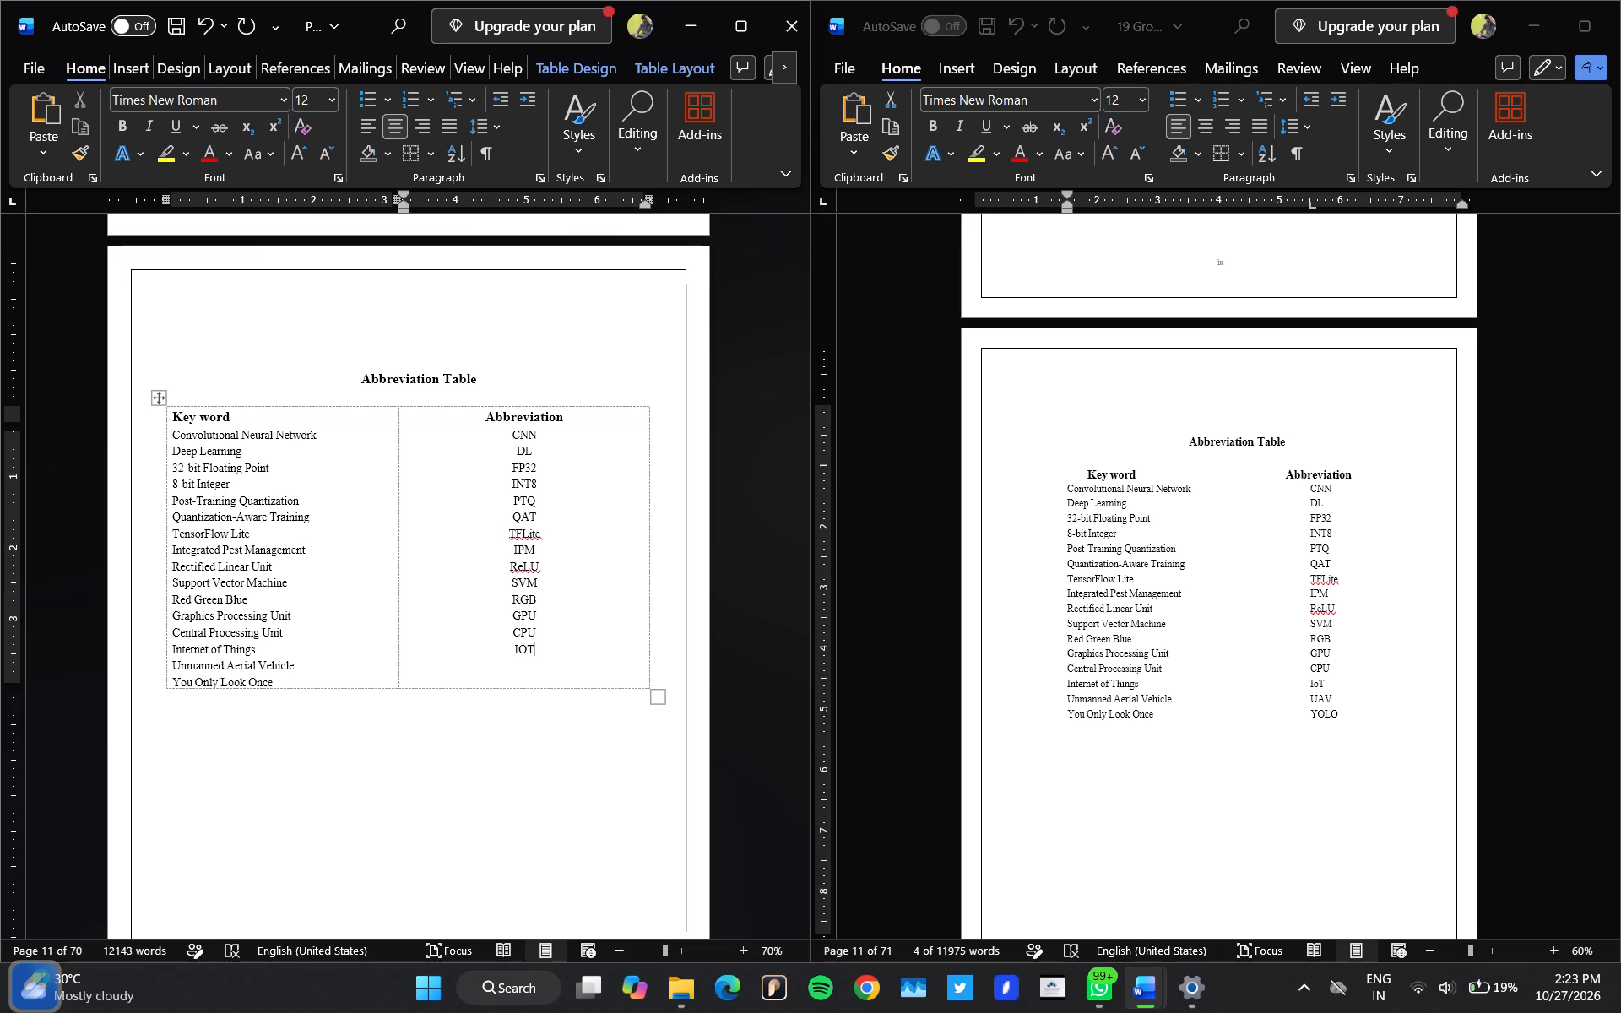
{"action": "key", "text": "Return"}
{"action": "key", "text": "Up"}
{"action": "key", "text": "BackSpace"}
{"action": "key", "text": "Right"}
{"action": "key", "text": "Return"}
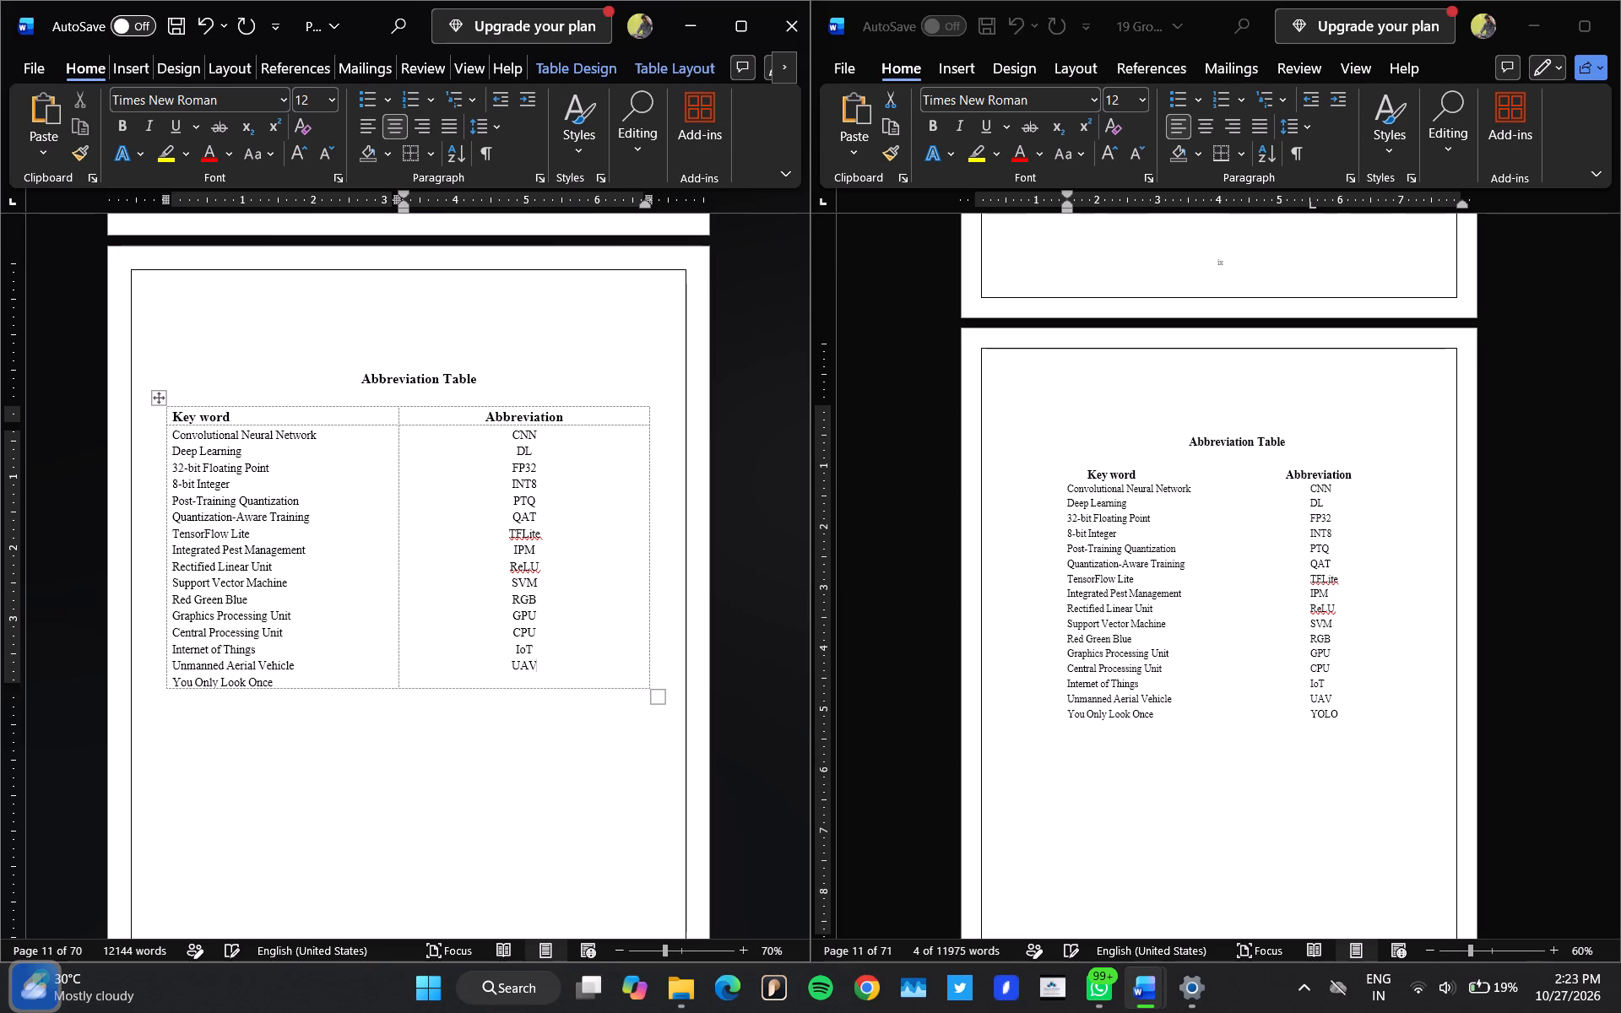
{"action": "key", "text": "Return"}
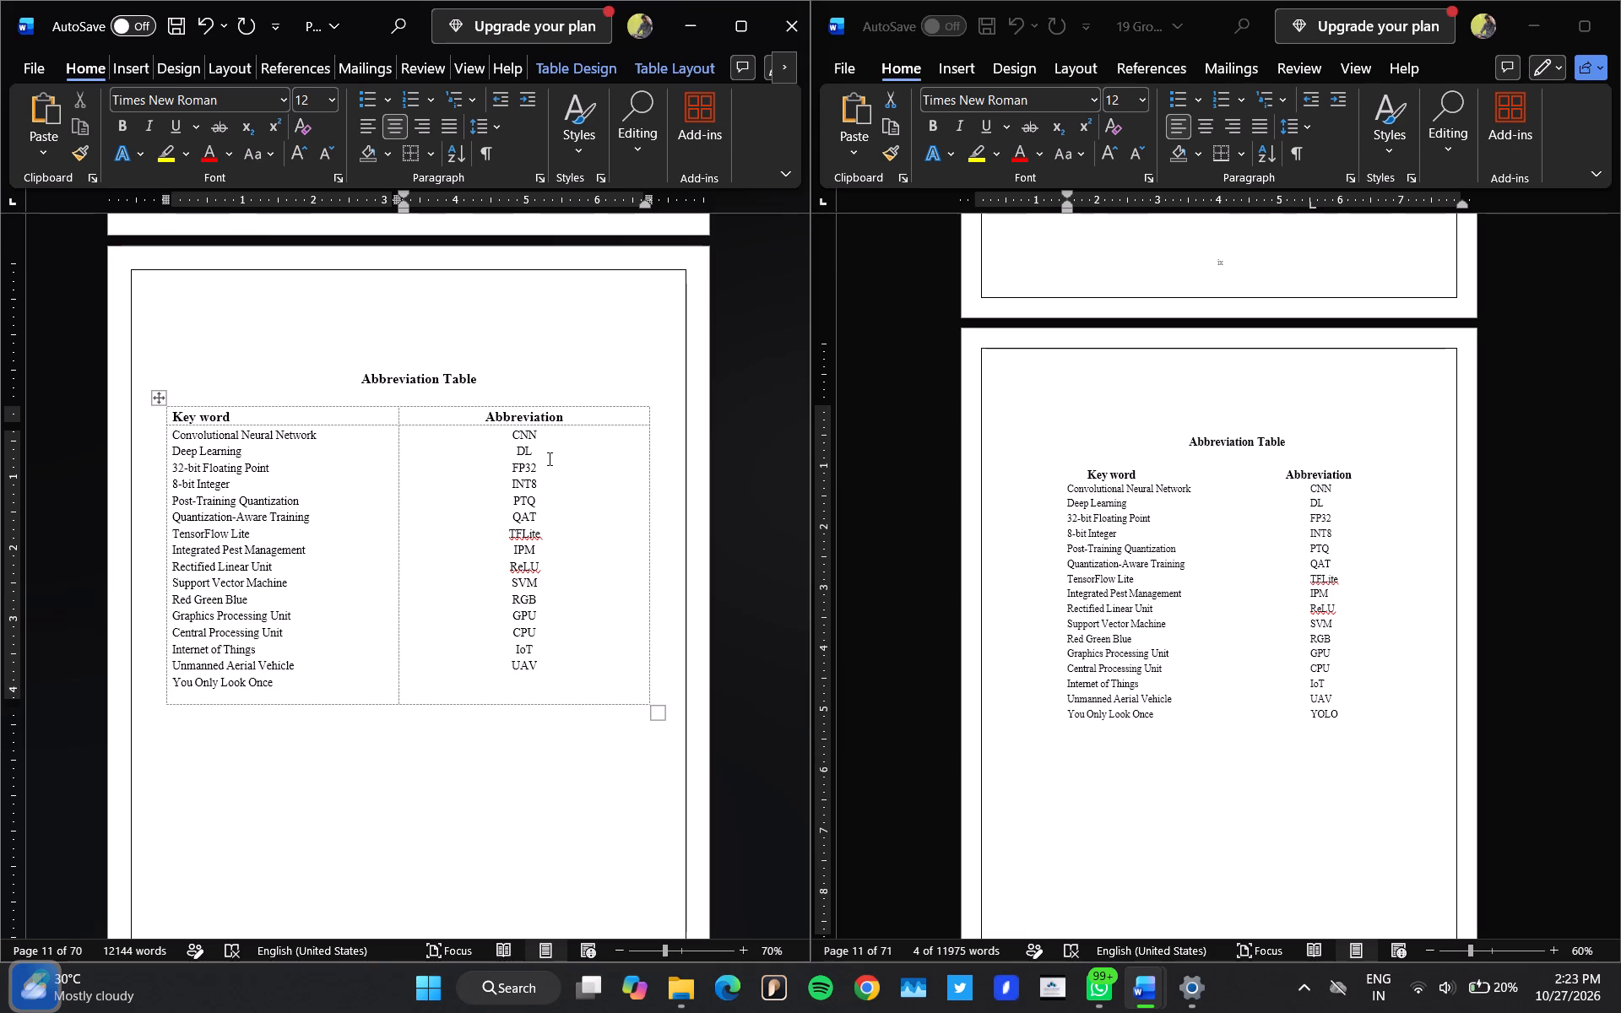
{"action": "type", "text": "YOLO"}
{"action": "left_click", "coordinate": [562, 689]}
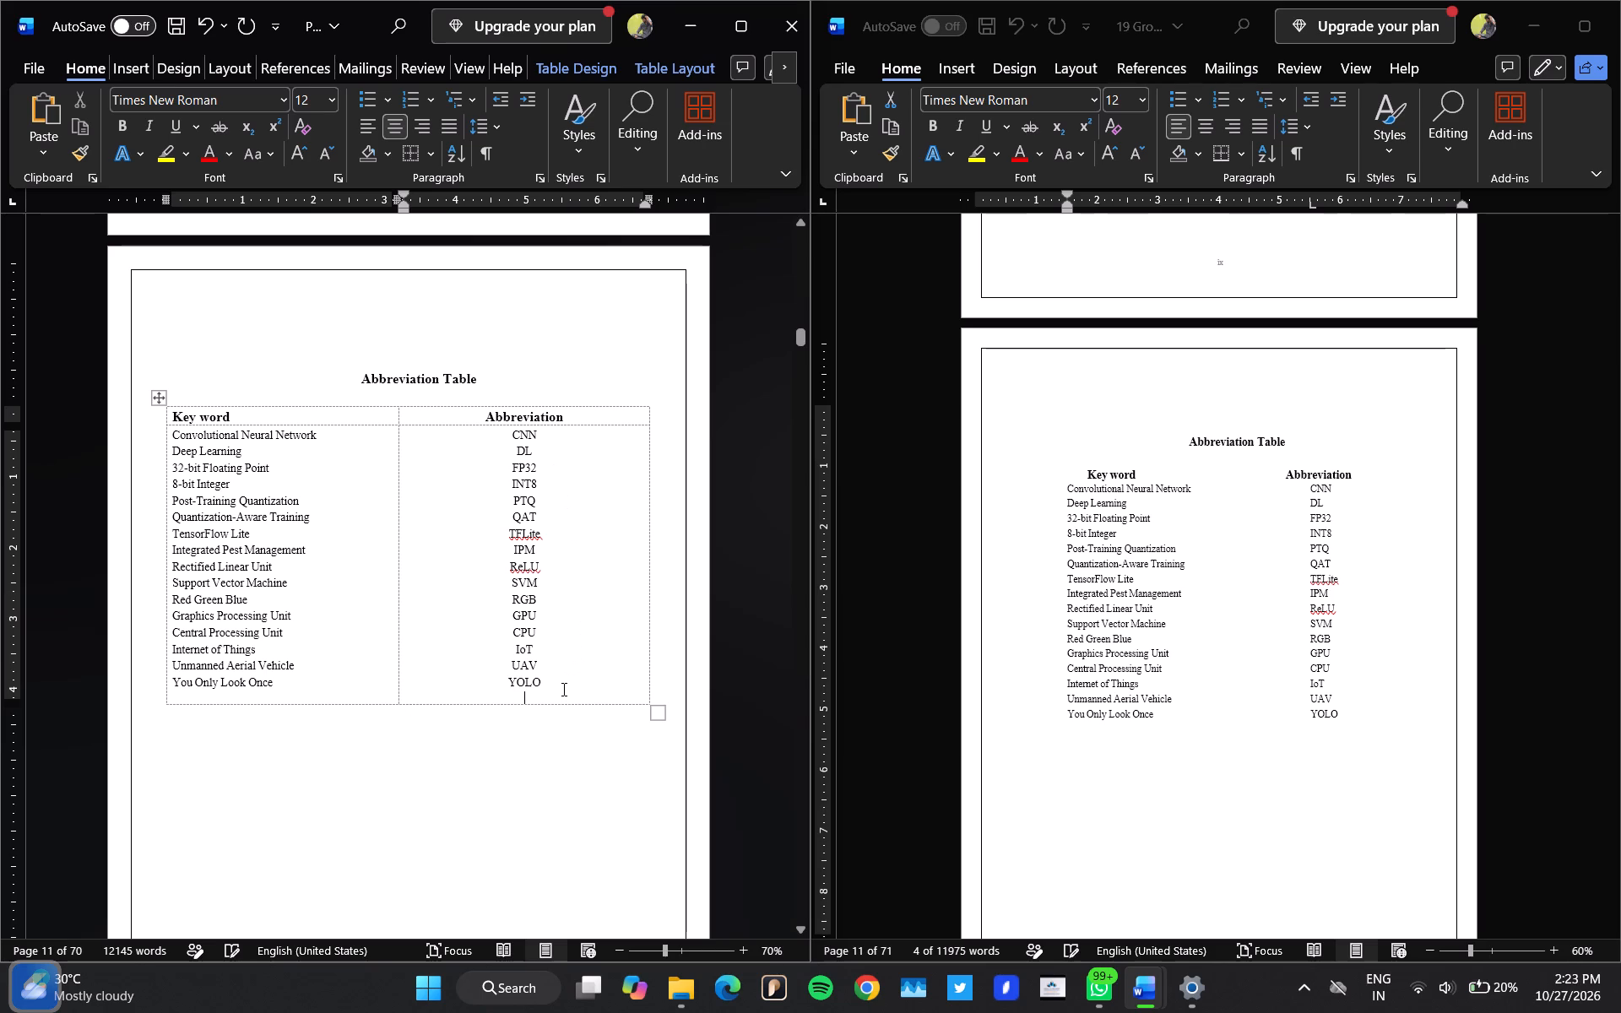
Check the Abbreviation Table page in the project report's print preview, with the window maximized, and return to the document.
{"action": "key", "text": "ctrl+p"}
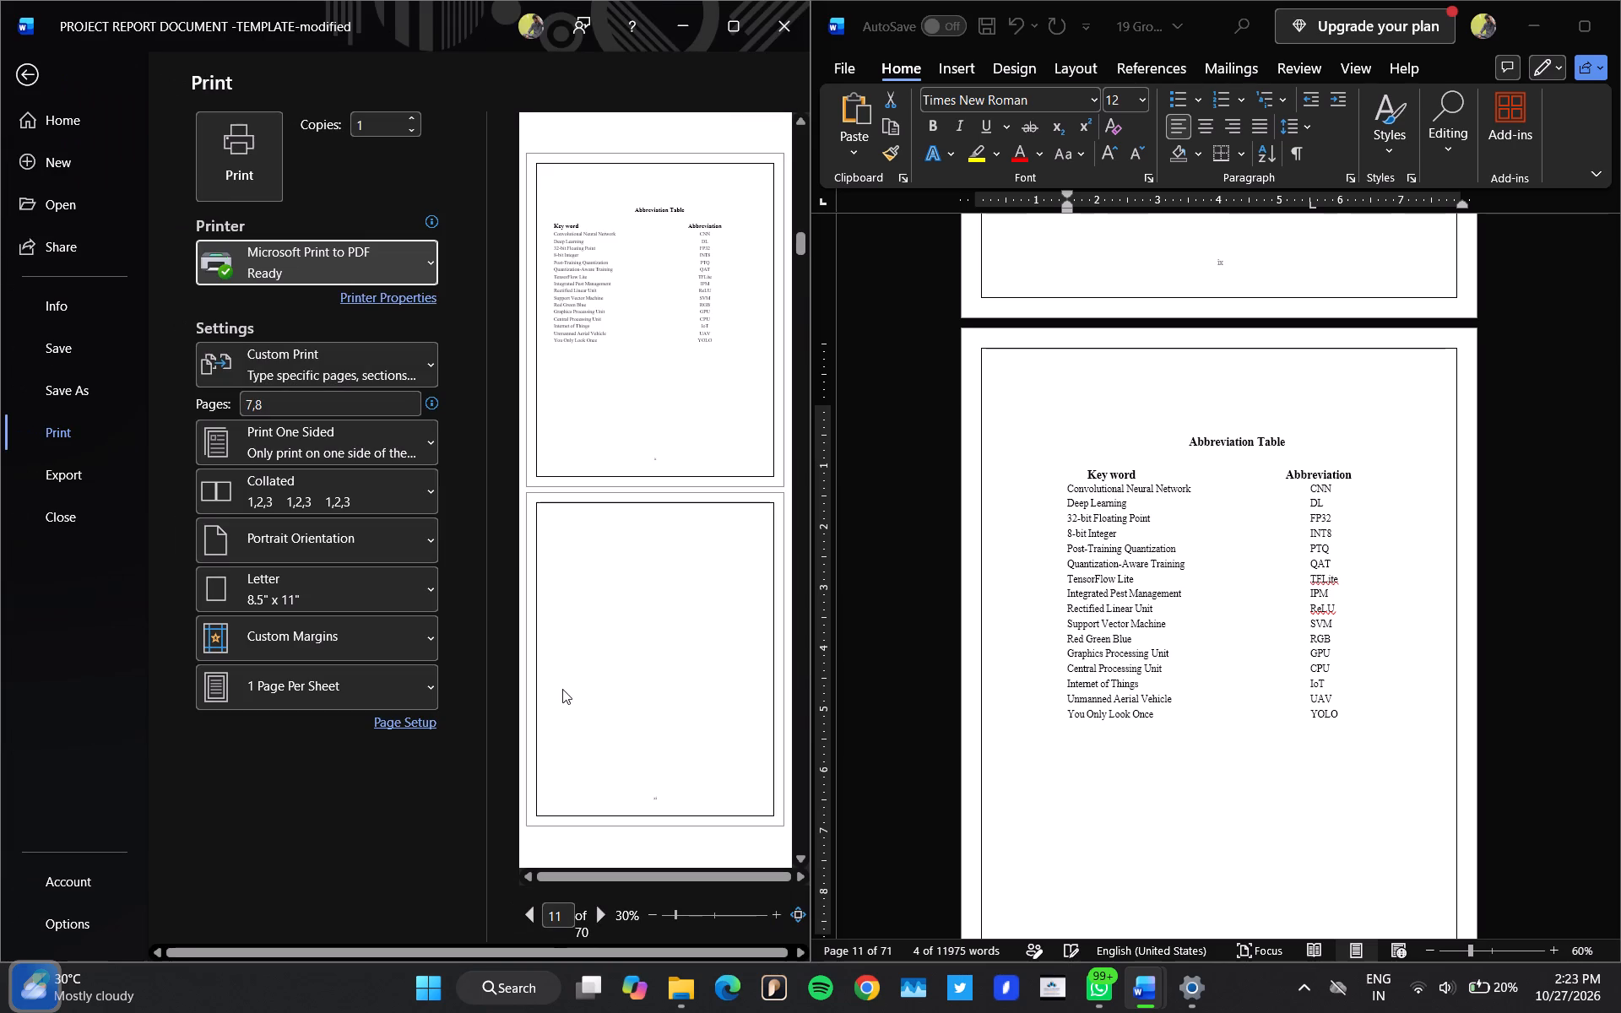
{"action": "scroll", "coordinate": [699, 245], "scroll_direction": "up", "scroll_amount": 6, "text": "ctrl"}
{"action": "scroll", "coordinate": [699, 245], "scroll_direction": "down", "scroll_amount": 2, "text": "ctrl"}
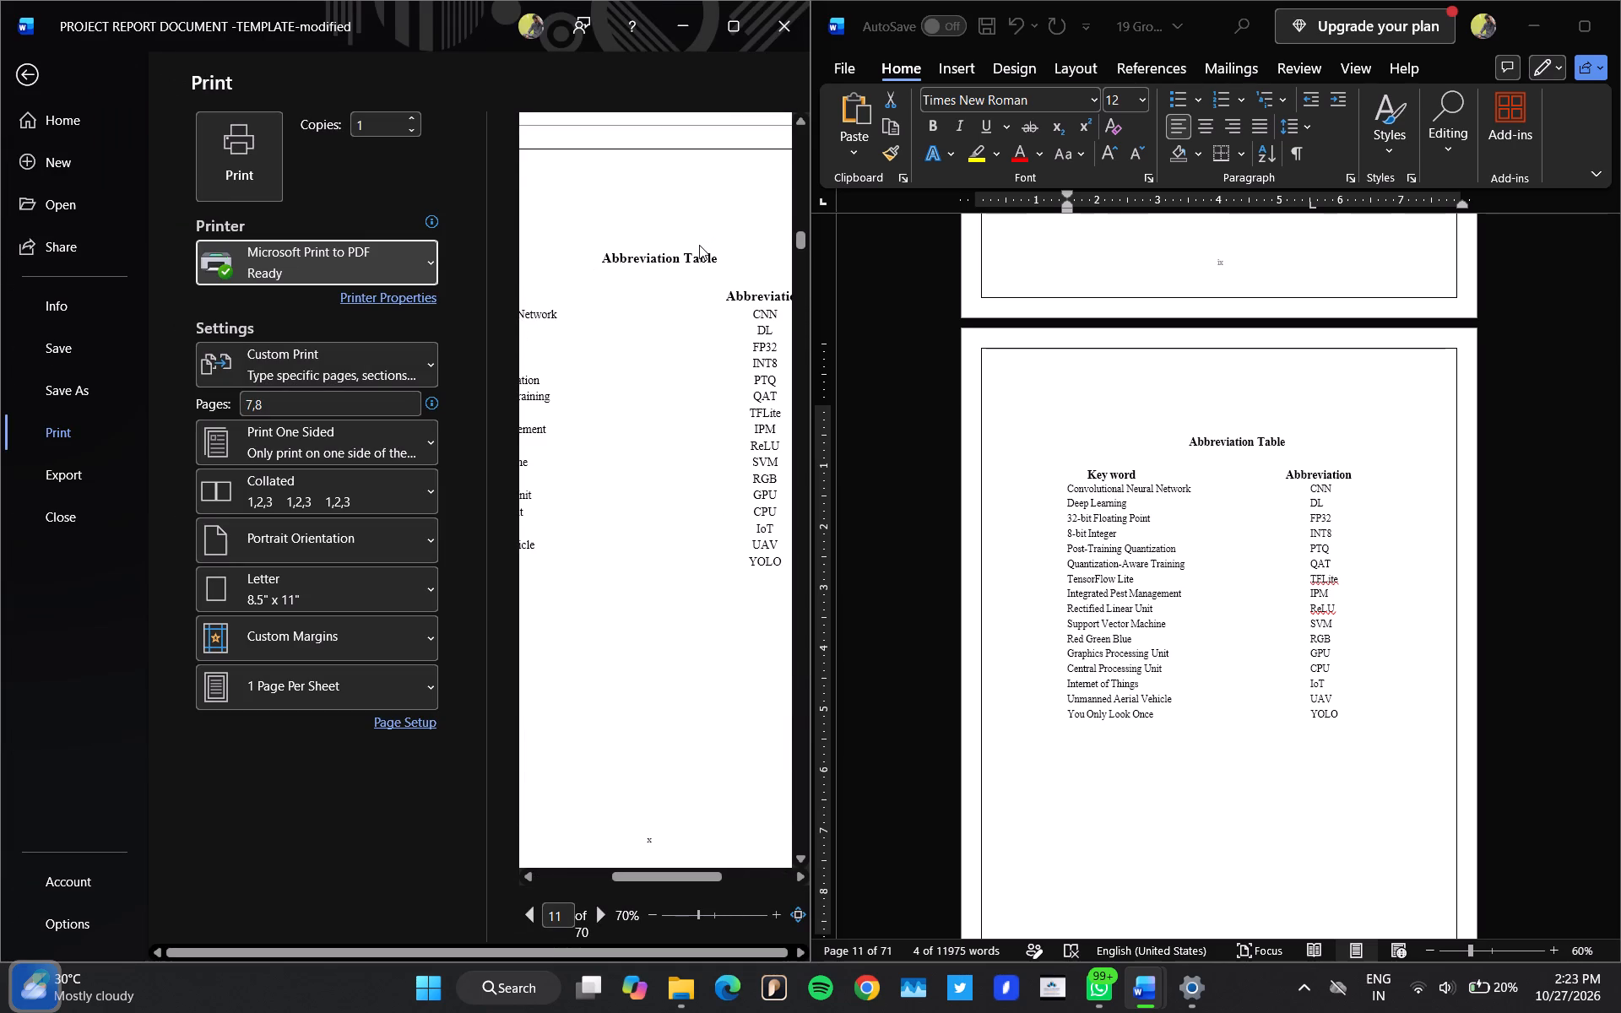
{"action": "scroll", "coordinate": [692, 410], "scroll_direction": "right", "scroll_amount": 1}
{"action": "left_click", "coordinate": [737, 19]}
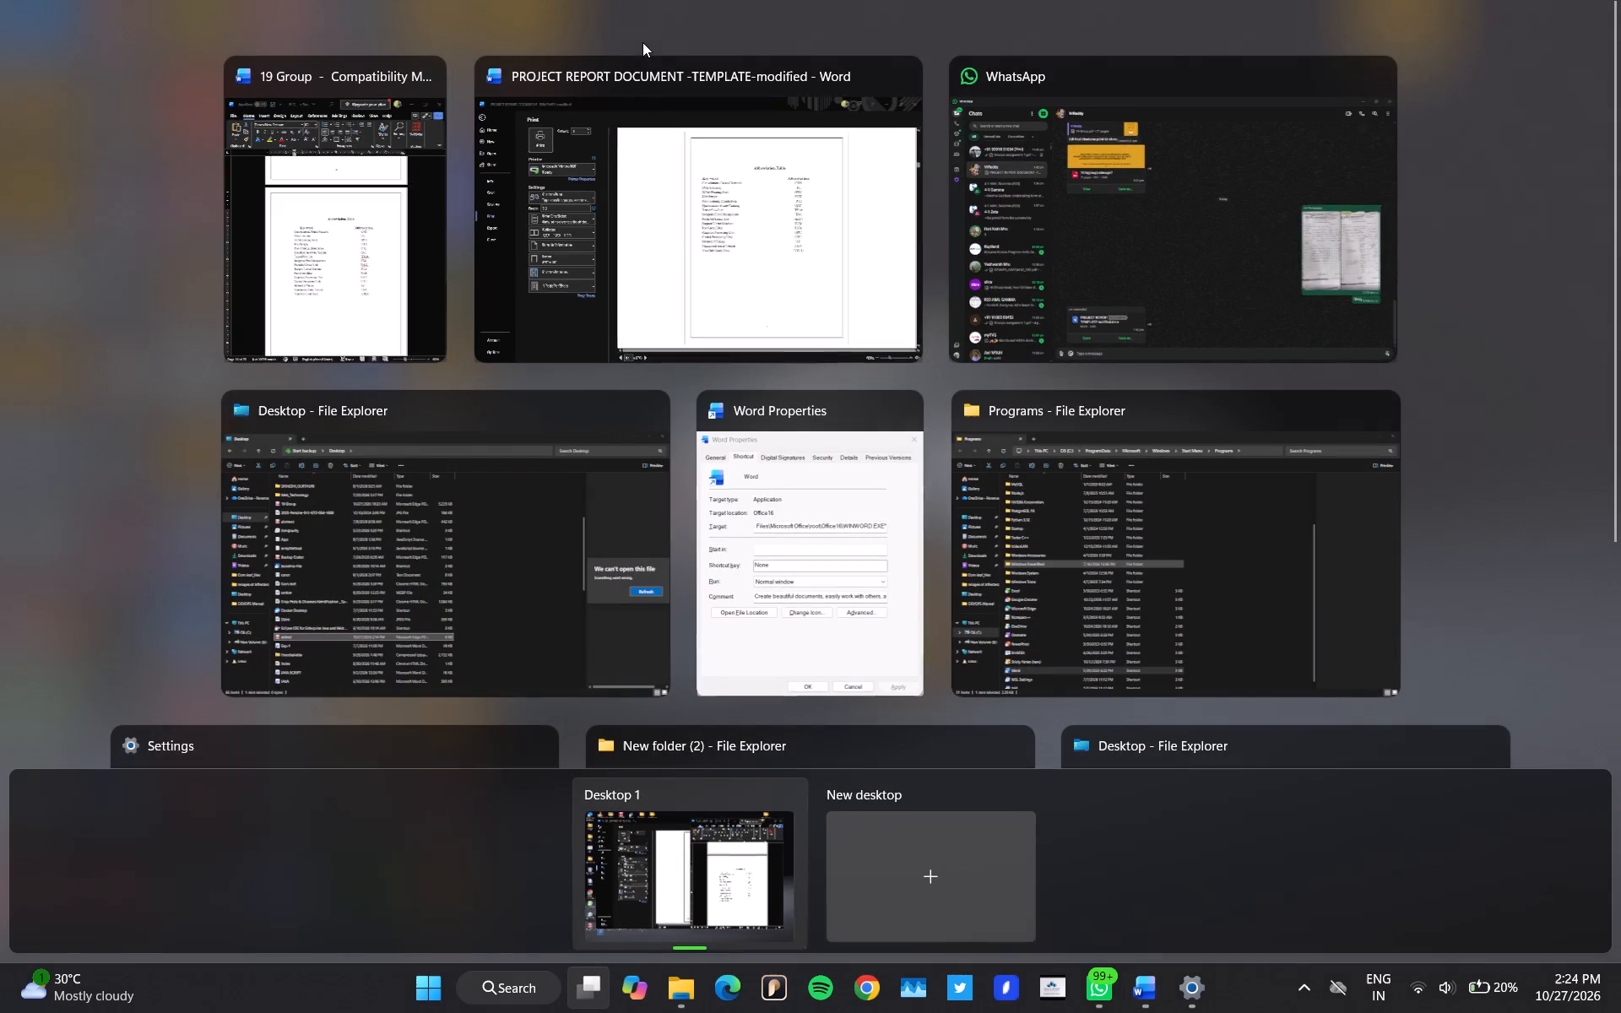
{"action": "left_click", "coordinate": [583, 251]}
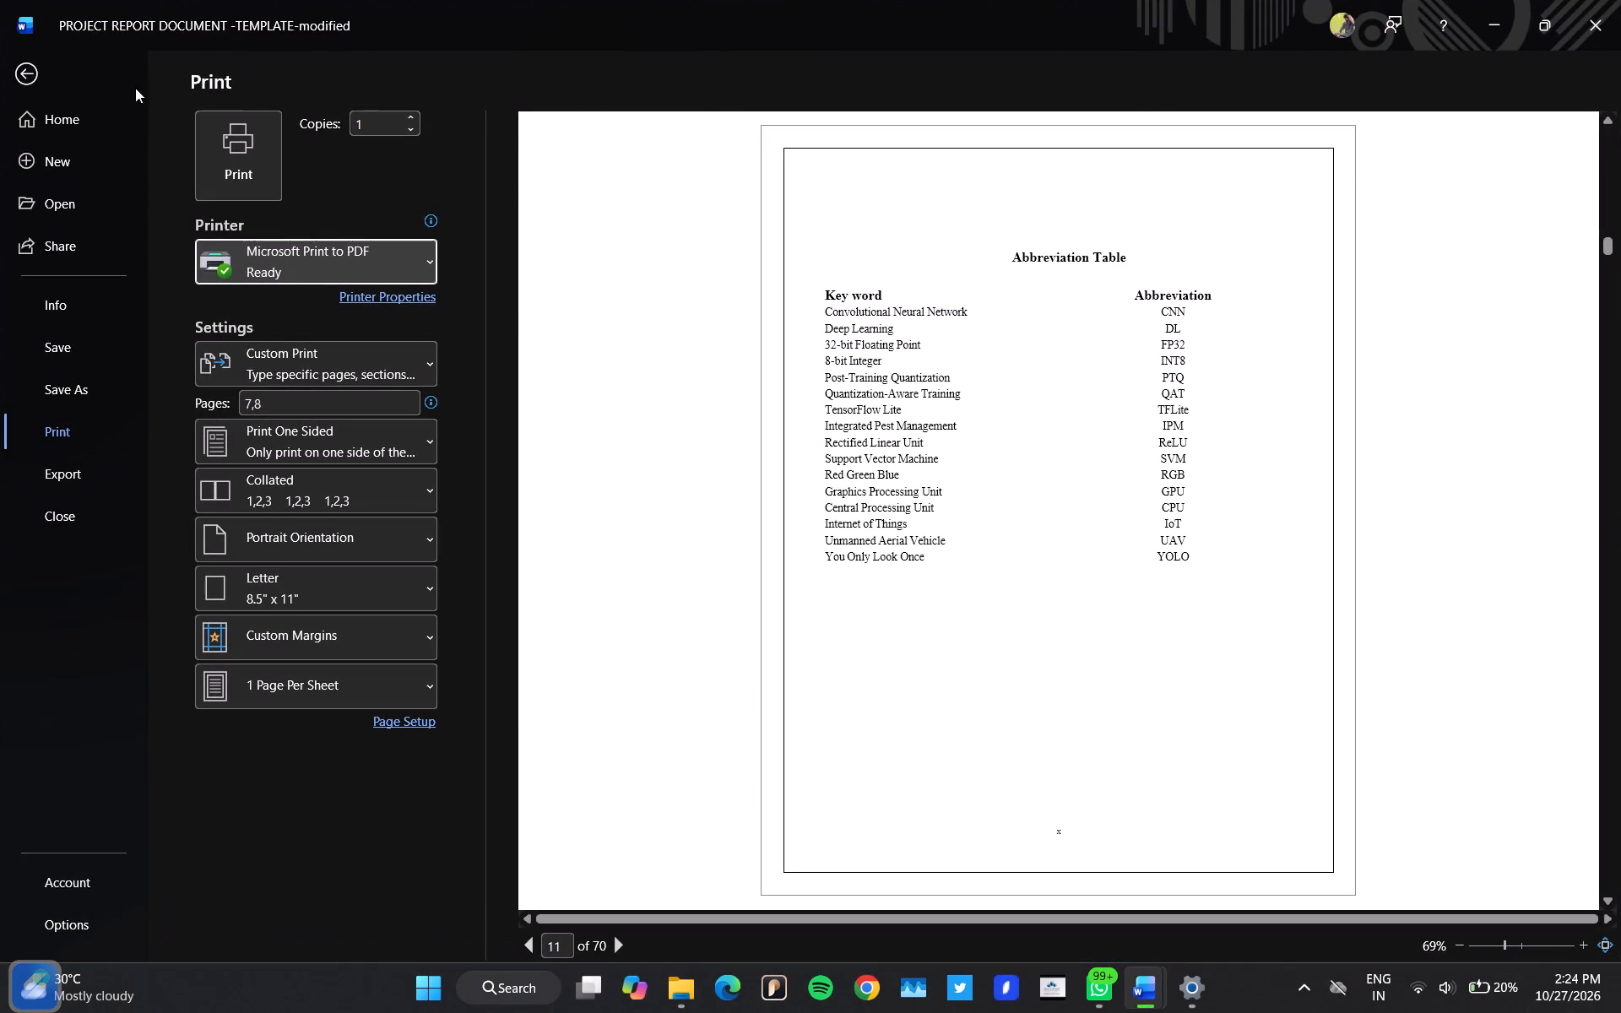
{"action": "left_click", "coordinate": [22, 68]}
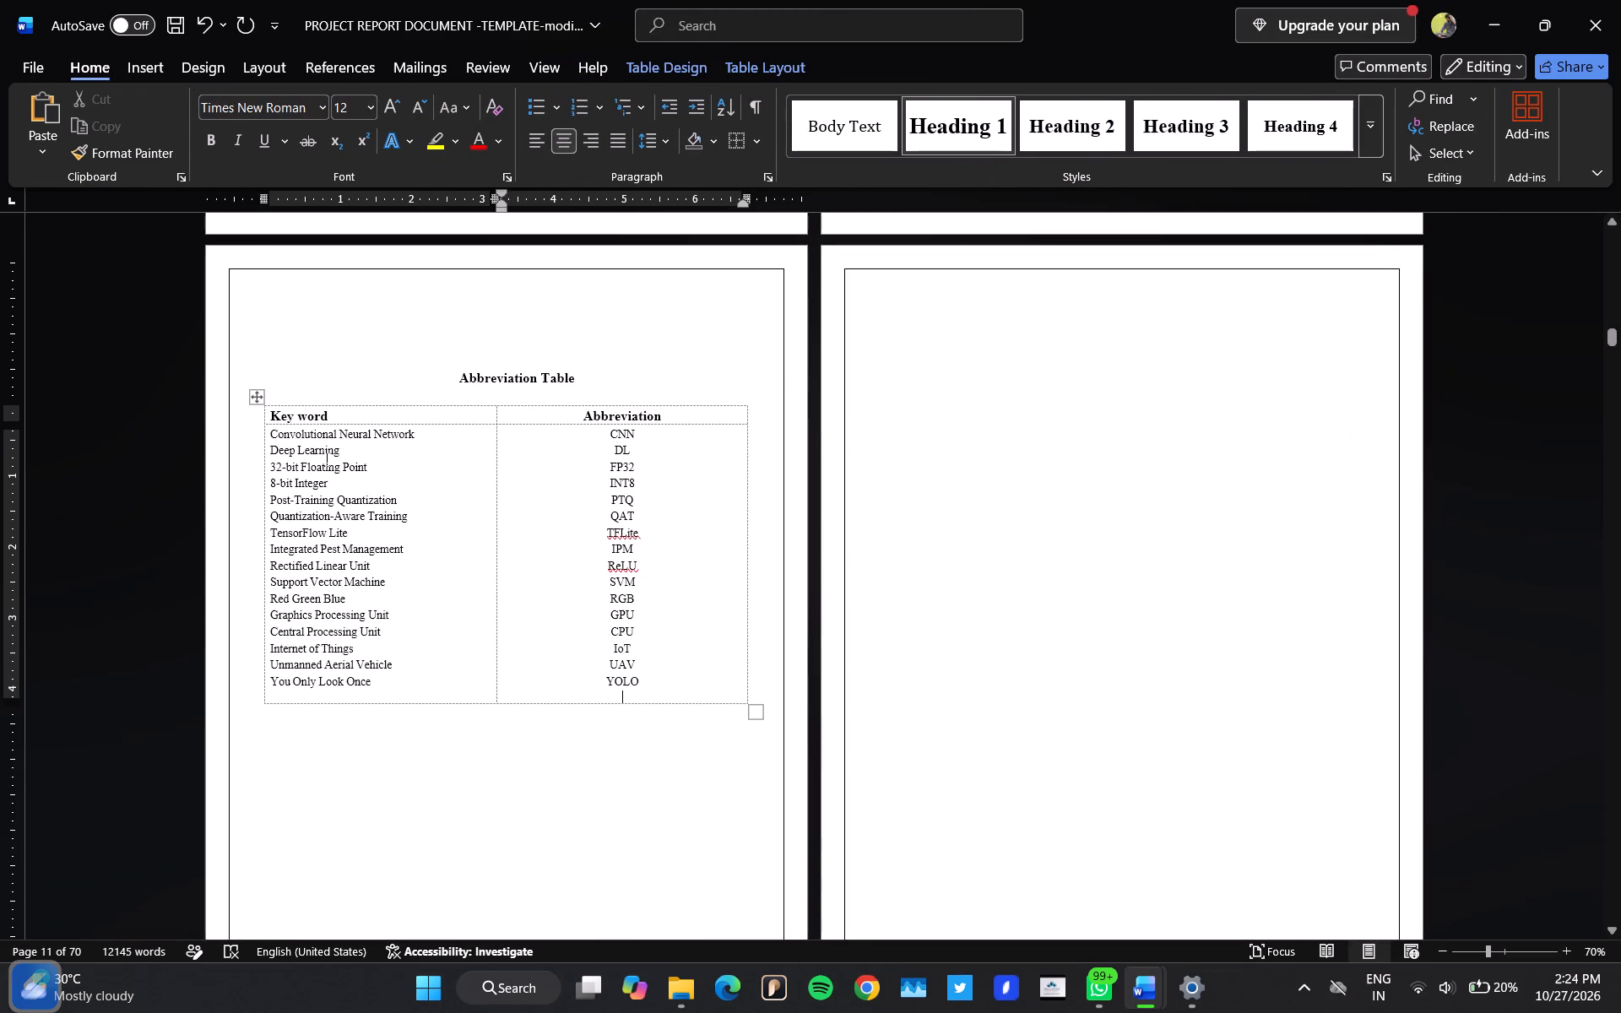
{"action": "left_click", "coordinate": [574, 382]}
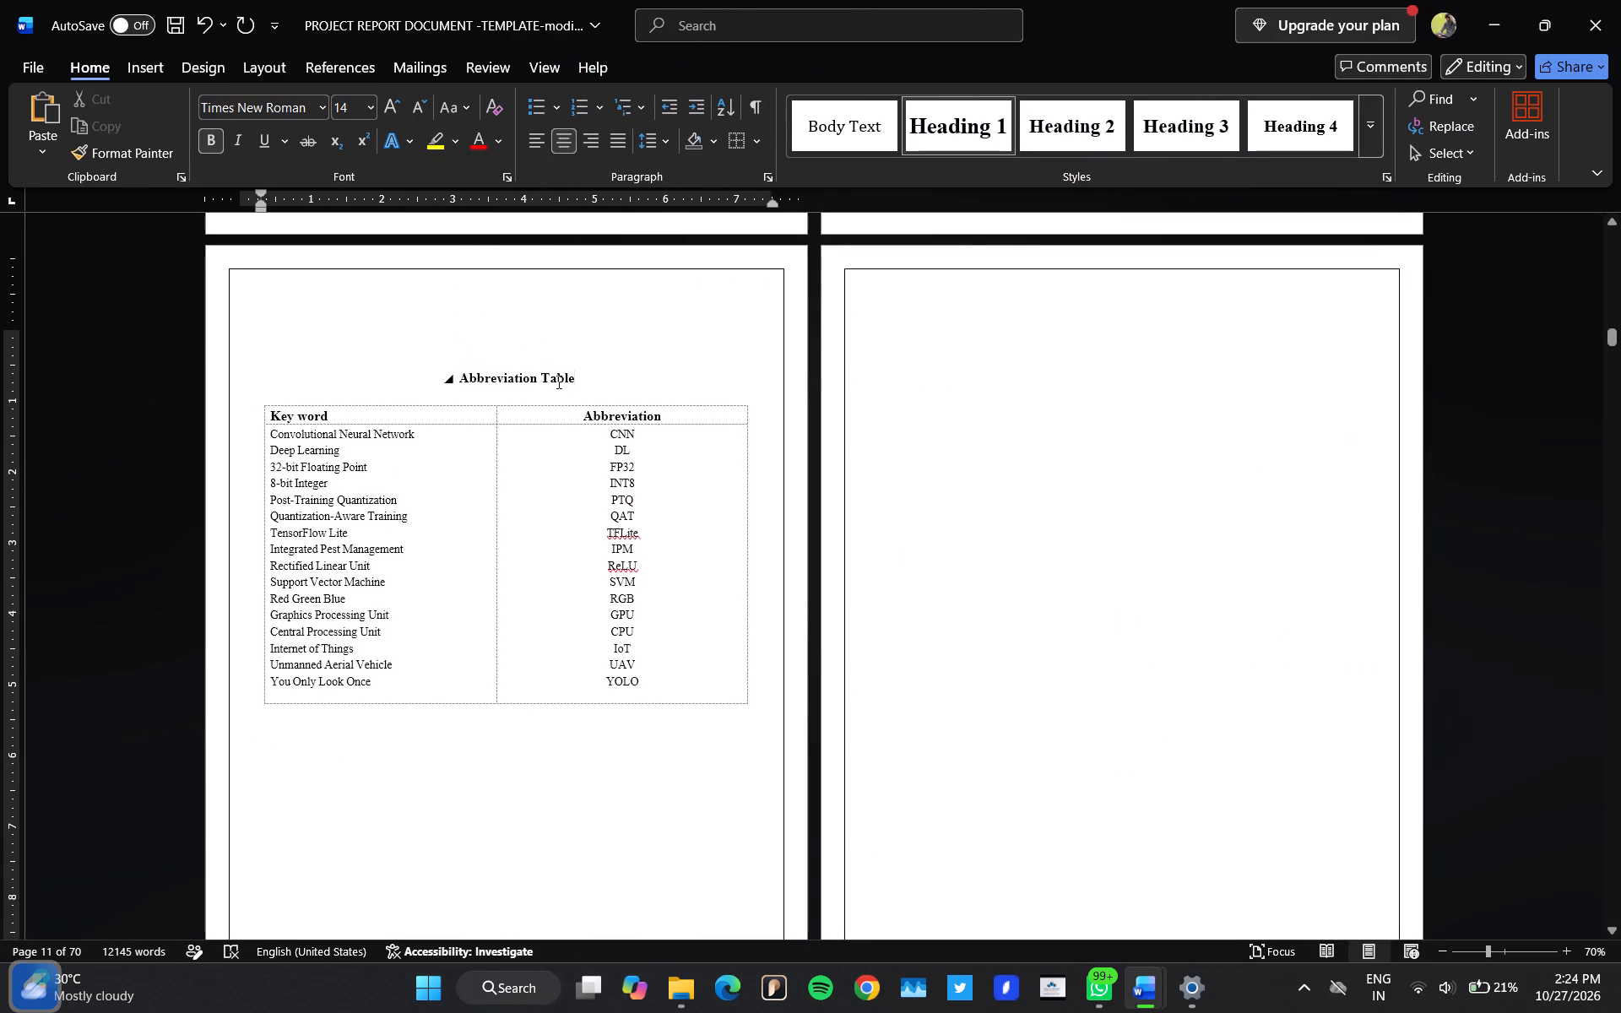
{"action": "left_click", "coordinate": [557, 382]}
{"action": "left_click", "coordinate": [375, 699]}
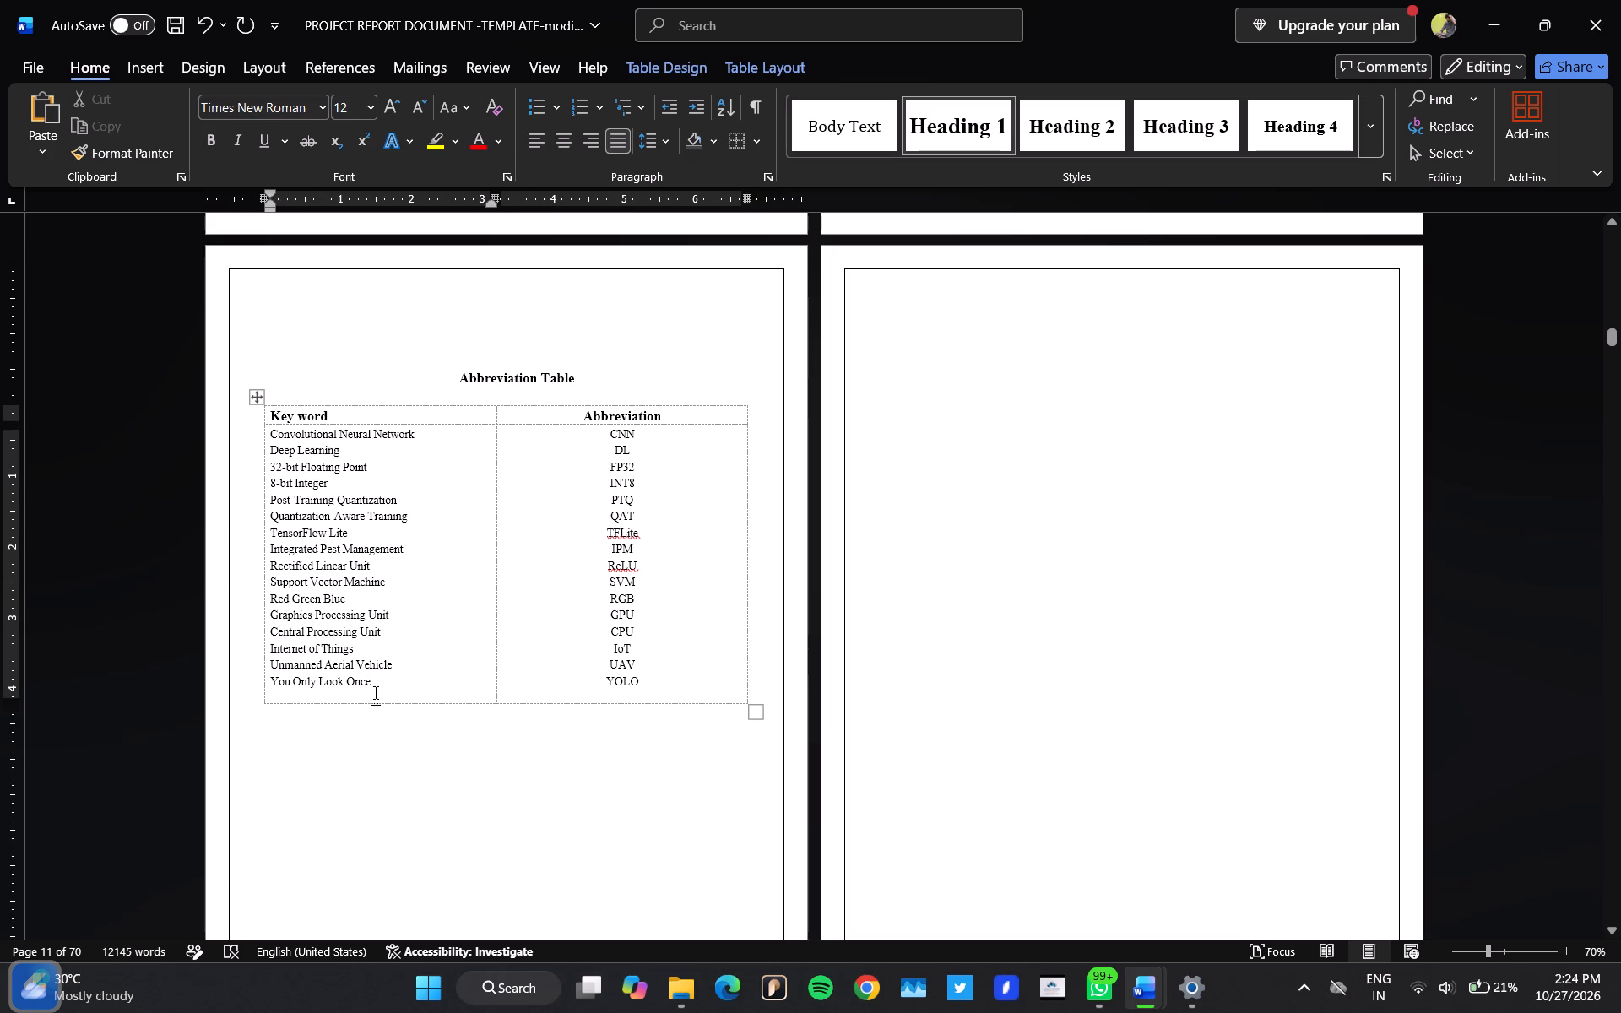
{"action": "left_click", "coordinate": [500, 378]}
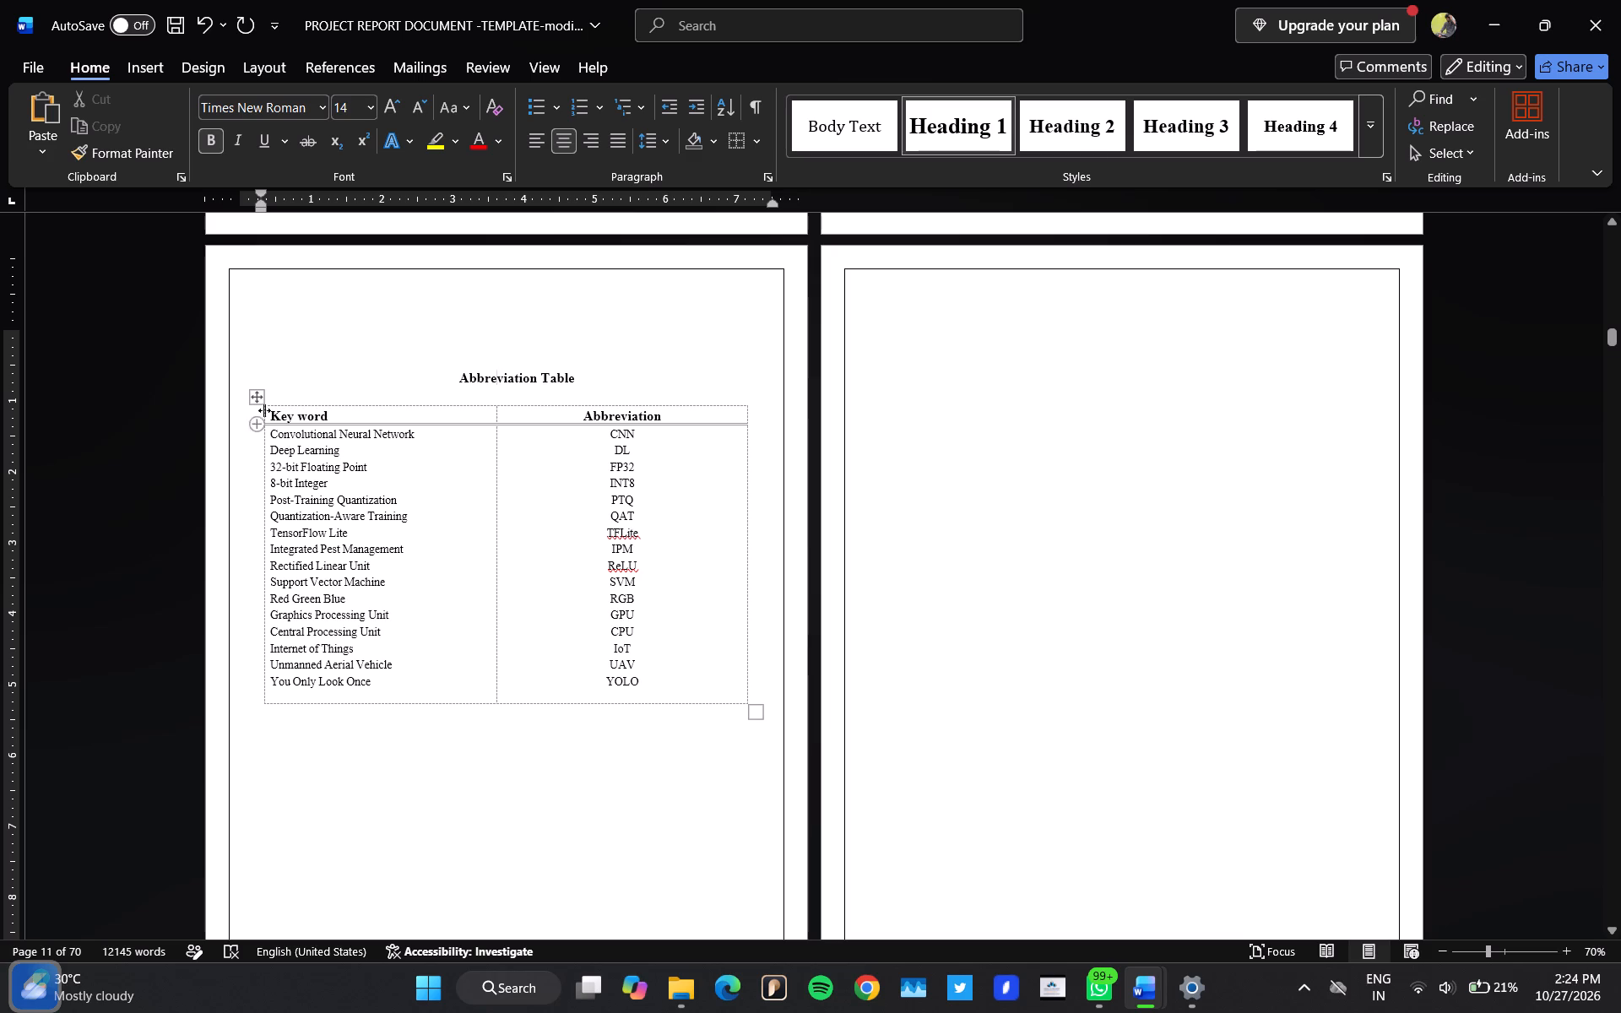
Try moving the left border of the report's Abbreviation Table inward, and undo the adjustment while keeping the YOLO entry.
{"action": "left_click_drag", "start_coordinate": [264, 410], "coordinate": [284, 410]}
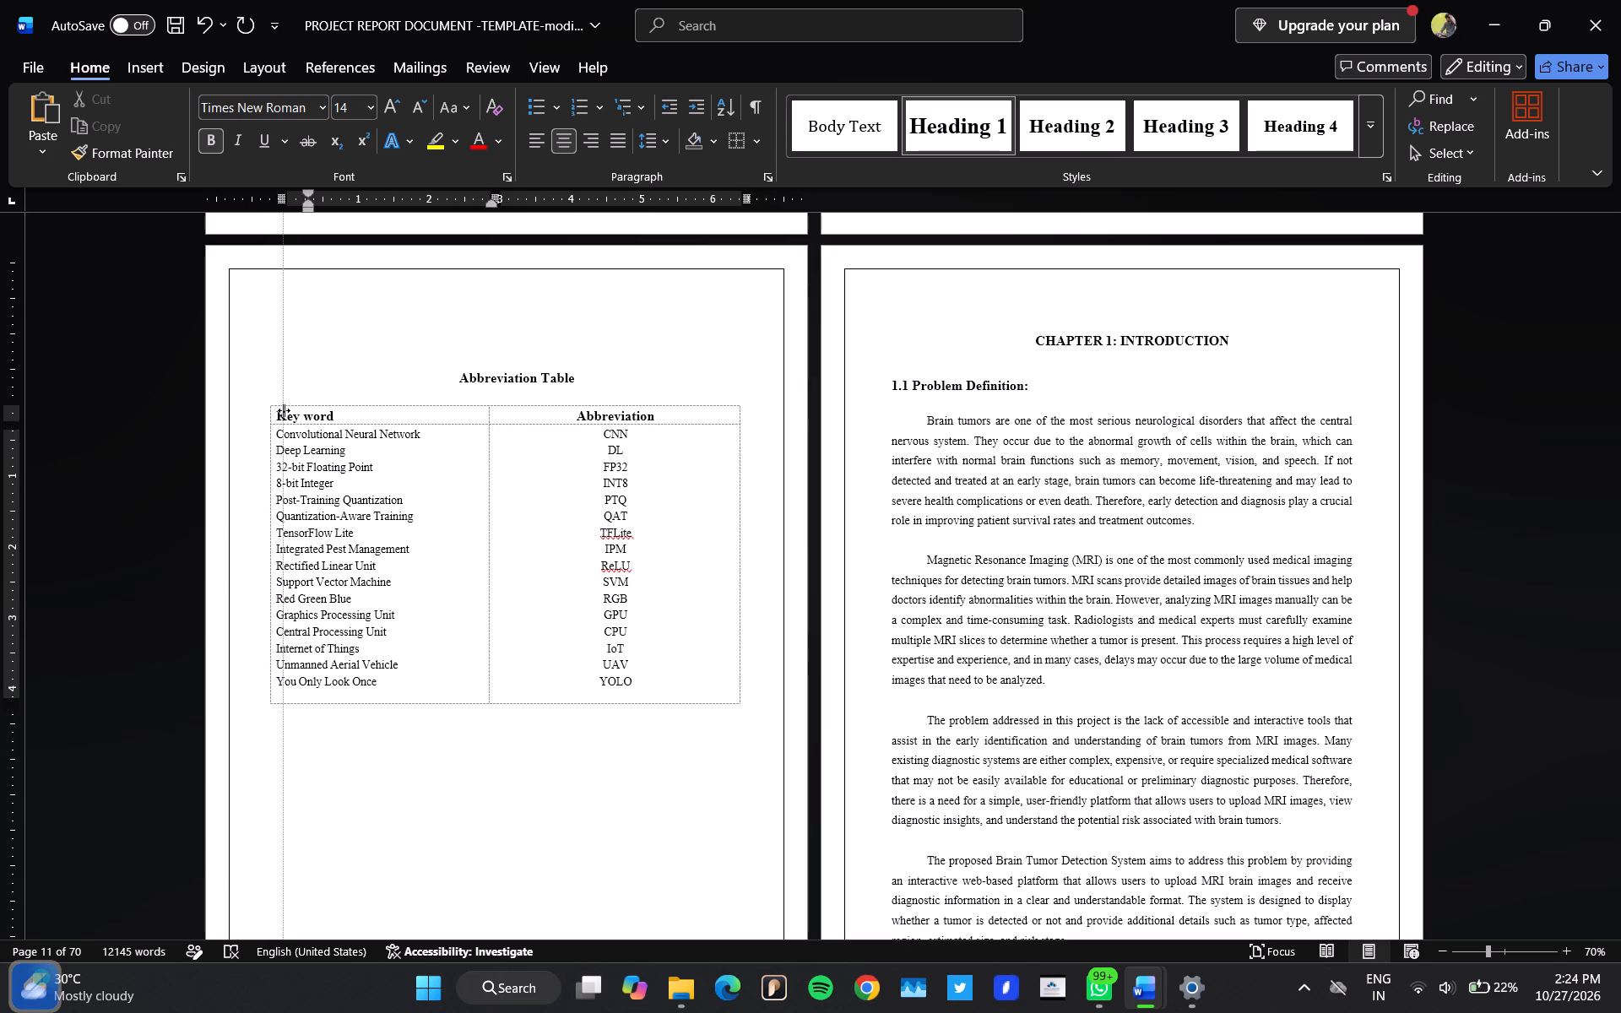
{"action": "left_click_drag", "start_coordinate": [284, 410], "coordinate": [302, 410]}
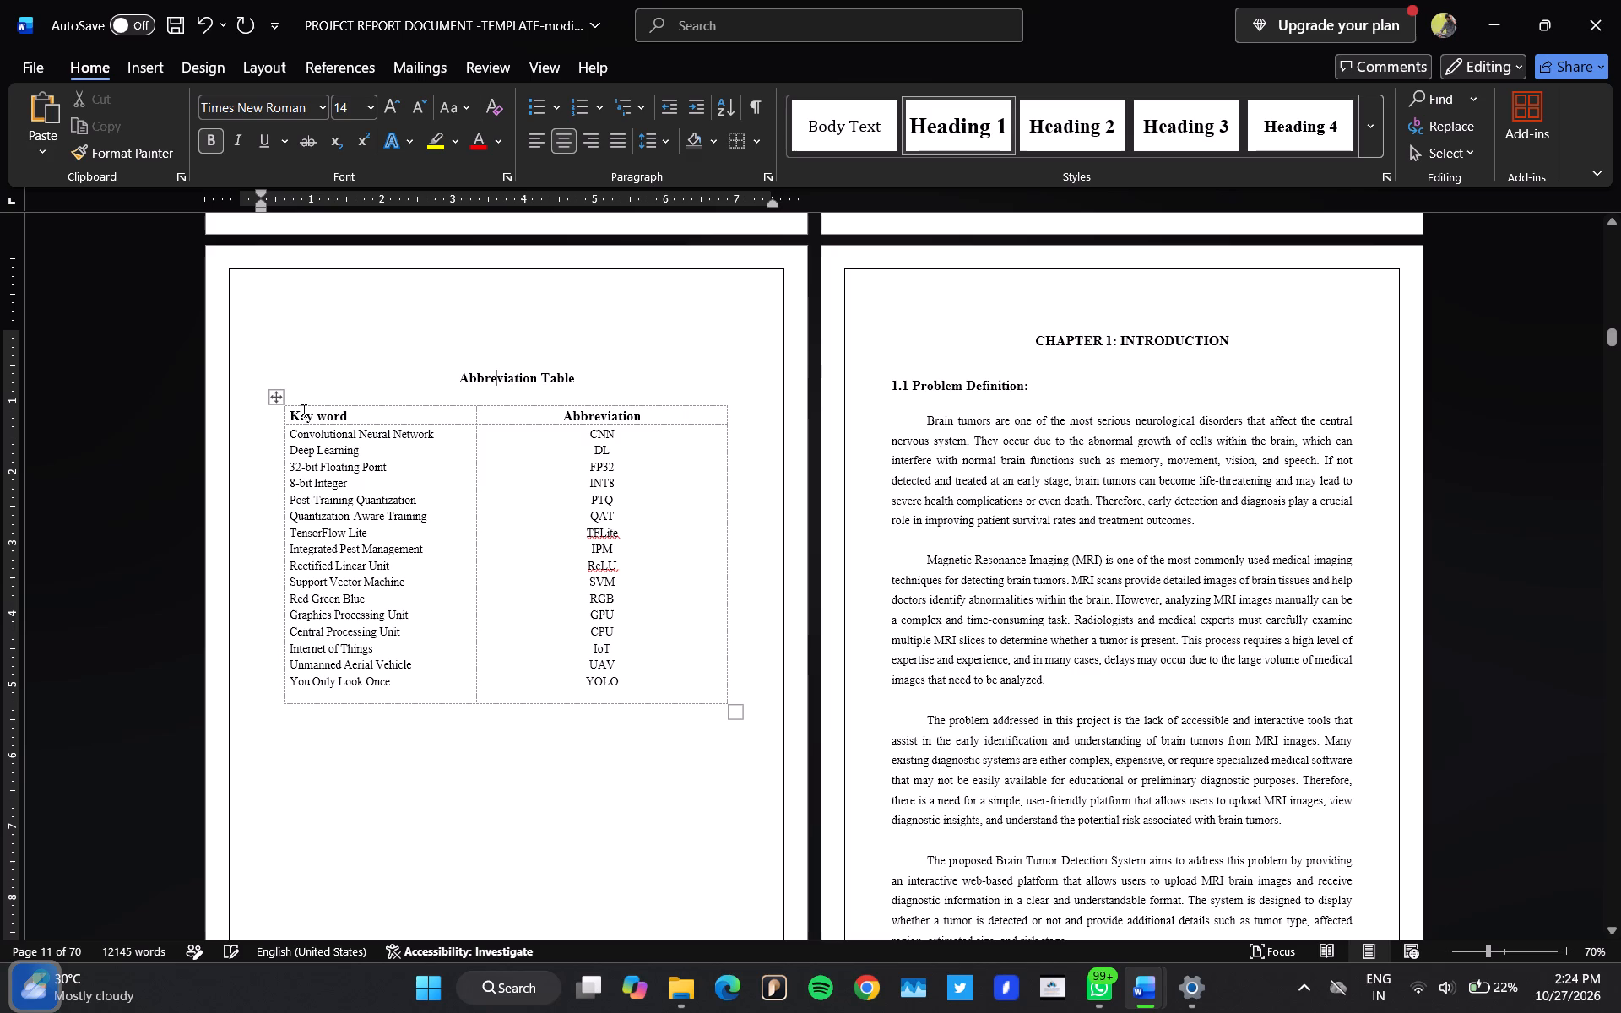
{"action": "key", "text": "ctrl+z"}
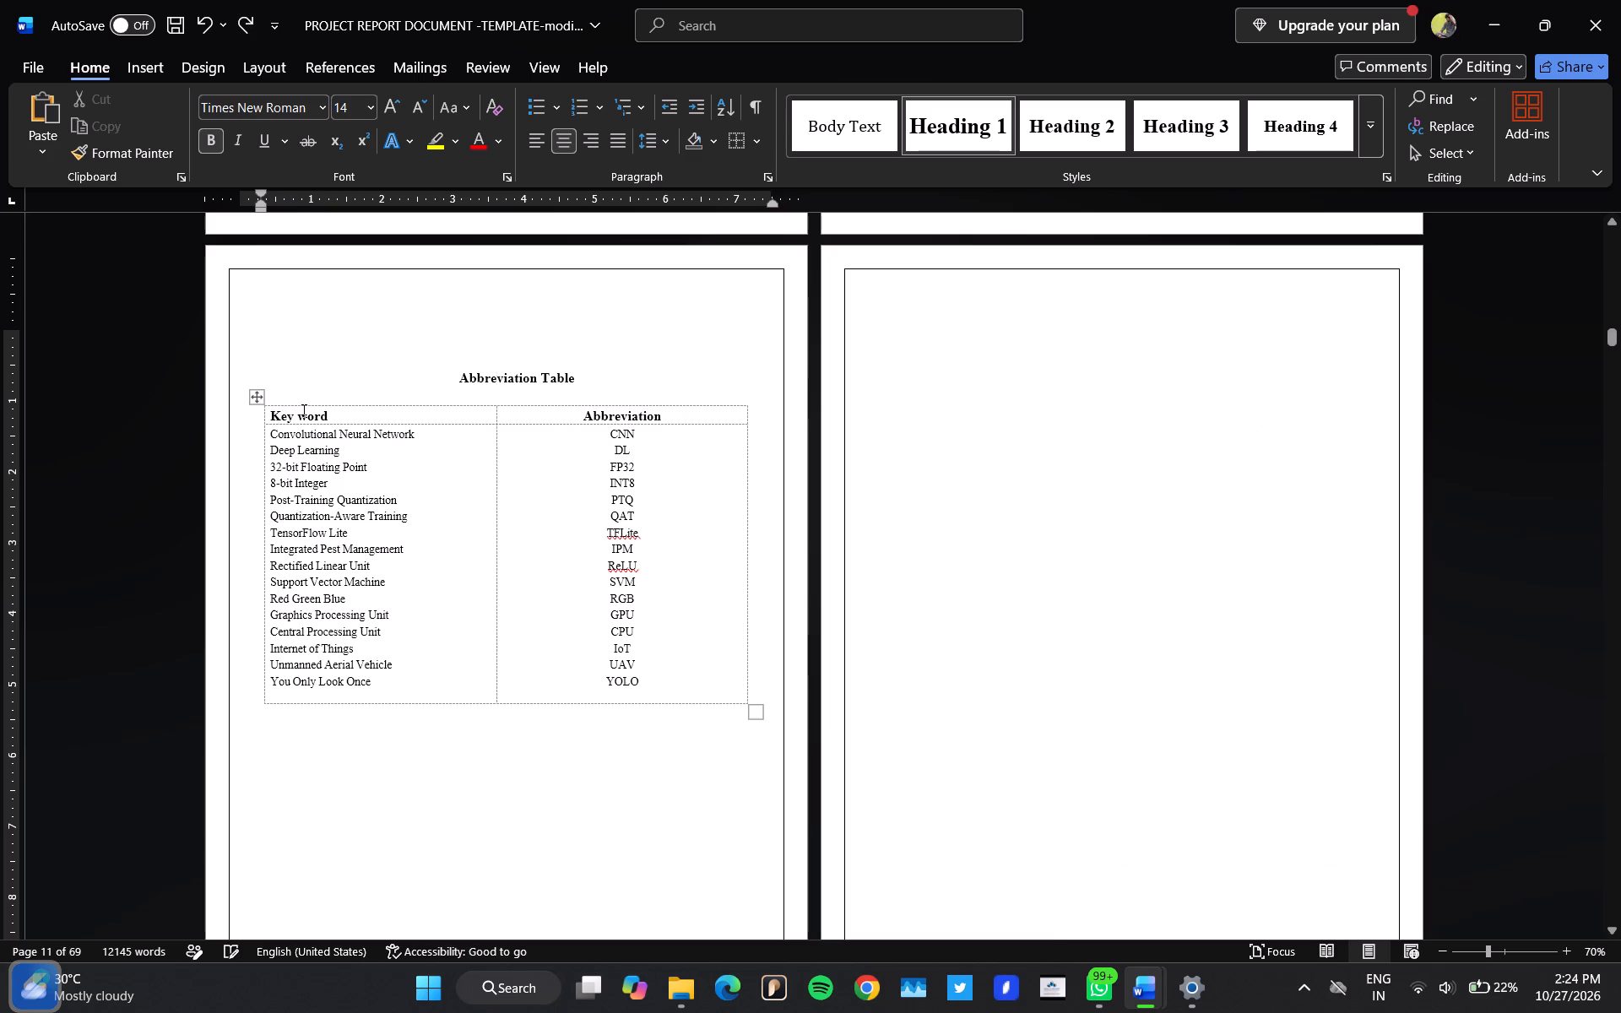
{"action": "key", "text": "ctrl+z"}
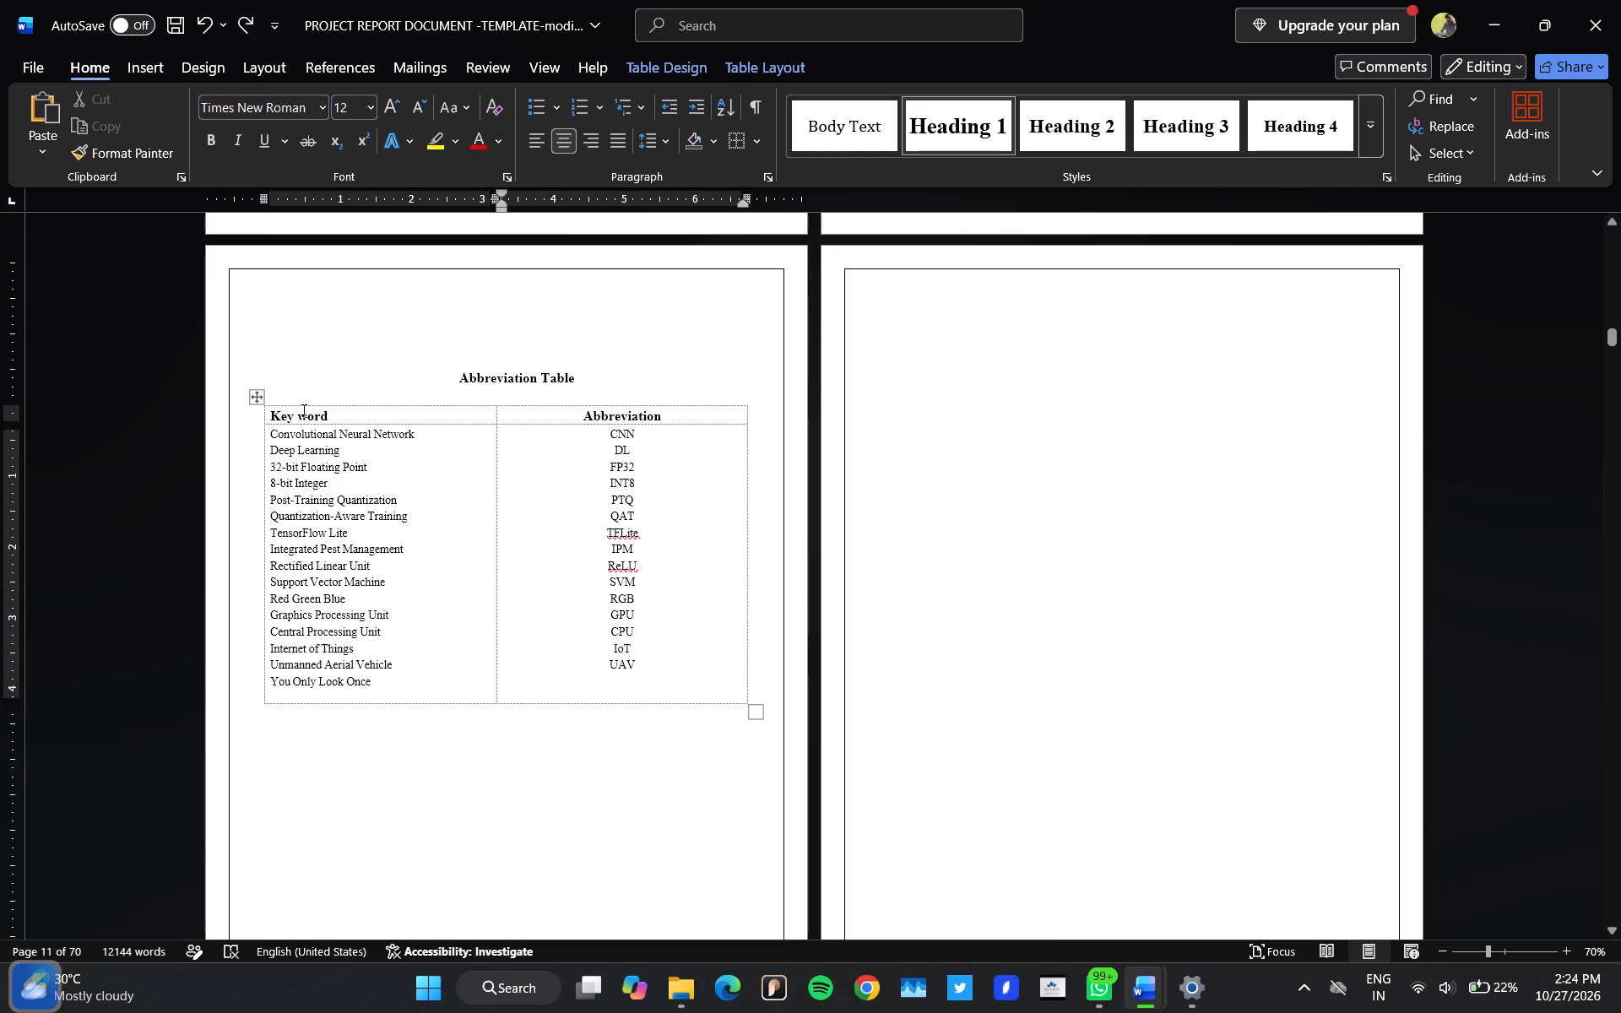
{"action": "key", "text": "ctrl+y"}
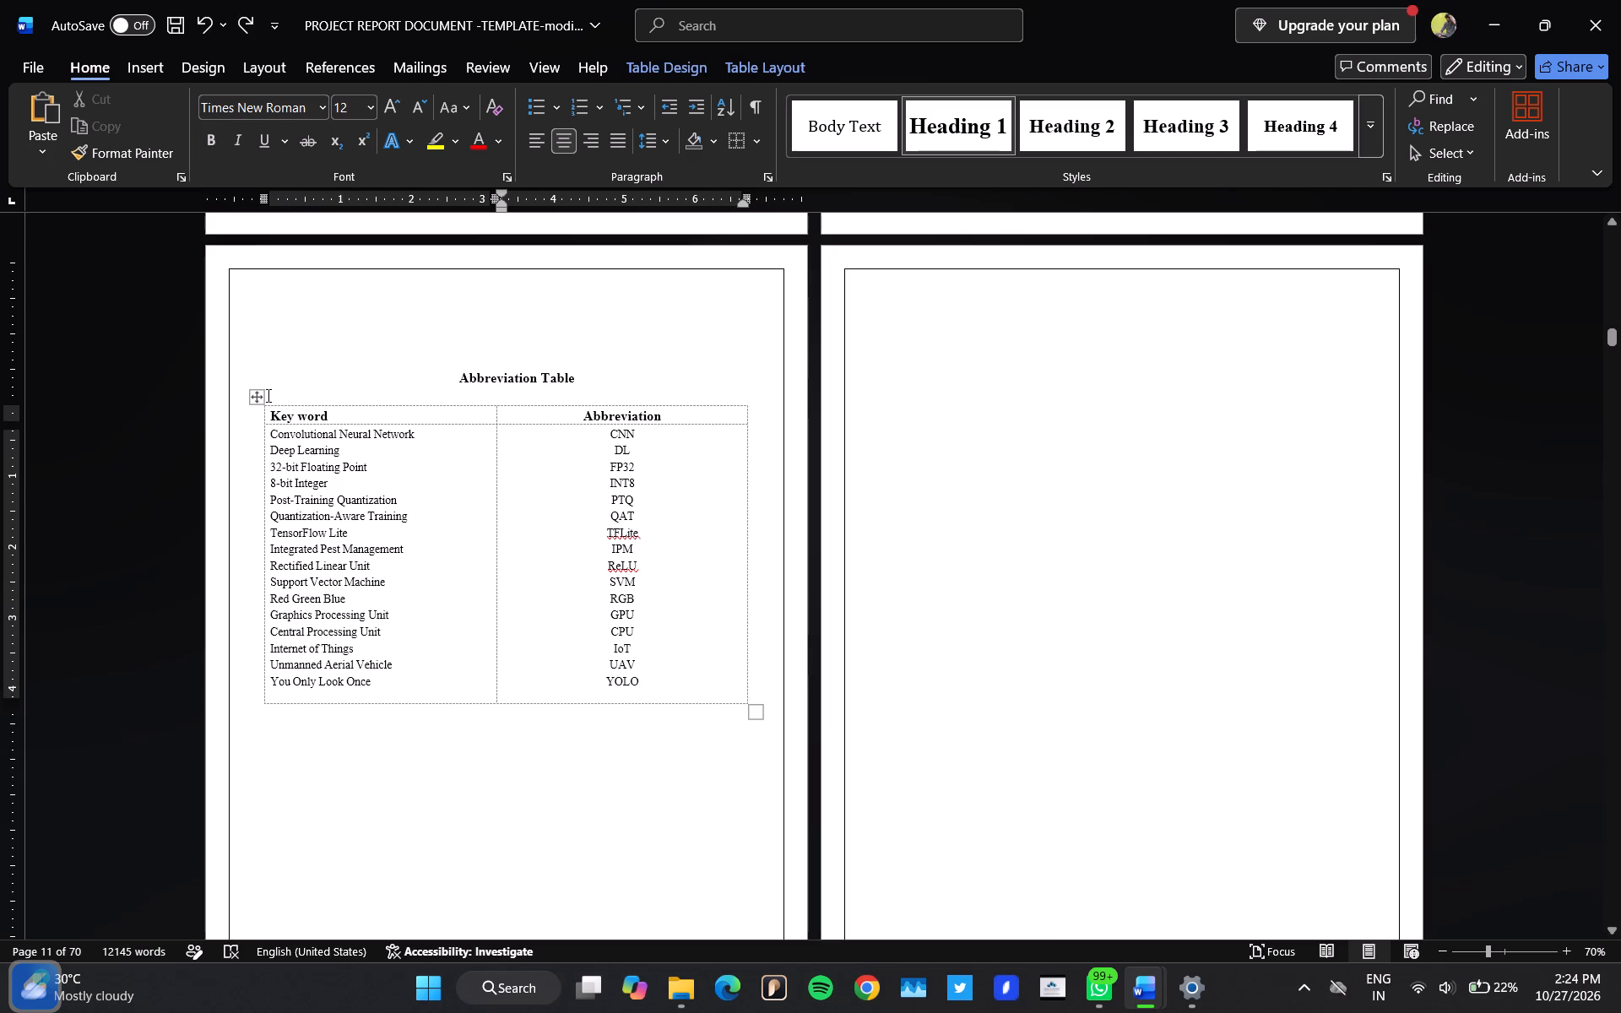
Centre only the Key word heading in the report's Abbreviation Table.
{"action": "left_click", "coordinate": [271, 415]}
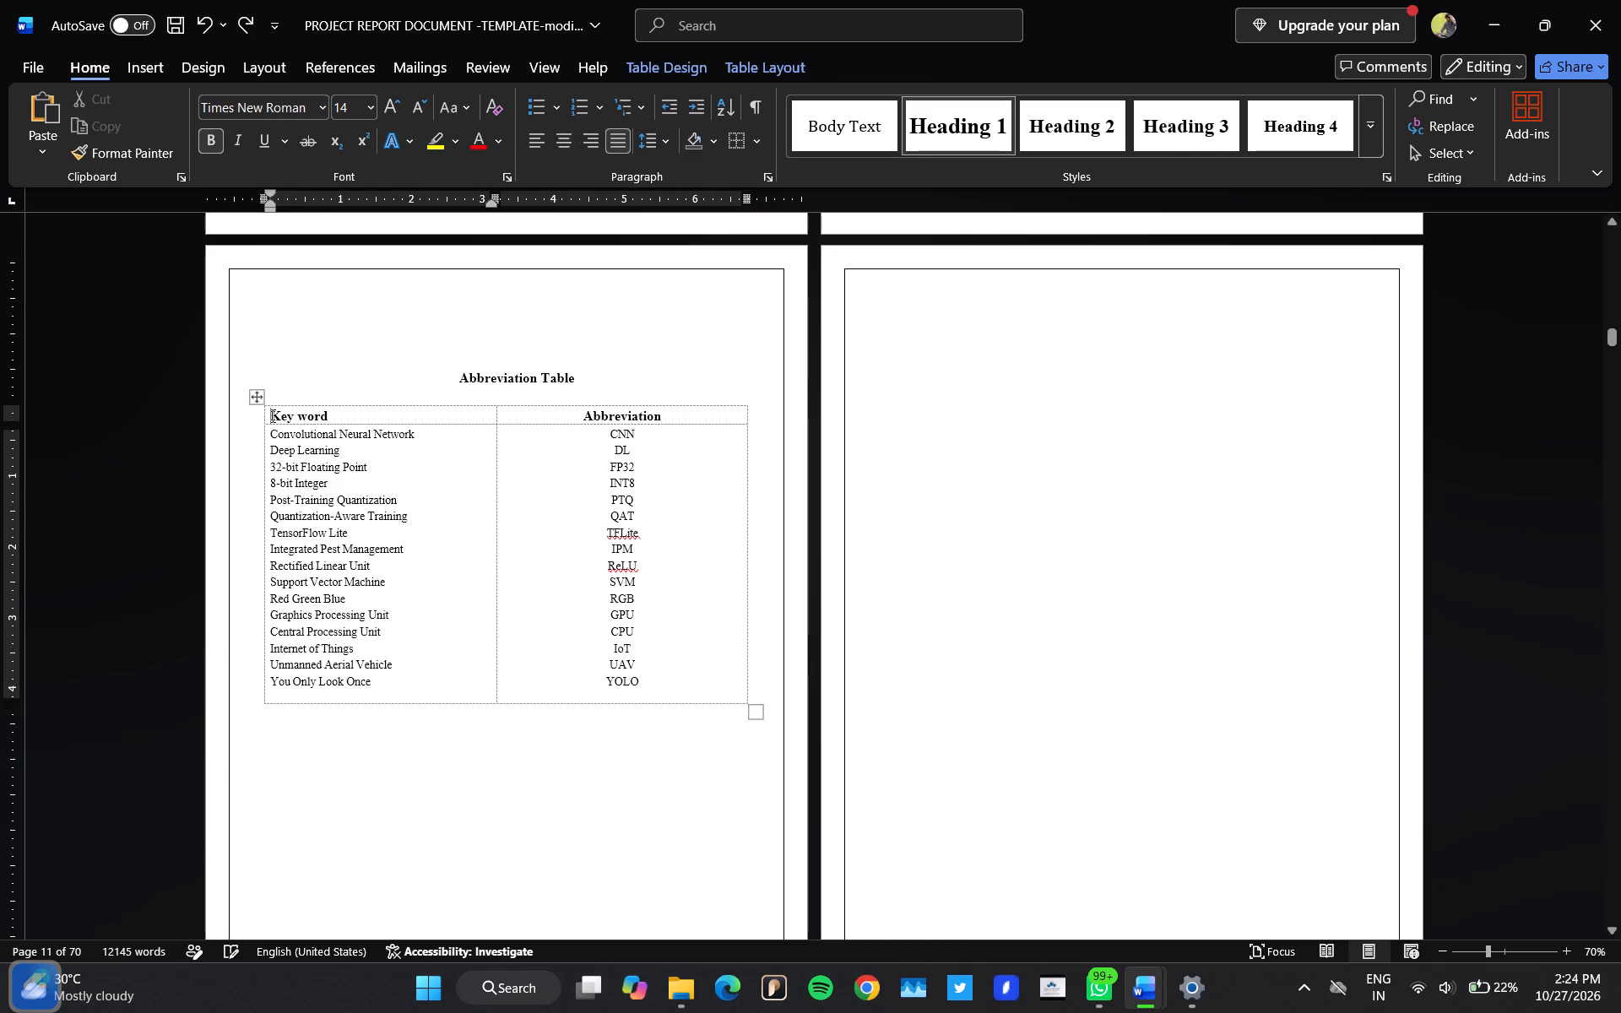
{"action": "left_click_drag", "start_coordinate": [335, 417], "coordinate": [316, 413]}
{"action": "left_click_drag", "start_coordinate": [316, 413], "coordinate": [274, 416]}
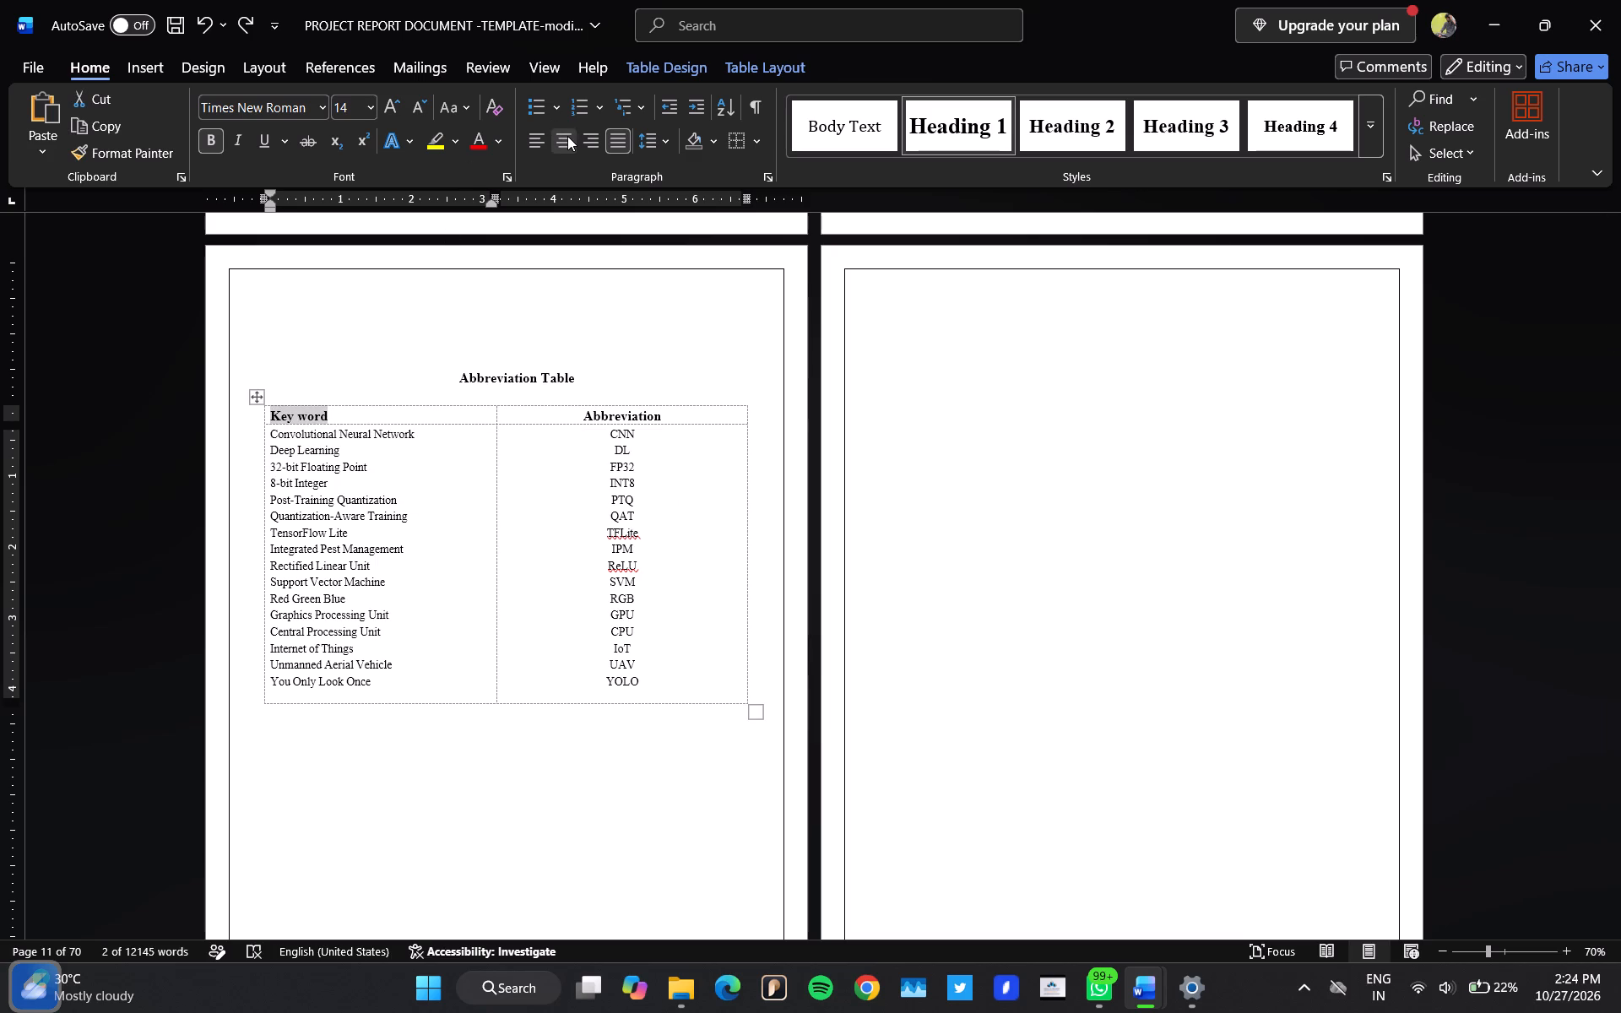
{"action": "left_click", "coordinate": [567, 136]}
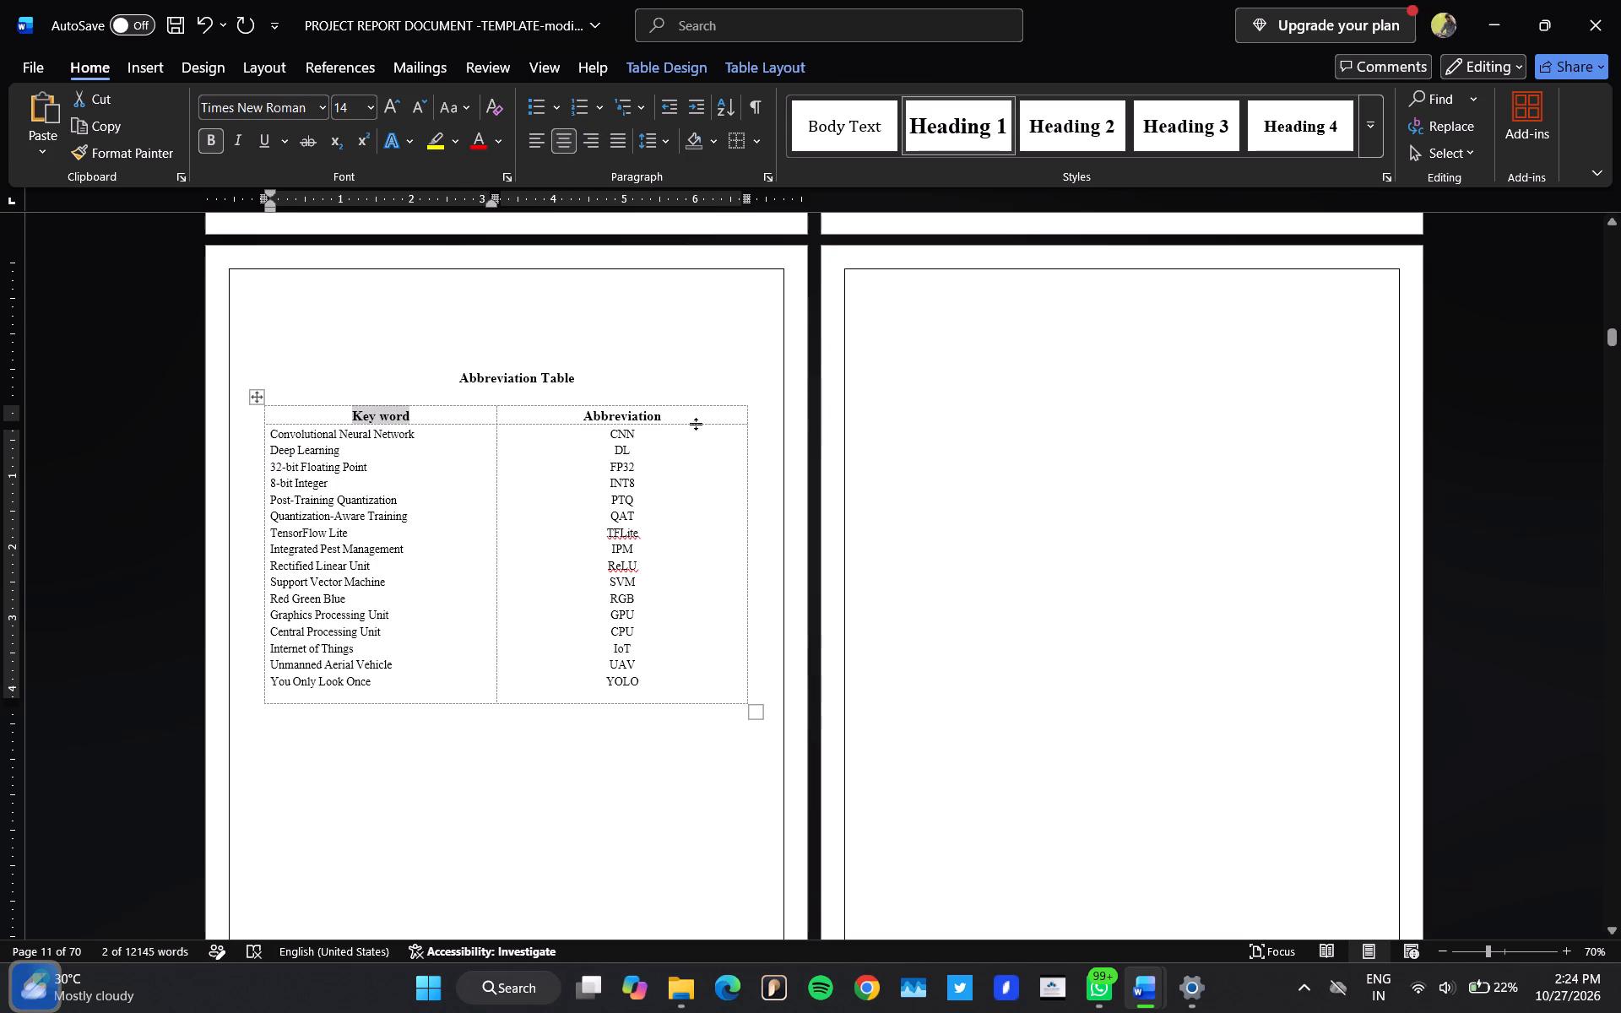
{"action": "left_click", "coordinate": [739, 342]}
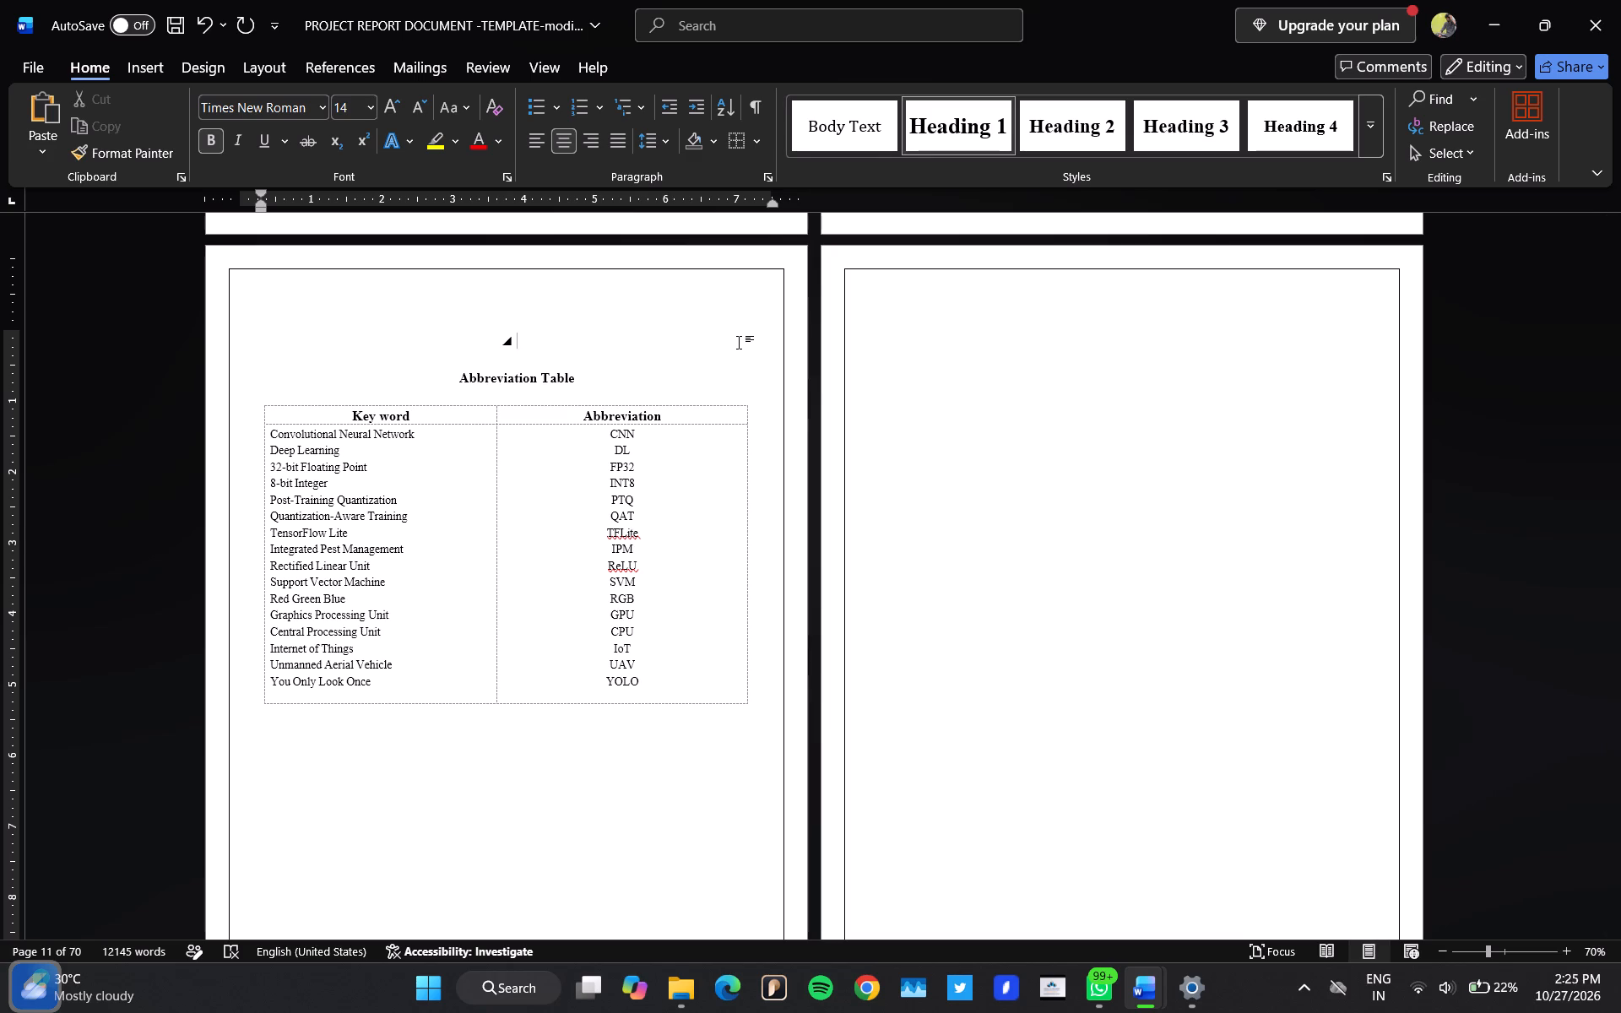
Save the project report document.
{"action": "scroll", "coordinate": [739, 342], "scroll_direction": "down", "scroll_amount": 1}
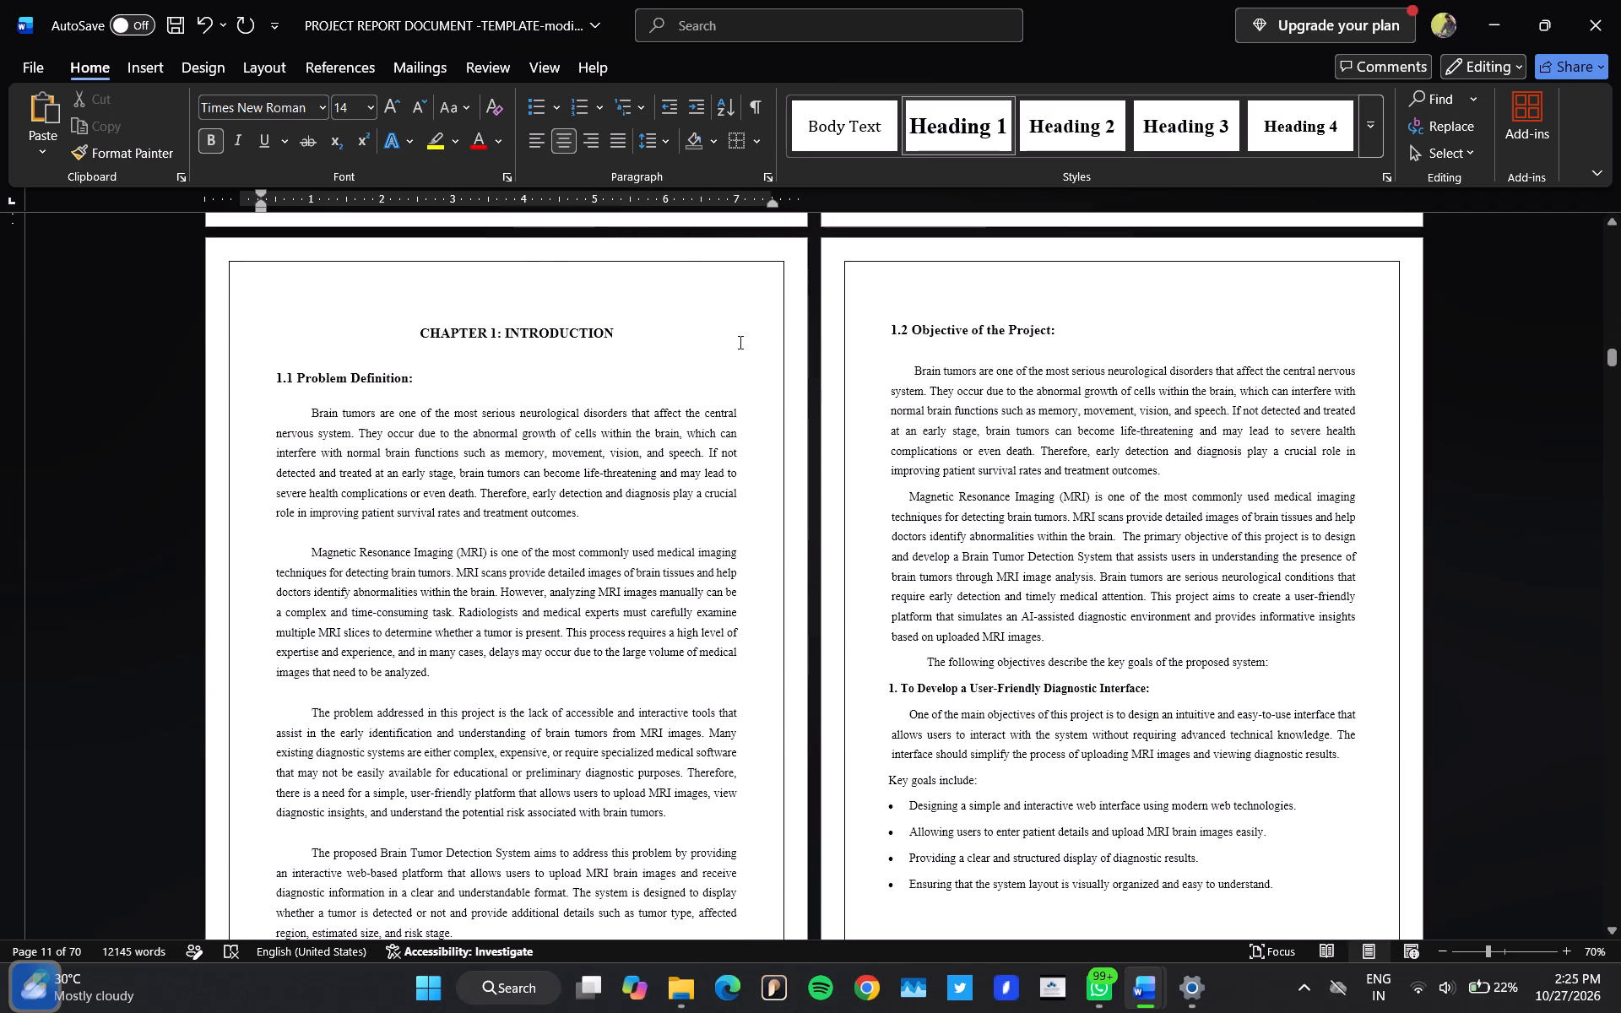
{"action": "key", "text": "ctrl+s"}
Review the report's print preview back to the Contents page, and print pages 7,8 to a Desktop PDF named Latest edited document.
{"action": "key", "text": "ctrl+p"}
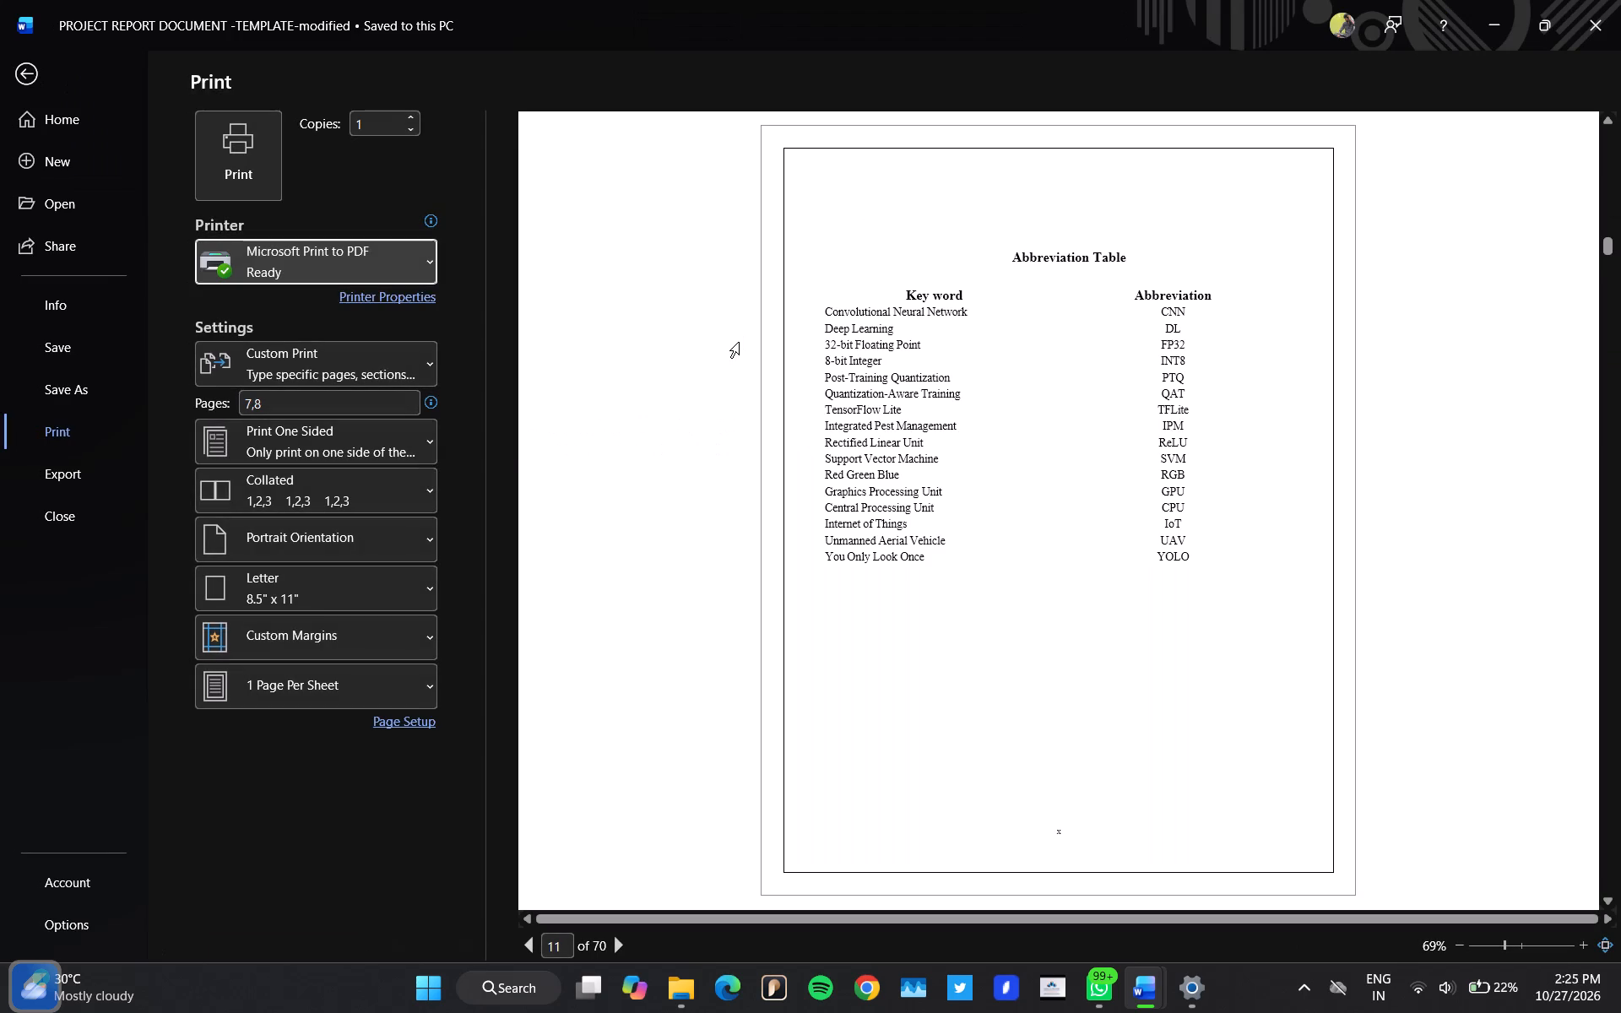
{"action": "key", "text": "Up"}
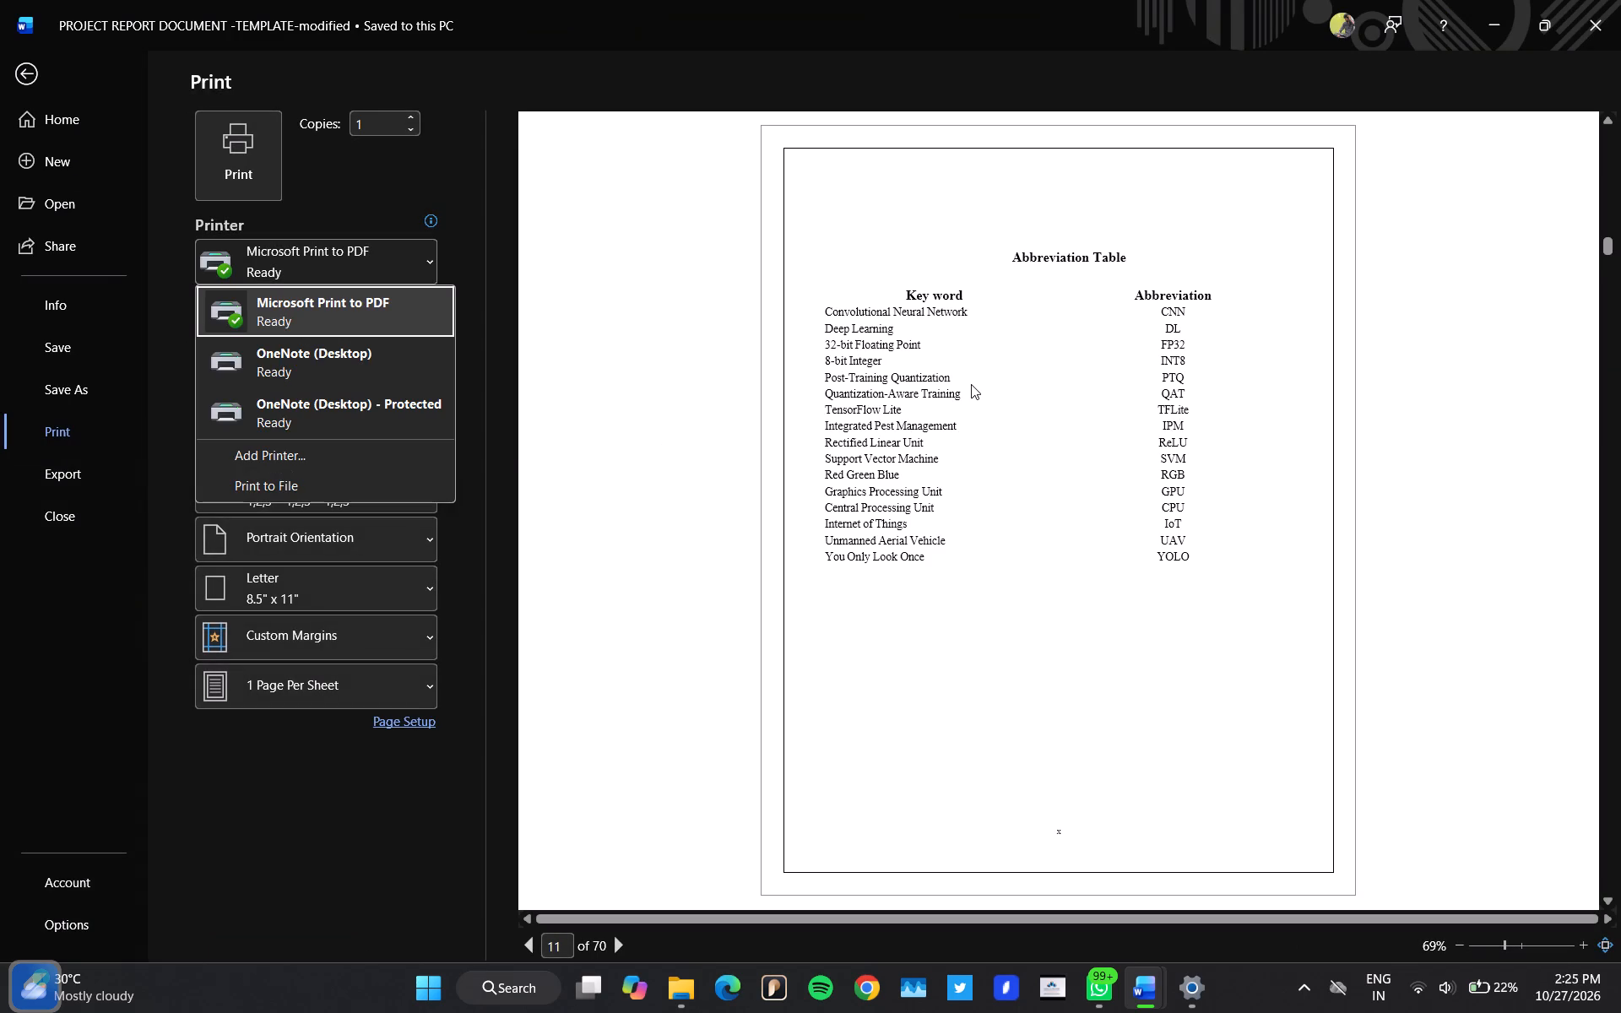
{"action": "scroll", "coordinate": [1189, 468], "scroll_direction": "up", "scroll_amount": 1}
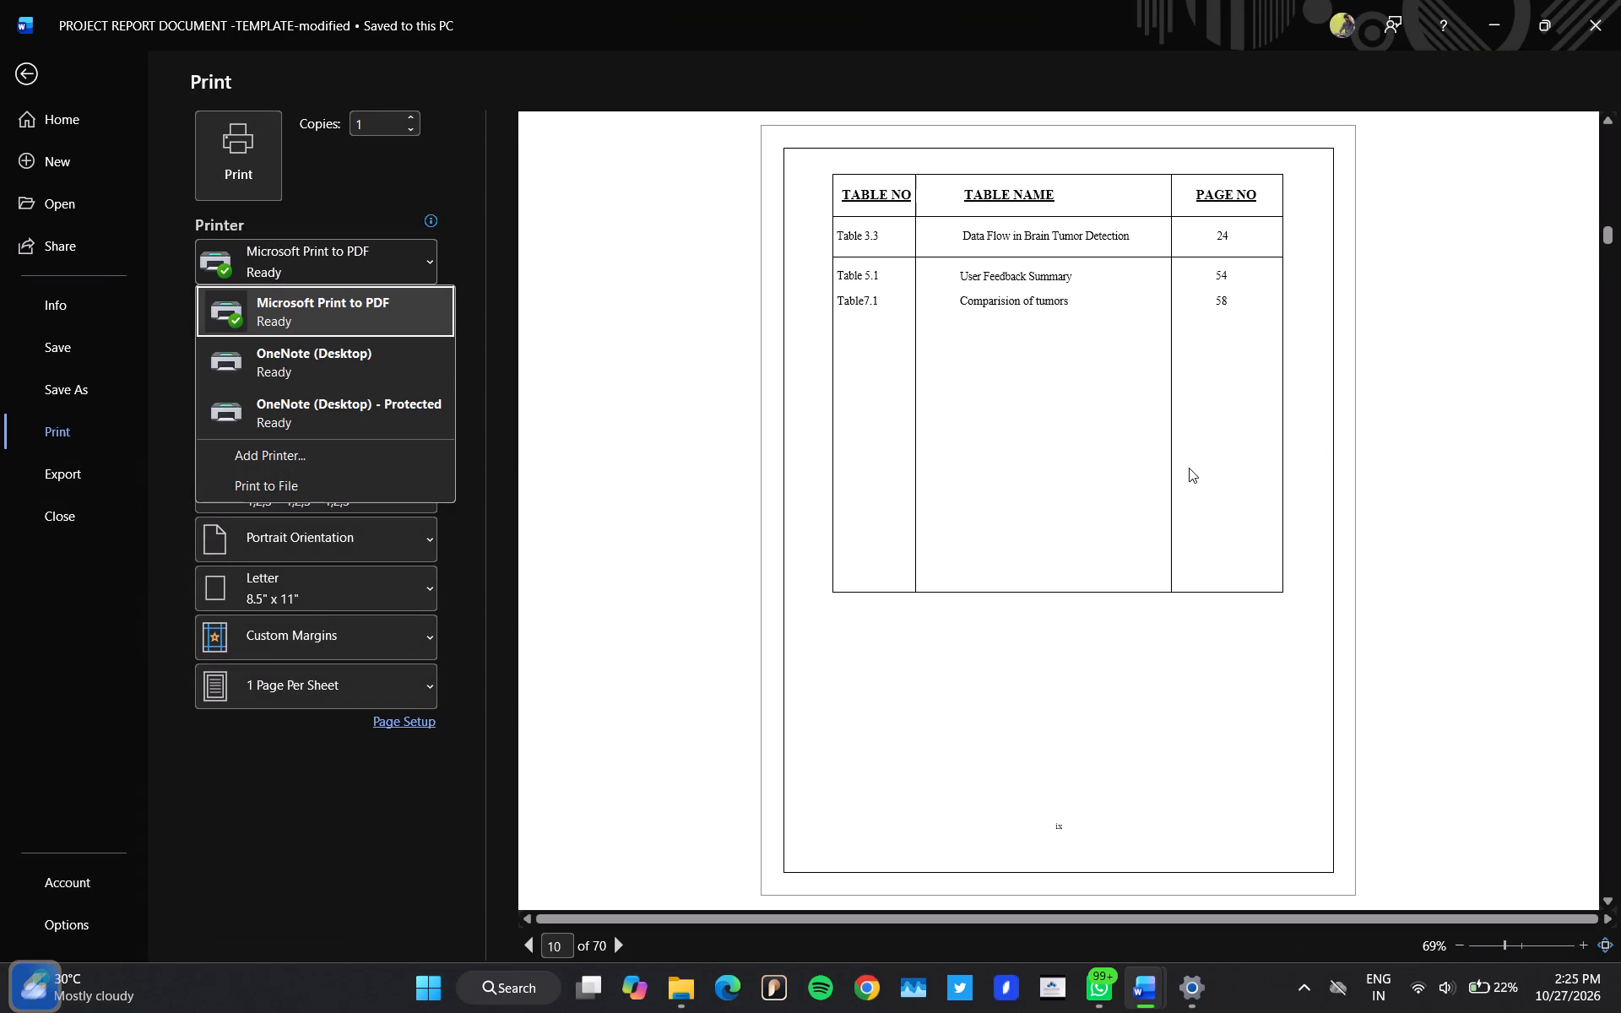
{"action": "scroll", "coordinate": [1189, 468], "scroll_direction": "up", "scroll_amount": 2}
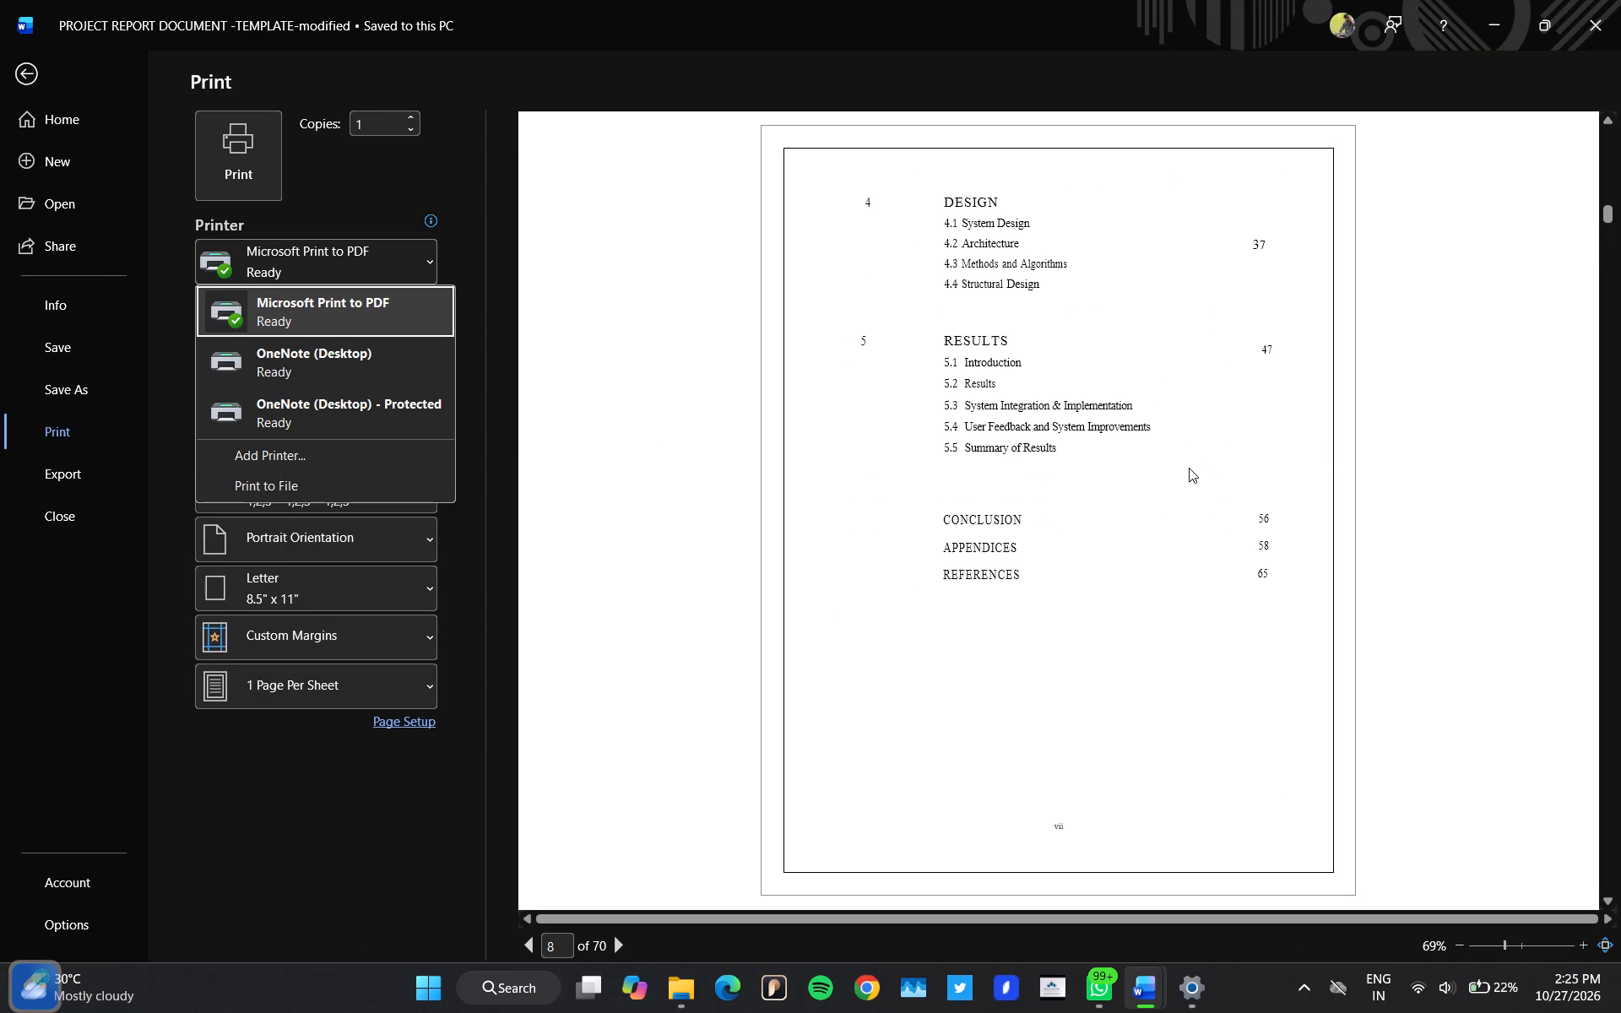
{"action": "scroll", "coordinate": [1189, 468], "scroll_direction": "up", "scroll_amount": 1}
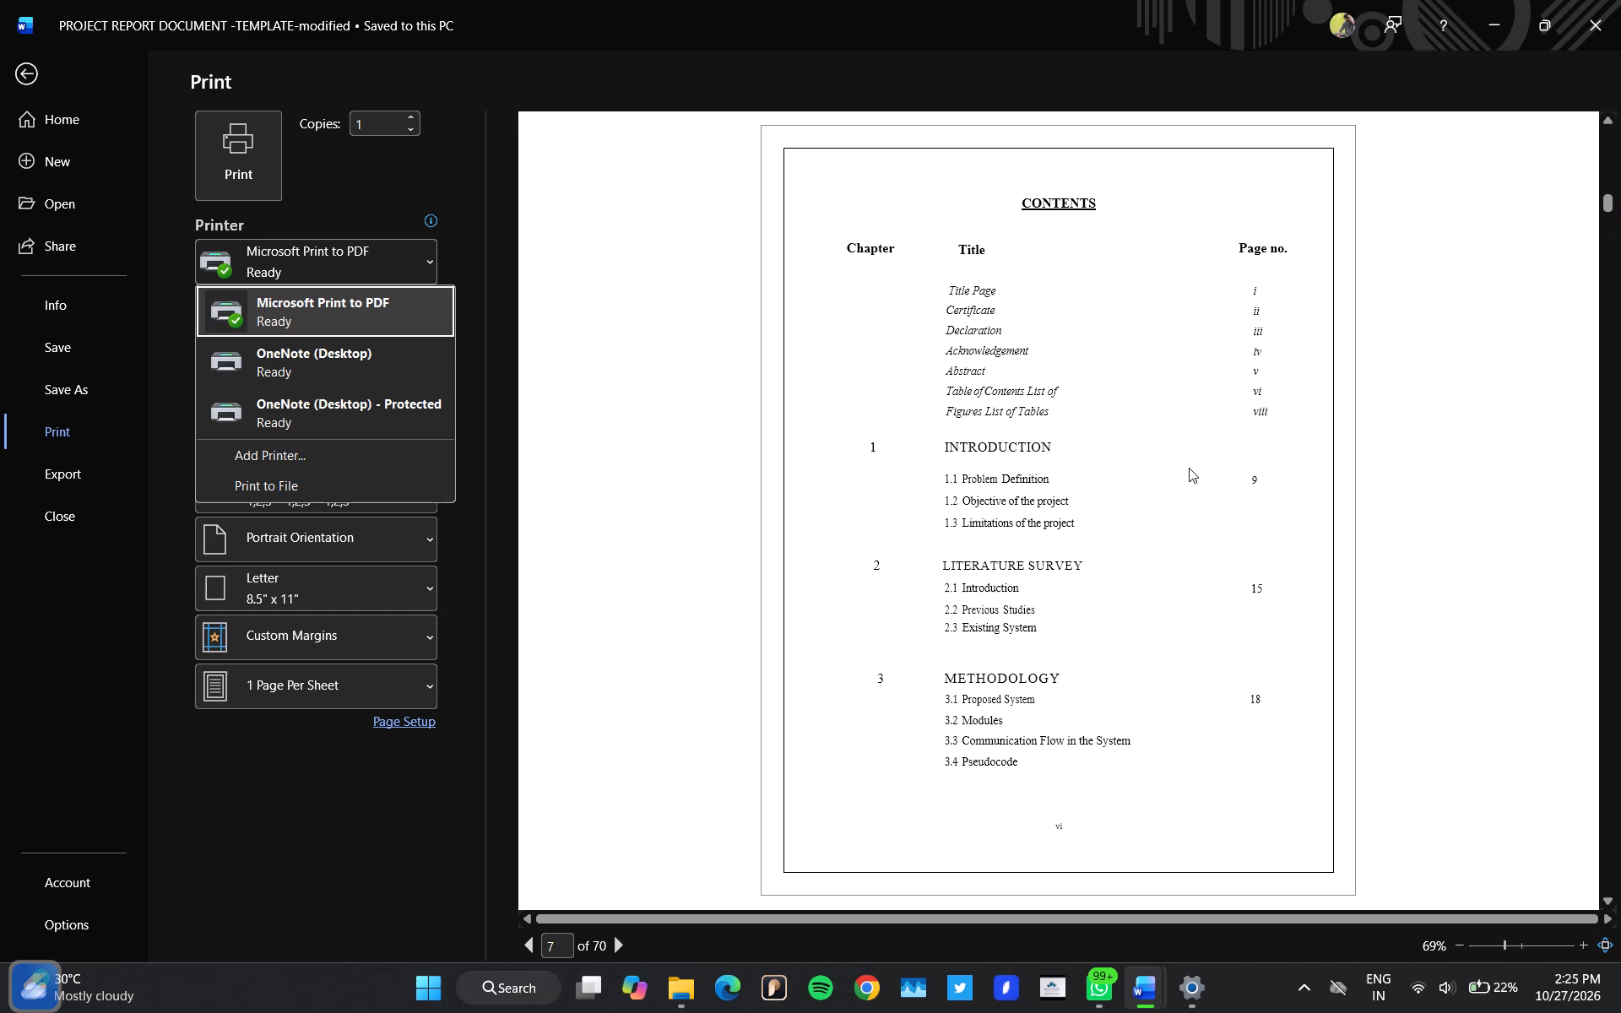
{"action": "scroll", "coordinate": [1189, 468], "scroll_direction": "up", "scroll_amount": 1}
{"action": "left_click", "coordinate": [226, 149]}
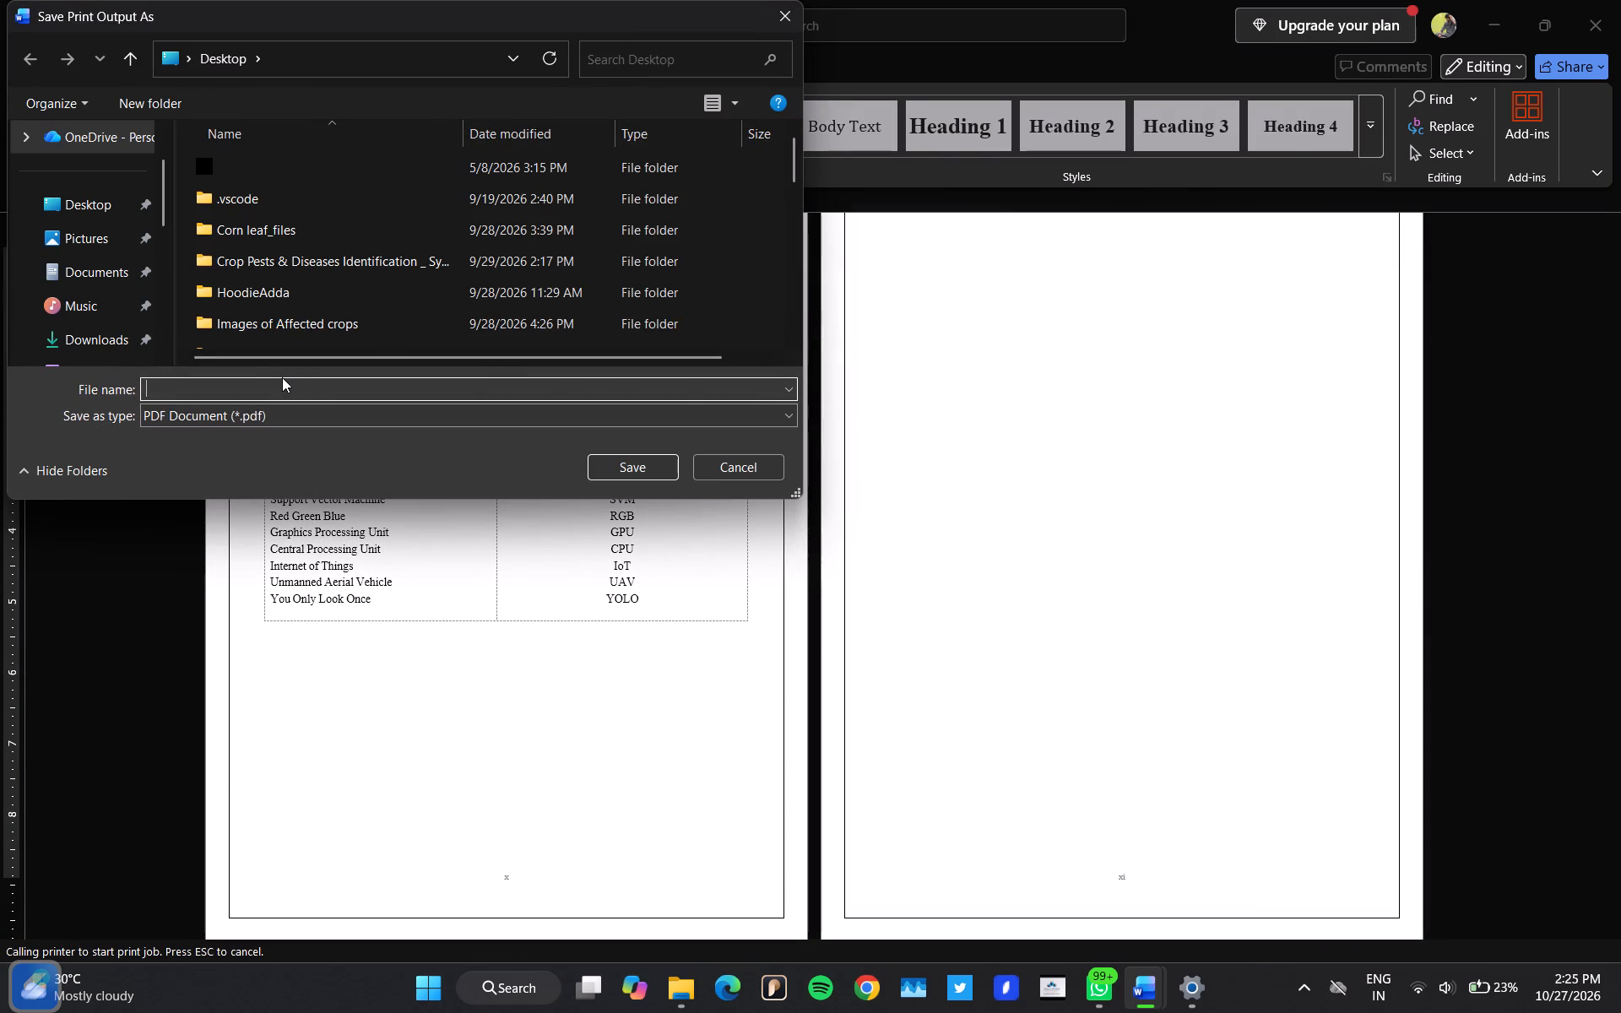
{"action": "type", "text": "La"}
{"action": "type", "text": "test edited"}
{"action": "key", "text": "space"}
{"action": "type", "text": "document"}
{"action": "key", "text": "Return"}
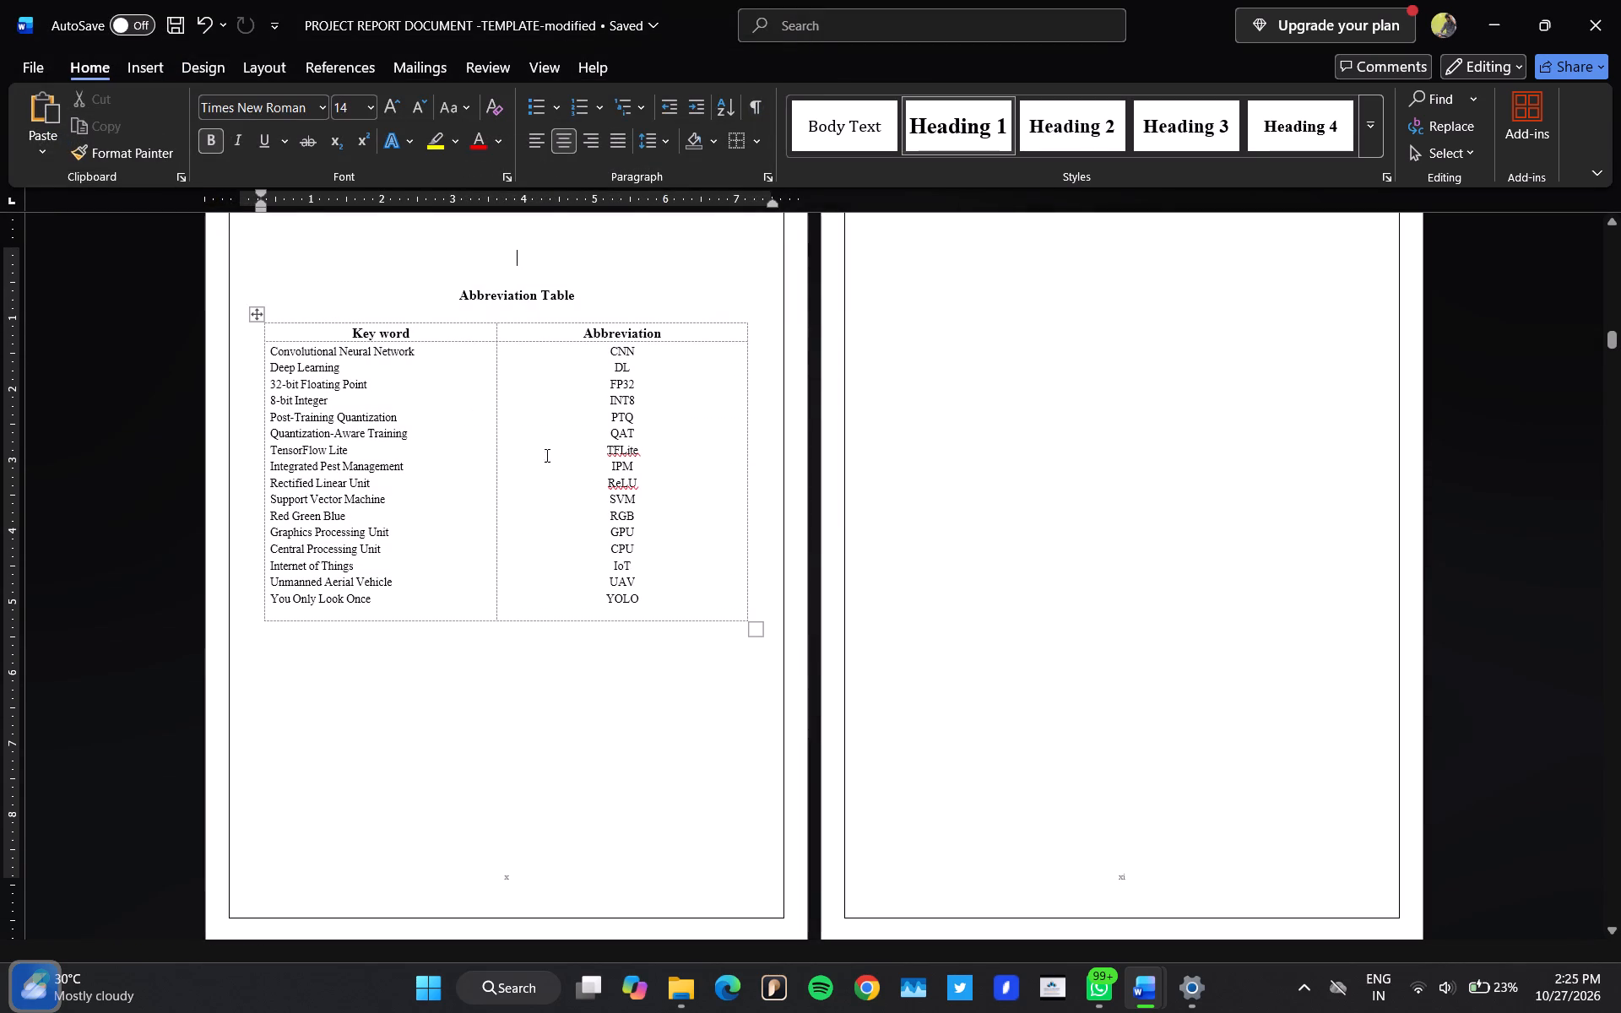
Open the Latest edited document PDF from the recent files in File Explorer to check it, and close it.
{"action": "key", "text": "super+e"}
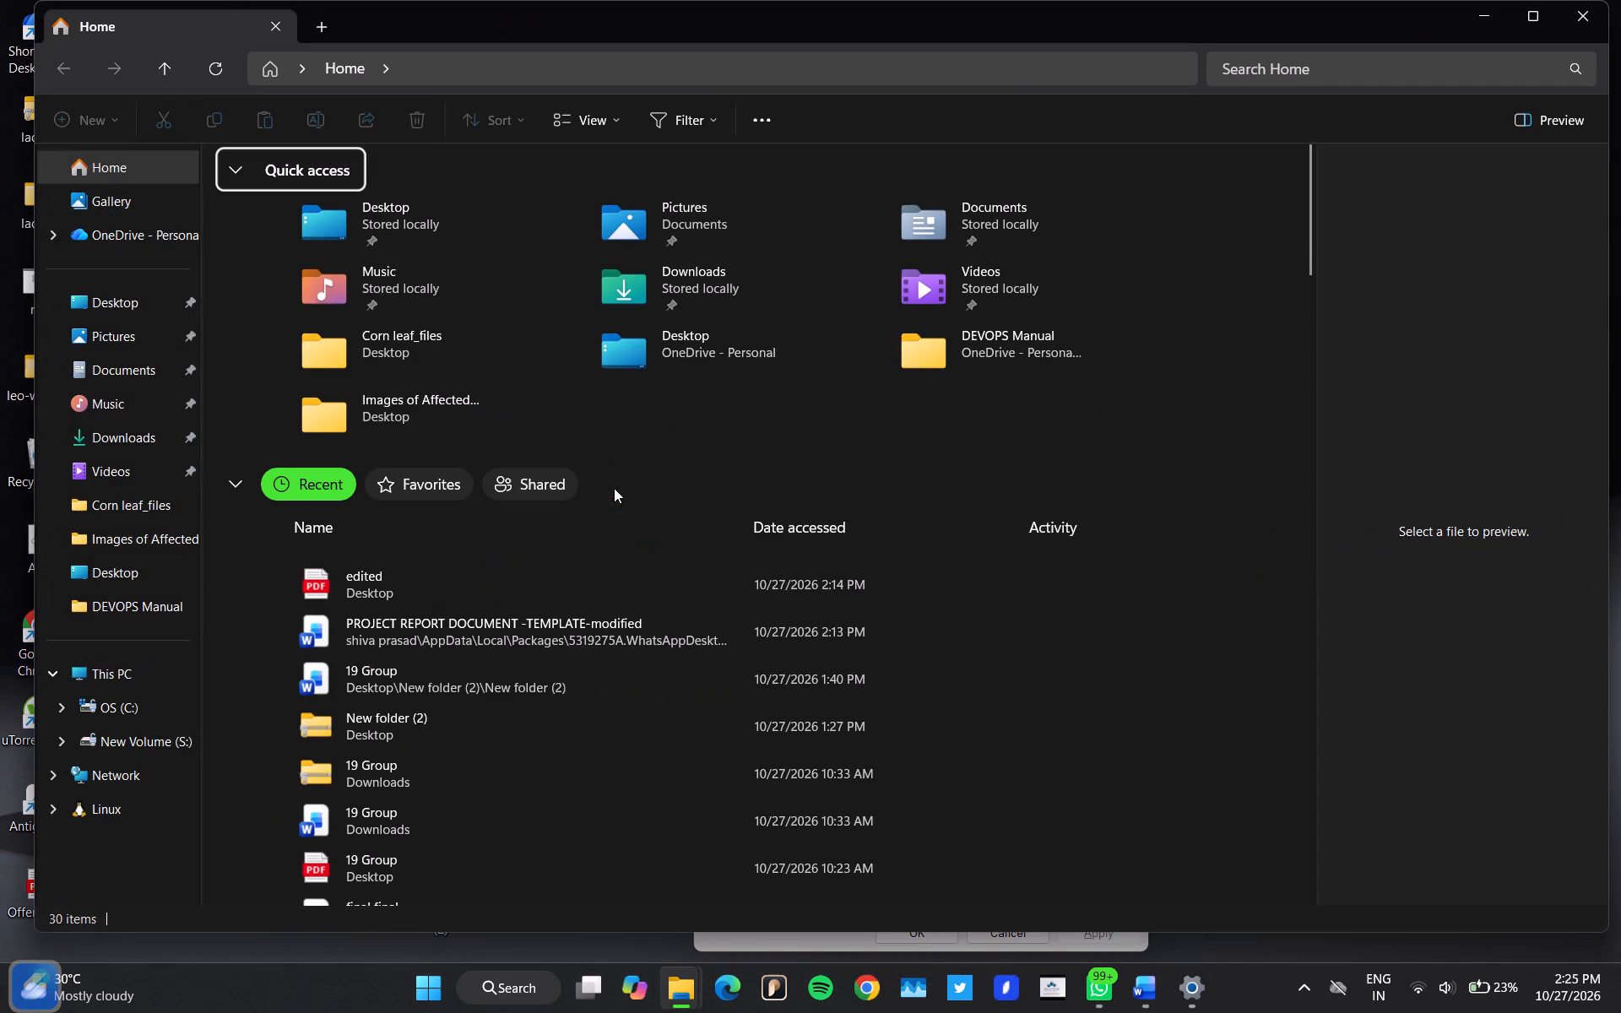
{"action": "right_click", "coordinate": [404, 568]}
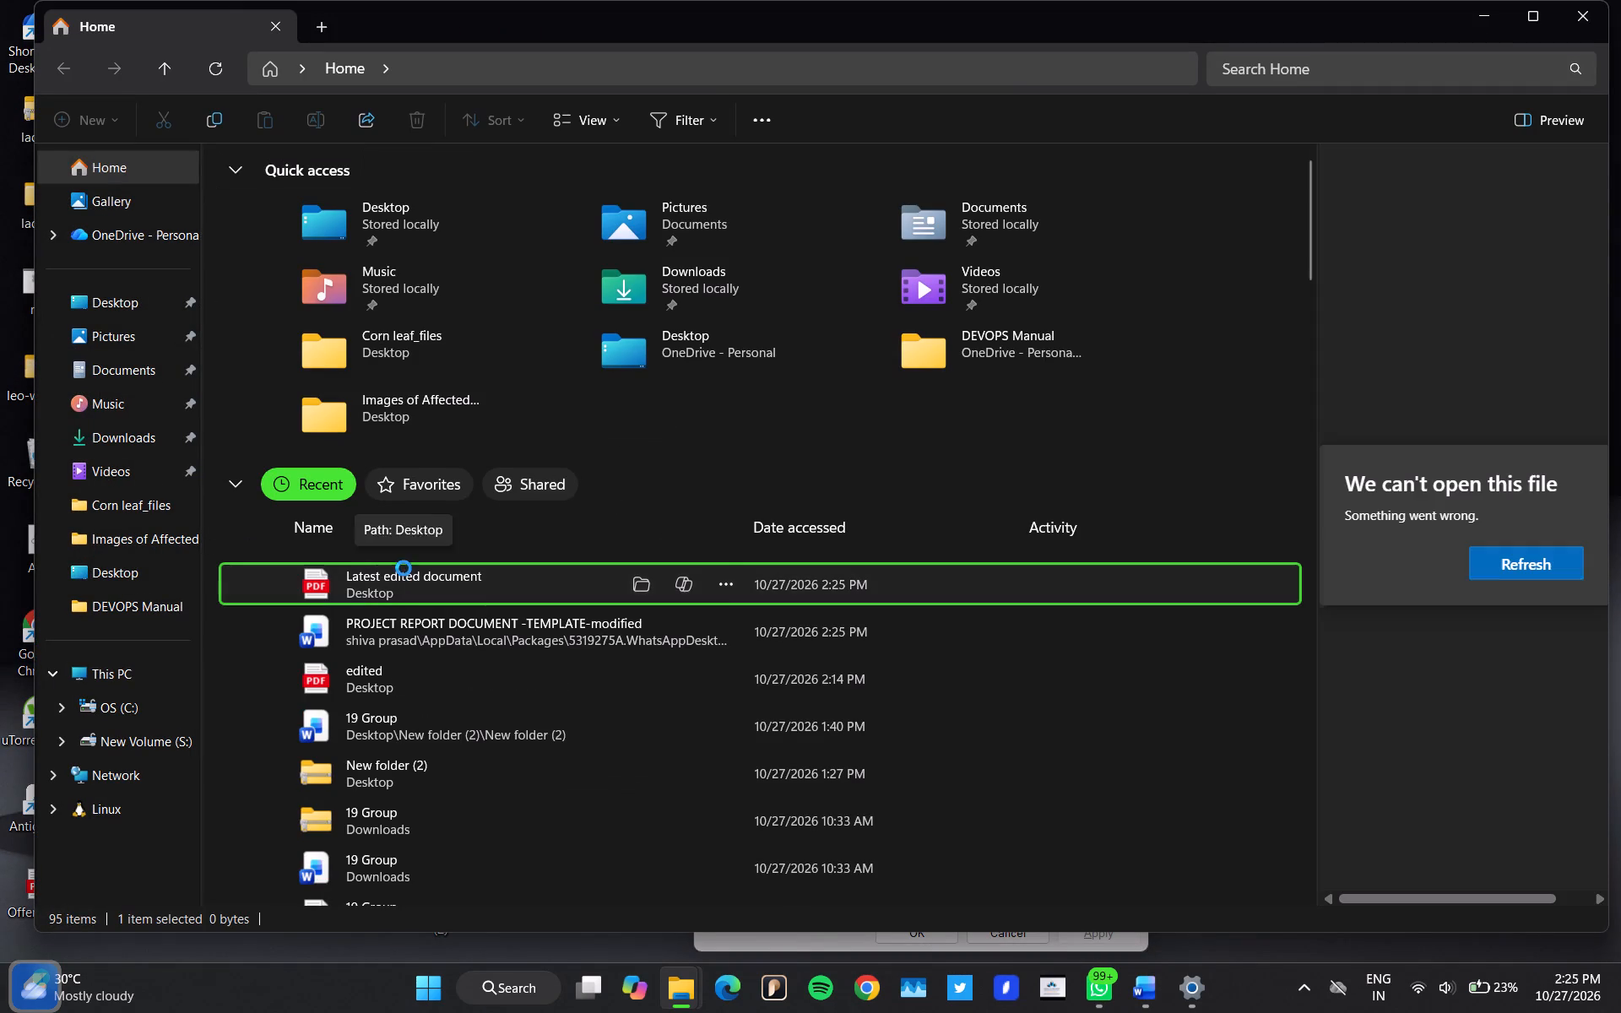
{"action": "left_click", "coordinate": [440, 201]}
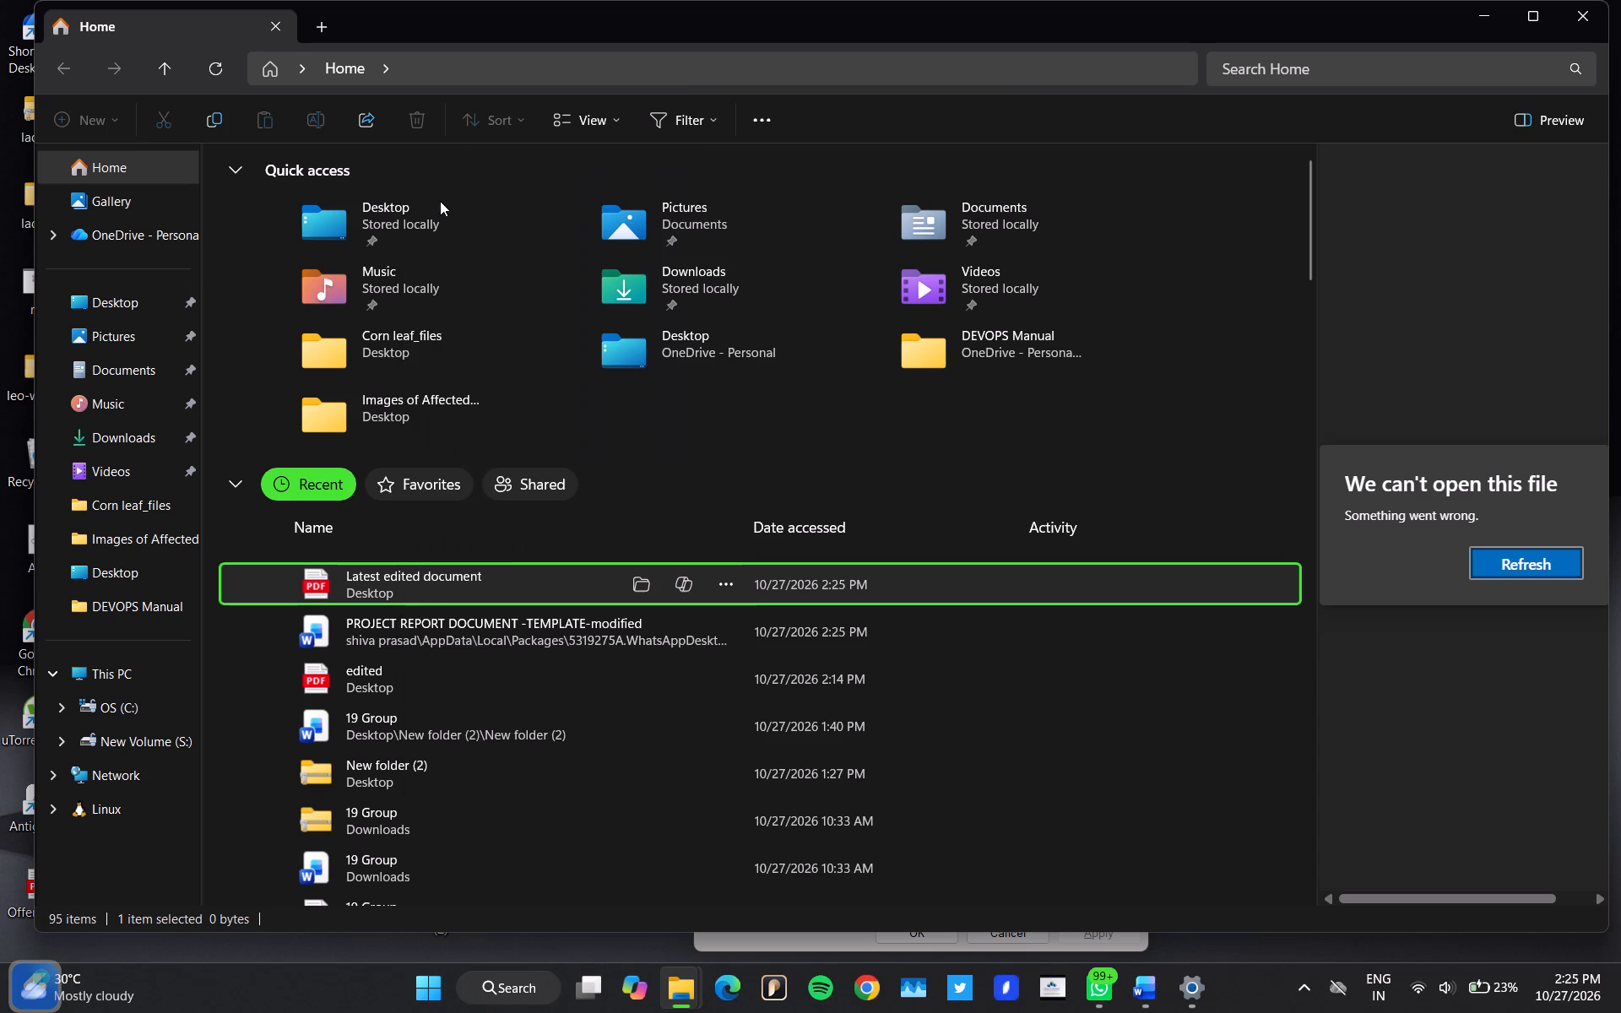
{"action": "double_click", "coordinate": [371, 579]}
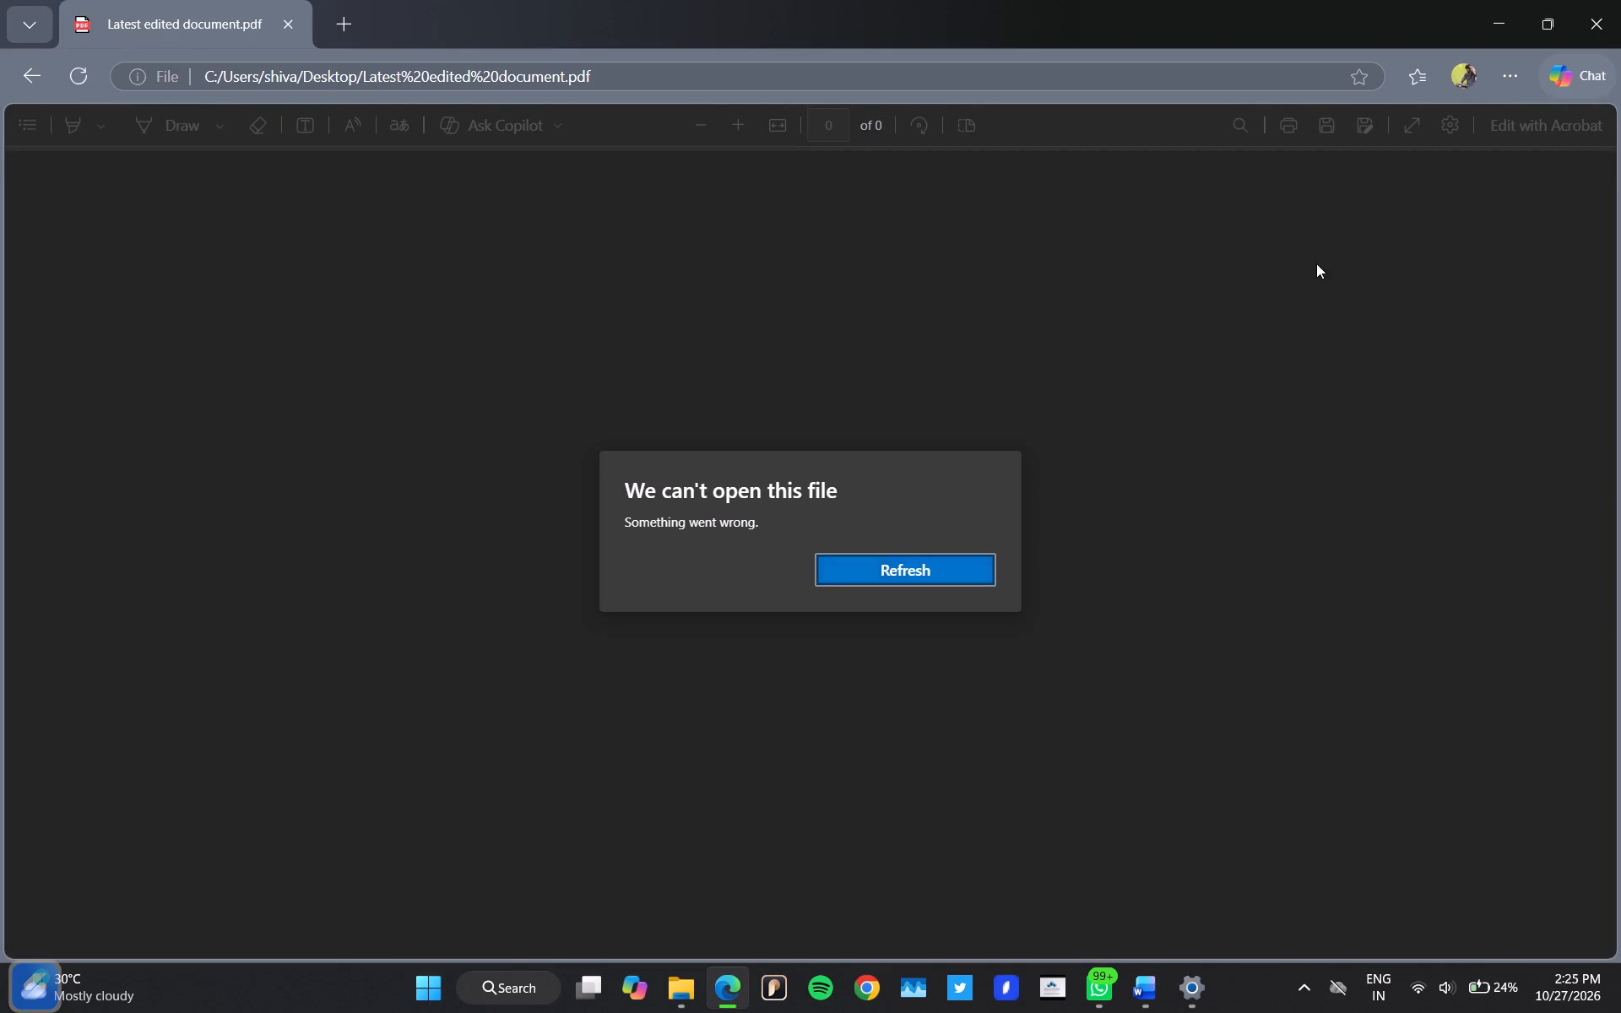
{"action": "left_click", "coordinate": [1620, 0]}
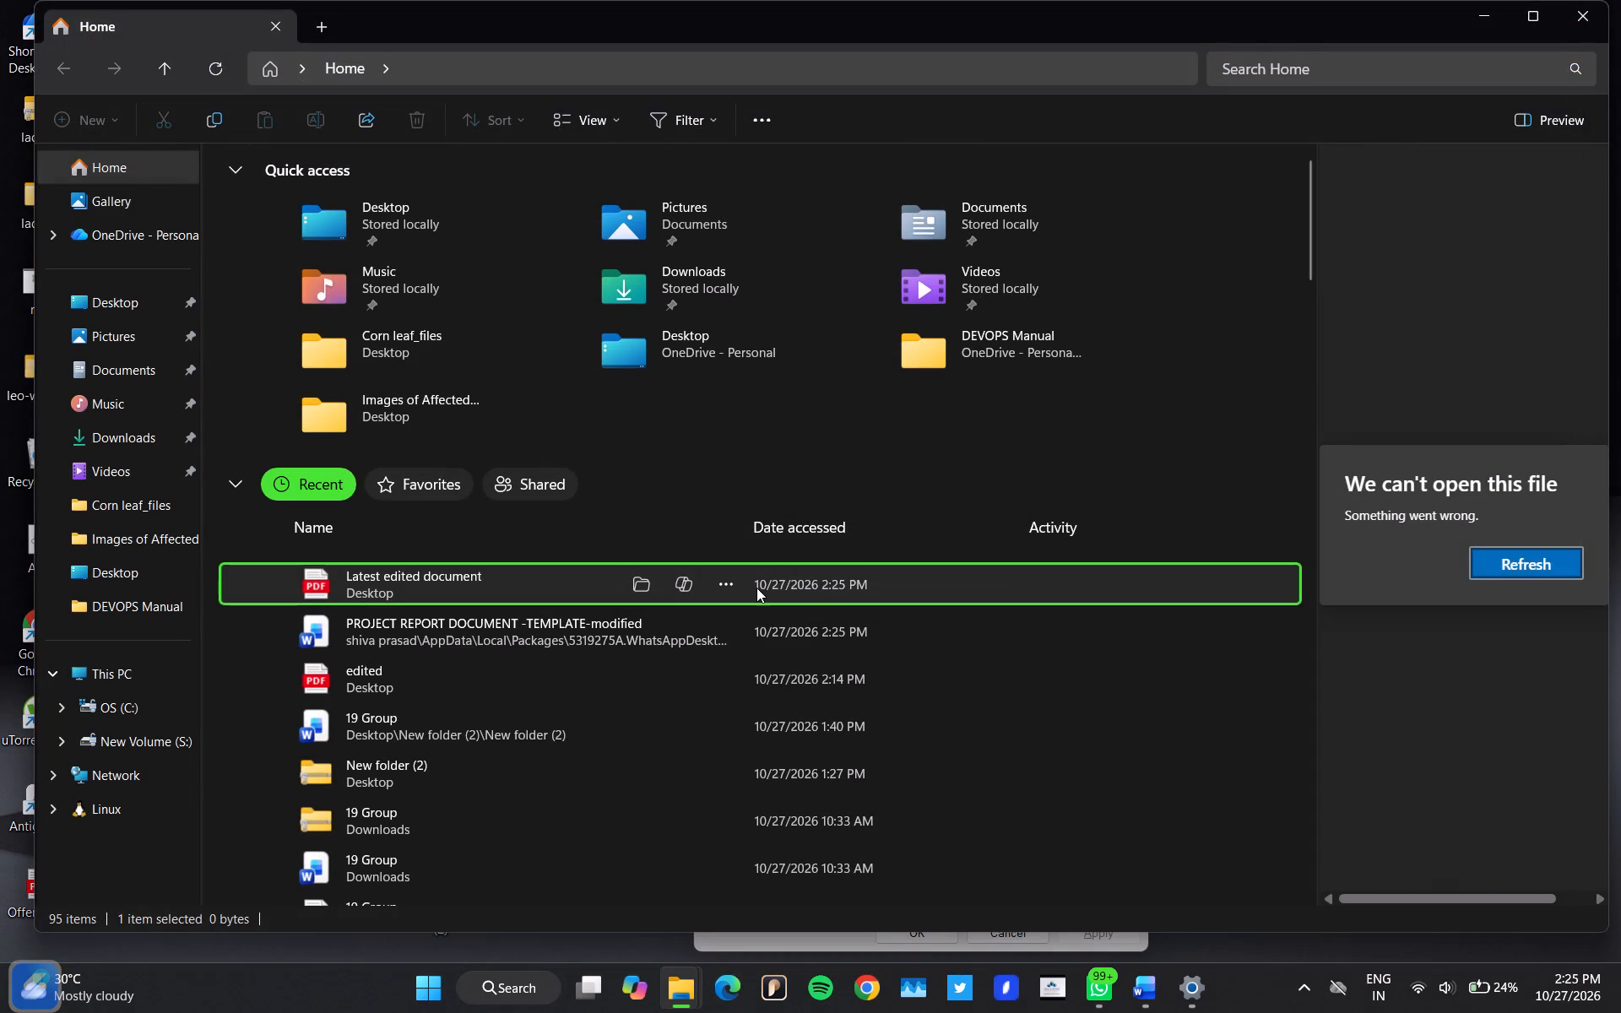
Search the computer for "whats" to open WhatsApp.
{"action": "type", "text": "whats"}
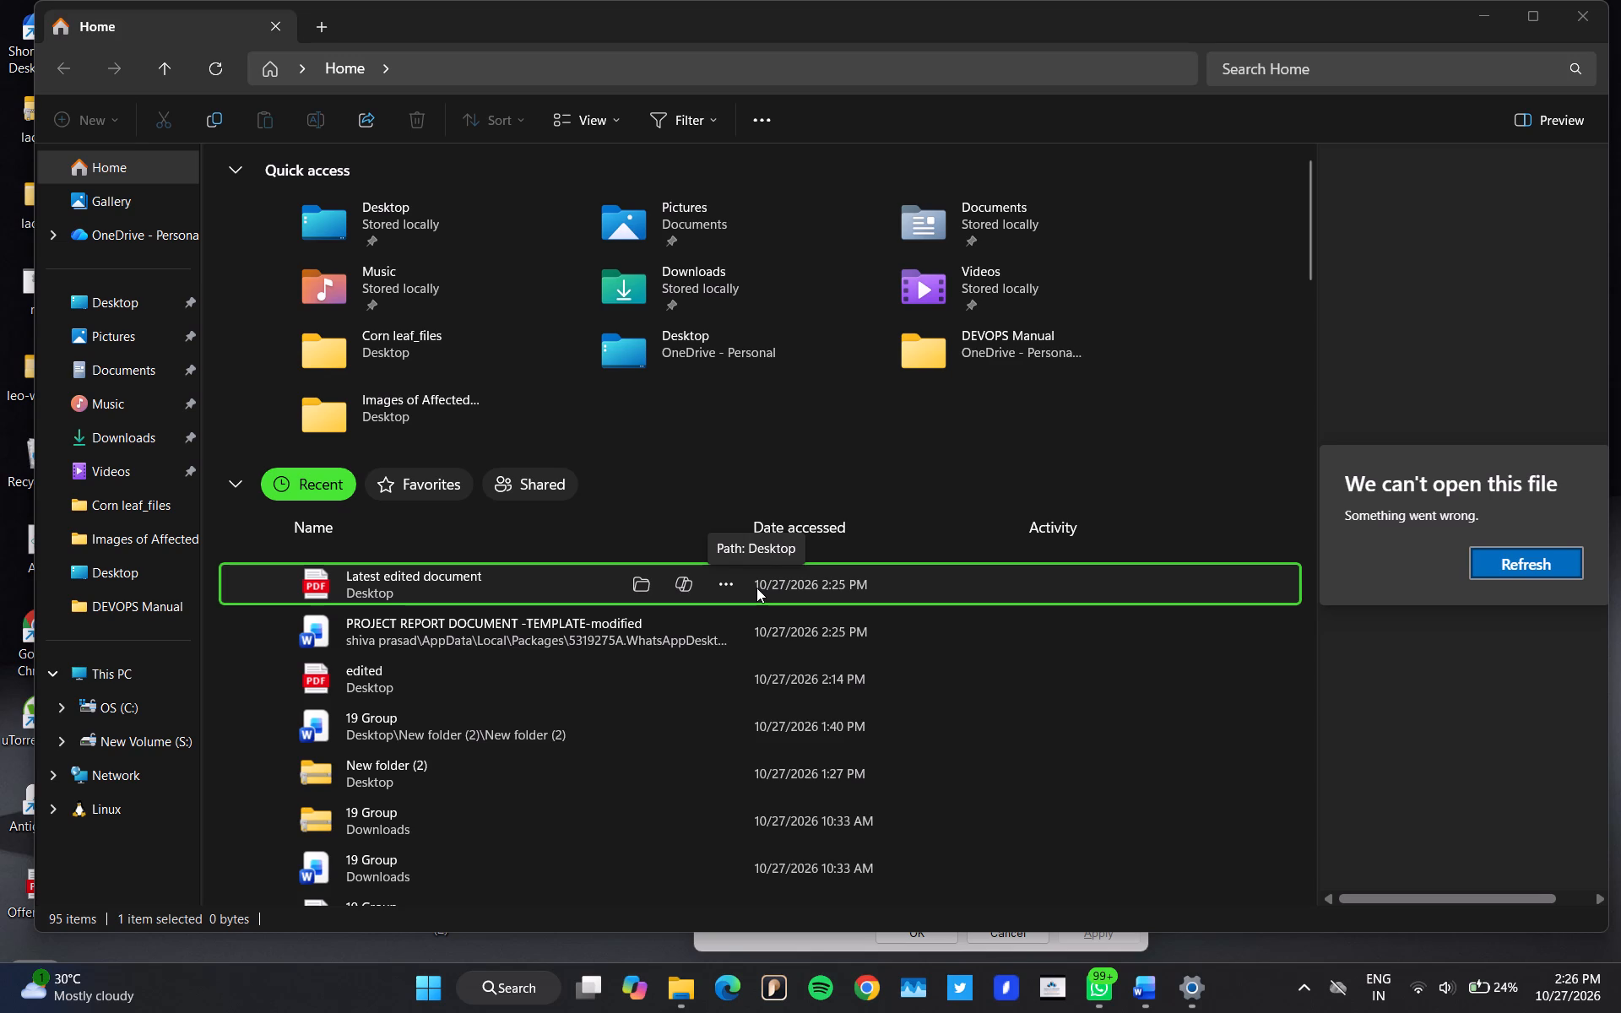
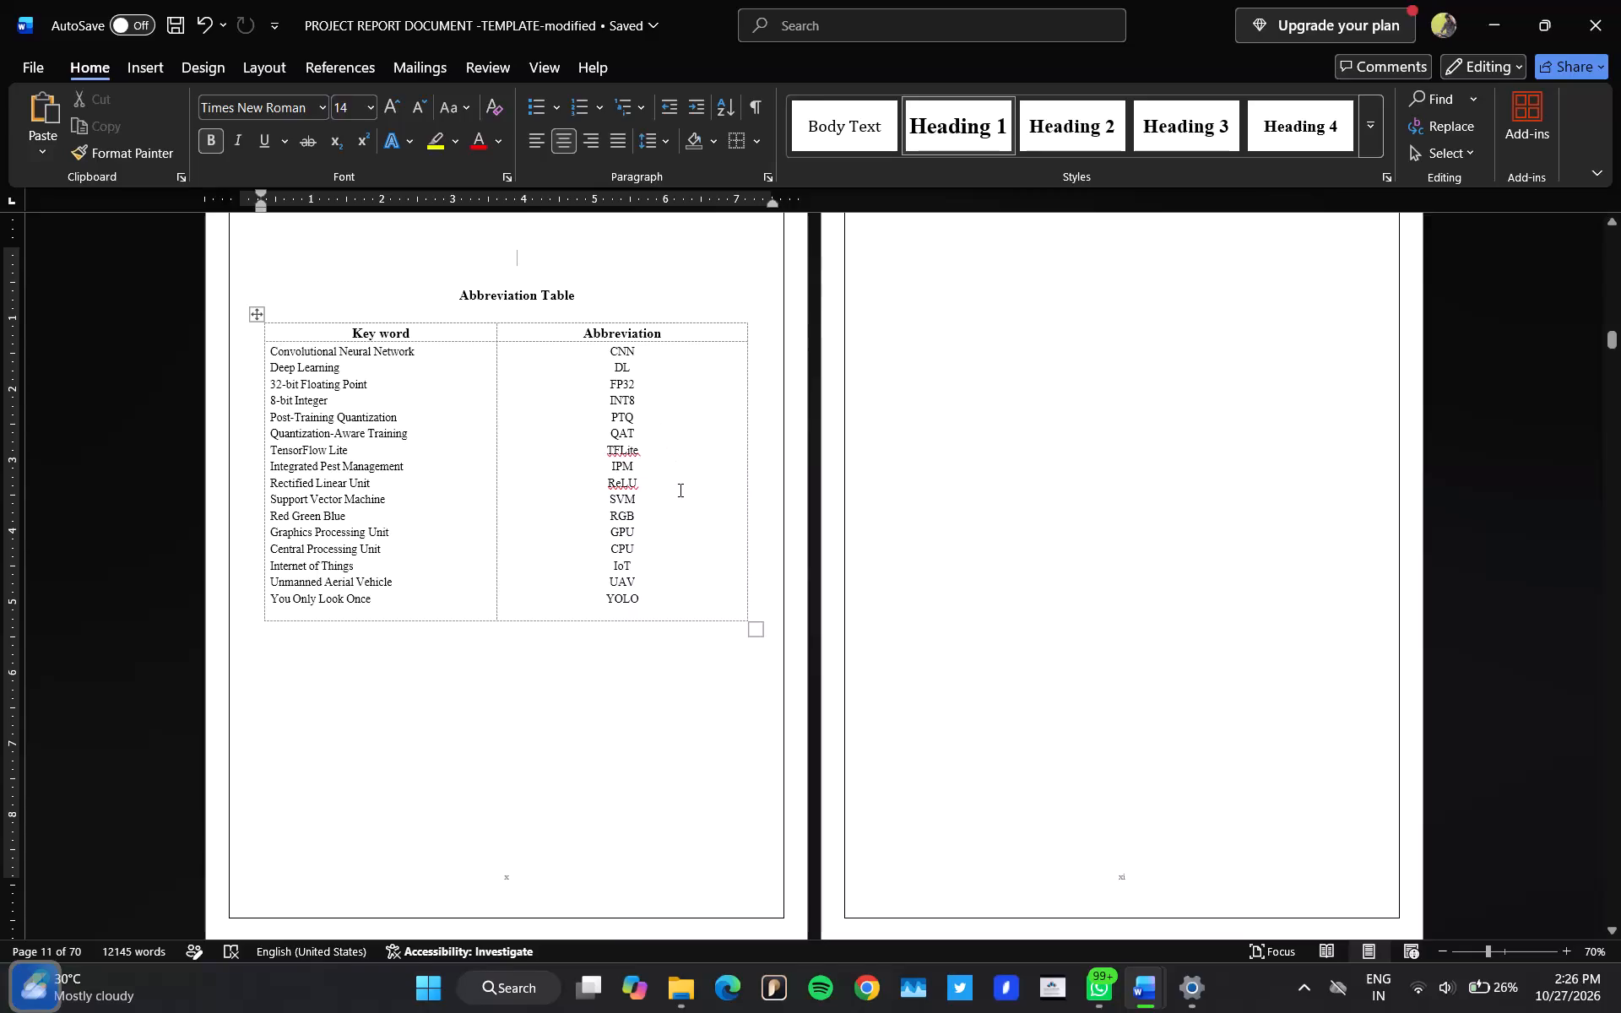
Save the project report and turn on AutoSave by uploading the document to OneDrive - Personal.
{"action": "key", "text": "ctrl+s"}
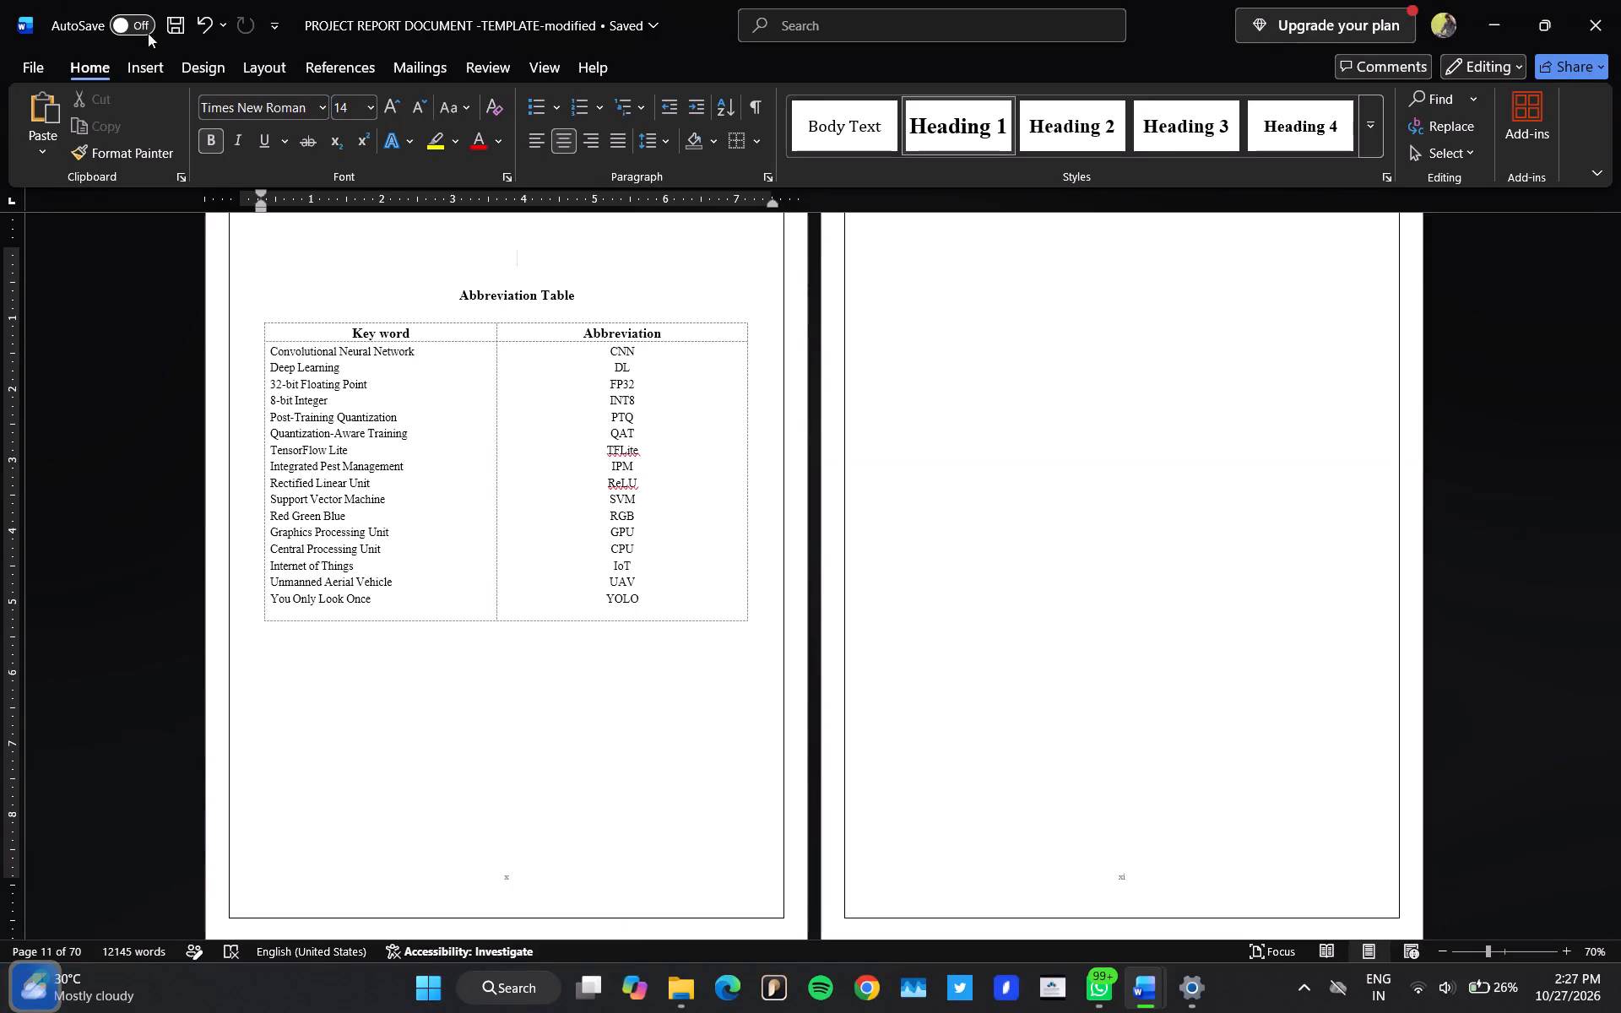
{"action": "left_click", "coordinate": [149, 19]}
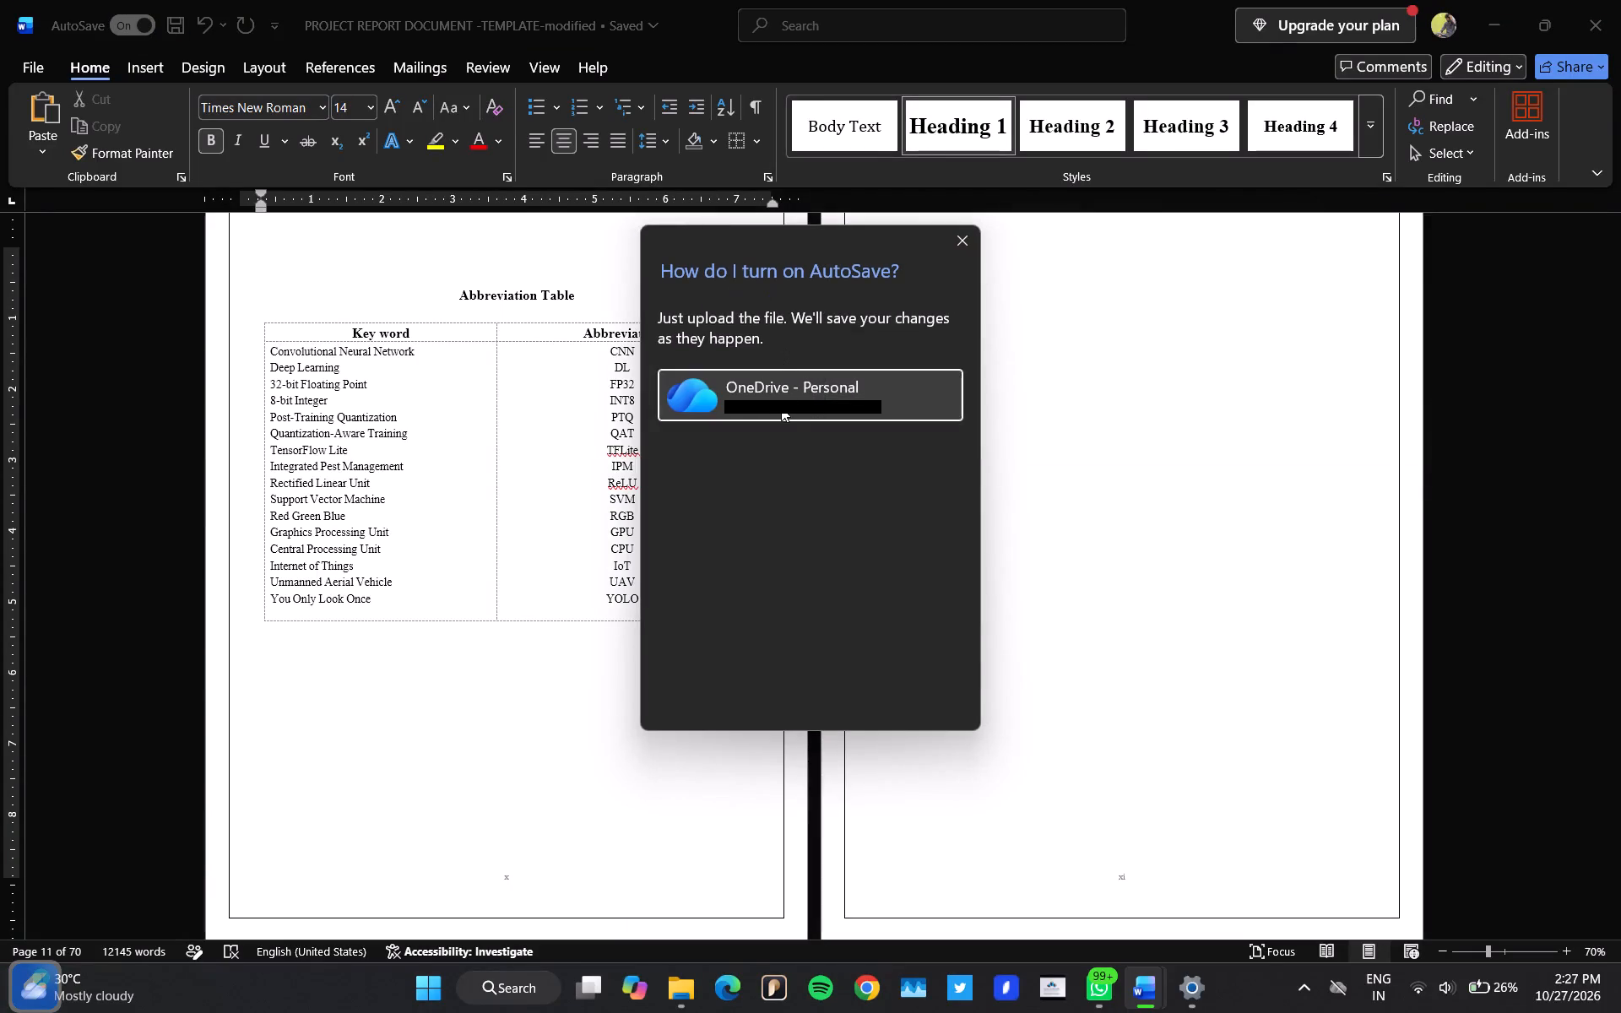
{"action": "left_click", "coordinate": [781, 405]}
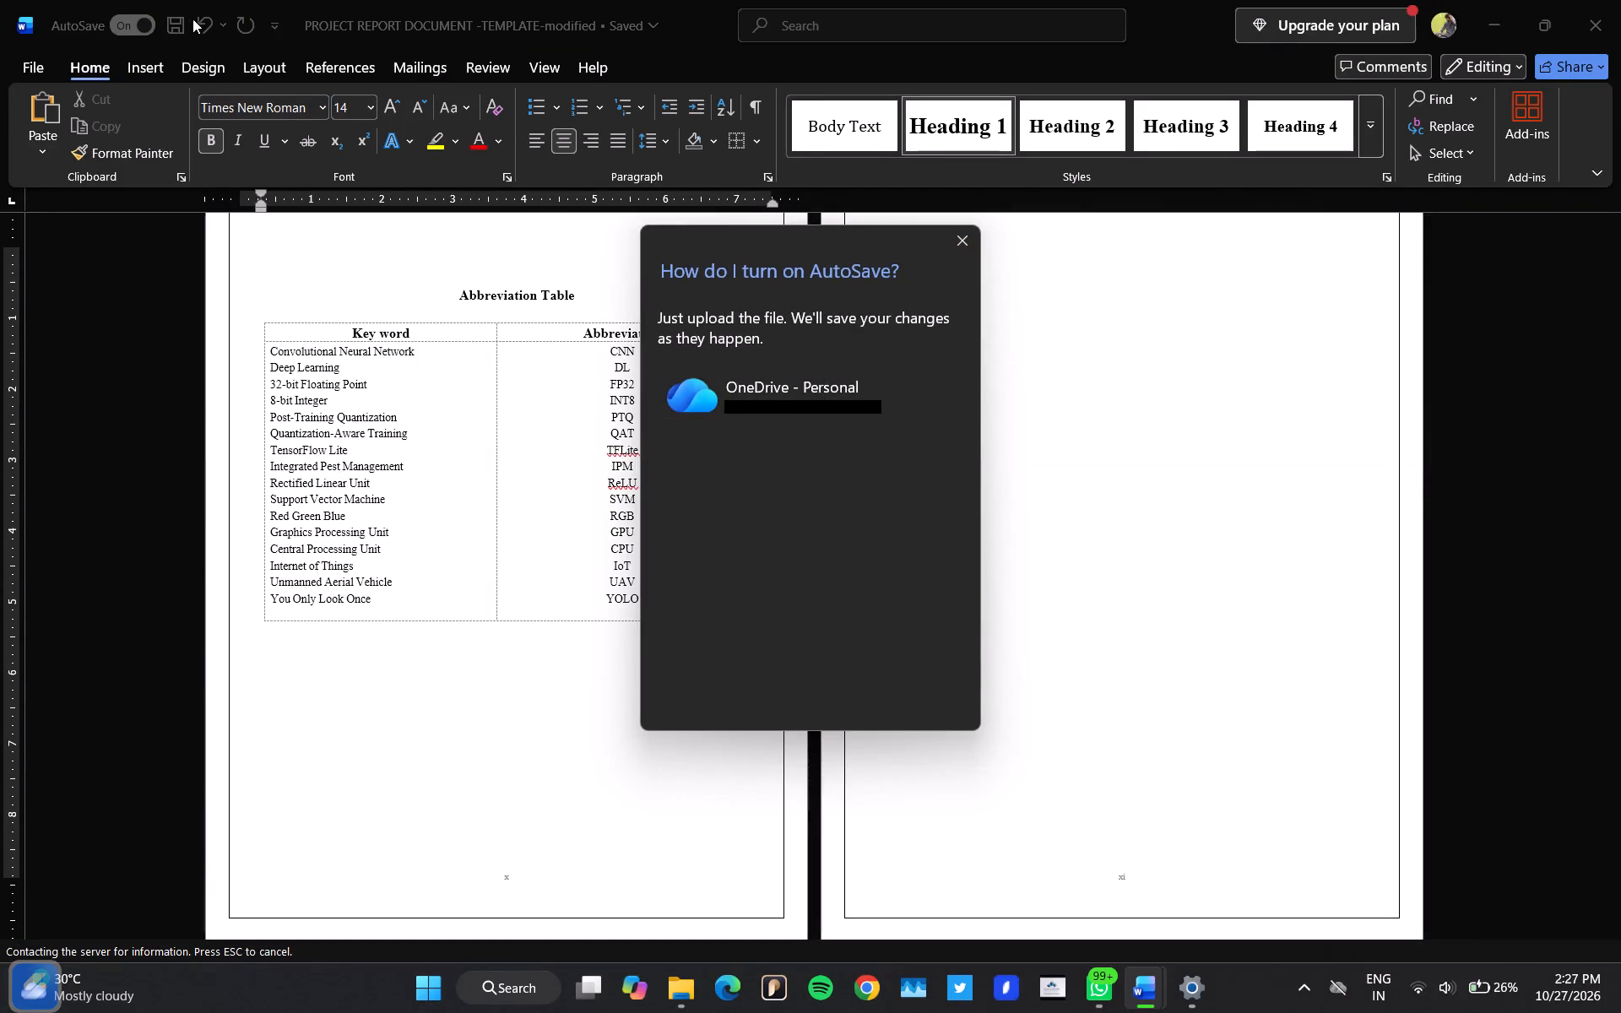
{"action": "left_click", "coordinate": [176, 19]}
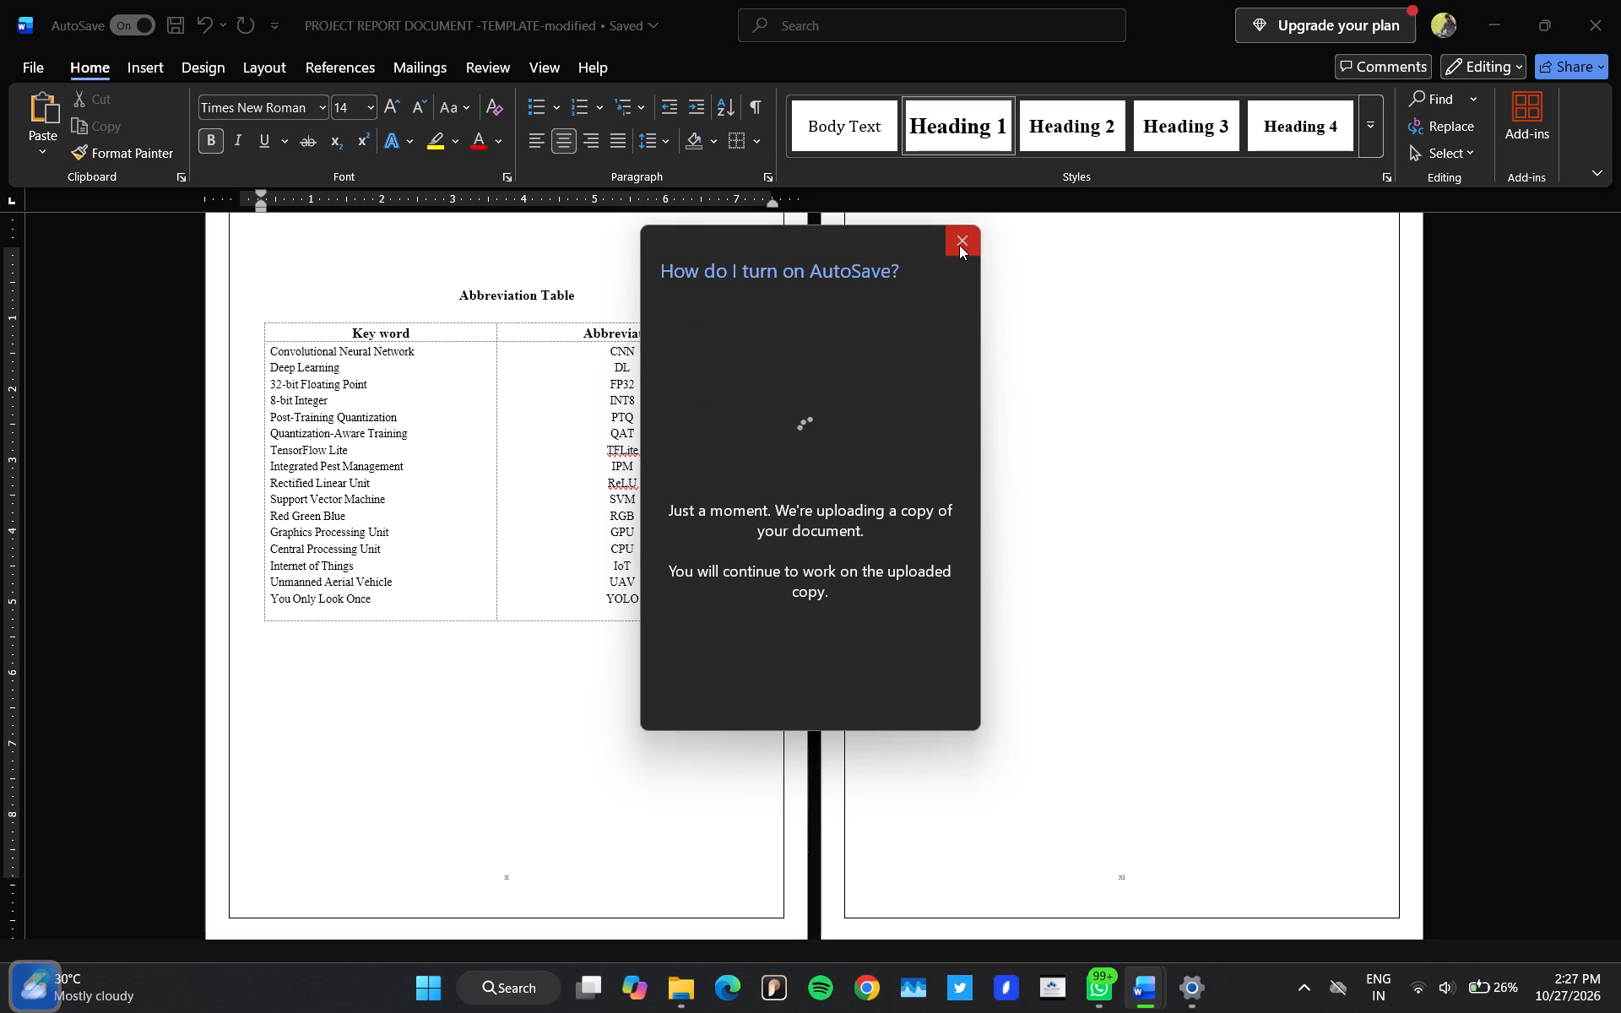
{"action": "left_click", "coordinate": [959, 244]}
{"action": "left_click", "coordinate": [959, 244]}
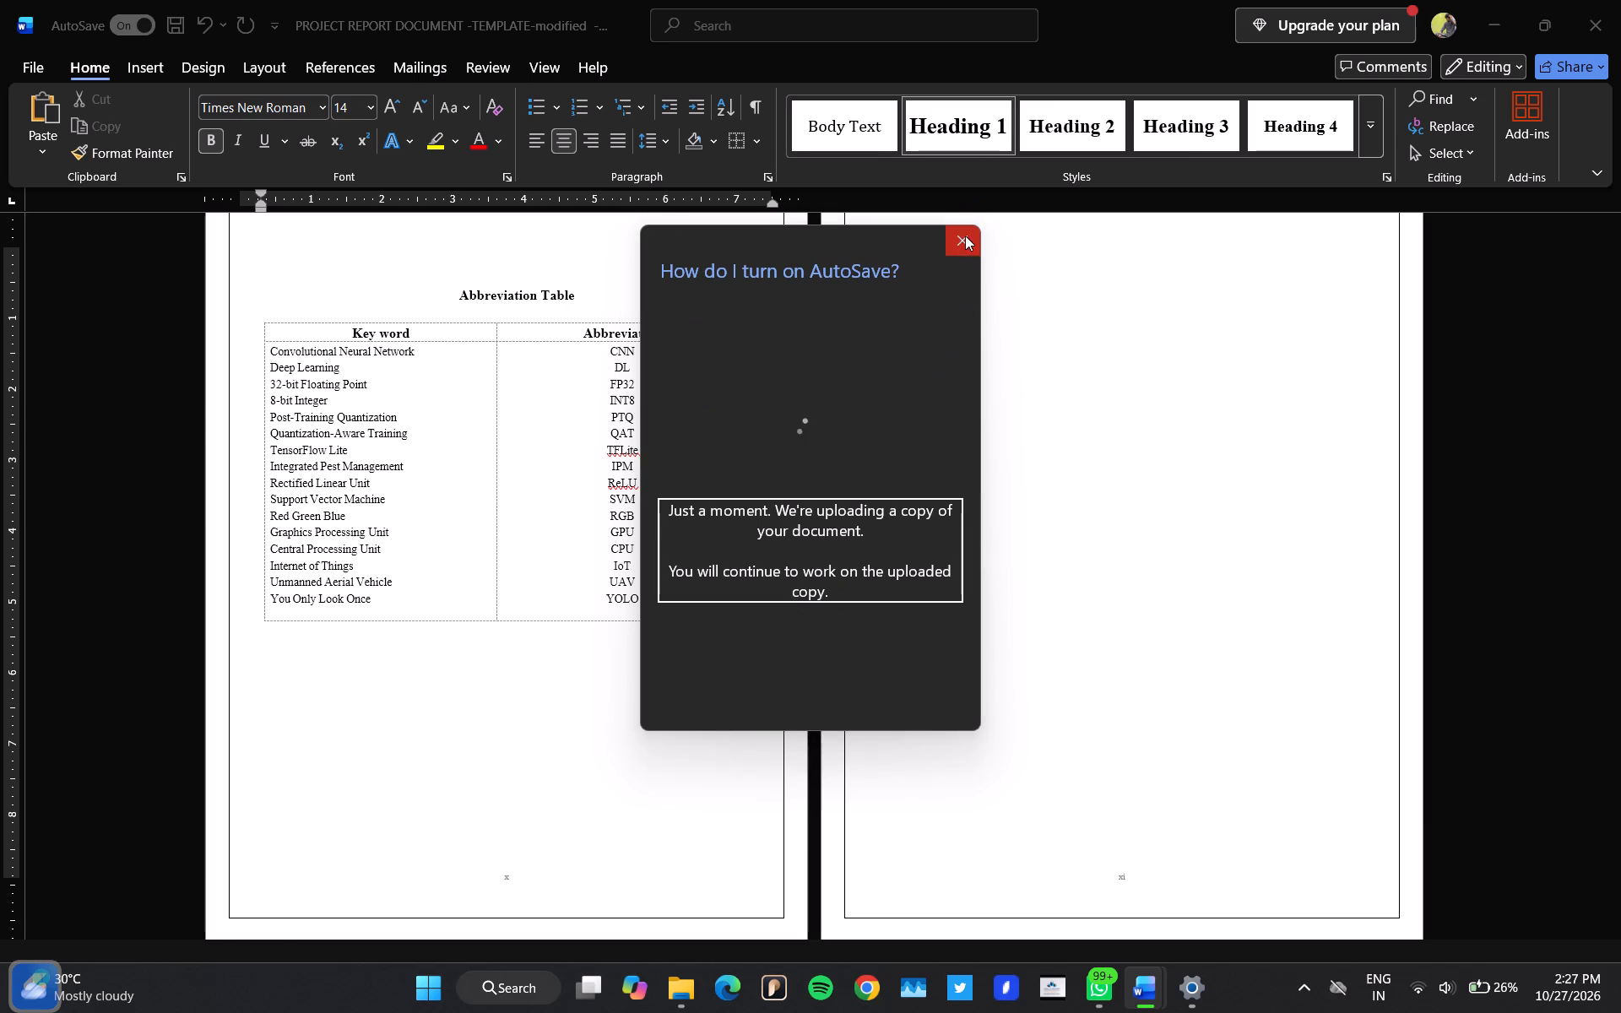
{"action": "left_click", "coordinate": [965, 239]}
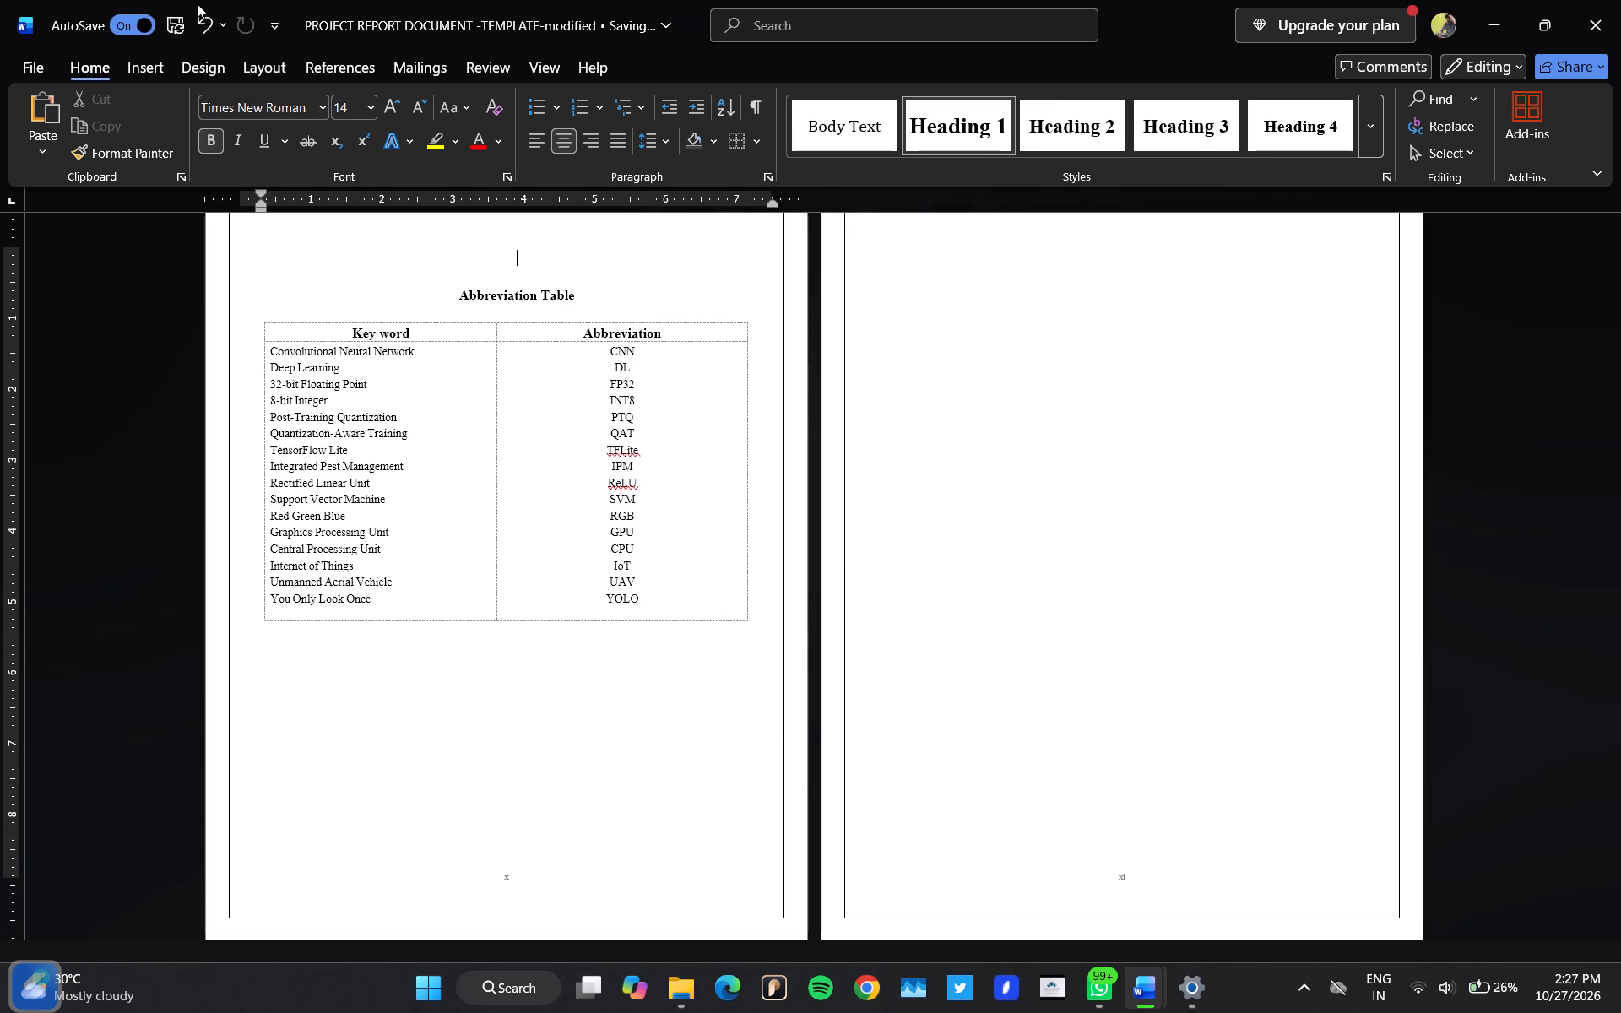
{"action": "left_click", "coordinate": [176, 24]}
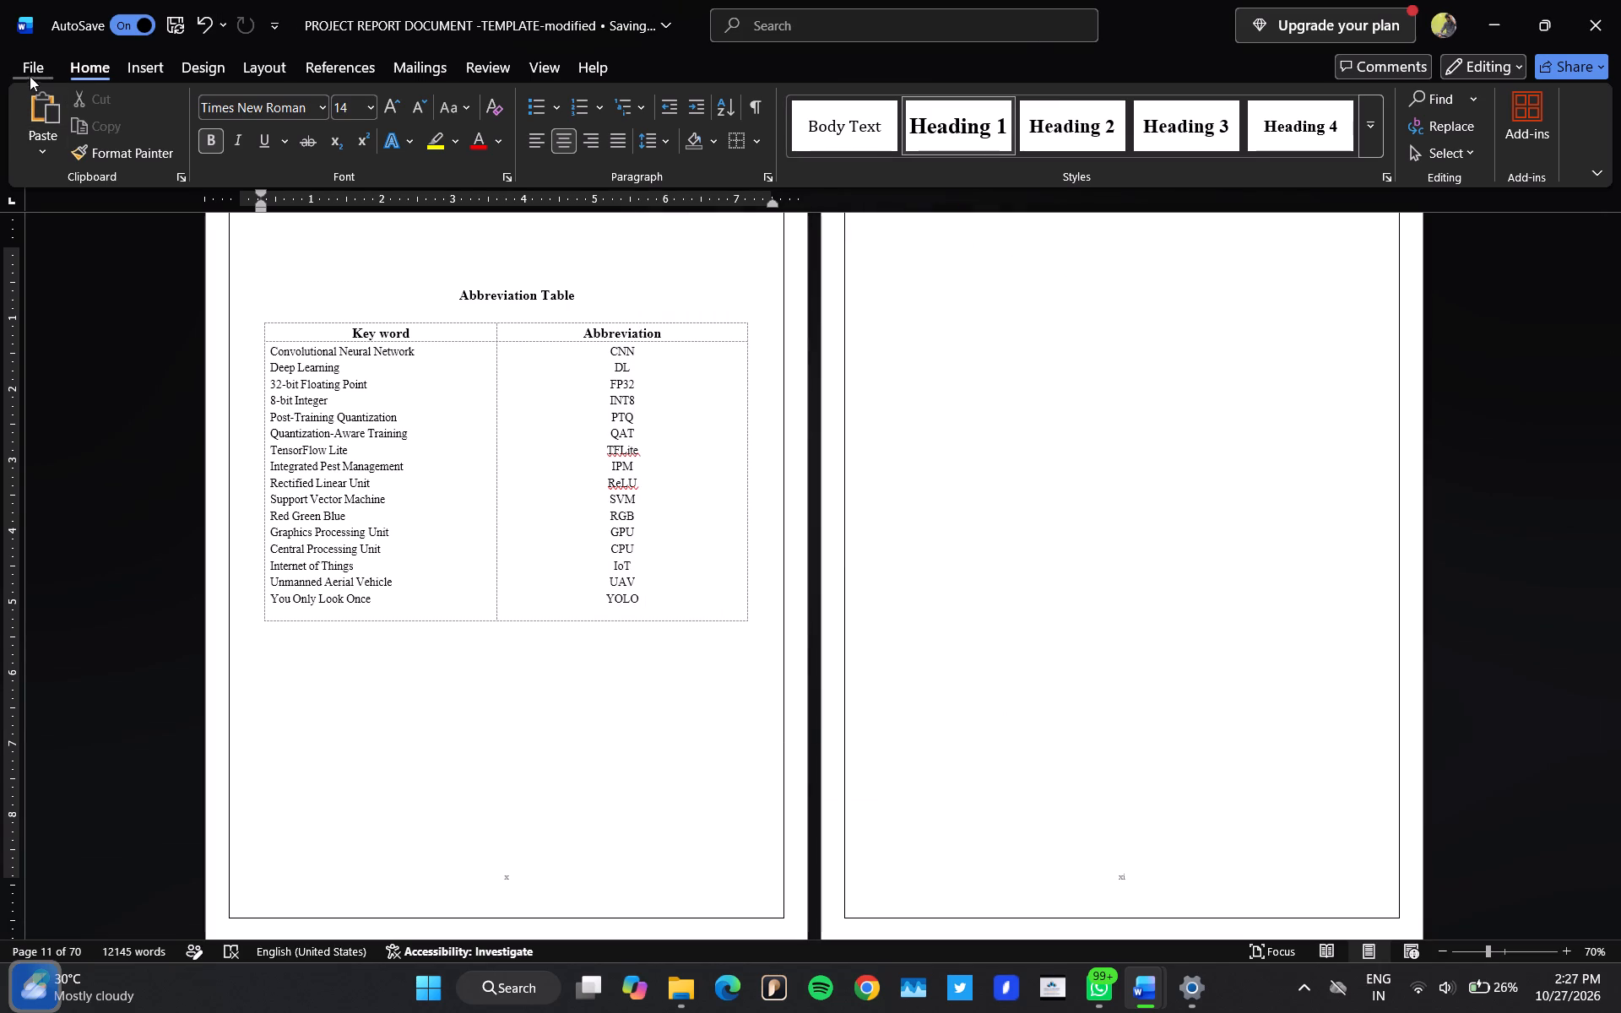
Save a copy of the whole report as a PDF in This PC's Documents folder, keeping its file name.
{"action": "left_click", "coordinate": [31, 68]}
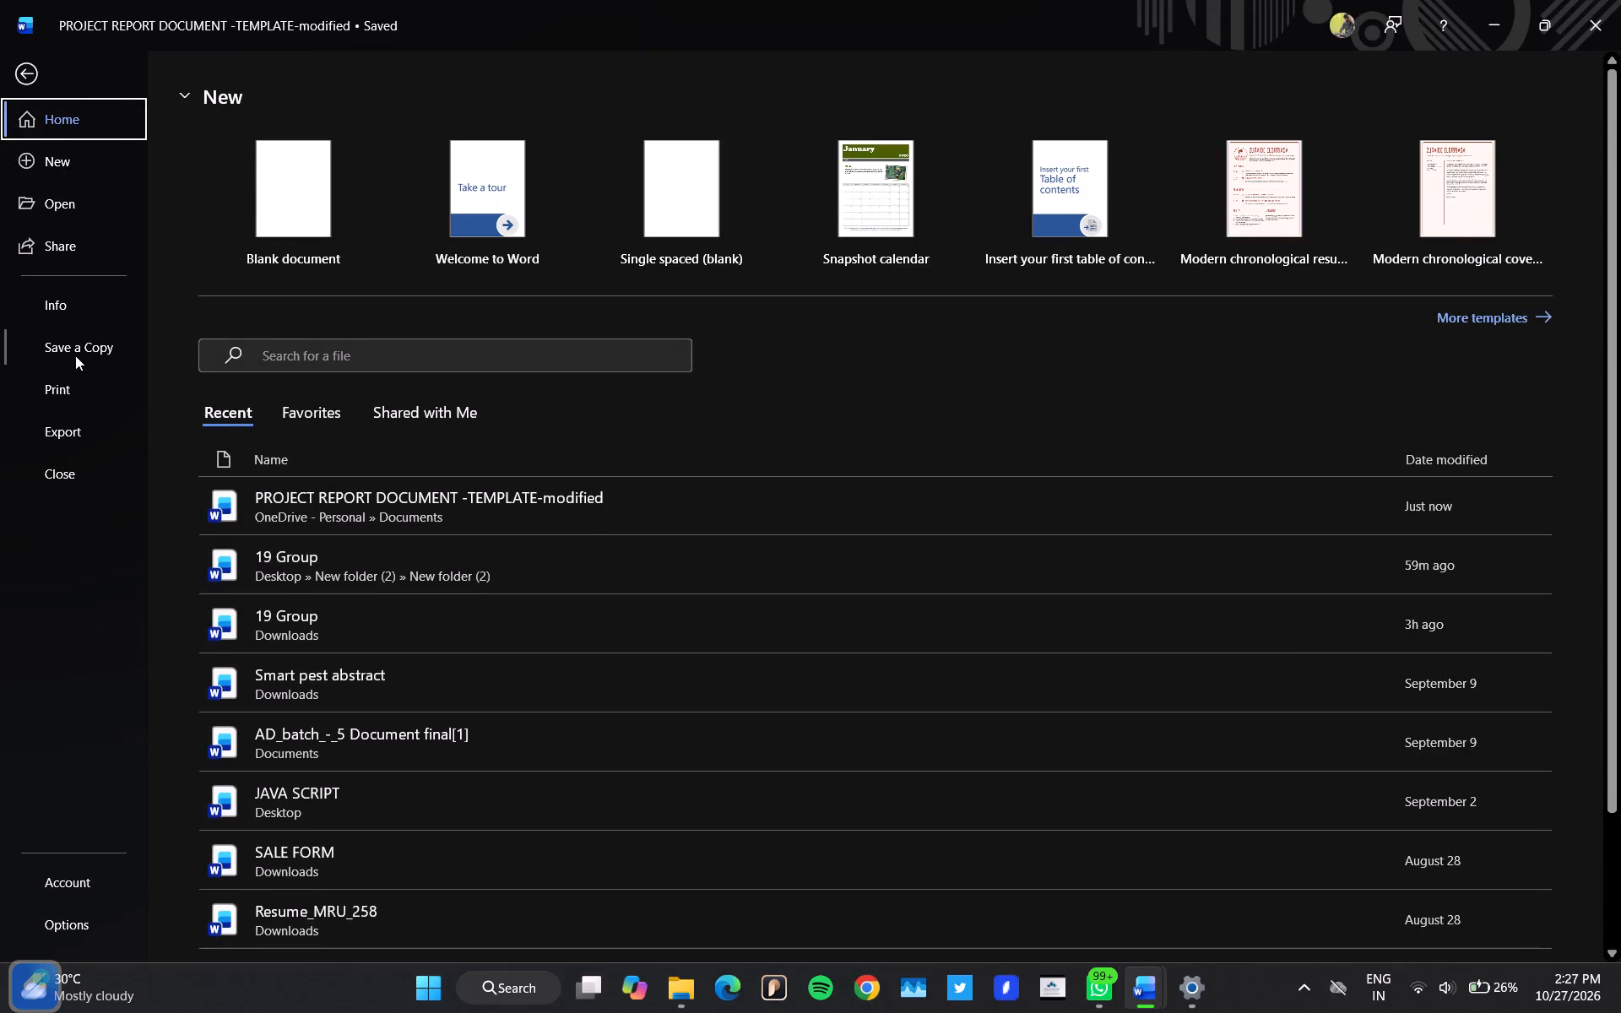
{"action": "left_click", "coordinate": [76, 349]}
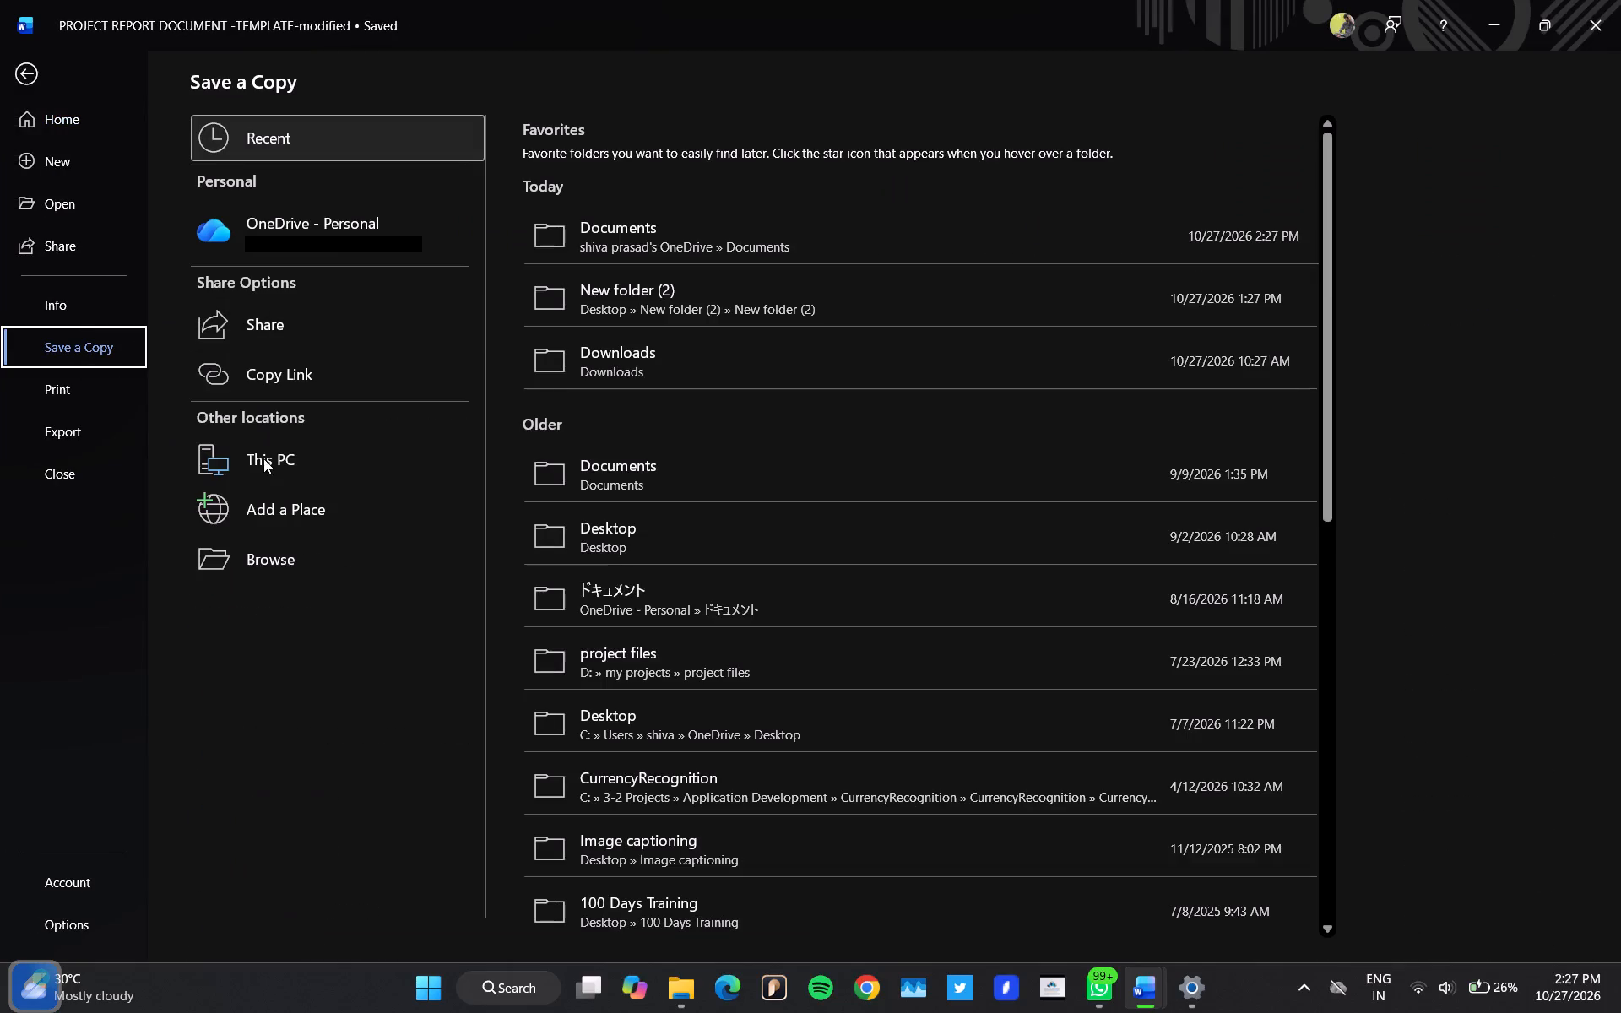
{"action": "double_click", "coordinate": [278, 466]}
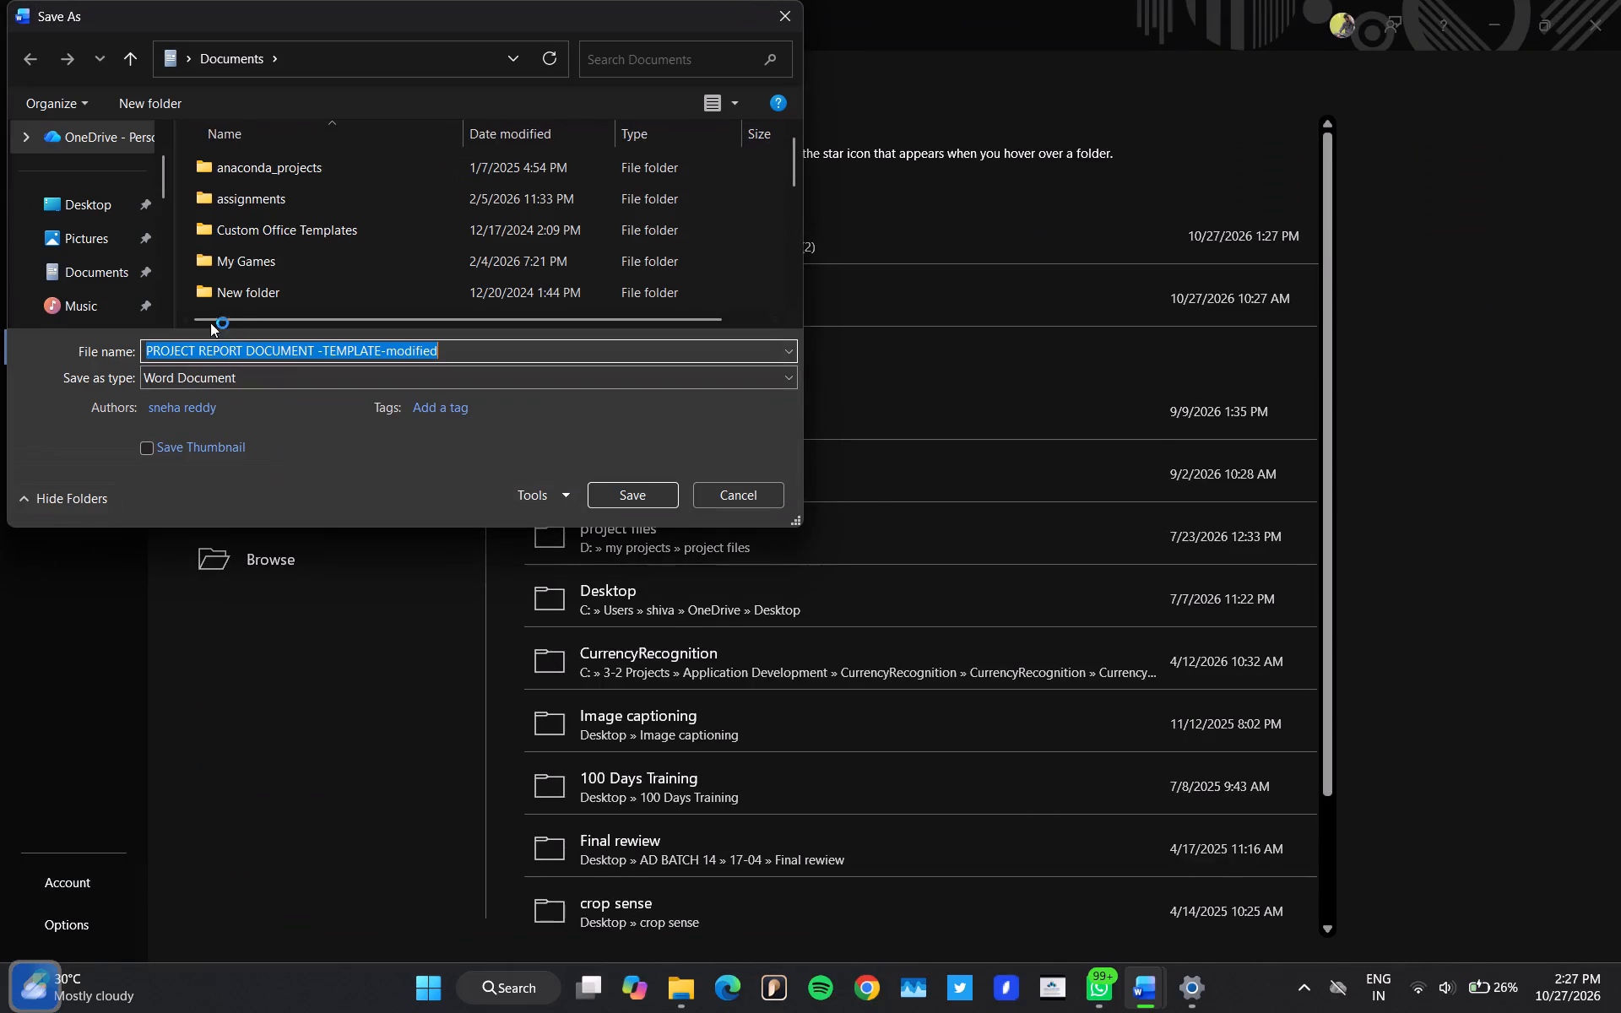
{"action": "left_click", "coordinate": [89, 270]}
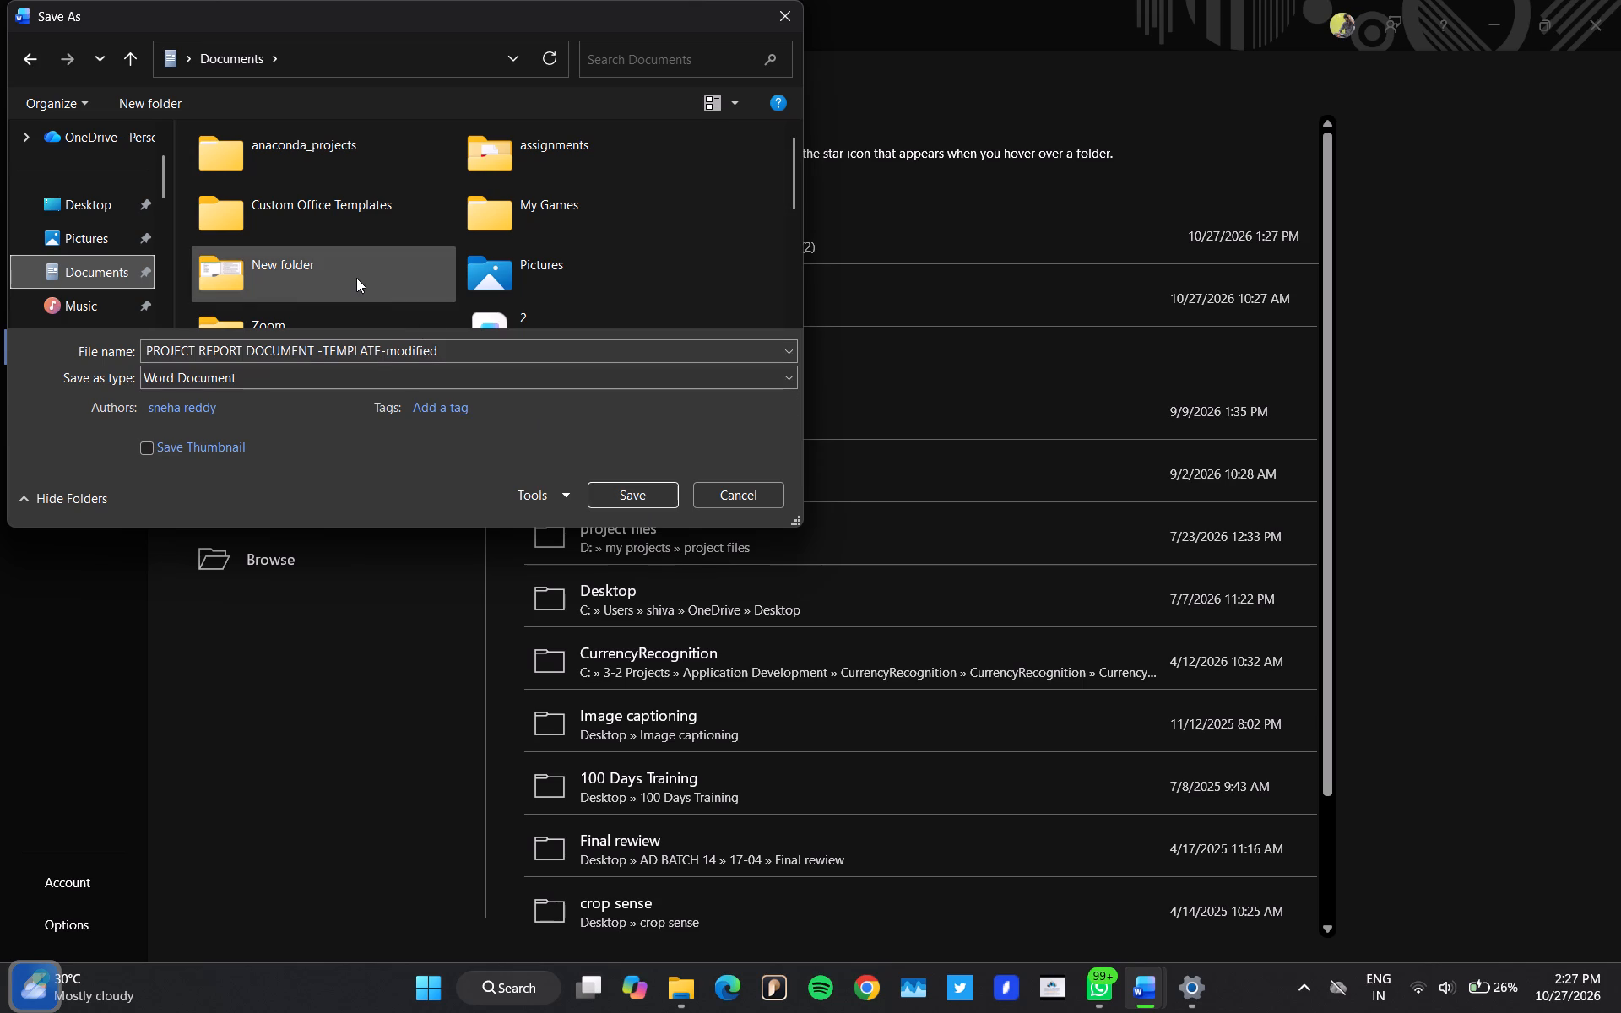
{"action": "left_click", "coordinate": [349, 375]}
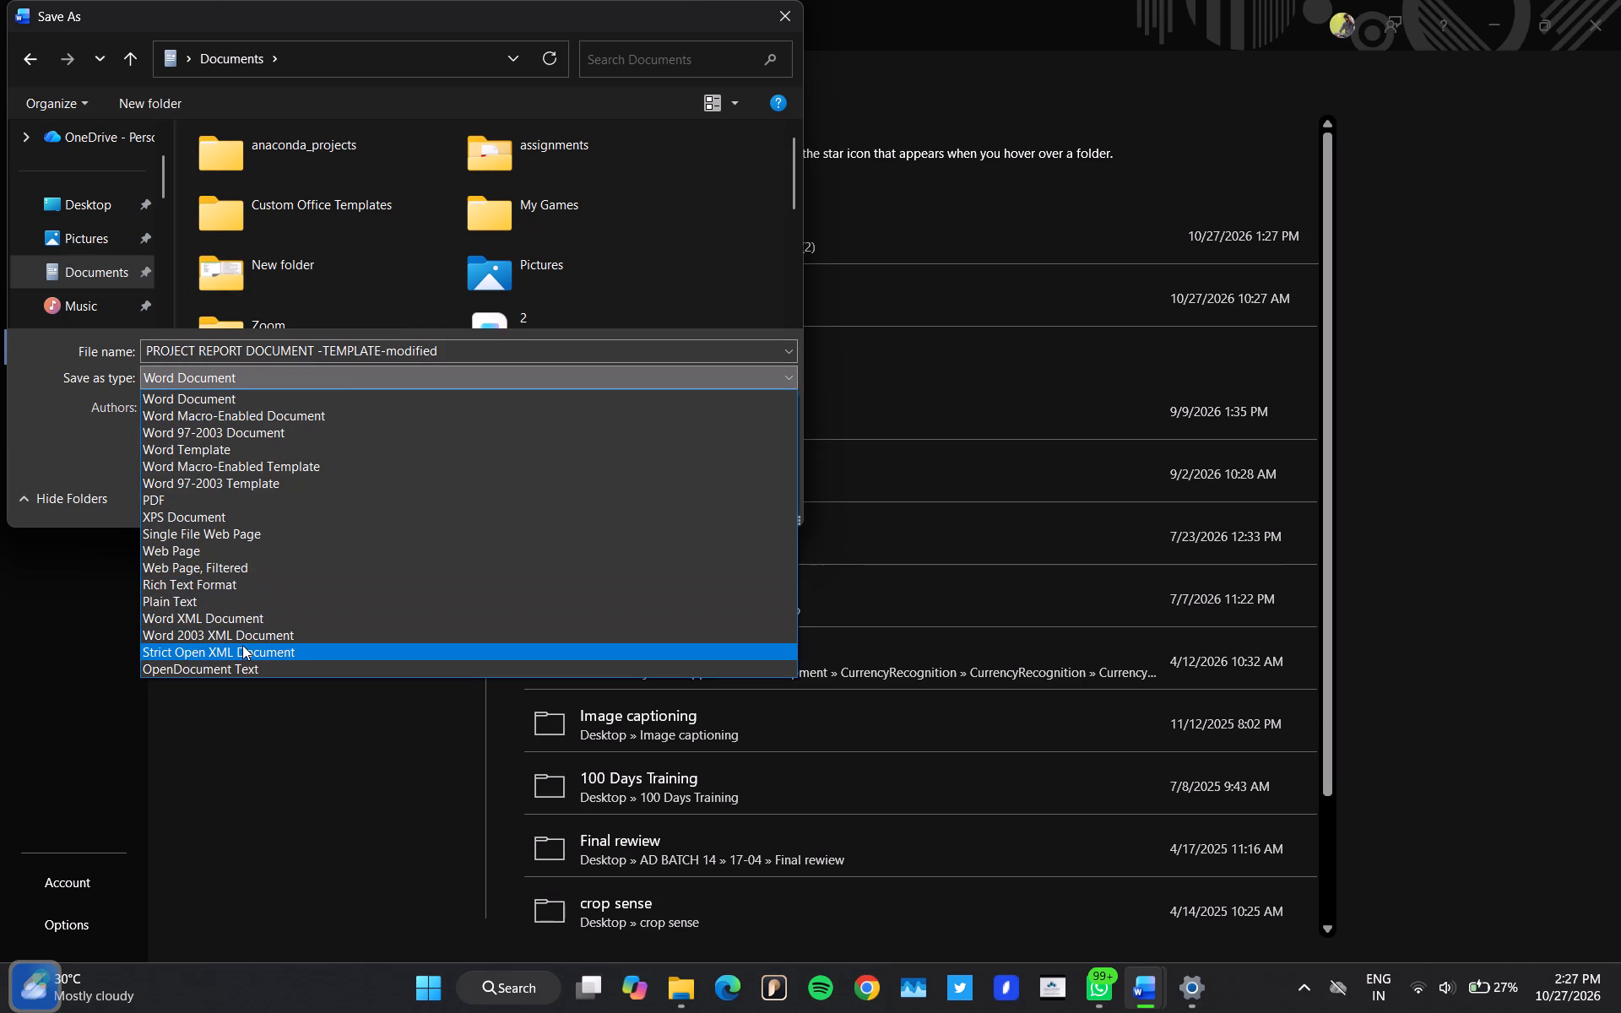
{"action": "left_click", "coordinate": [201, 497]}
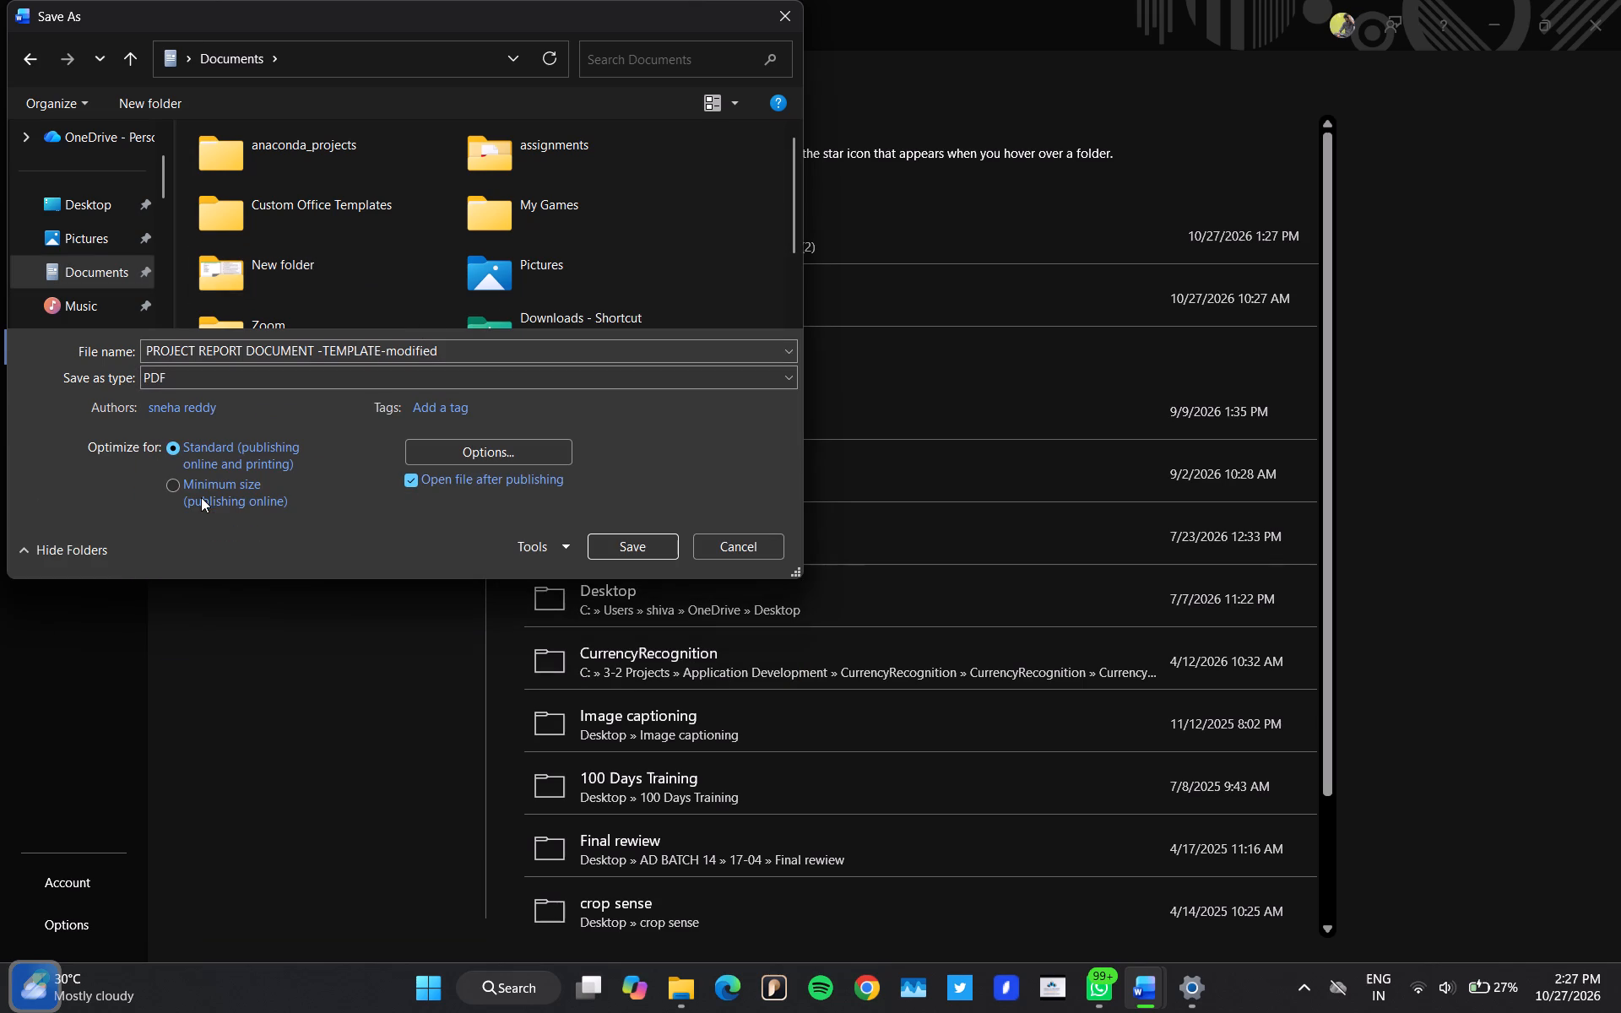
{"action": "left_click", "coordinate": [629, 539]}
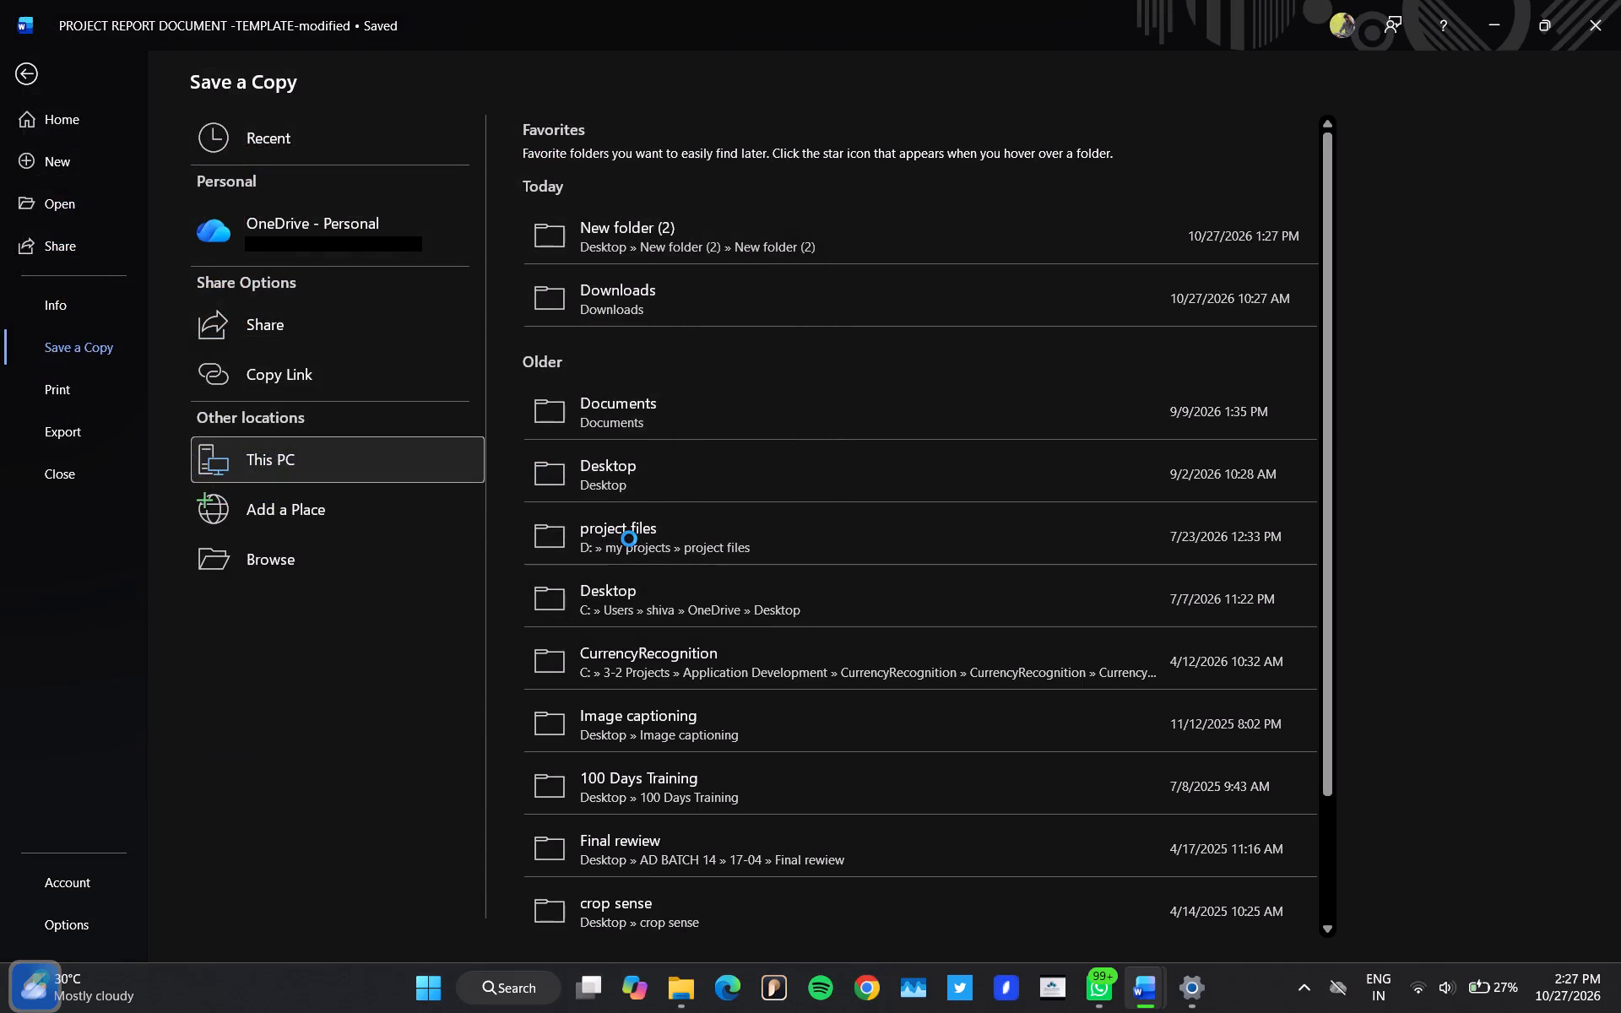
Look through the front matter of the exported report PDF, from the cover page to the List of Figures and Tables.
{"action": "scroll", "coordinate": [629, 539], "scroll_direction": "down", "scroll_amount": 1}
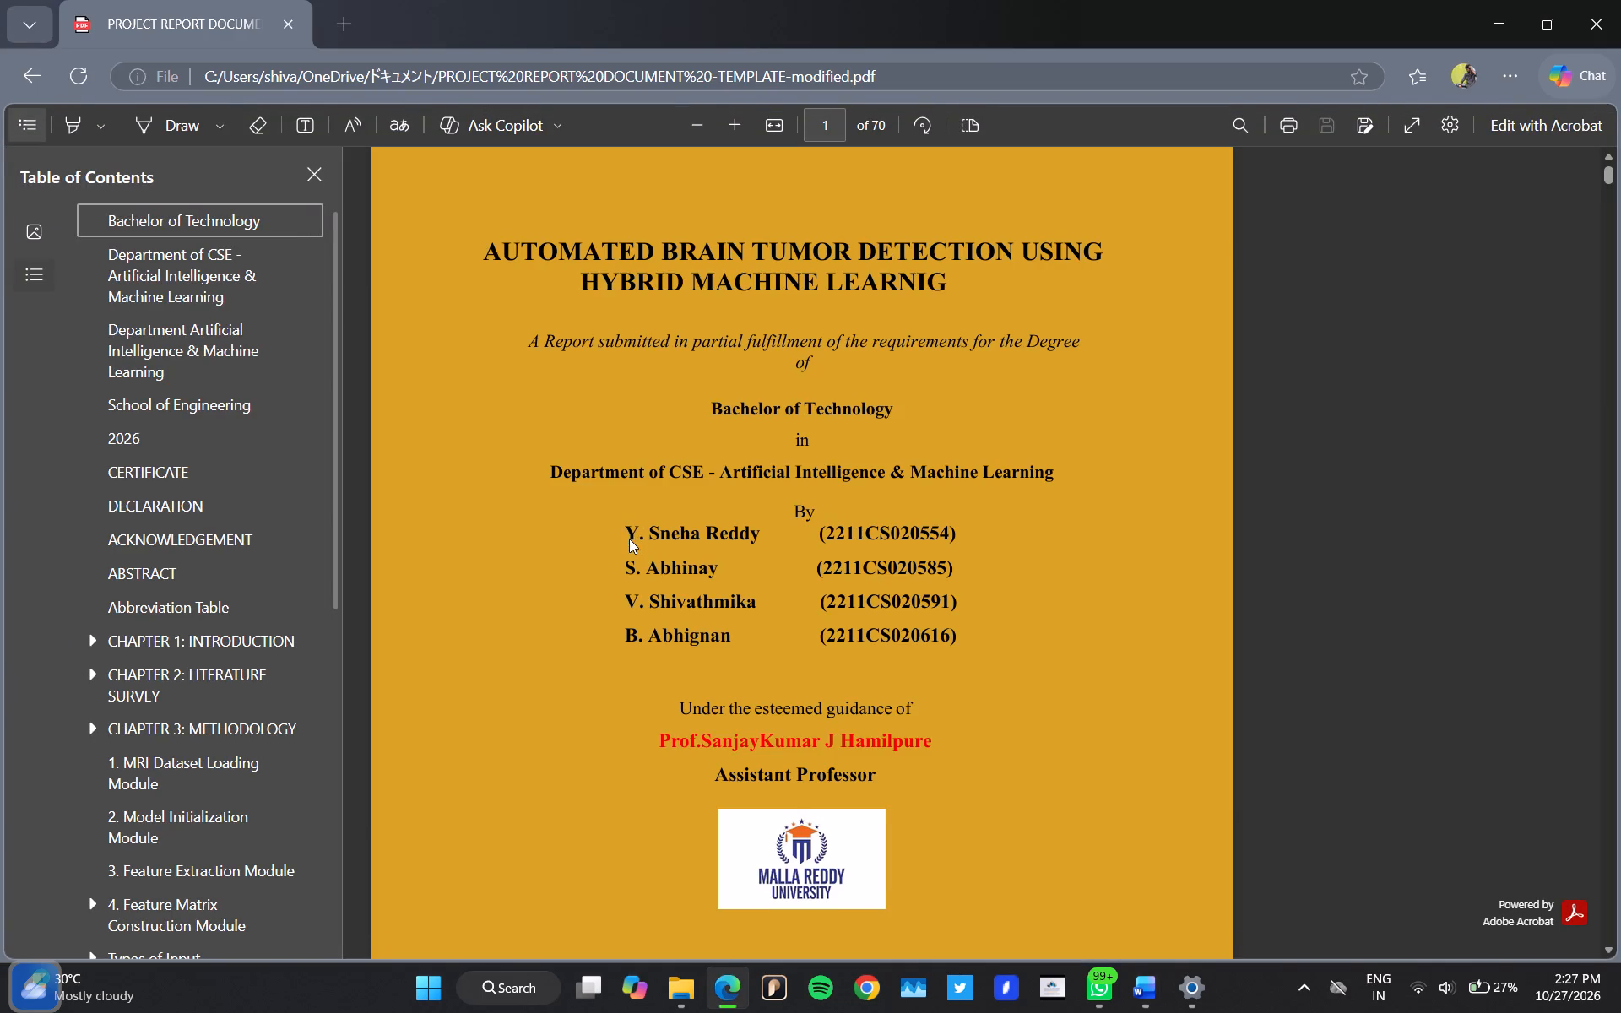
{"action": "scroll", "coordinate": [629, 539], "scroll_direction": "down", "scroll_amount": 9}
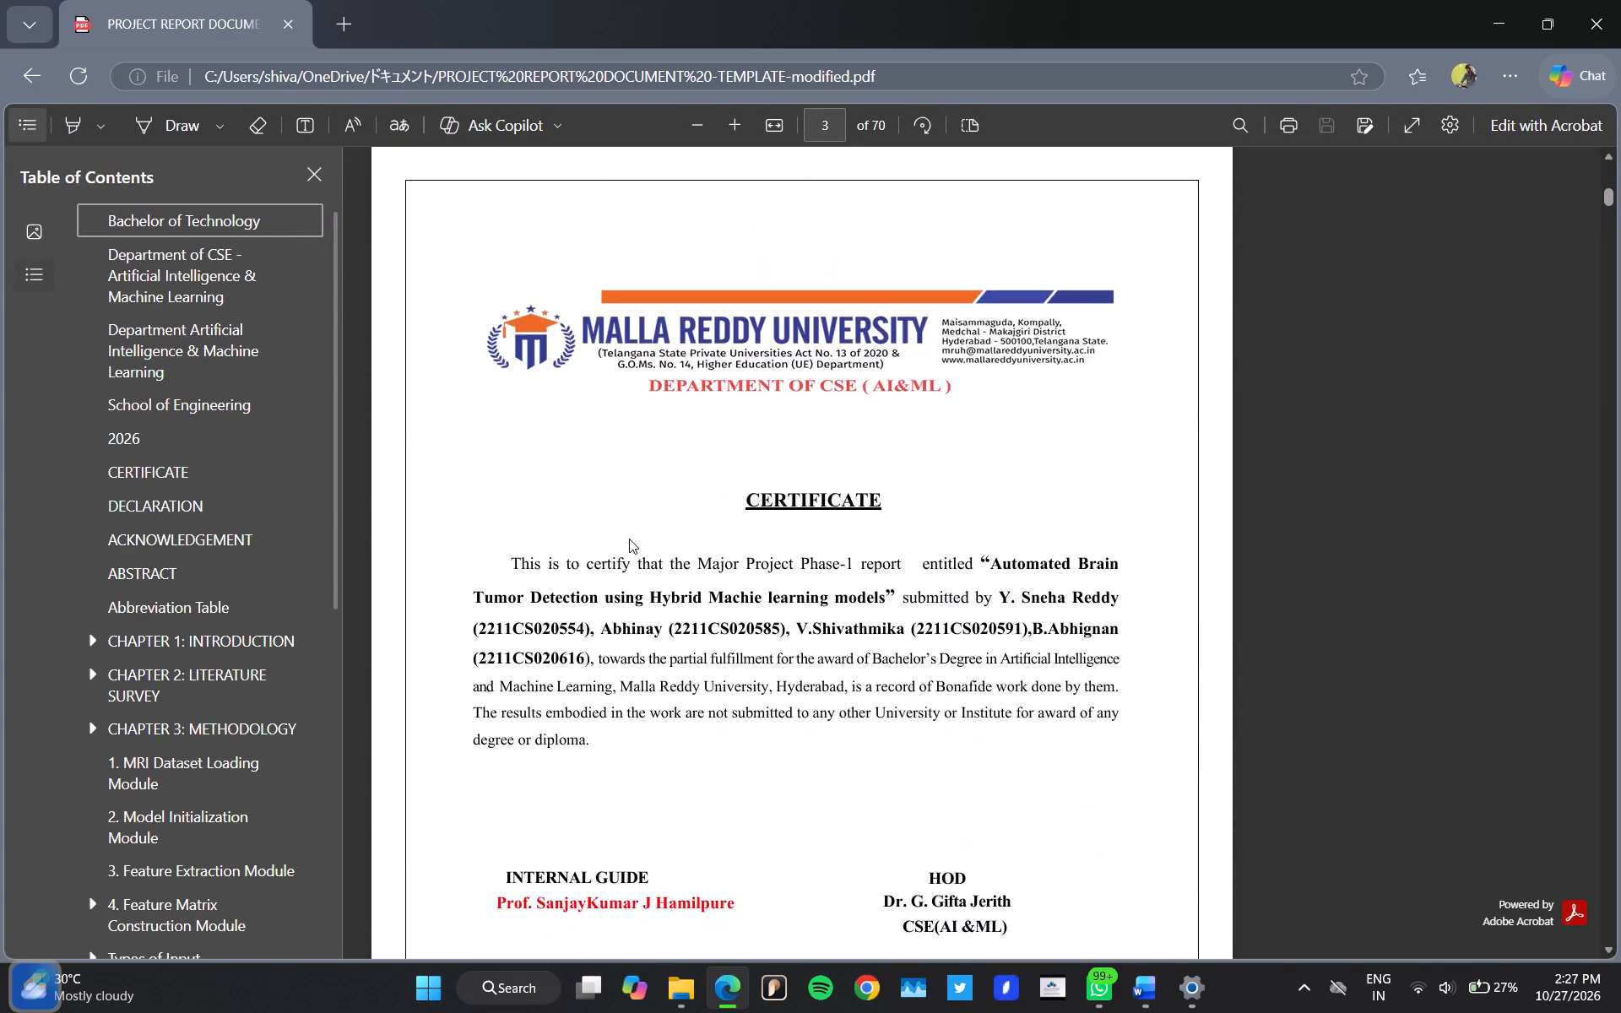
{"action": "scroll", "coordinate": [629, 539], "scroll_direction": "down", "scroll_amount": 8}
{"action": "scroll", "coordinate": [629, 539], "scroll_direction": "up", "scroll_amount": 6}
{"action": "scroll", "coordinate": [629, 539], "scroll_direction": "down", "scroll_amount": 1}
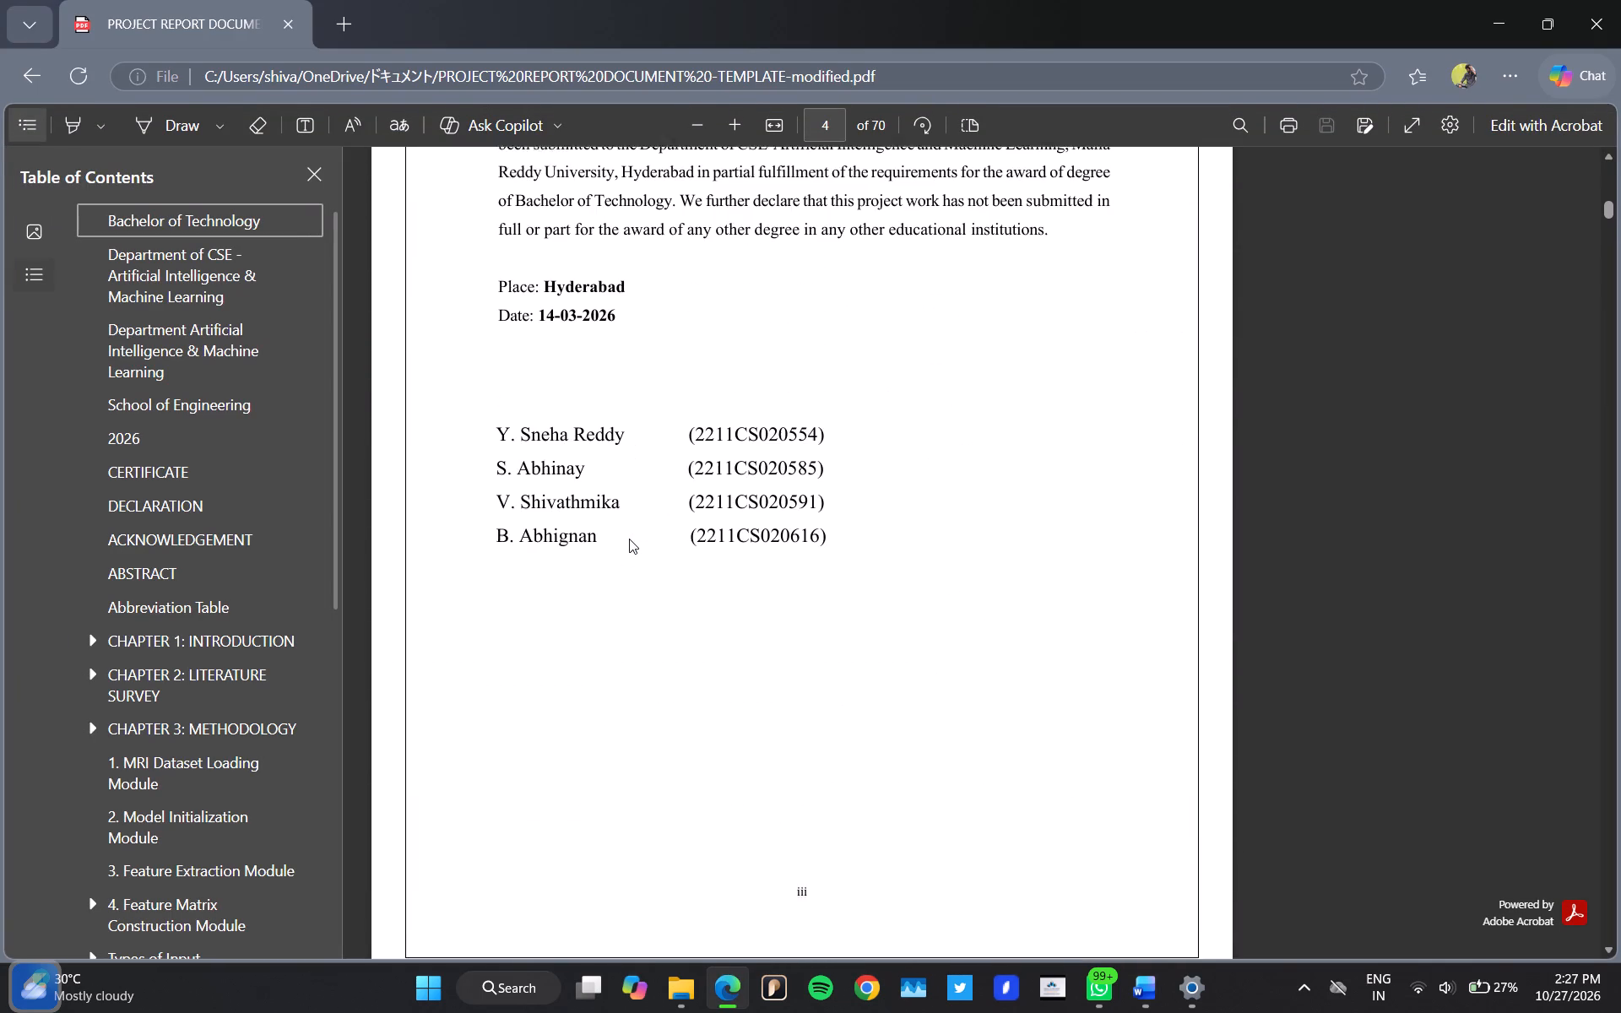
{"action": "scroll", "coordinate": [629, 539], "scroll_direction": "down", "scroll_amount": 9}
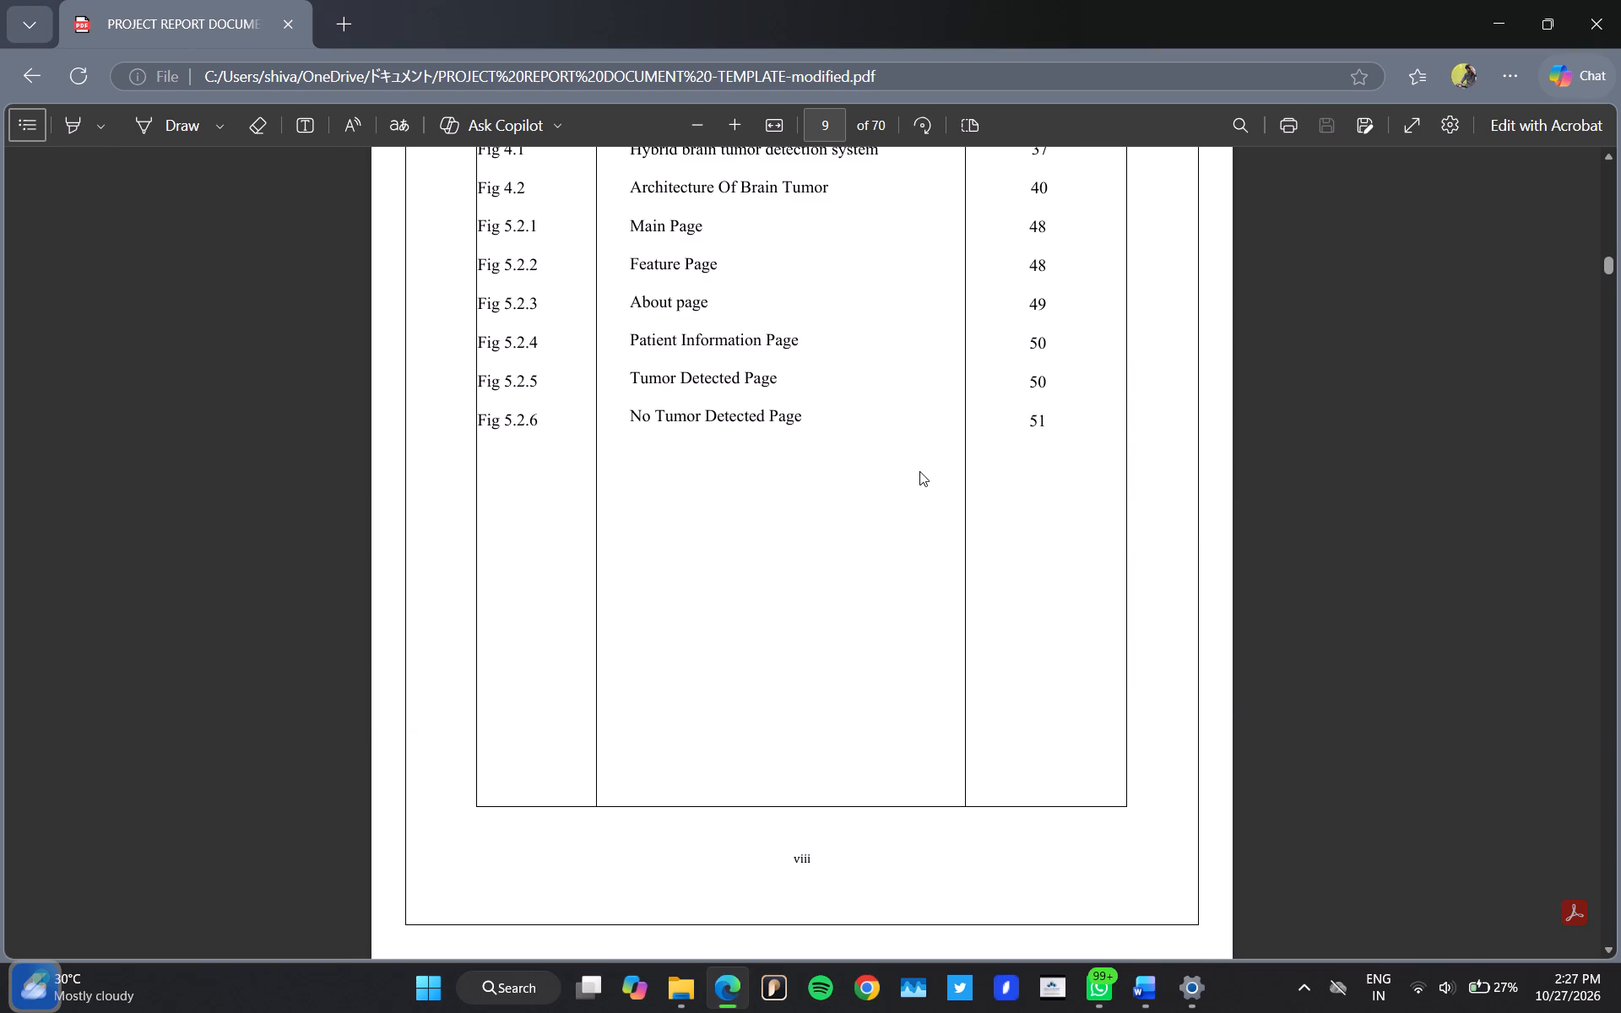
Examine the chapter titles and page numbers on the PDF's Contents pages, pages 7 and 8.
{"action": "scroll", "coordinate": [919, 471], "scroll_direction": "up", "scroll_amount": 4}
{"action": "scroll", "coordinate": [919, 471], "scroll_direction": "down", "scroll_amount": 5}
{"action": "scroll", "coordinate": [919, 471], "scroll_direction": "up", "scroll_amount": 5}
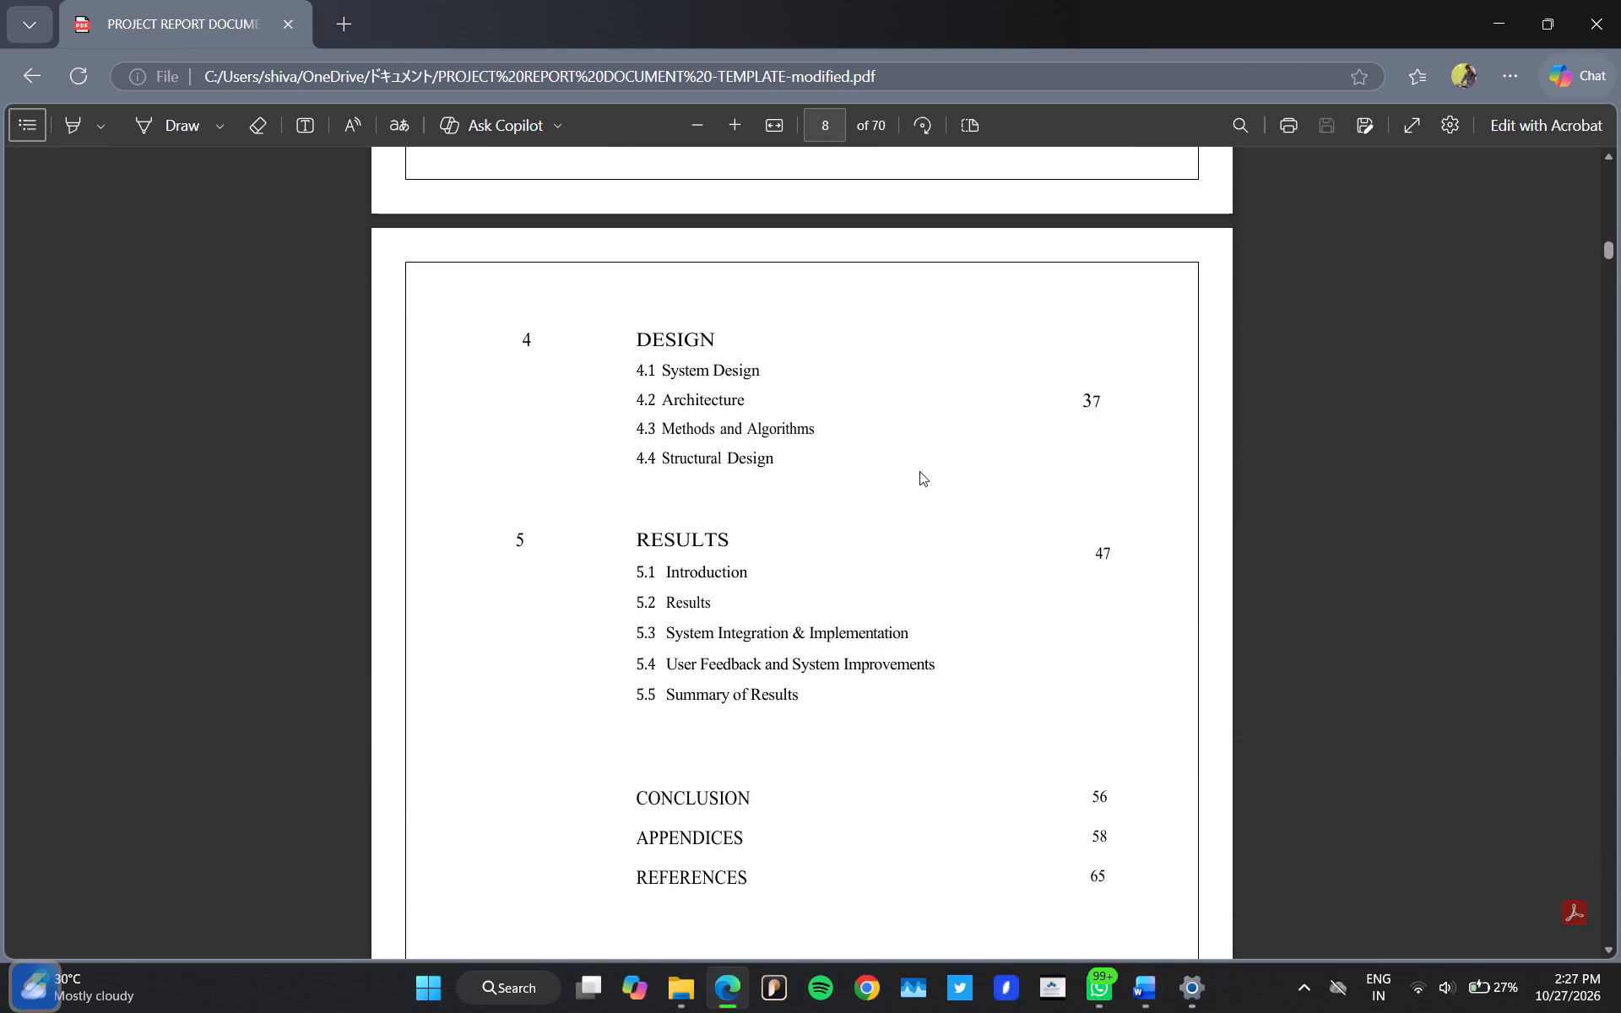
{"action": "scroll", "coordinate": [919, 471], "scroll_direction": "up", "scroll_amount": 5}
{"action": "scroll", "coordinate": [919, 471], "scroll_direction": "down", "scroll_amount": 4}
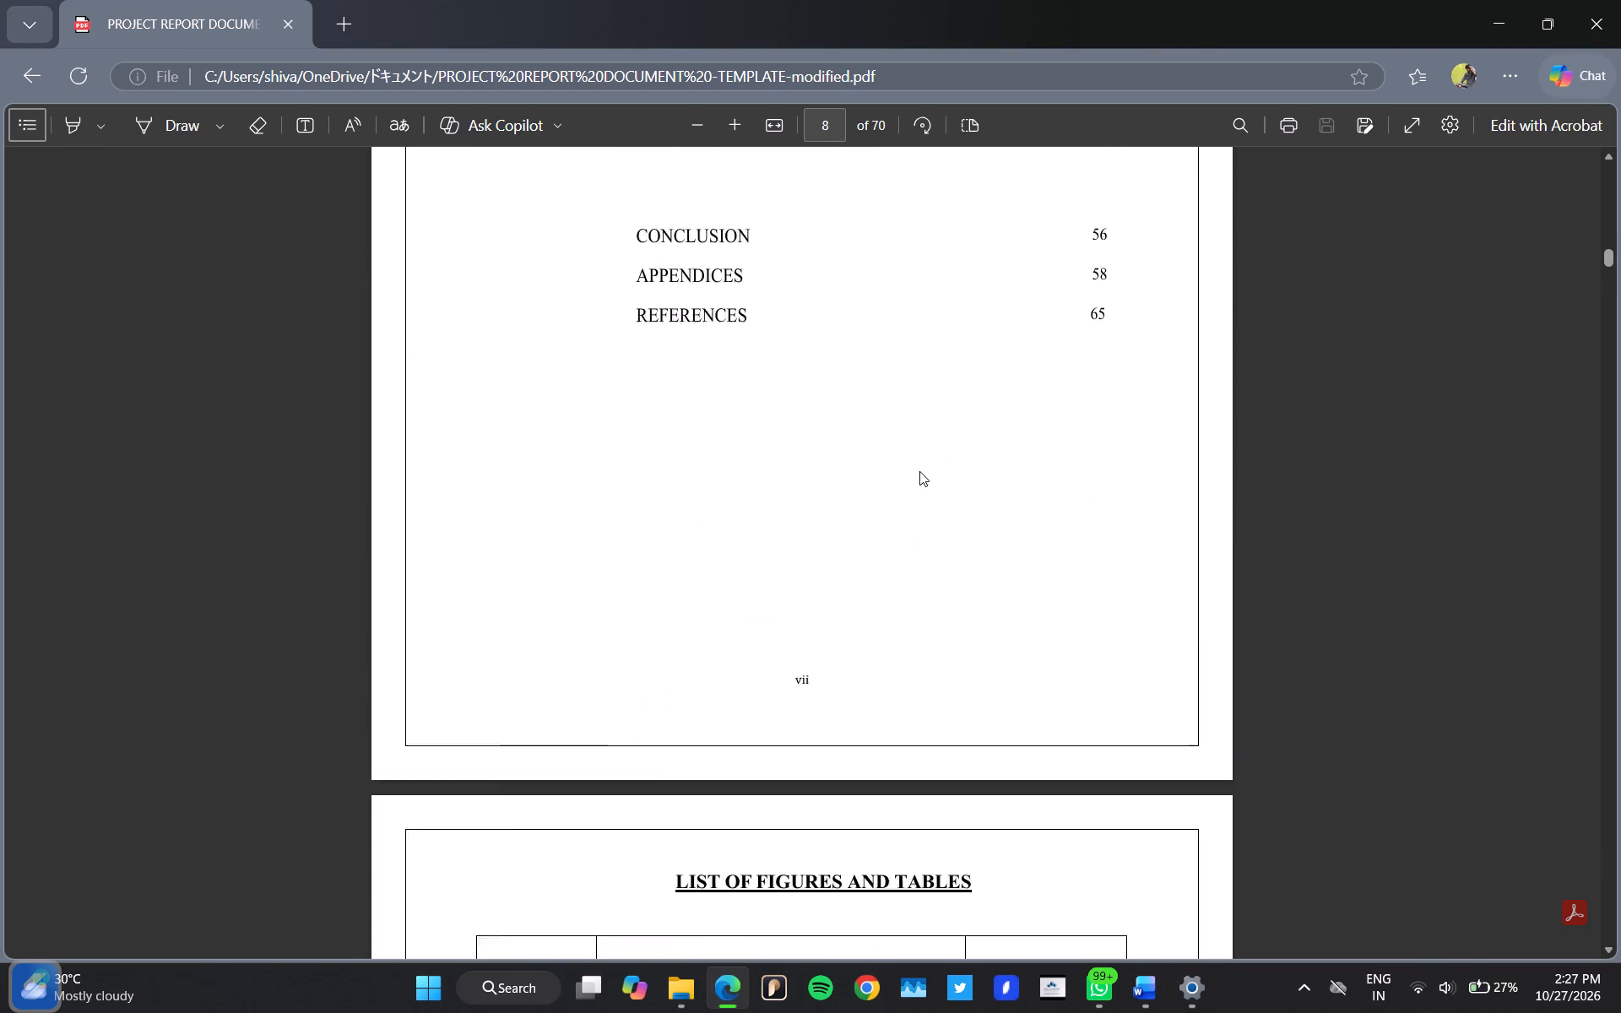
{"action": "scroll", "coordinate": [919, 471], "scroll_direction": "up", "scroll_amount": 3}
{"action": "scroll", "coordinate": [919, 471], "scroll_direction": "down", "scroll_amount": 1}
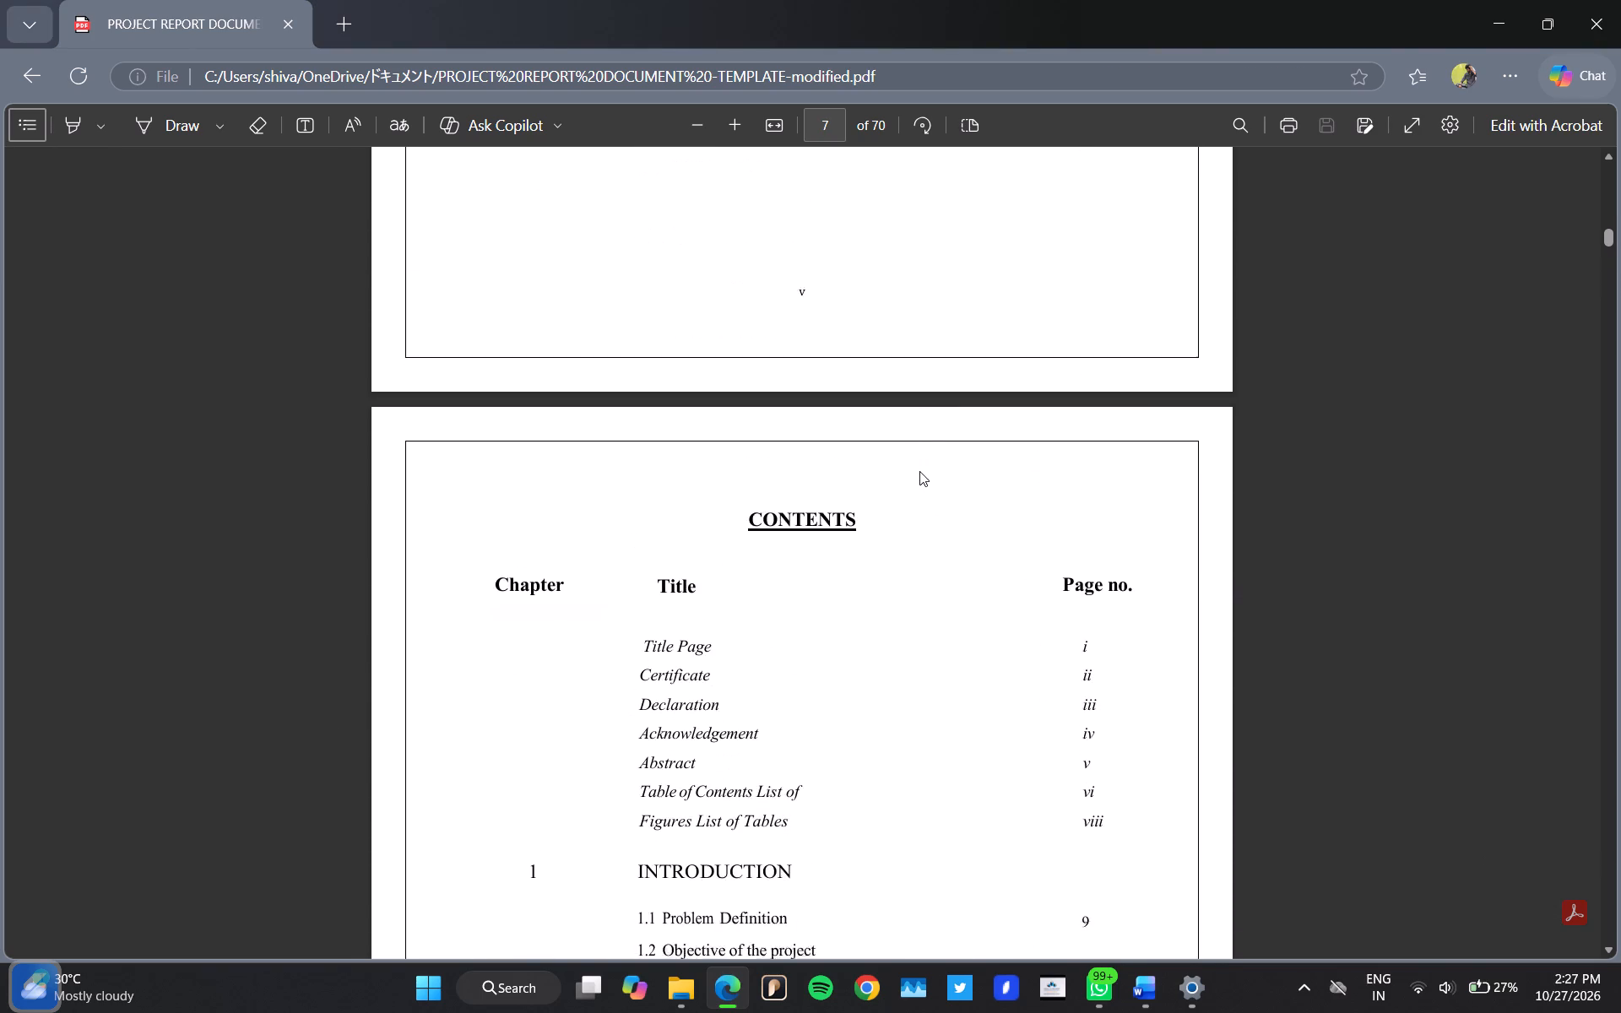
{"action": "scroll", "coordinate": [919, 471], "scroll_direction": "down", "scroll_amount": 2}
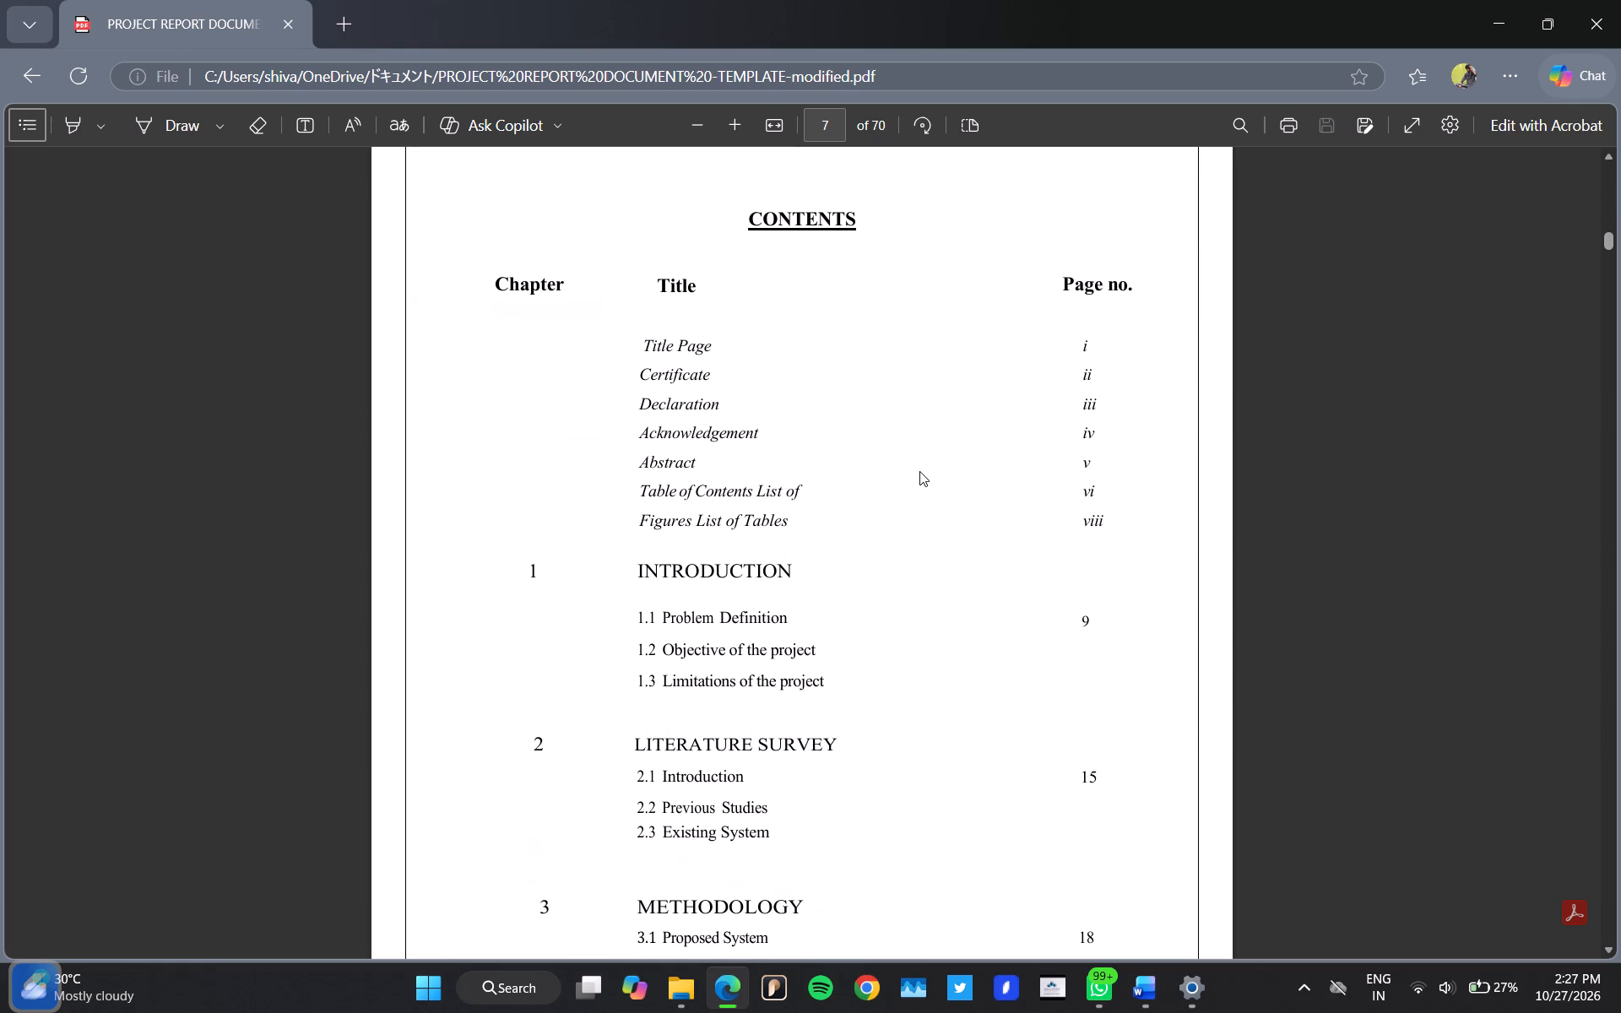
{"action": "scroll", "coordinate": [919, 471], "scroll_direction": "down", "scroll_amount": 3}
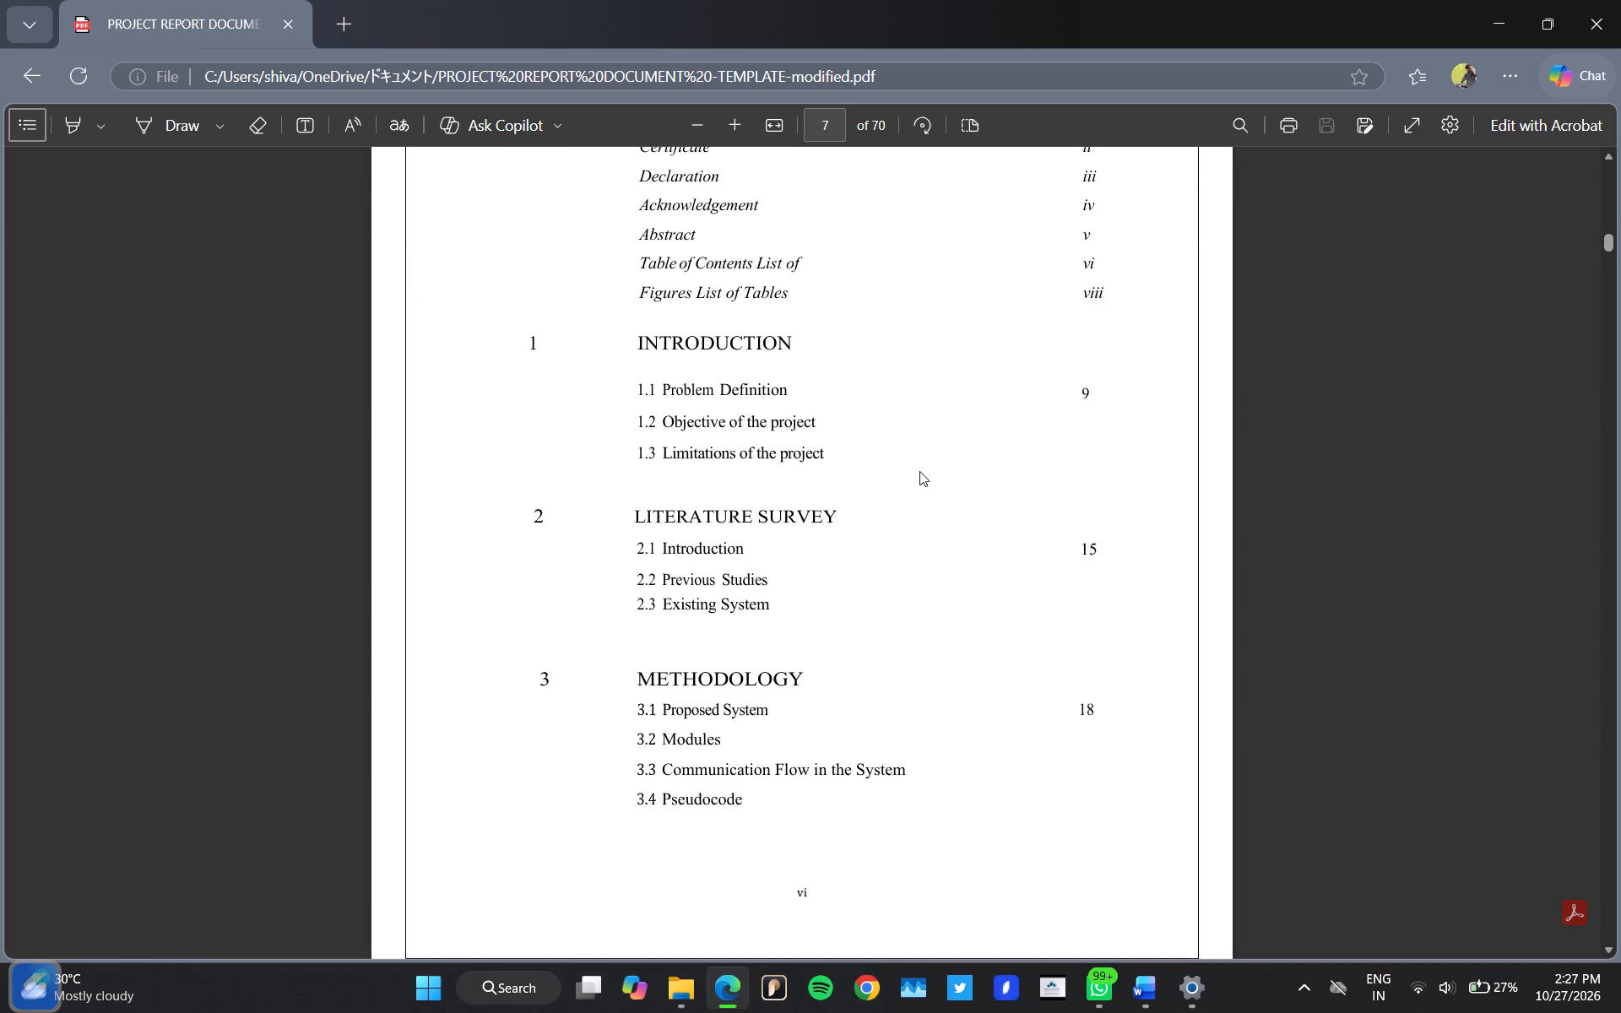
{"action": "scroll", "coordinate": [919, 471], "scroll_direction": "down", "scroll_amount": 1}
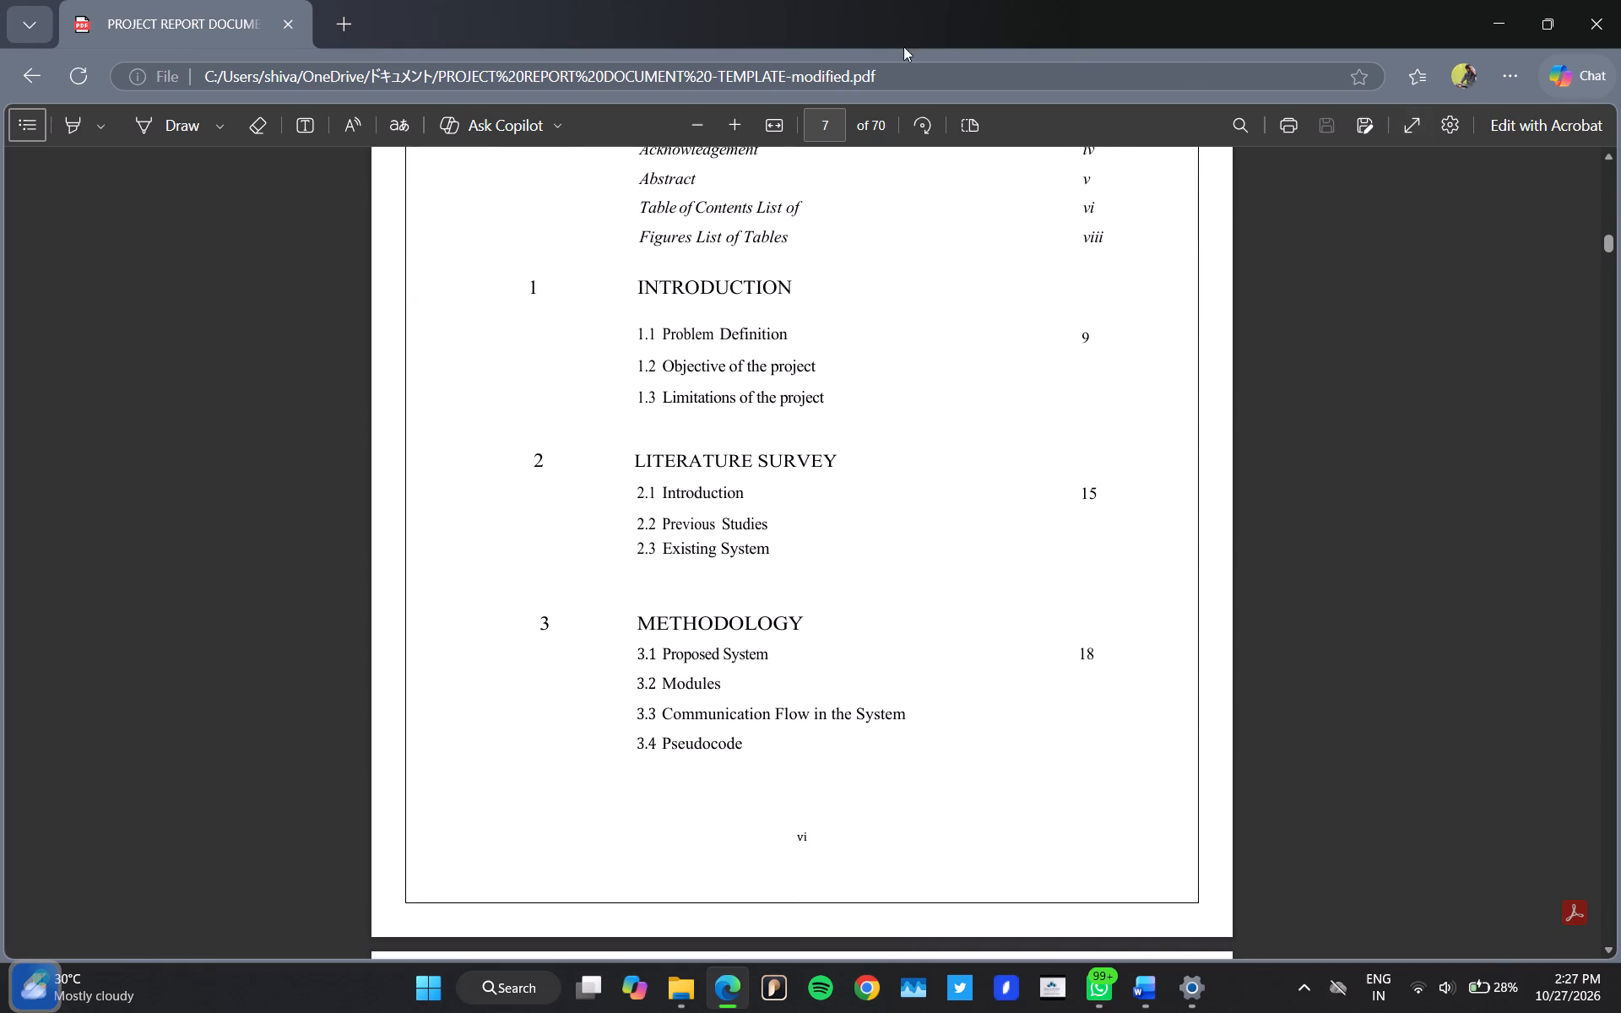
{"action": "scroll", "coordinate": [882, 482], "scroll_direction": "up", "scroll_amount": 1}
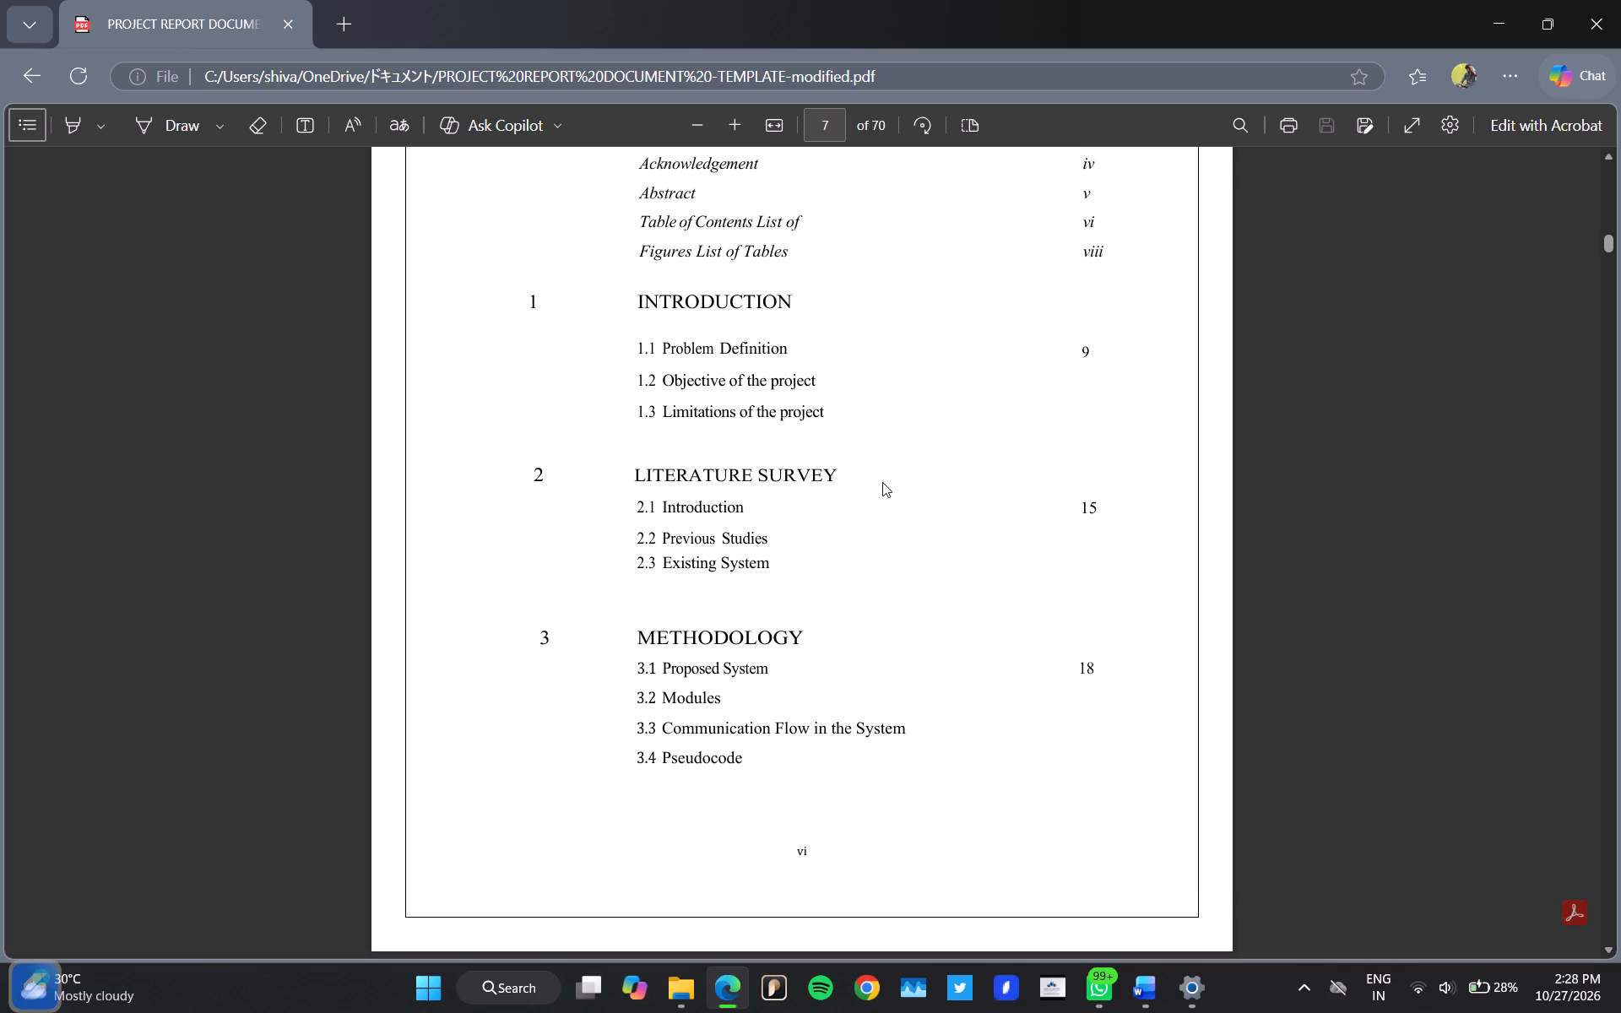
{"action": "scroll", "coordinate": [882, 482], "scroll_direction": "up", "scroll_amount": 1}
{"action": "key", "text": "alt+Tab"}
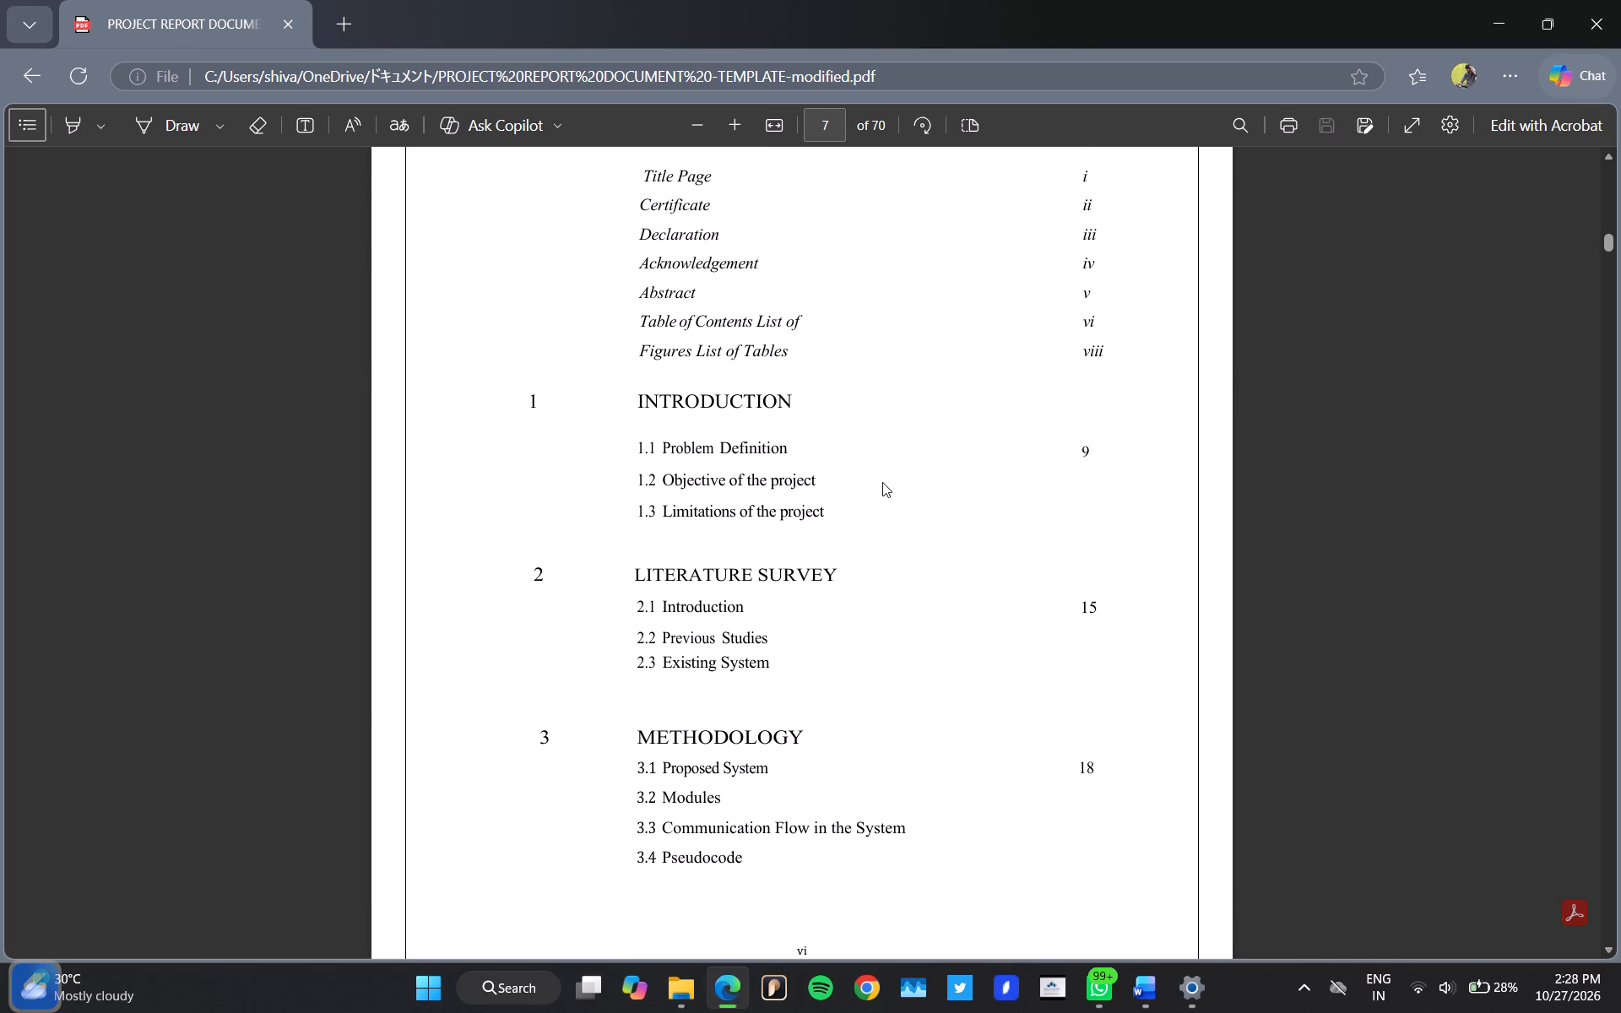
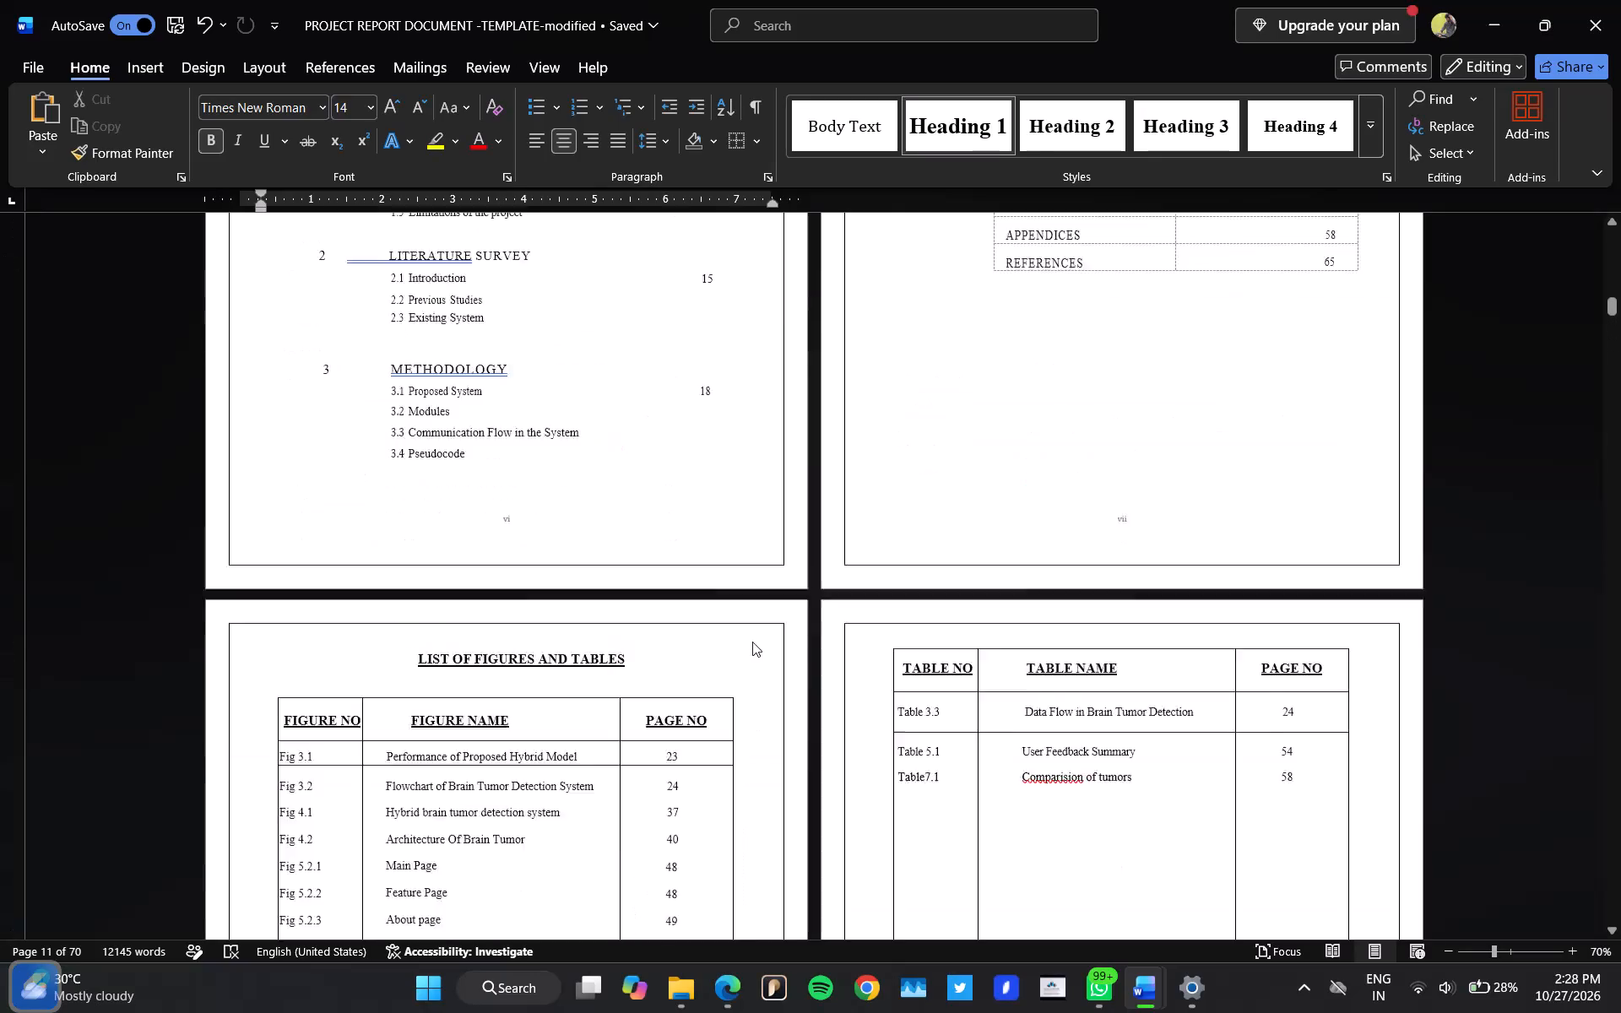
Examine the report's Contents pages, including the CONCLUSION and RESULTS entries, and the pages through the Abbreviation Table to Chapter 1.
{"action": "scroll", "coordinate": [752, 642], "scroll_direction": "up", "scroll_amount": 1}
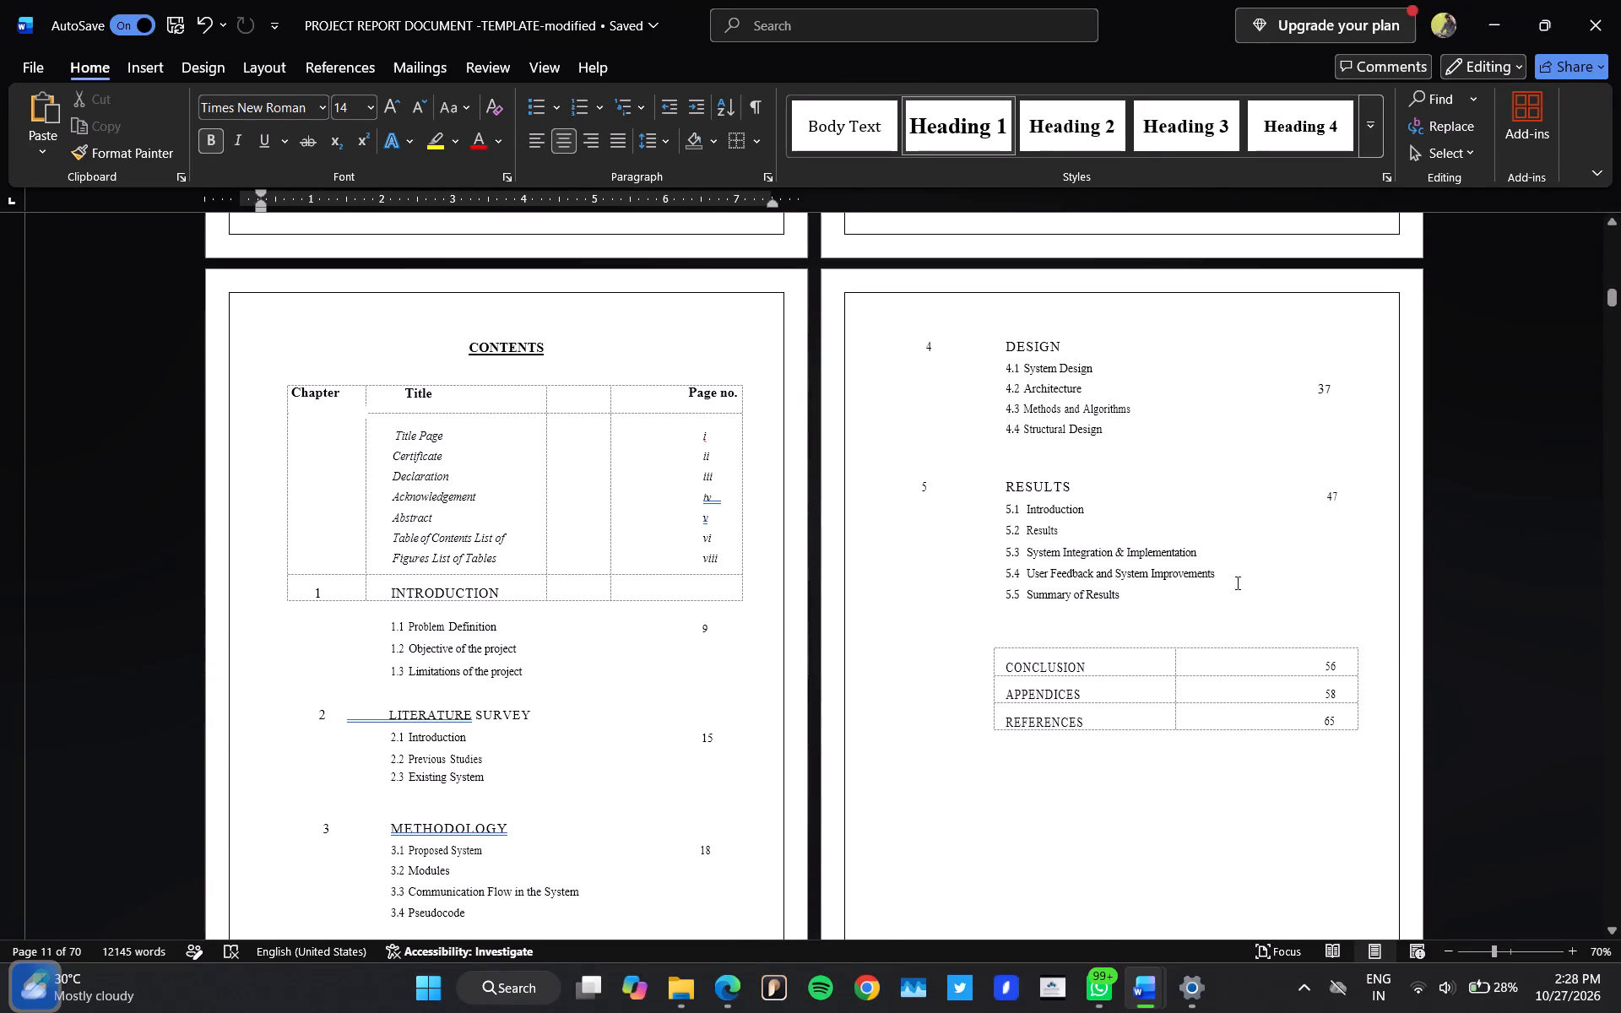
{"action": "left_click", "coordinate": [1033, 668]}
{"action": "double_click", "coordinate": [1033, 668]}
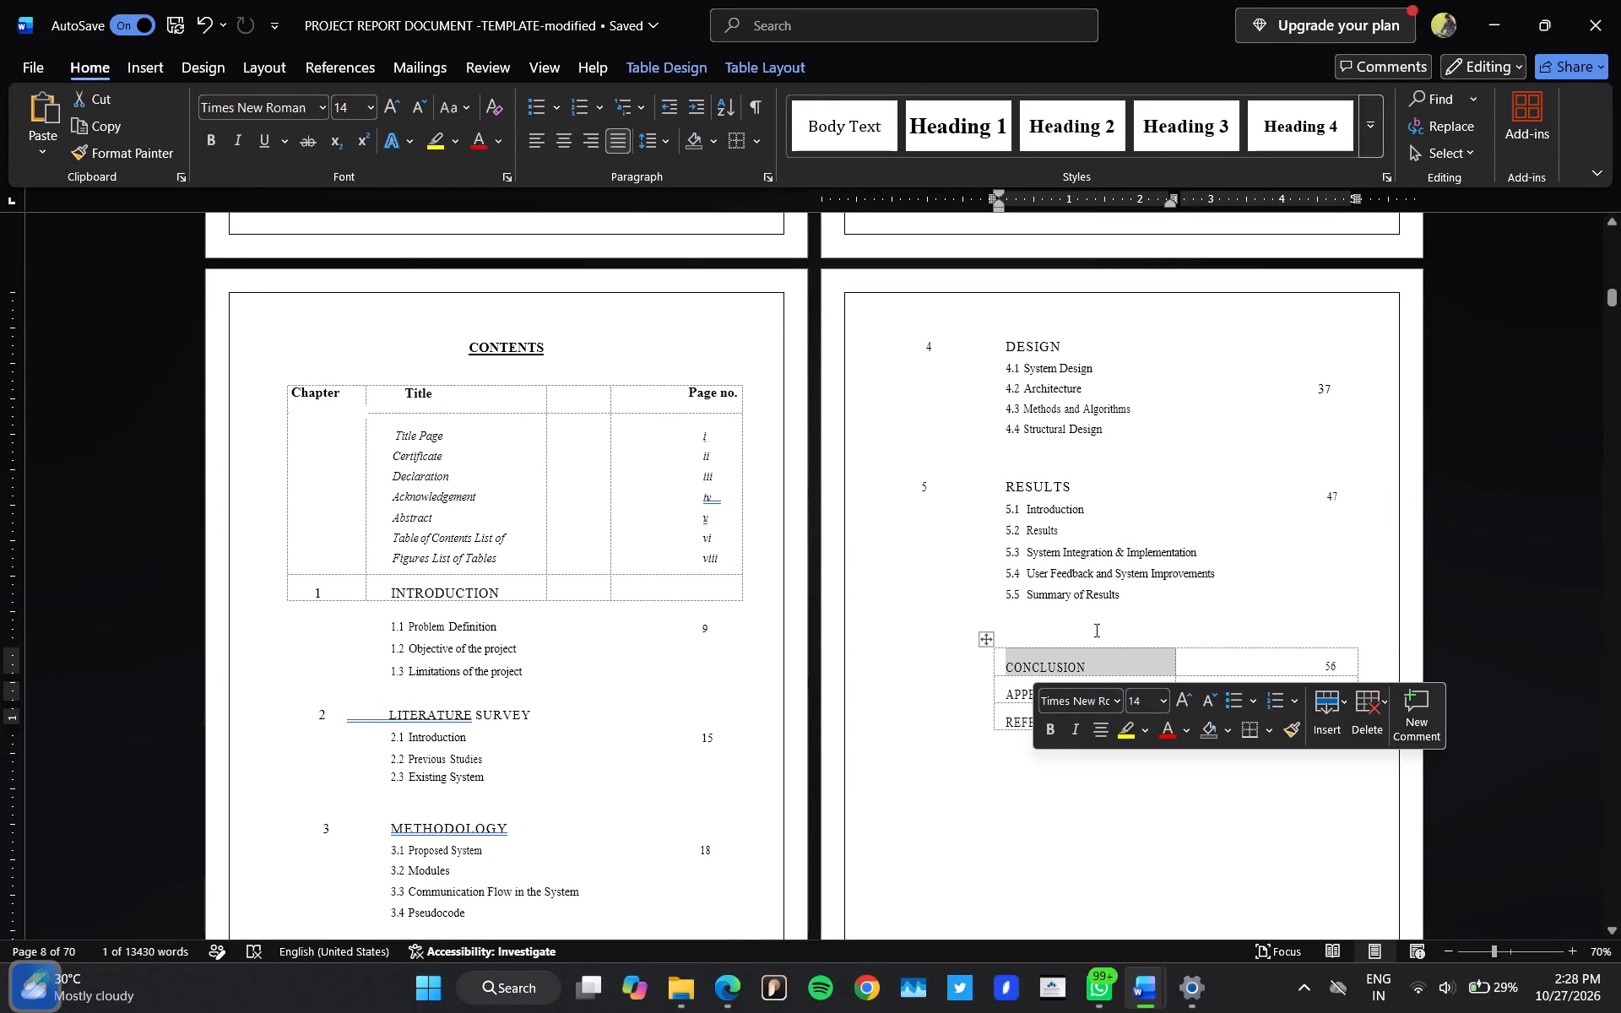
{"action": "double_click", "coordinate": [1036, 489]}
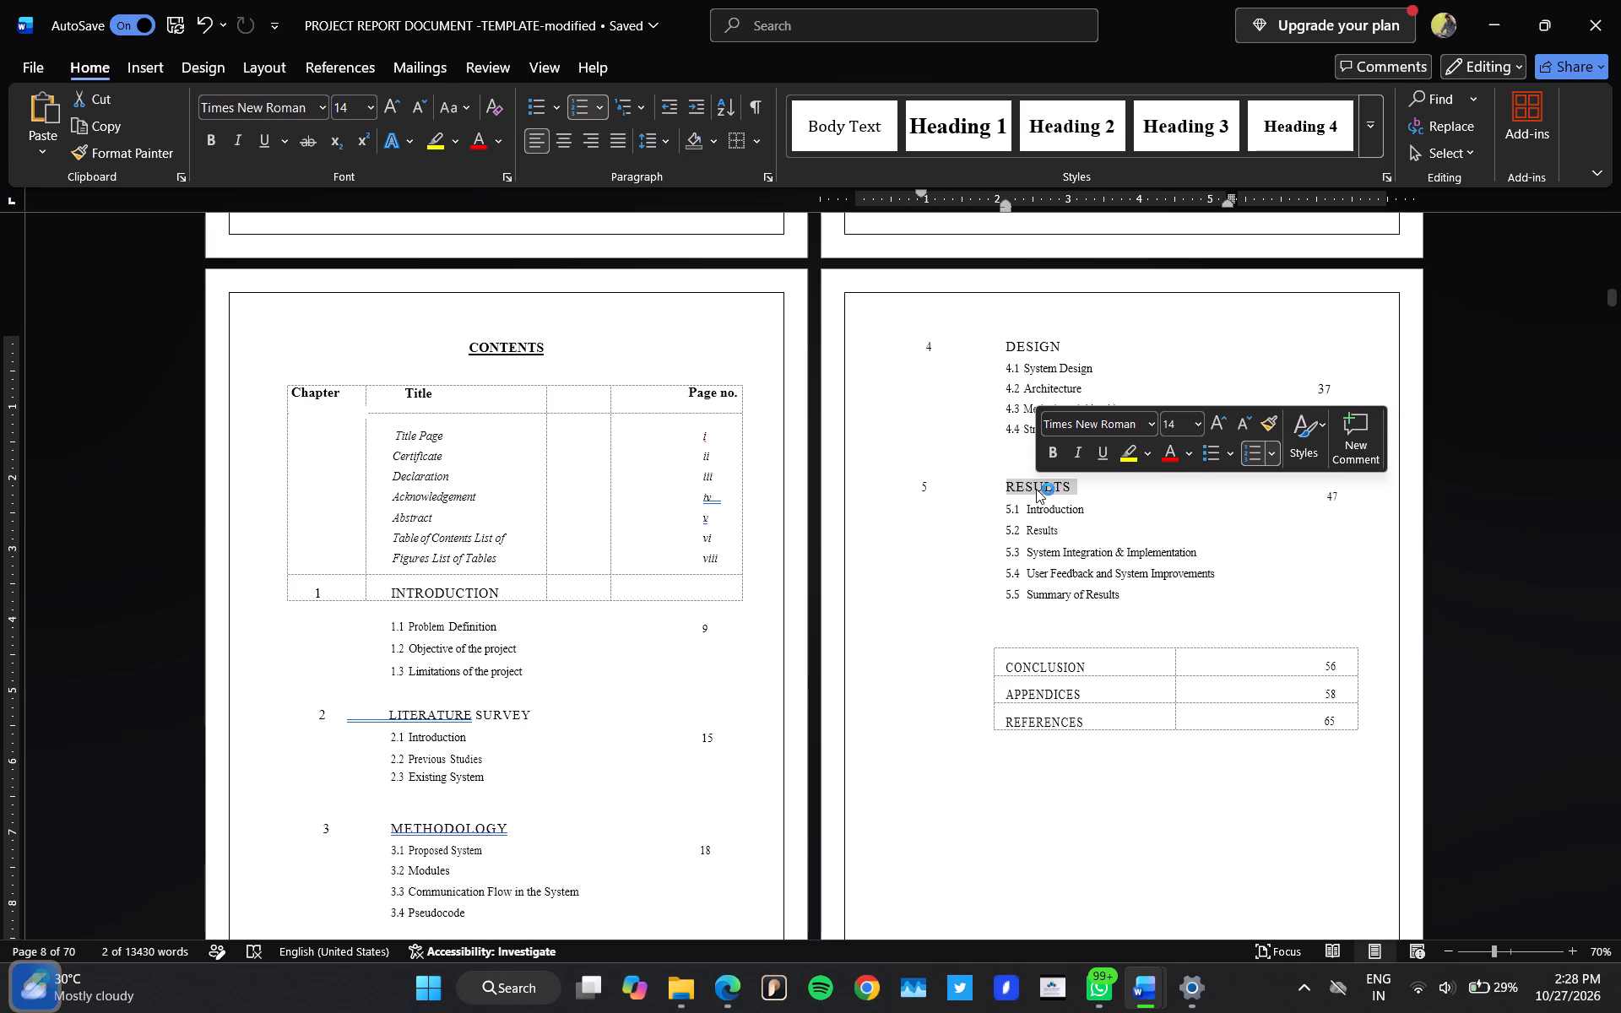
{"action": "scroll", "coordinate": [784, 497], "scroll_direction": "down", "scroll_amount": 1}
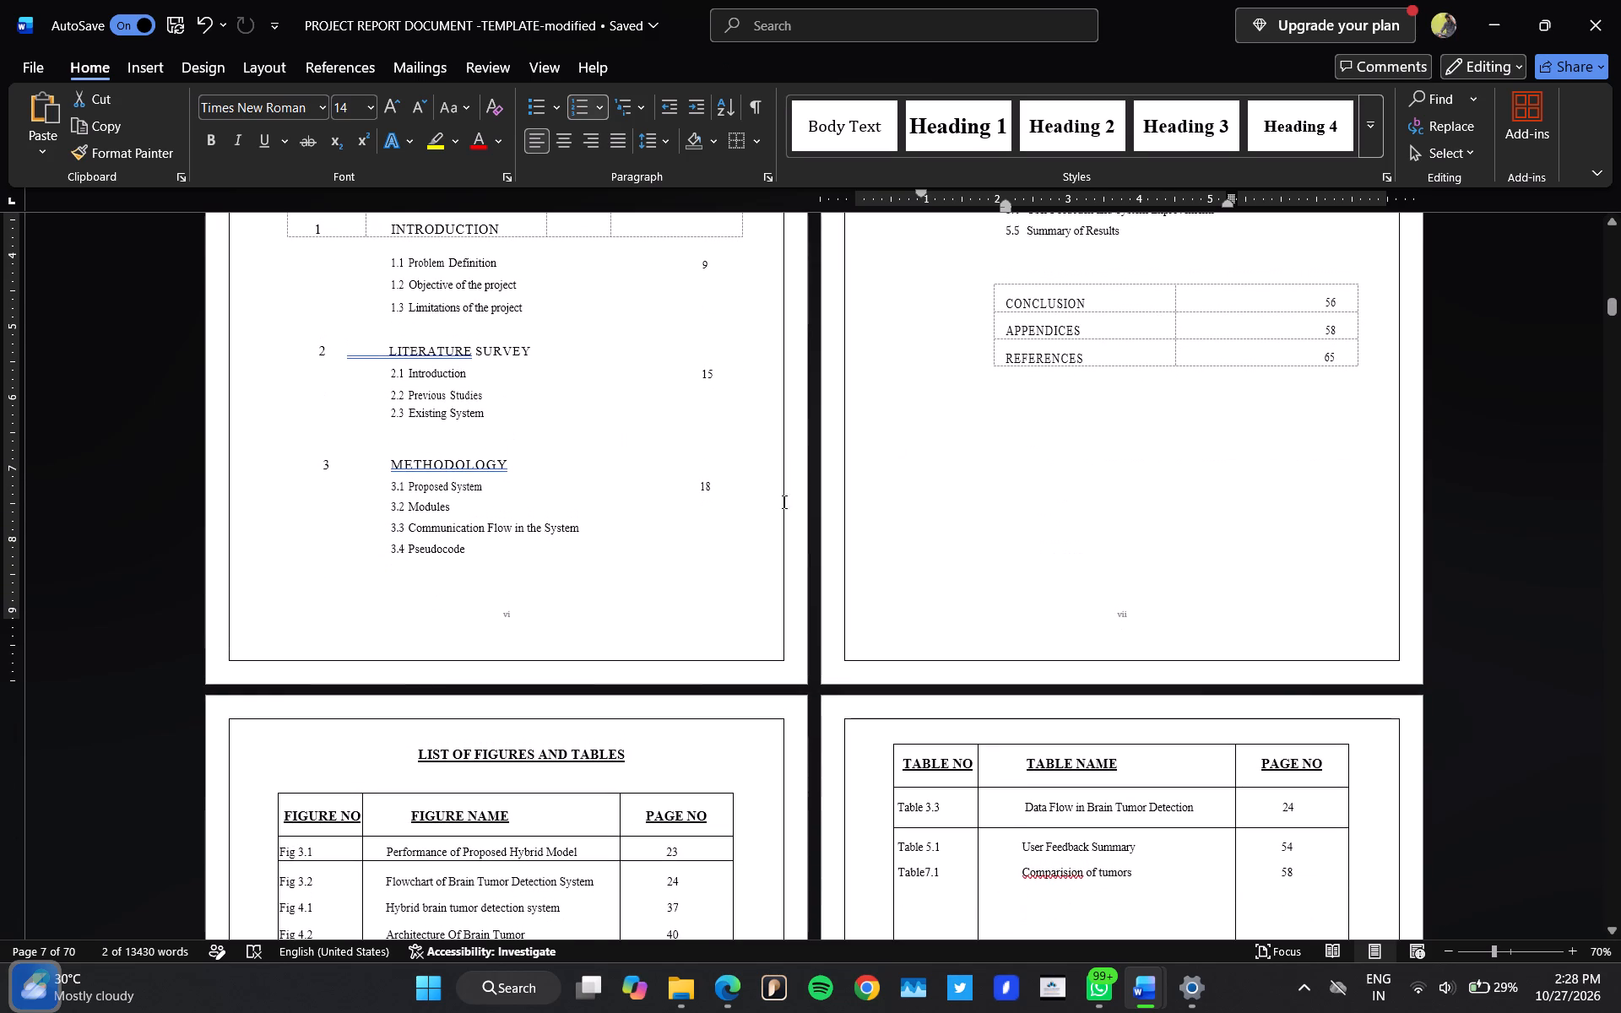
{"action": "scroll", "coordinate": [754, 554], "scroll_direction": "up", "scroll_amount": 2}
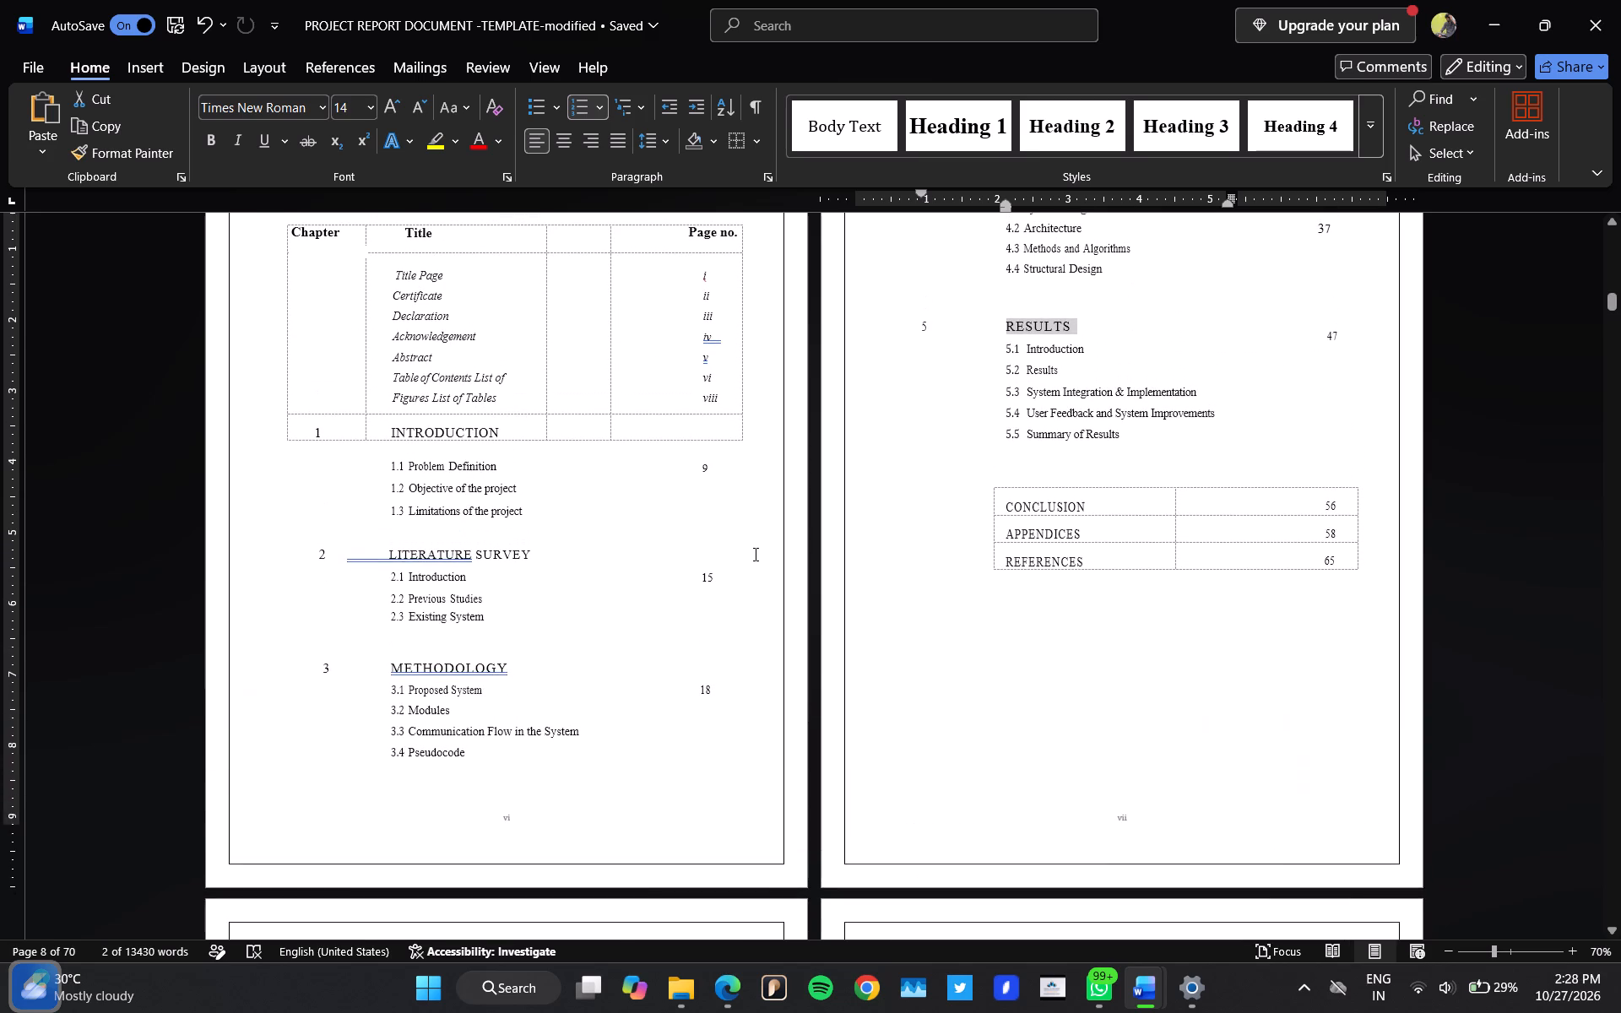
{"action": "scroll", "coordinate": [754, 554], "scroll_direction": "up", "scroll_amount": 2}
{"action": "scroll", "coordinate": [754, 554], "scroll_direction": "down", "scroll_amount": 1}
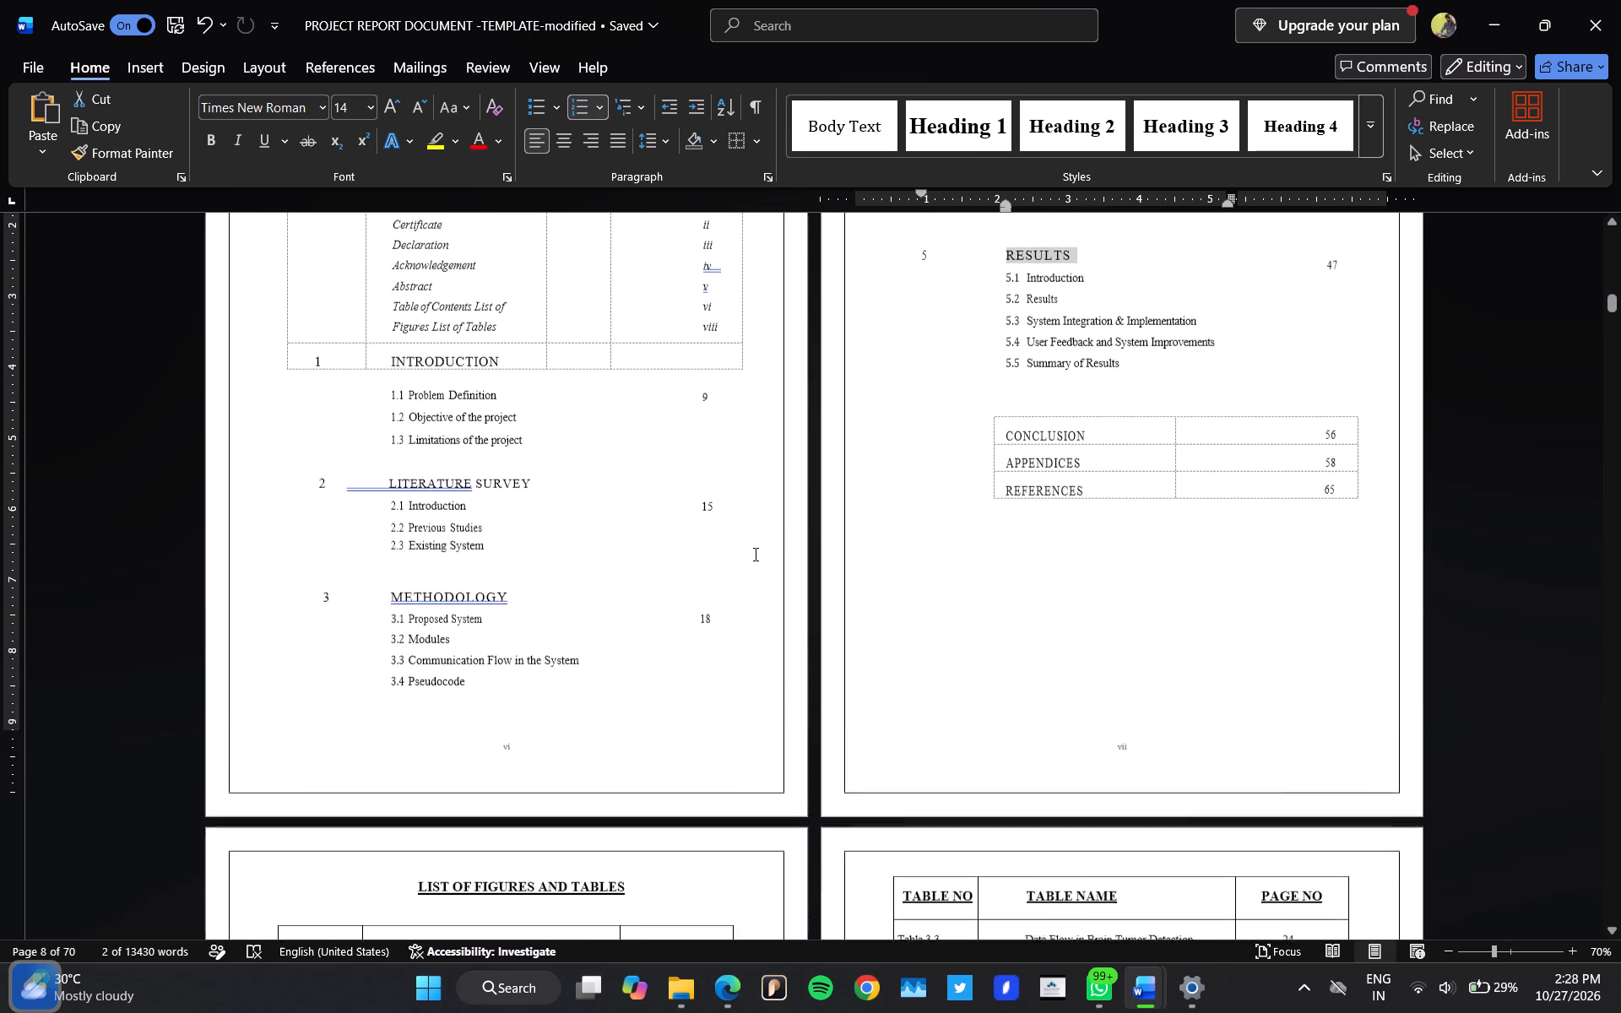
{"action": "scroll", "coordinate": [754, 554], "scroll_direction": "down", "scroll_amount": 3}
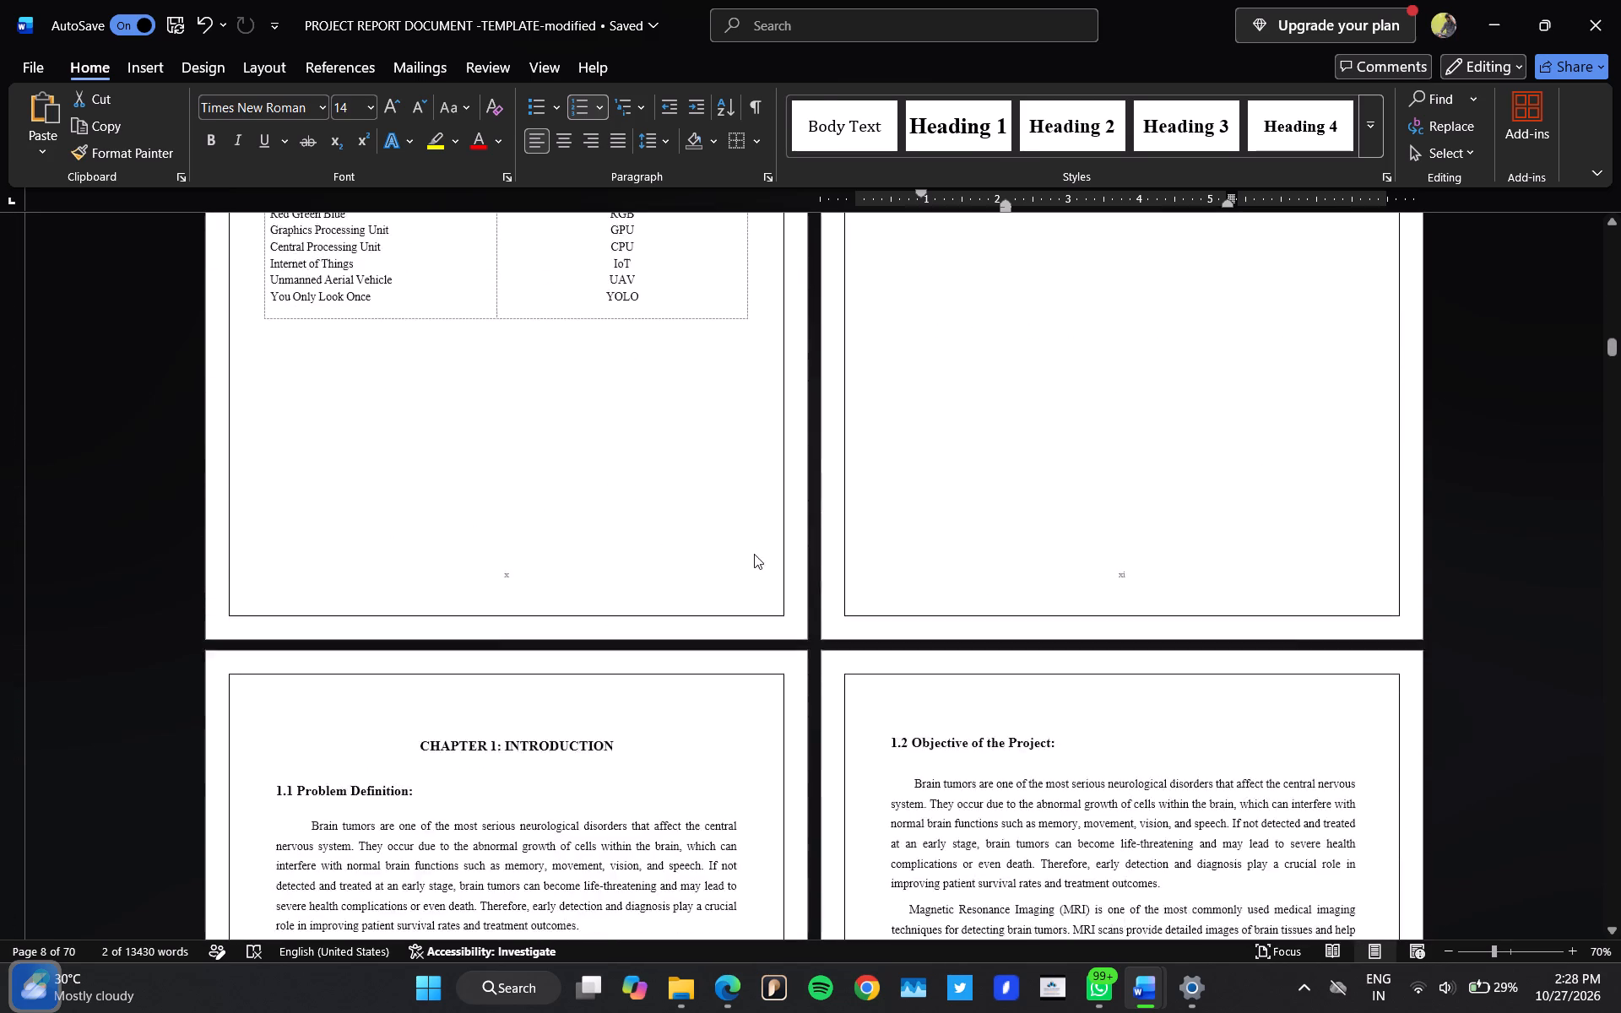
{"action": "scroll", "coordinate": [754, 554], "scroll_direction": "down", "scroll_amount": 1}
{"action": "scroll", "coordinate": [754, 554], "scroll_direction": "up", "scroll_amount": 1}
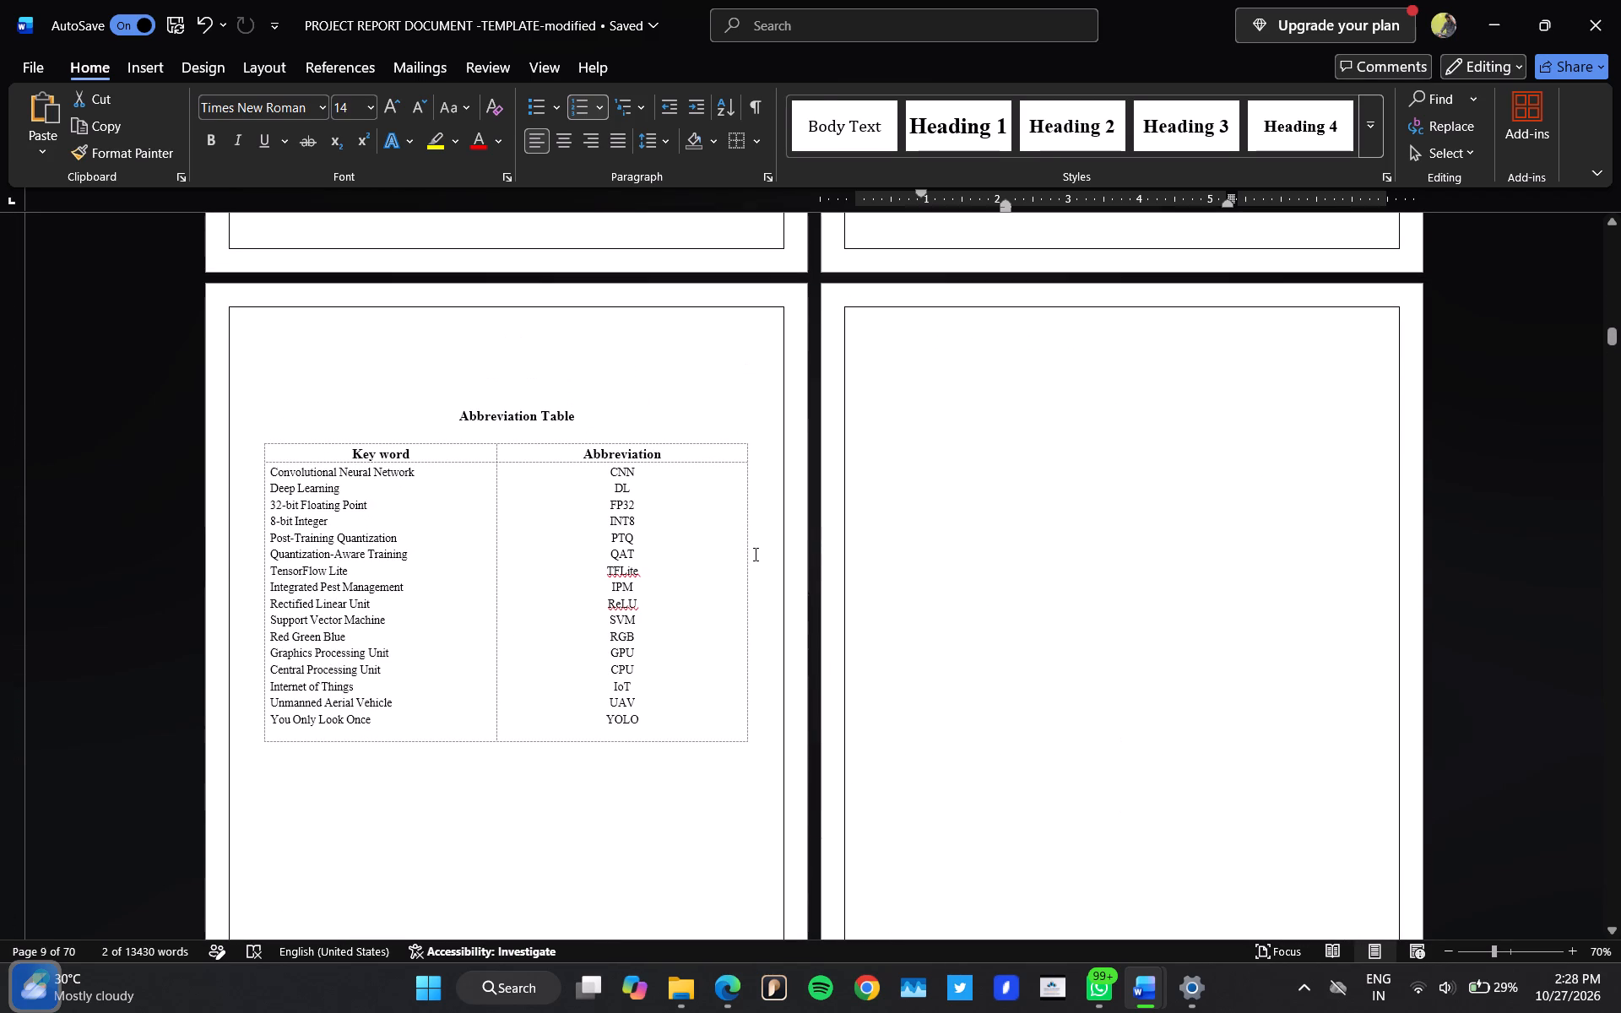
{"action": "scroll", "coordinate": [754, 554], "scroll_direction": "down", "scroll_amount": 1}
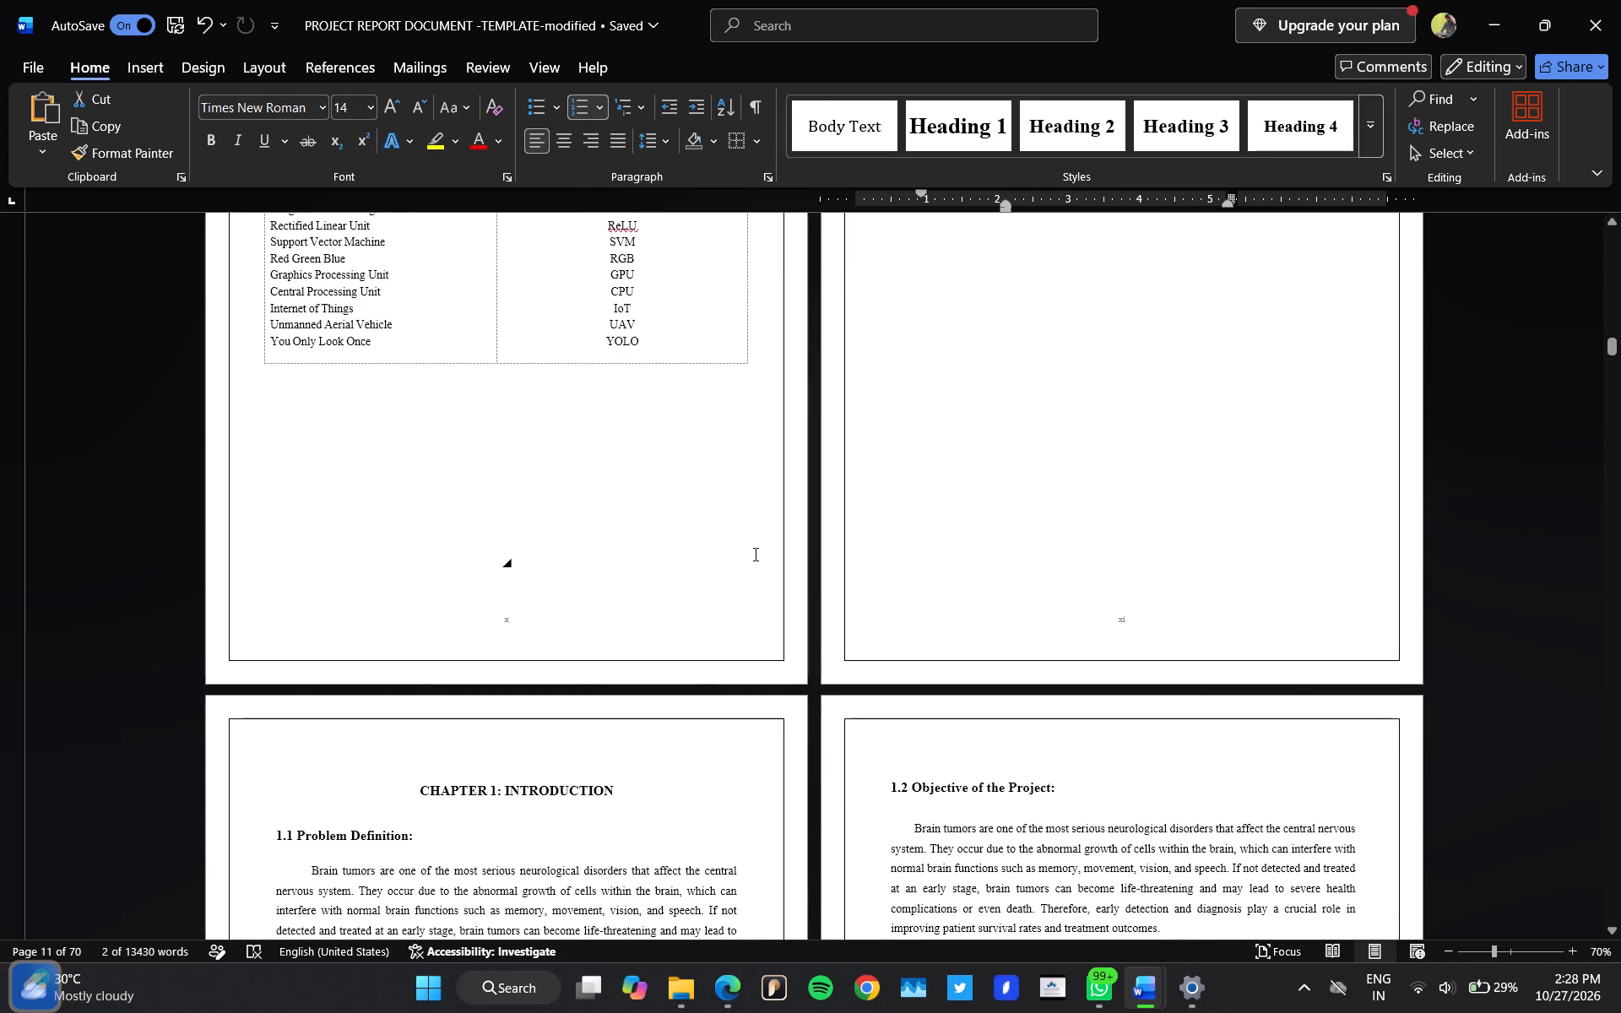
{"action": "scroll", "coordinate": [754, 554], "scroll_direction": "up", "scroll_amount": 3}
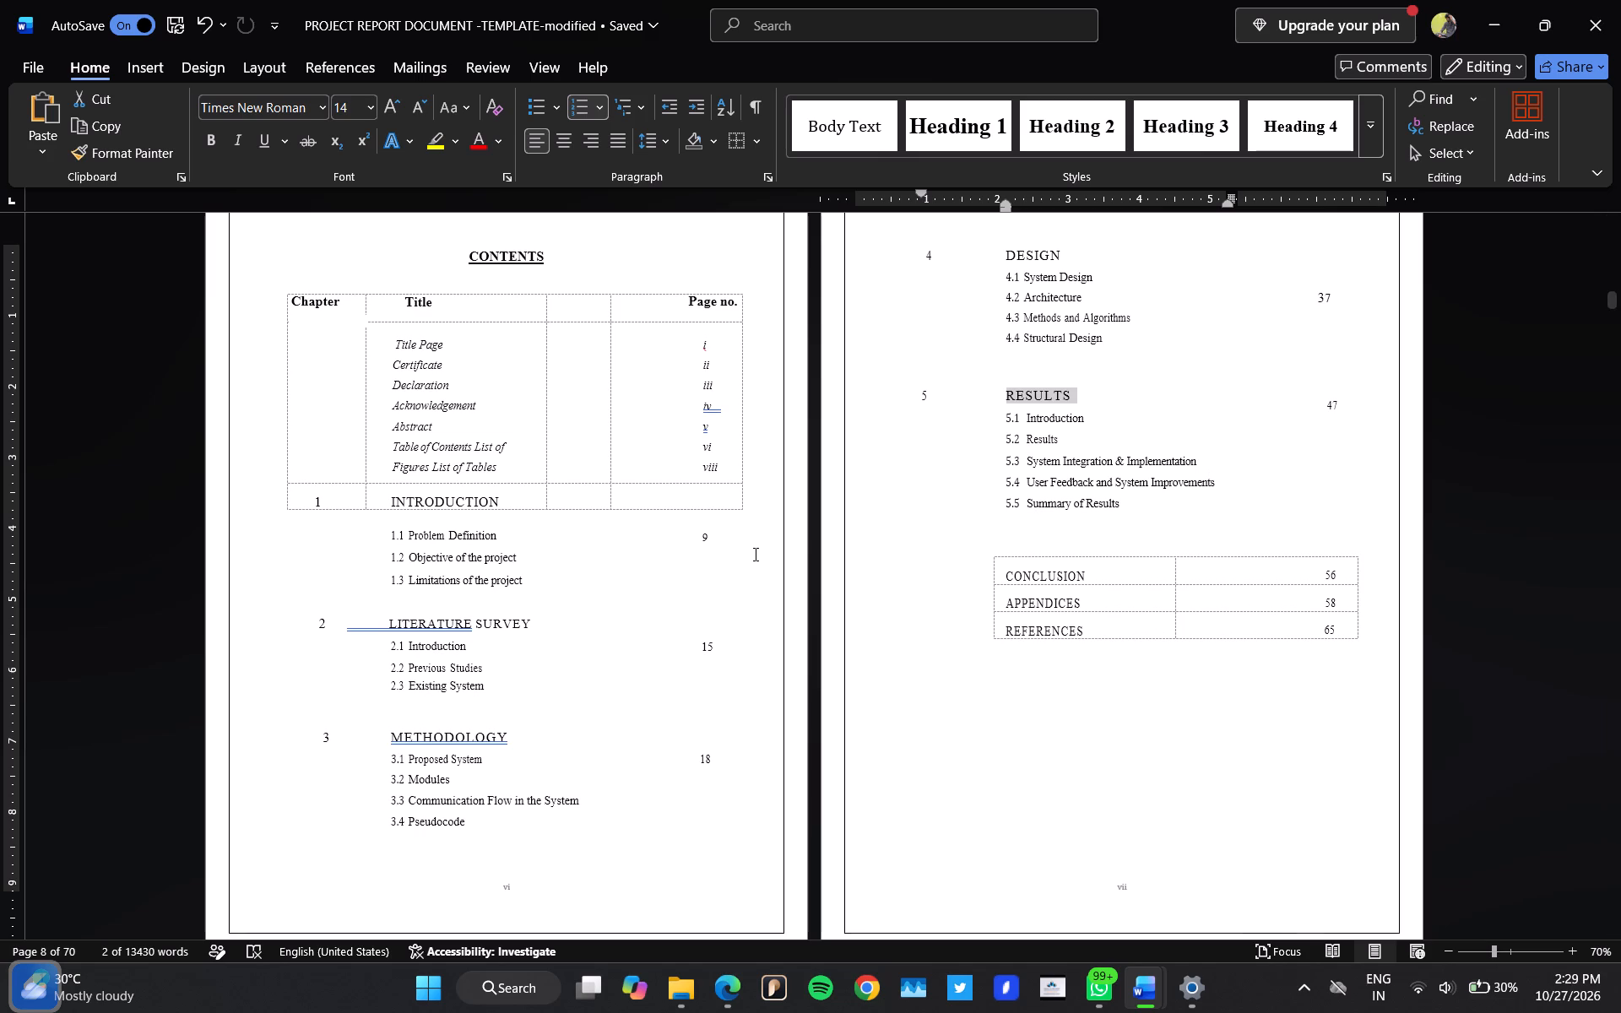
Check the font and size of the CONCLUSION, APPENDICES and REFERENCES rows and their page numbers in the Contents.
{"action": "left_click", "coordinate": [1089, 576]}
{"action": "left_click_drag", "start_coordinate": [1089, 576], "coordinate": [1027, 575]}
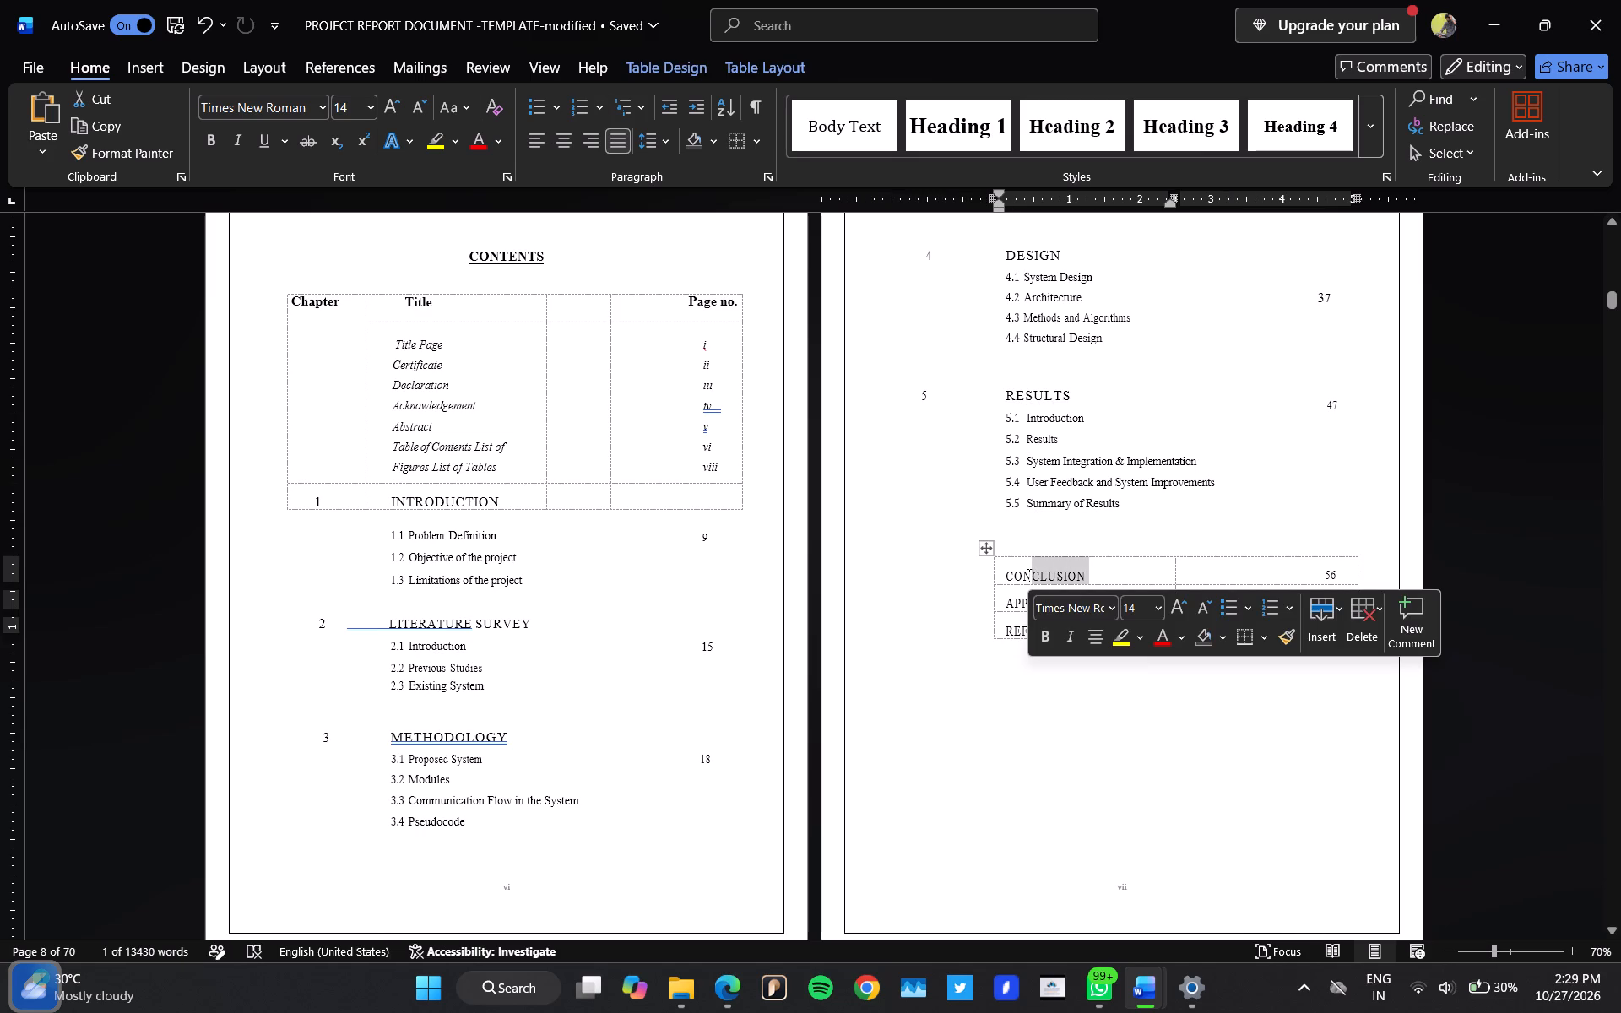
{"action": "left_click", "coordinate": [1057, 603]}
{"action": "double_click", "coordinate": [1057, 603]}
{"action": "left_click", "coordinate": [1115, 610]}
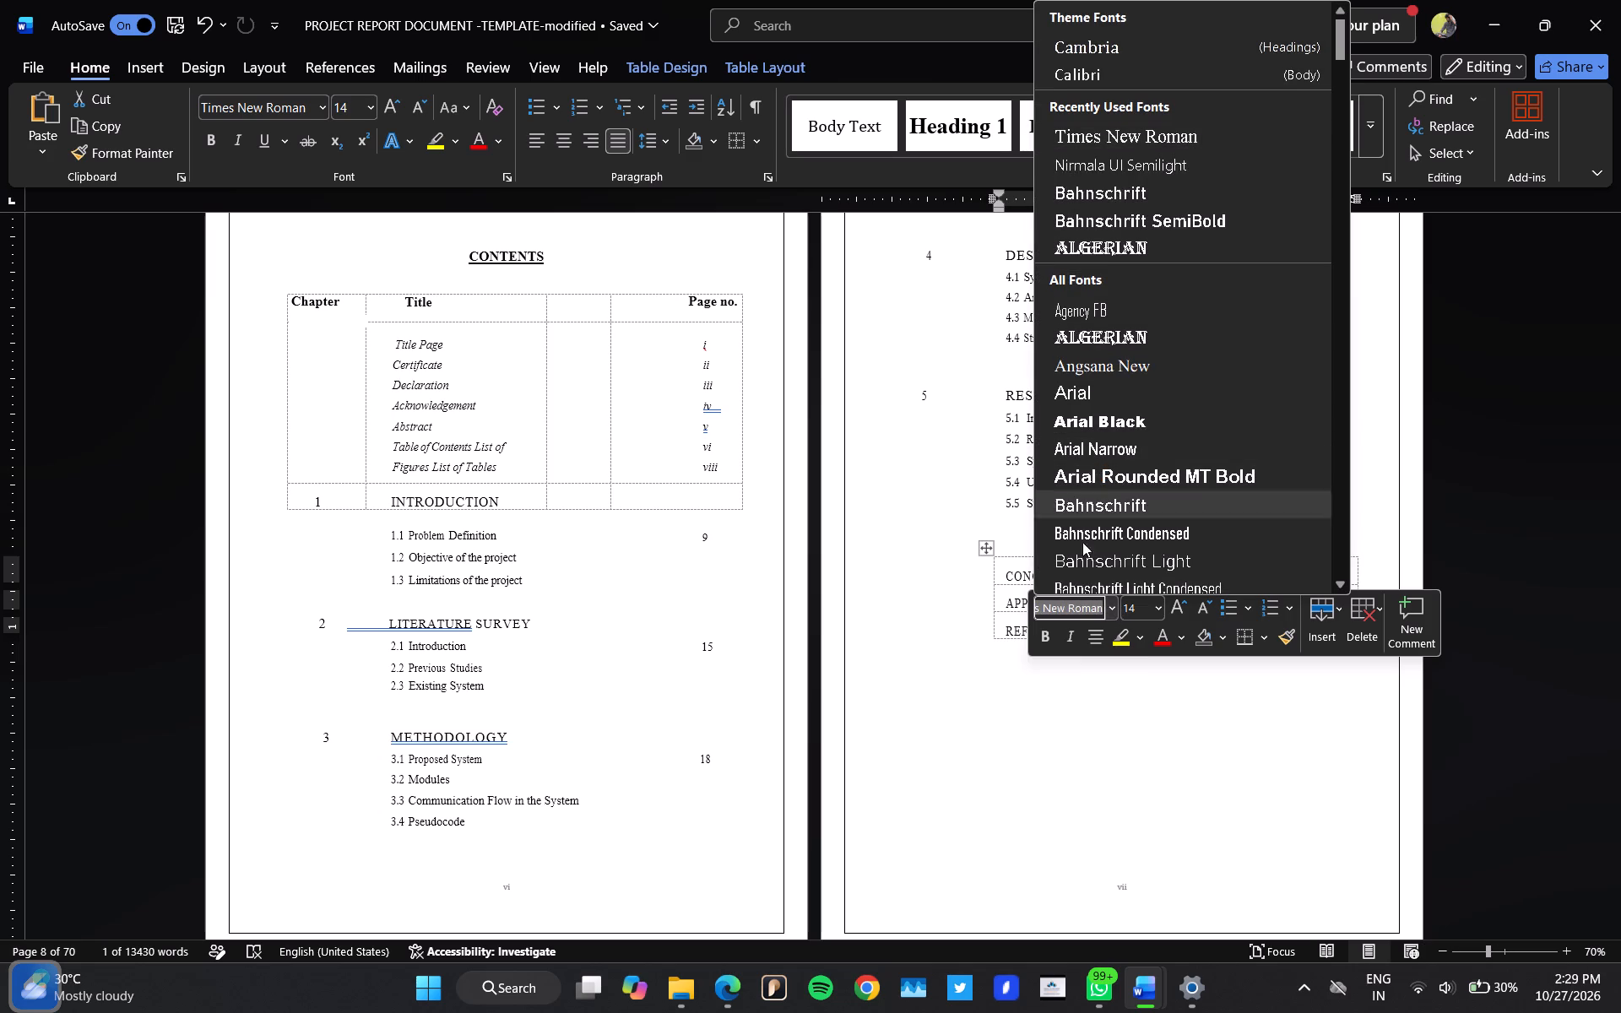
{"action": "left_click", "coordinate": [824, 680]}
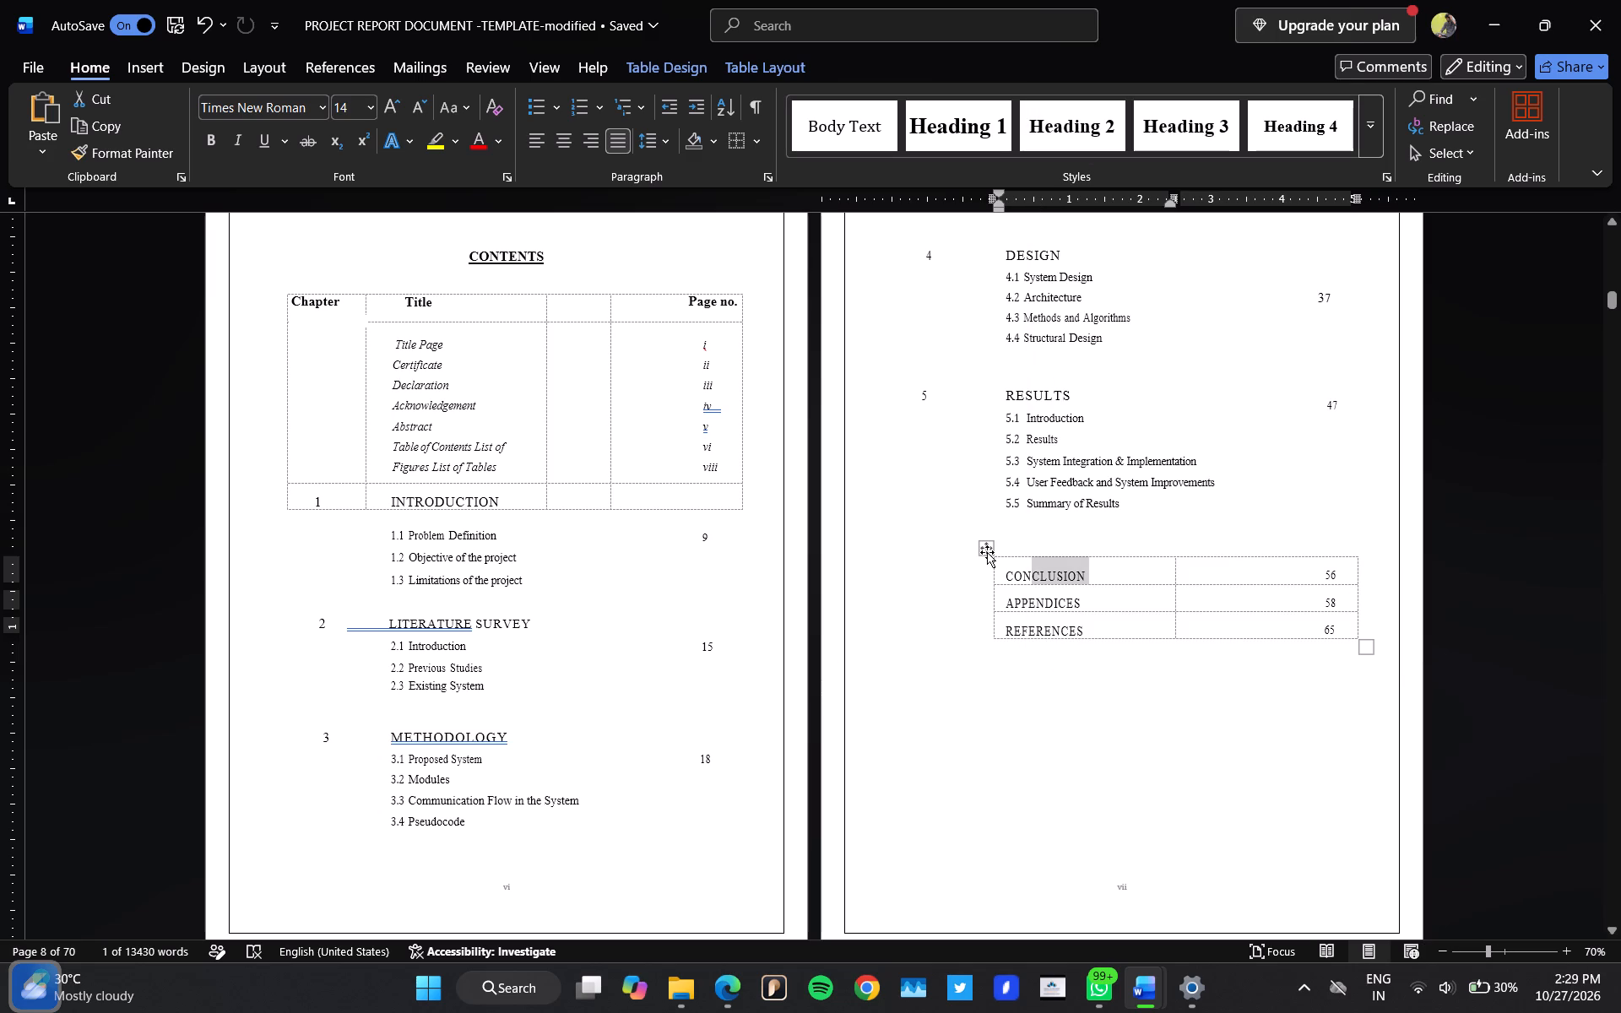
{"action": "left_click", "coordinate": [986, 552]}
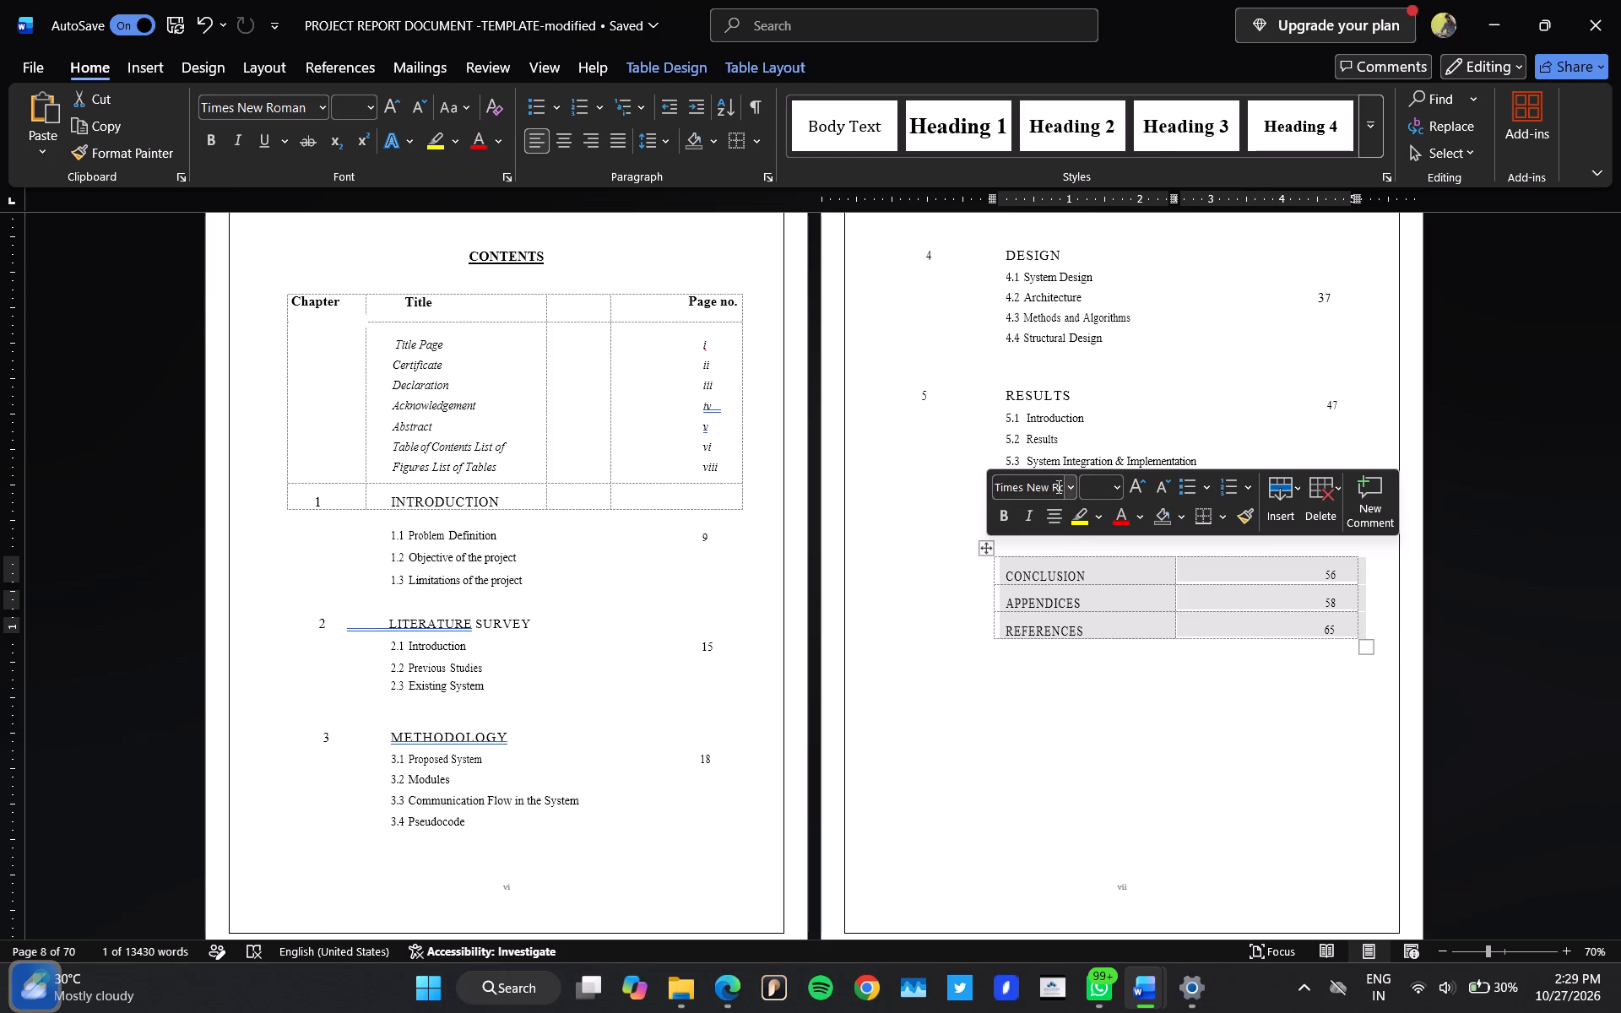
{"action": "left_click", "coordinate": [1056, 486]}
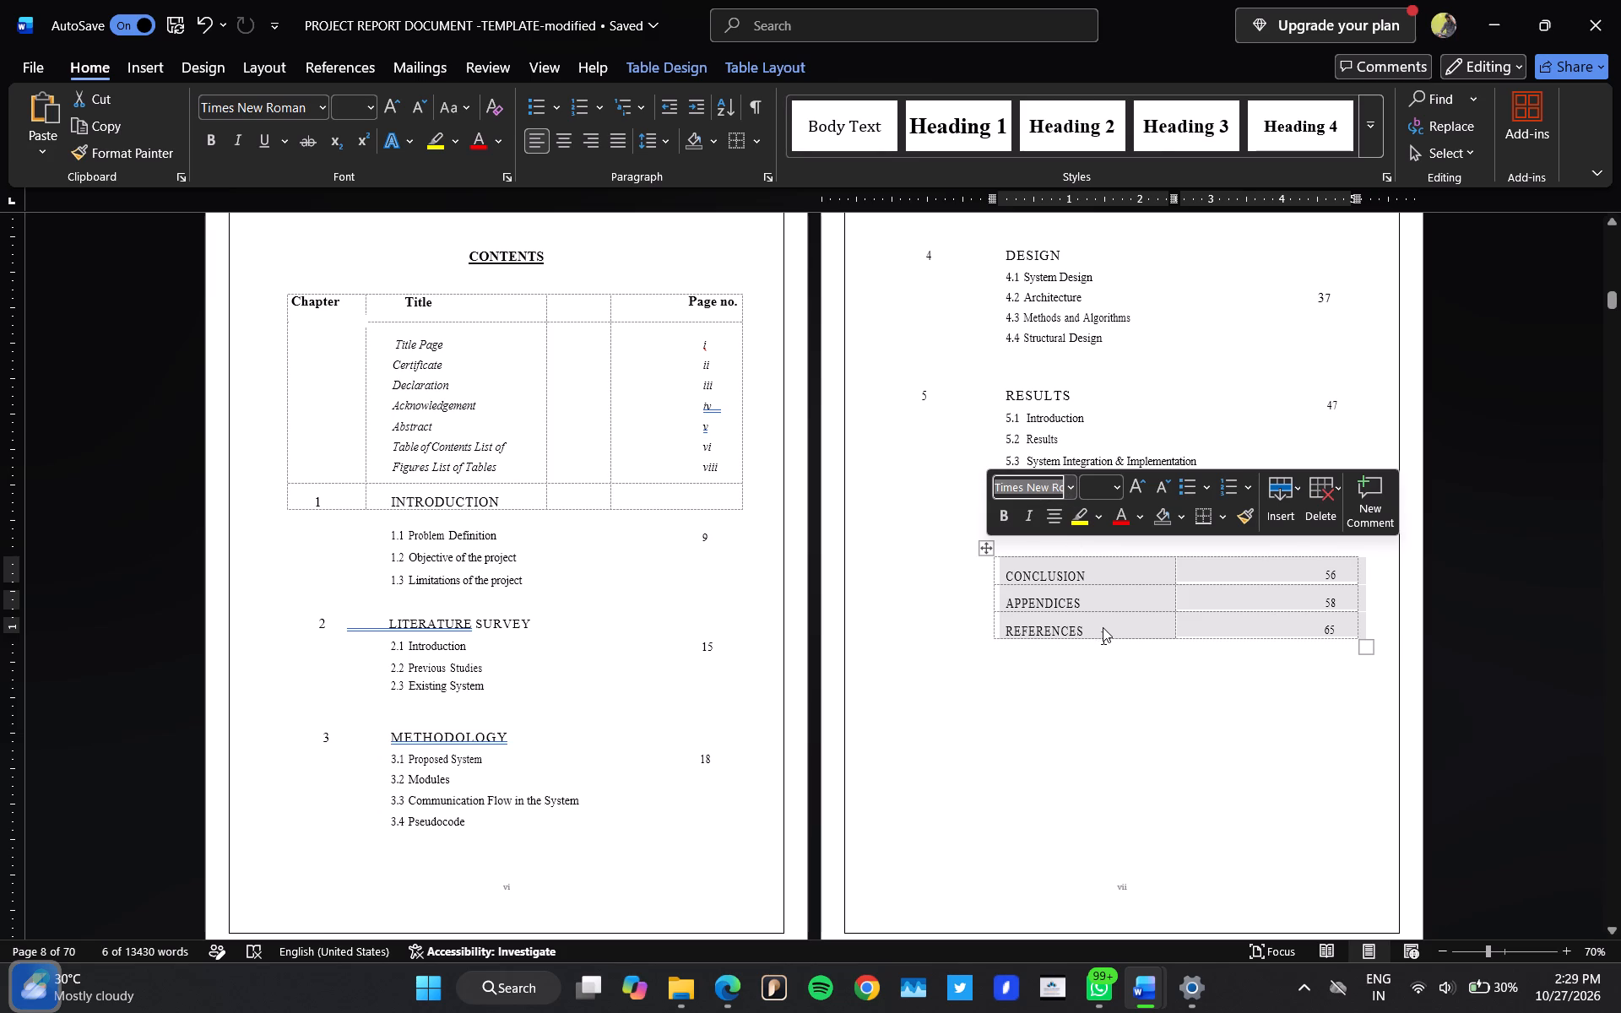
{"action": "left_click", "coordinate": [1103, 627]}
{"action": "double_click", "coordinate": [1315, 575]}
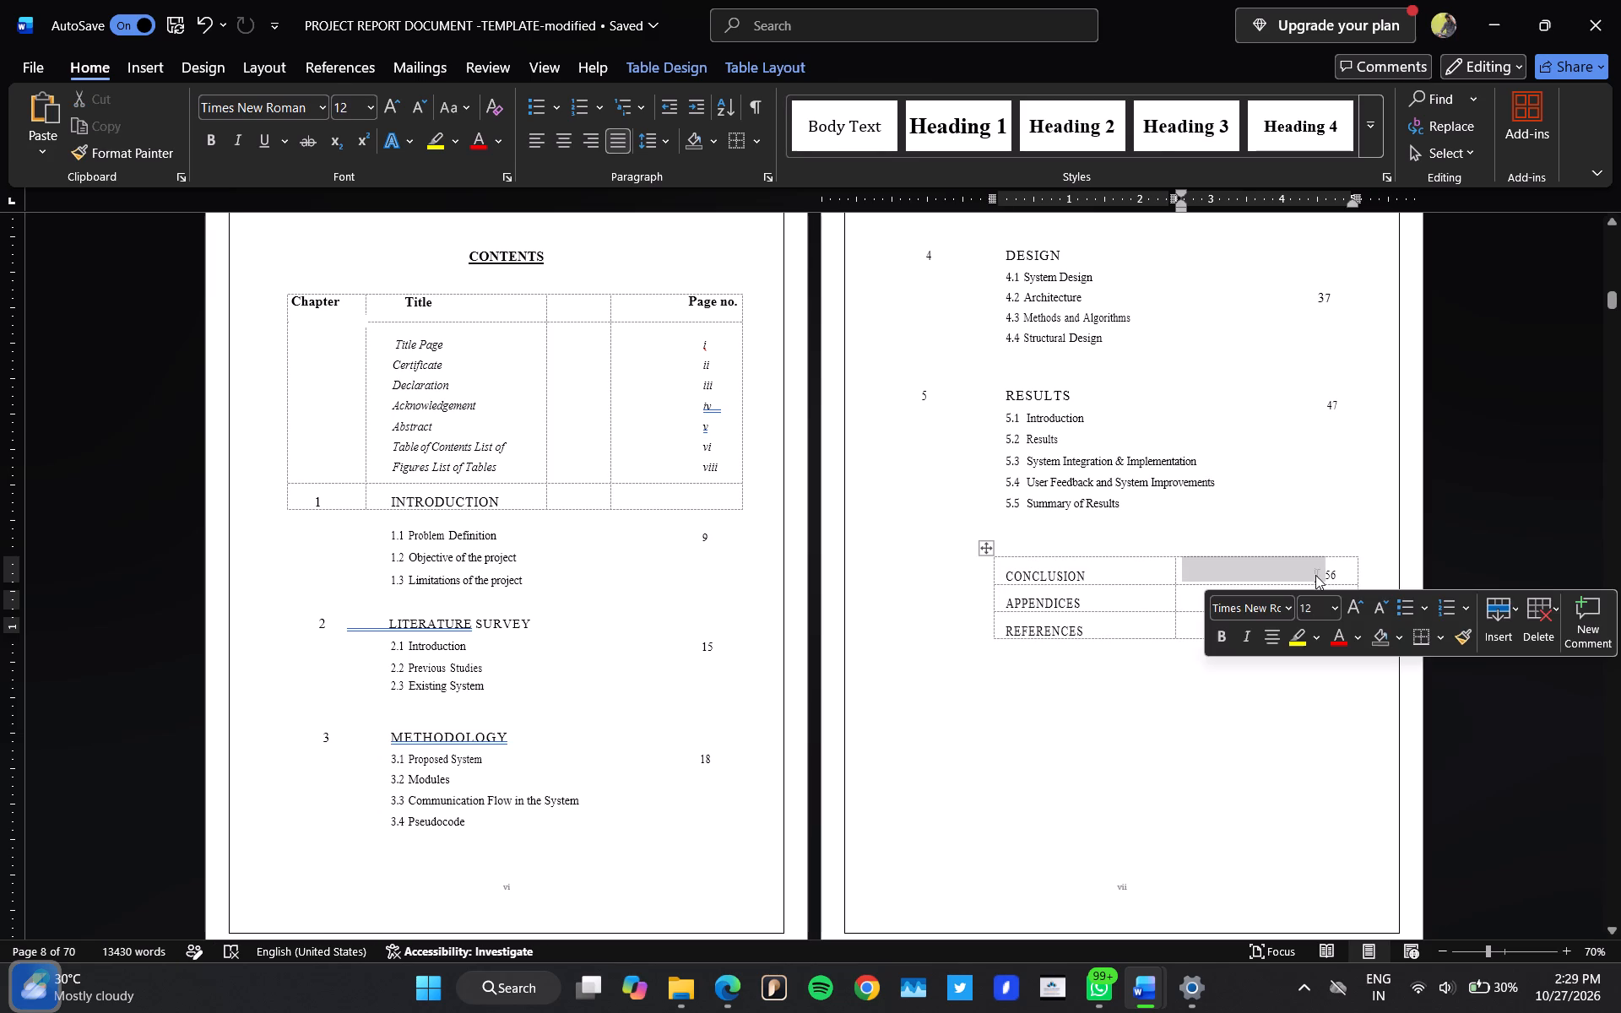
{"action": "double_click", "coordinate": [1331, 577]}
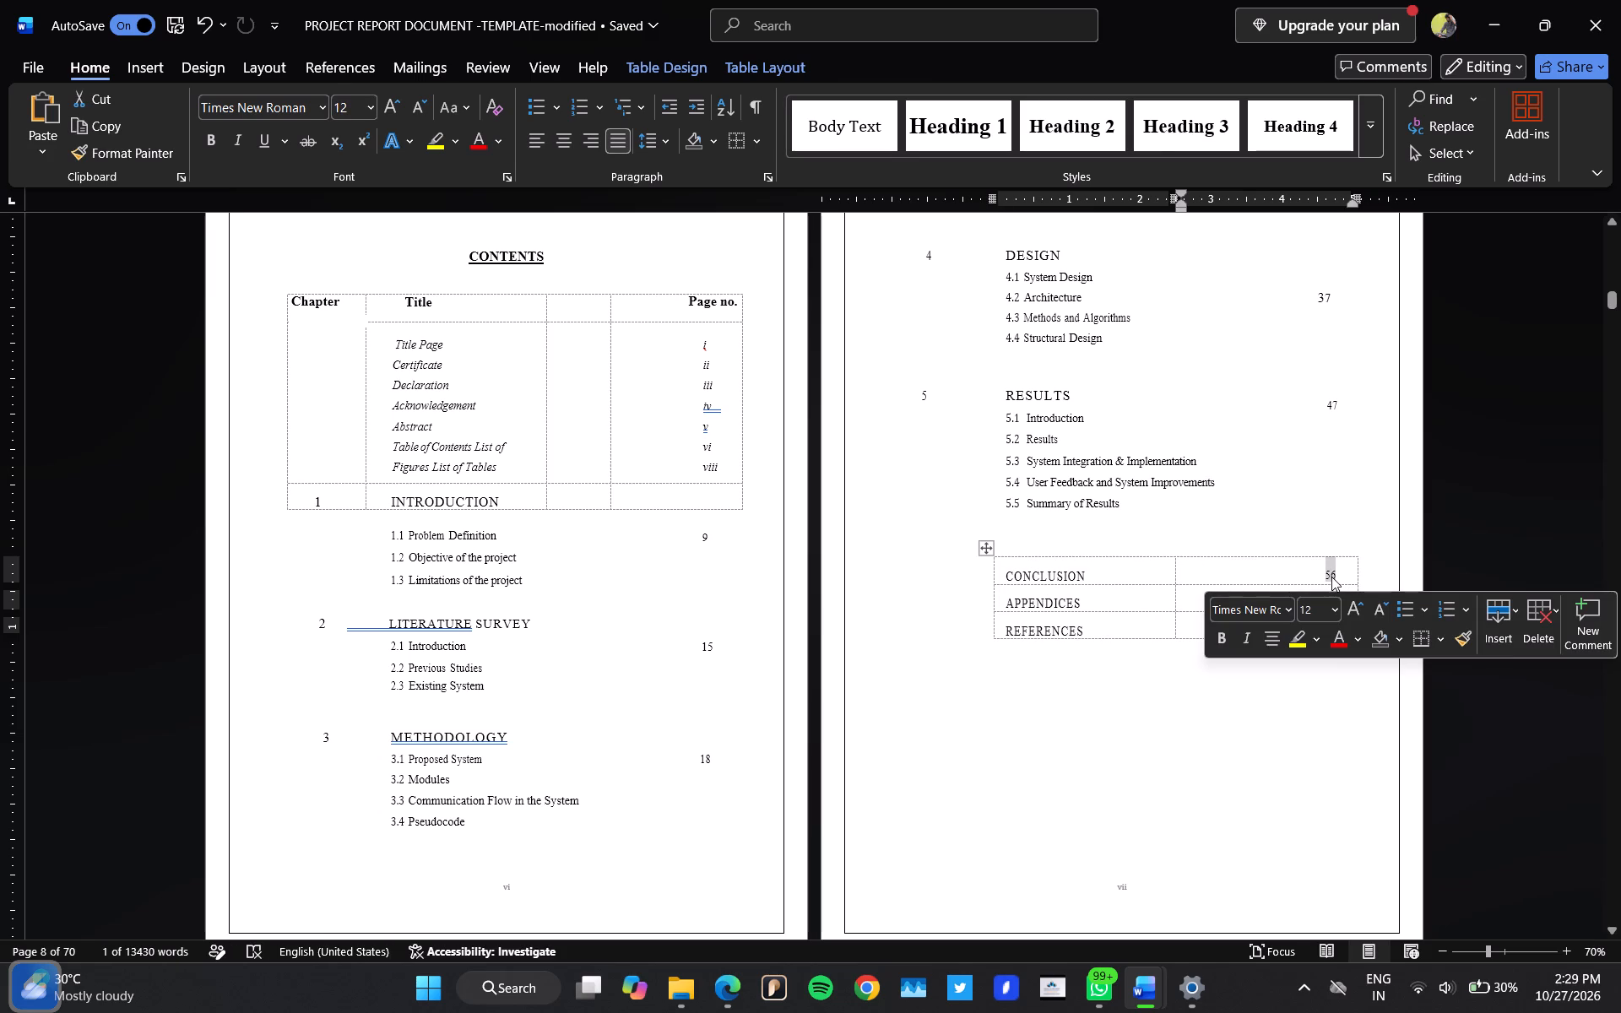
{"action": "double_click", "coordinate": [1008, 616]}
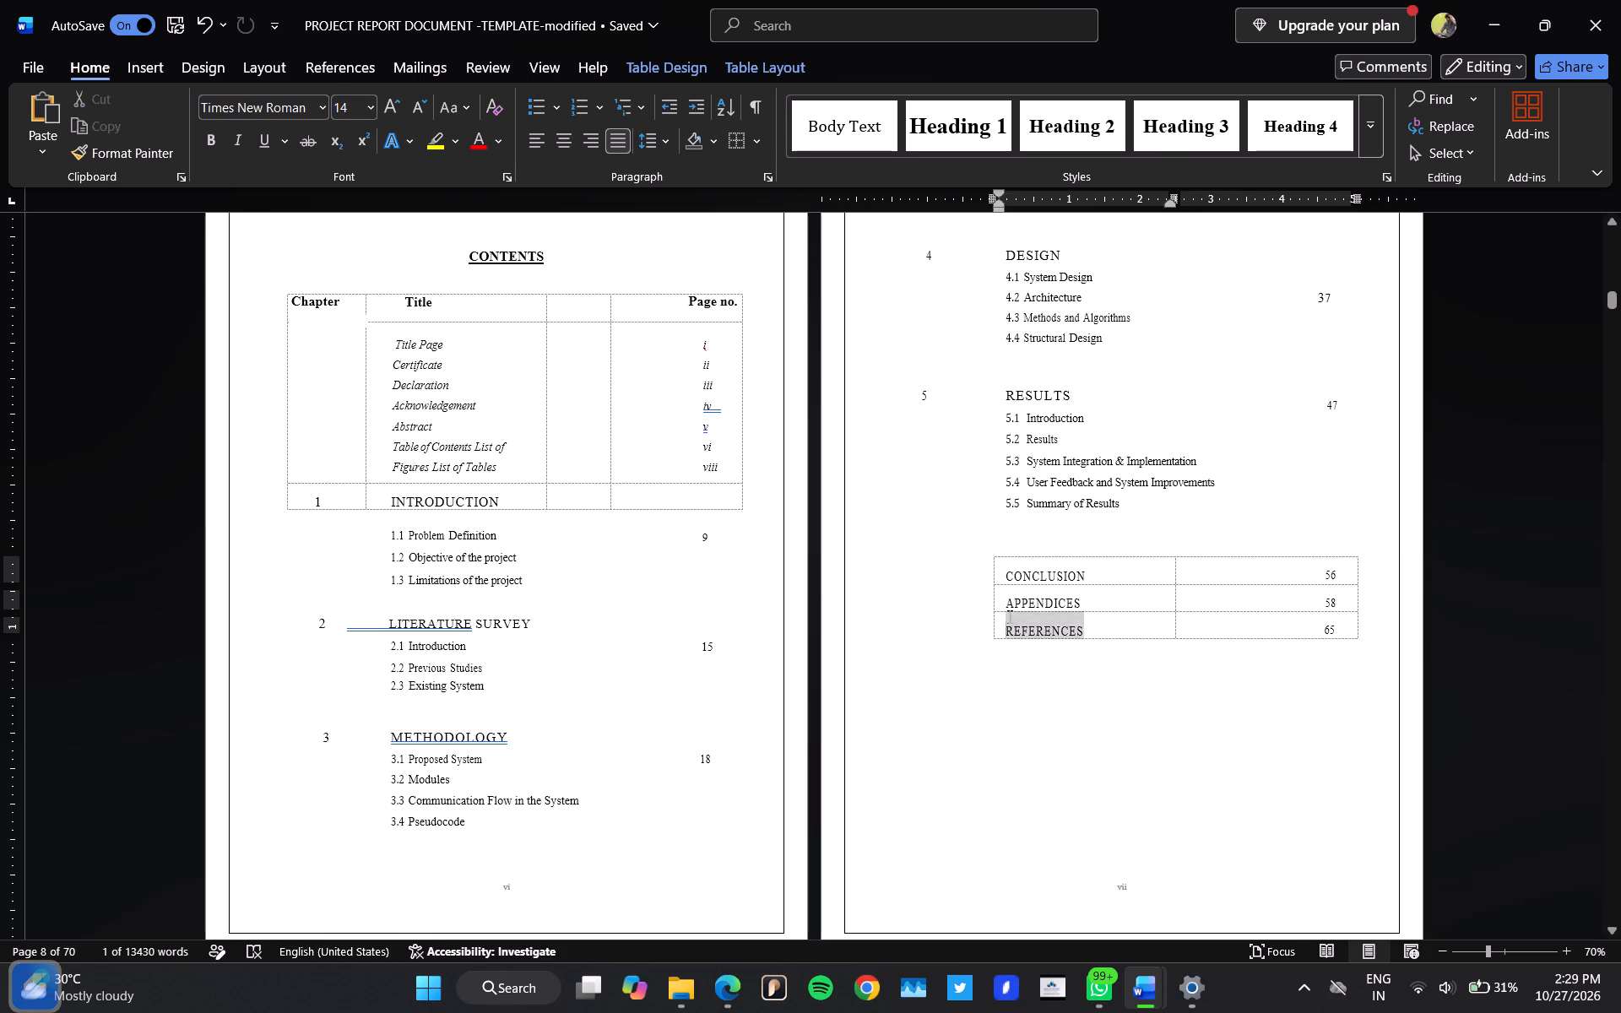
{"action": "double_click", "coordinate": [993, 554]}
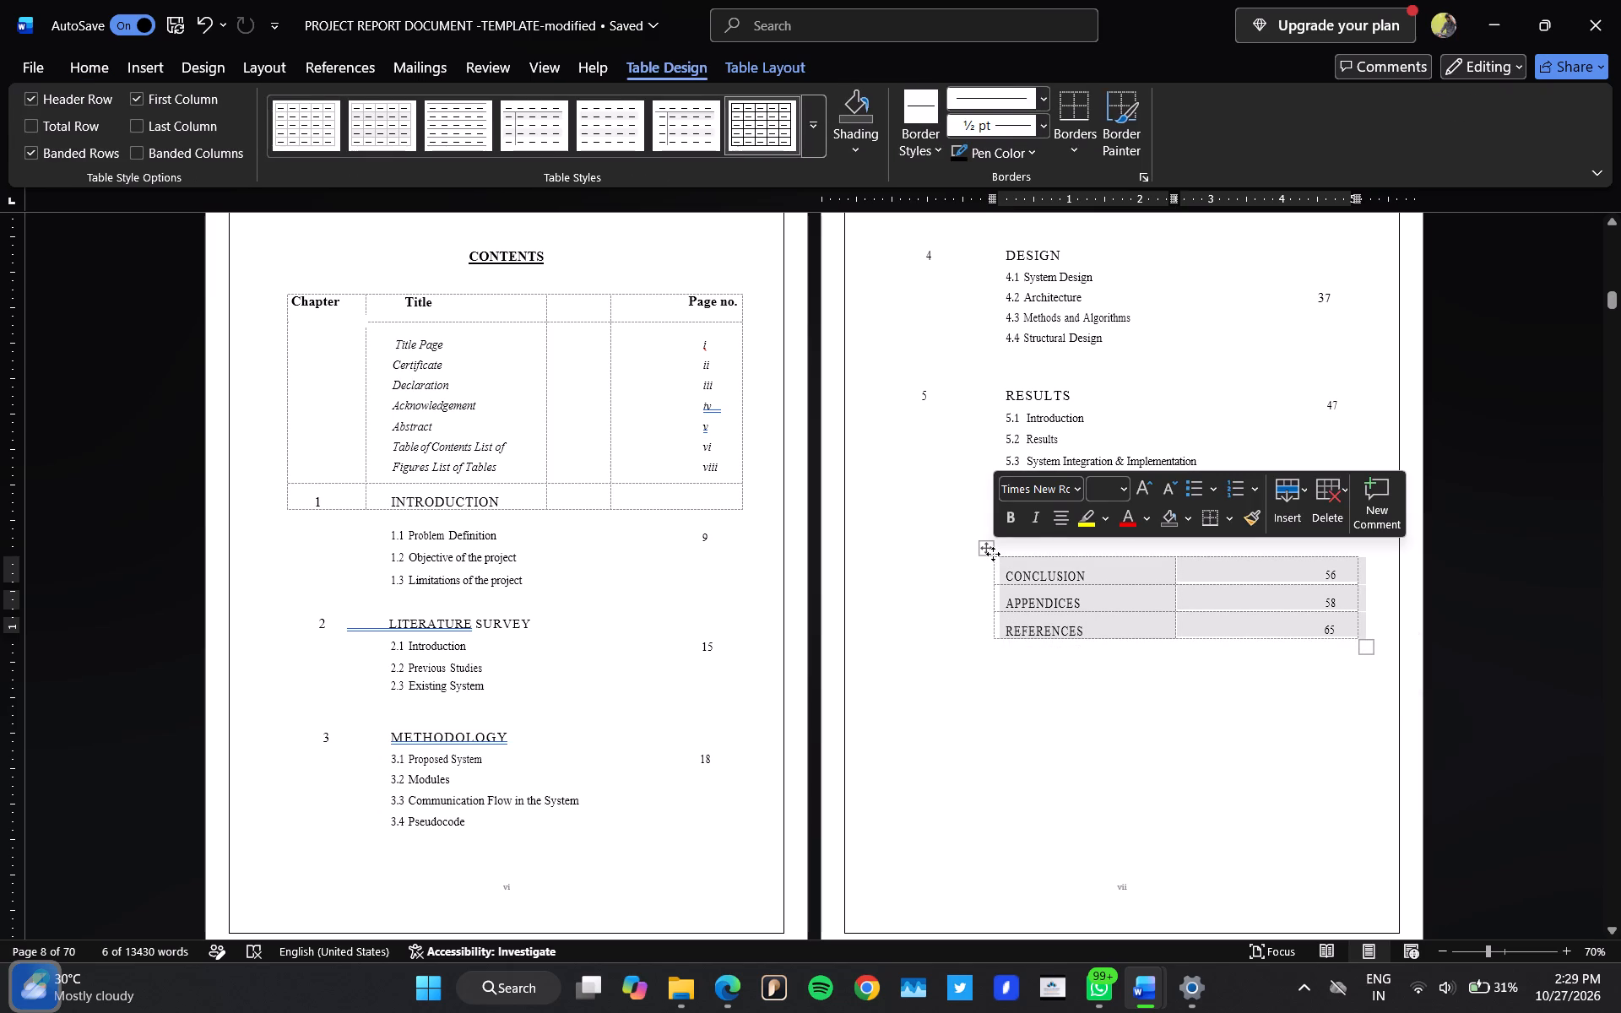
{"action": "left_click", "coordinate": [1047, 490]}
{"action": "left_click", "coordinate": [1081, 682]}
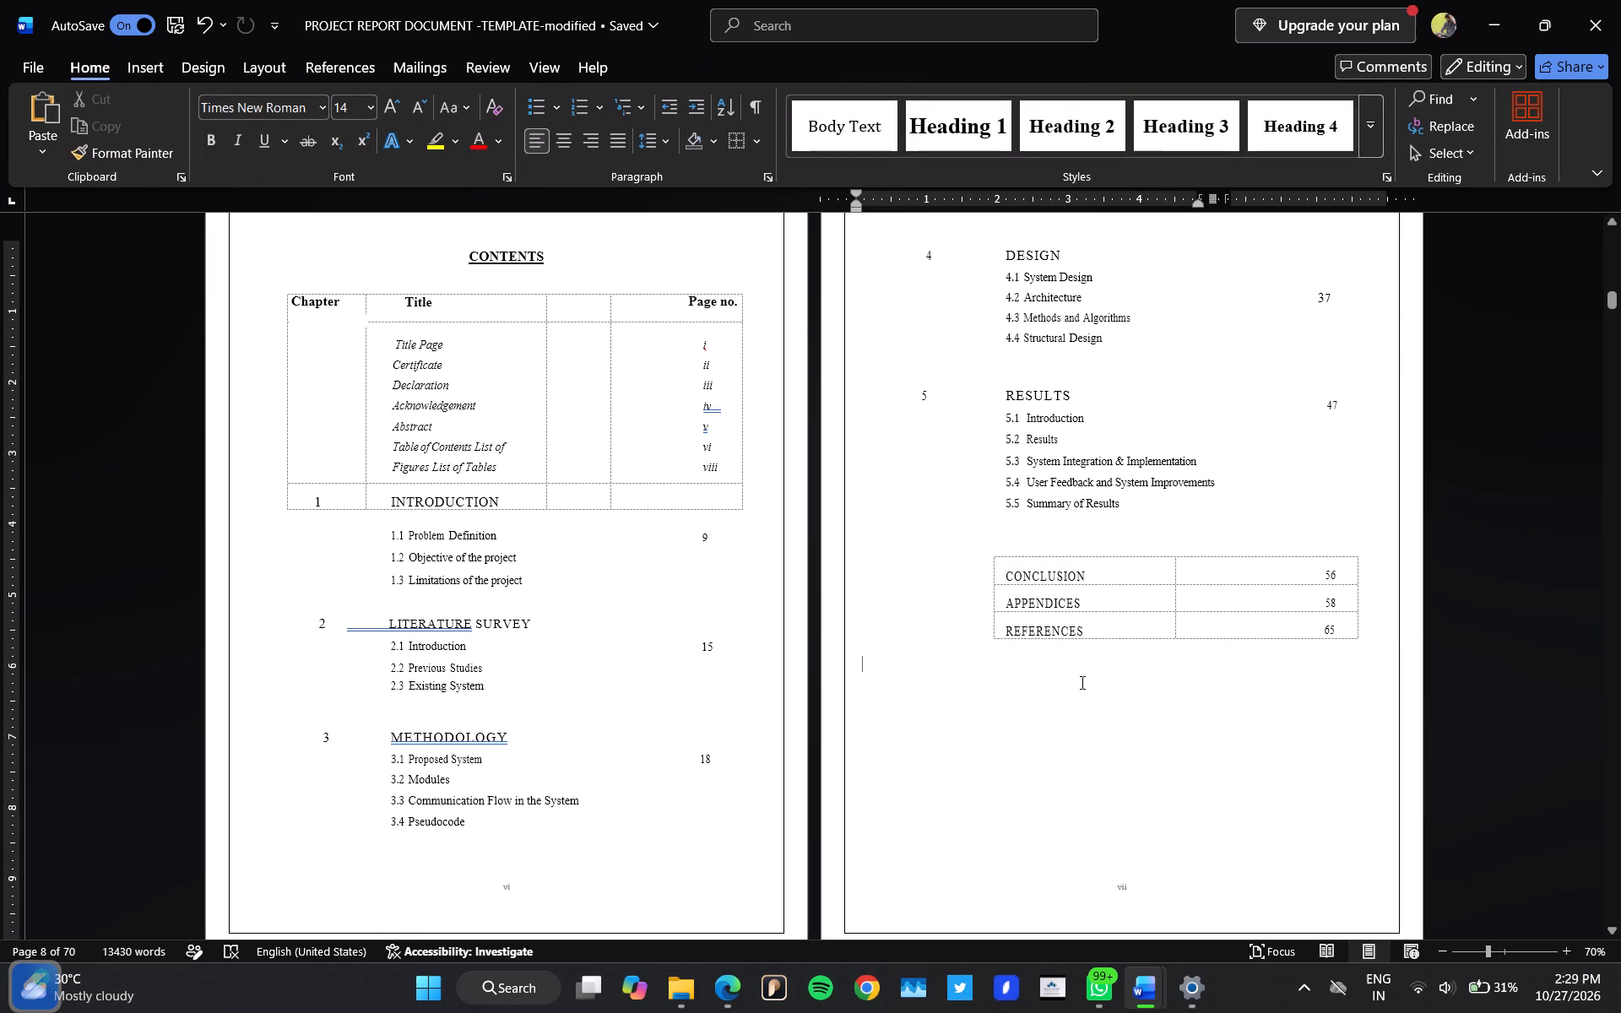
Insert a space before the page number 65 in the REFERENCES row of the Contents.
{"action": "left_click", "coordinate": [1315, 628]}
{"action": "key", "text": "space"}
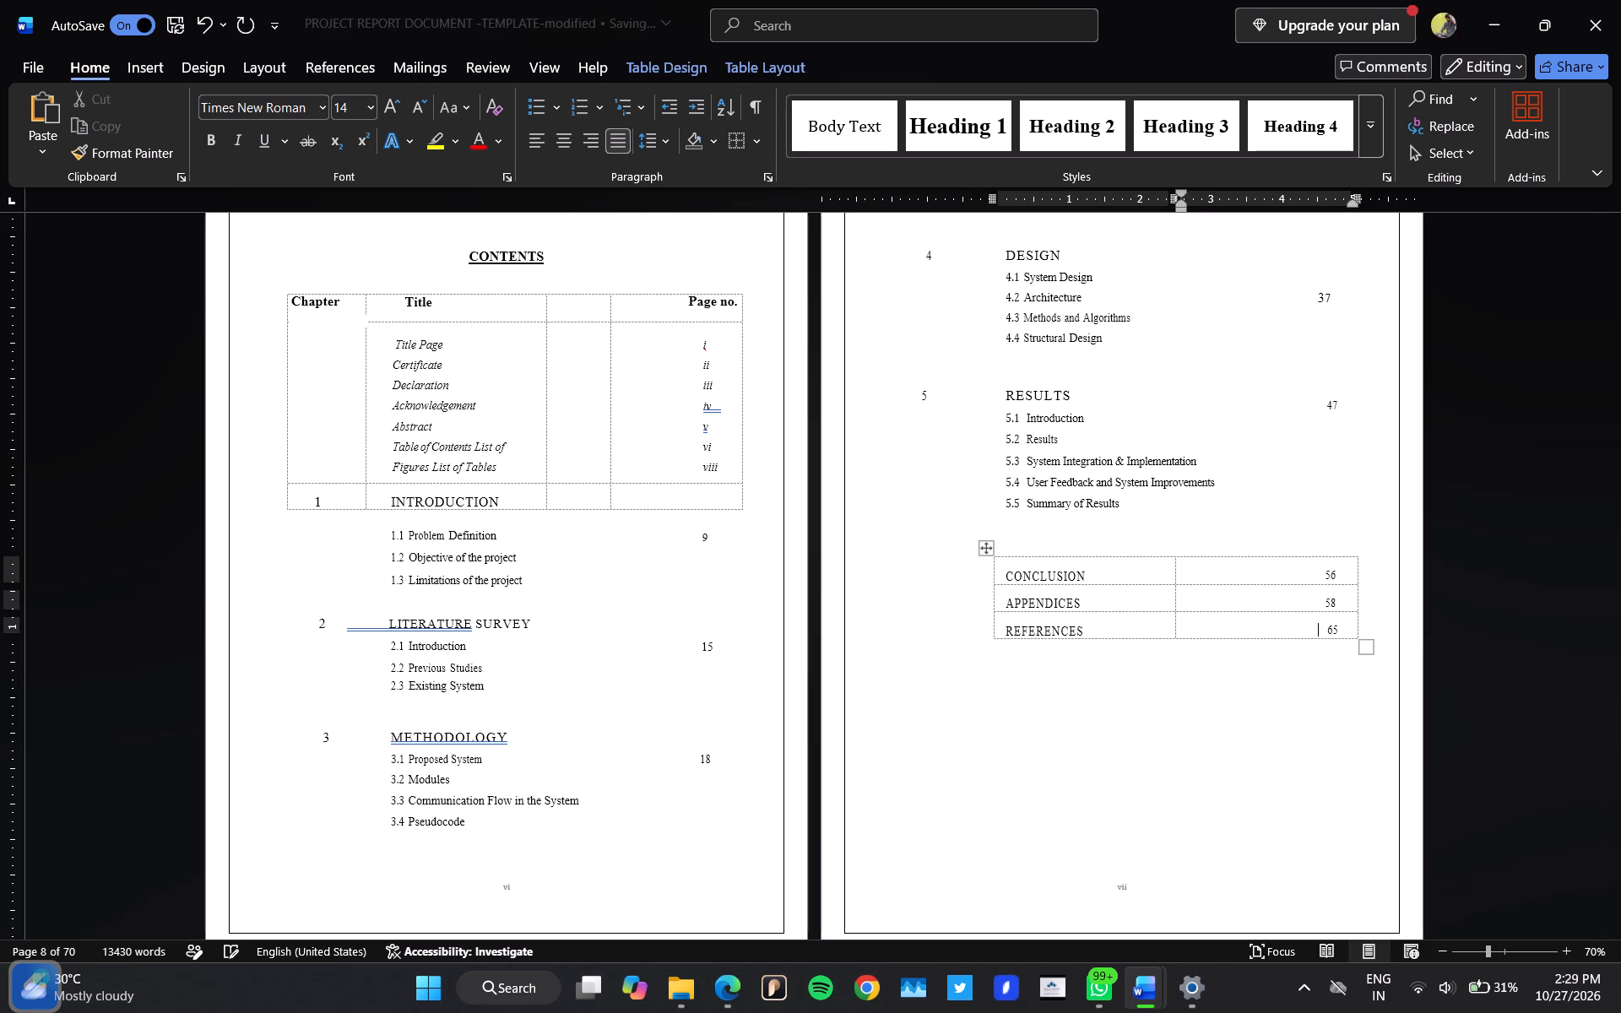
Select the REFERENCES title text in the last row of the Contents table.
{"action": "left_click", "coordinate": [1089, 628]}
{"action": "left_click_drag", "start_coordinate": [1089, 628], "coordinate": [1024, 631]}
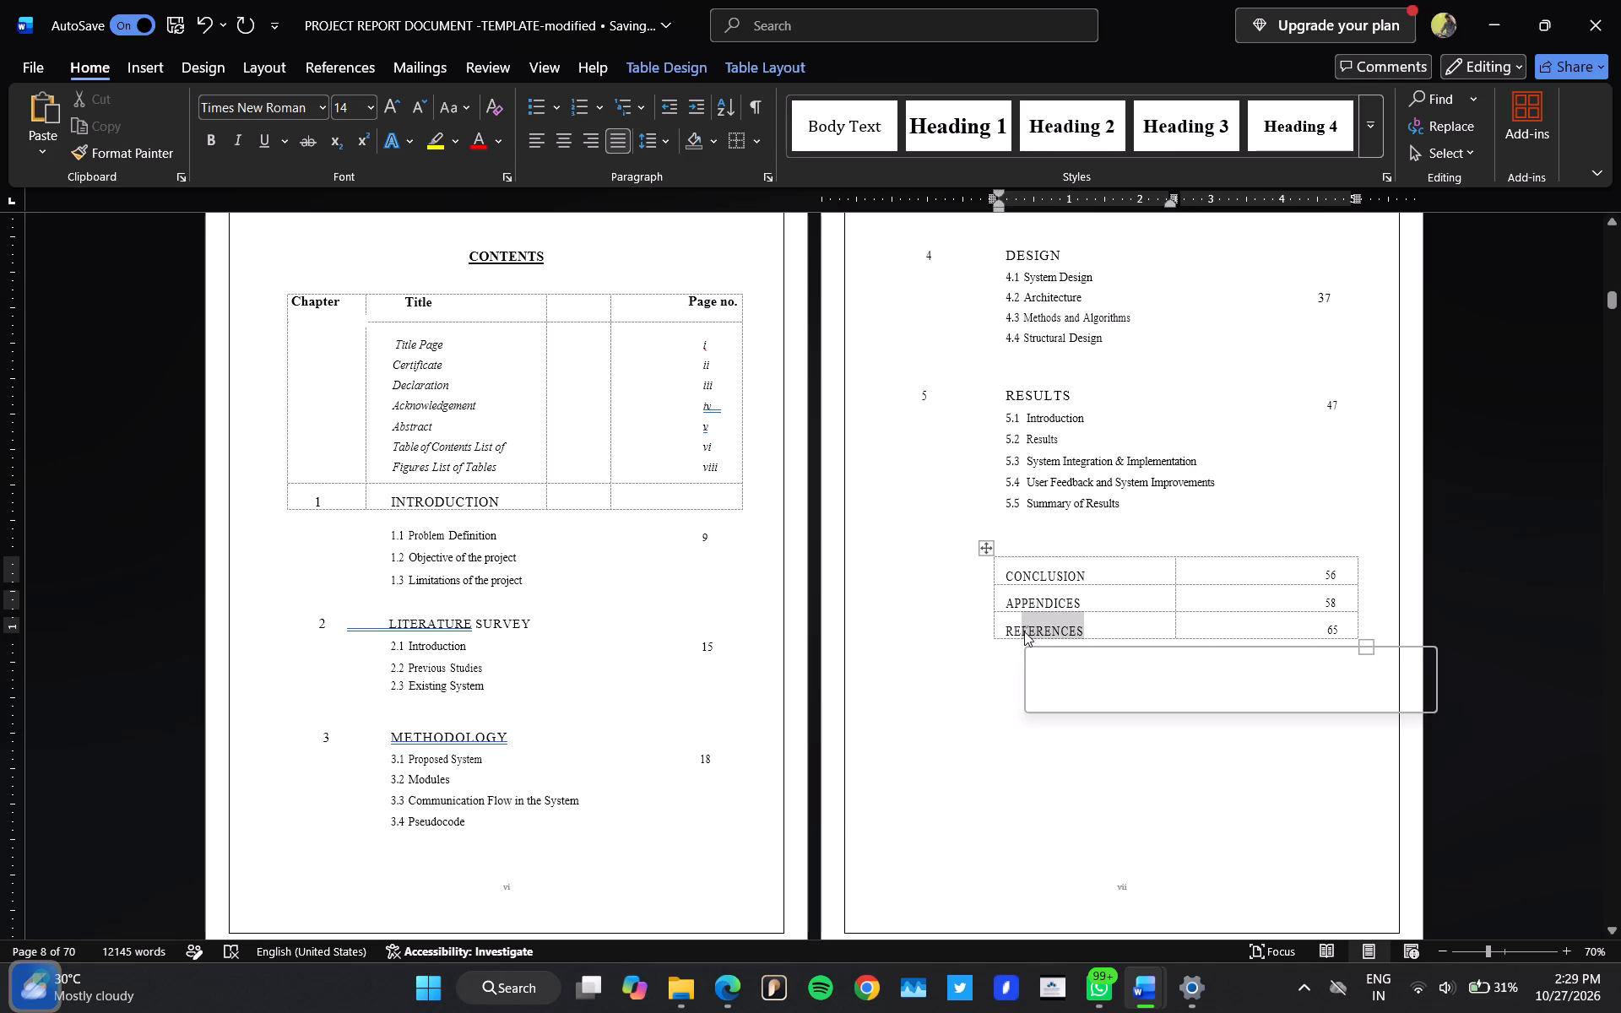
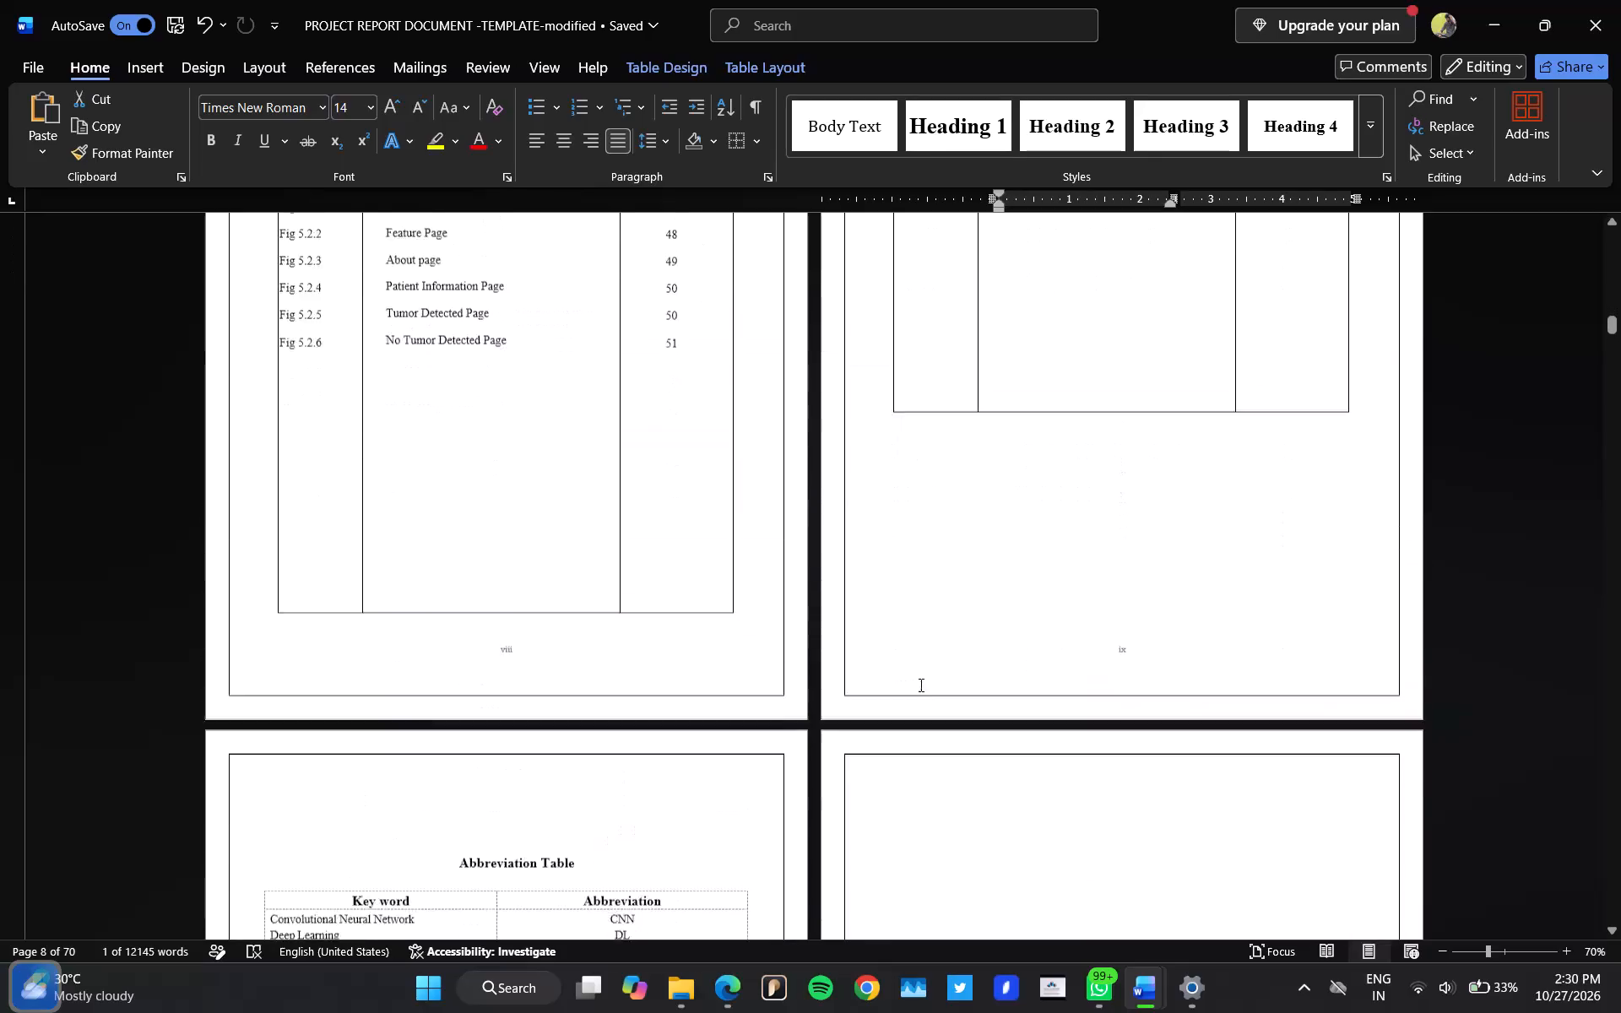
Delete the blank lines directly above the Abbreviation Table heading, back onto the preceding List of Tables page.
{"action": "scroll", "coordinate": [919, 685], "scroll_direction": "down", "scroll_amount": 1}
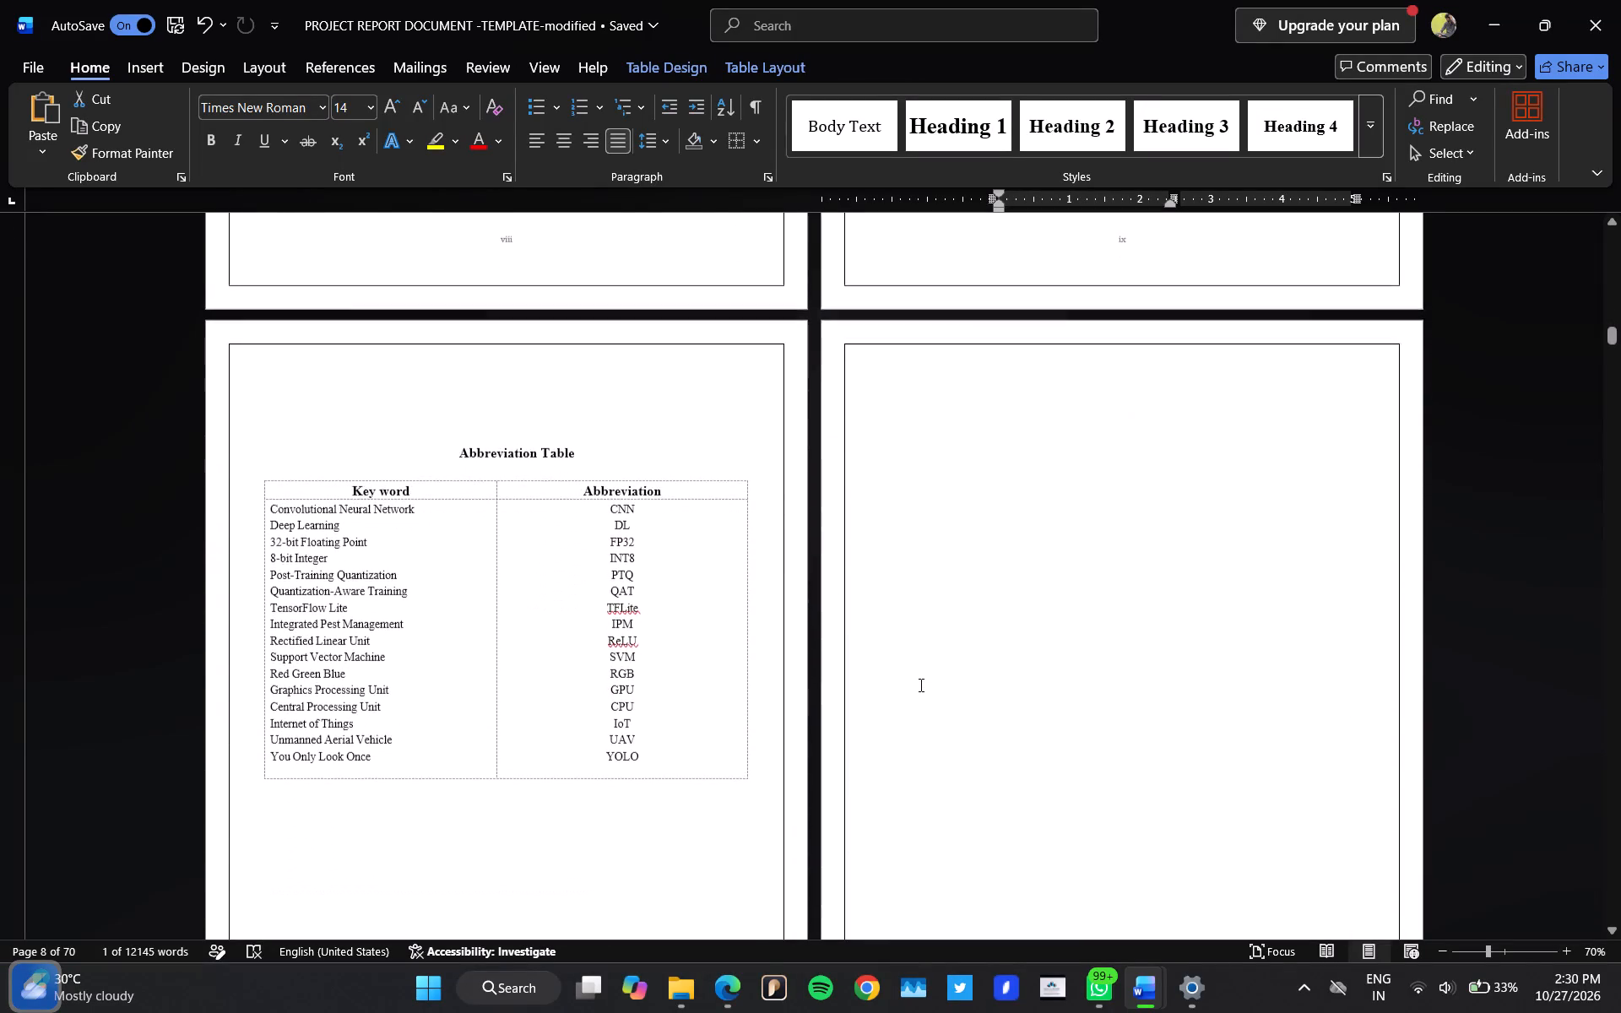
{"action": "scroll", "coordinate": [919, 685], "scroll_direction": "down", "scroll_amount": 1}
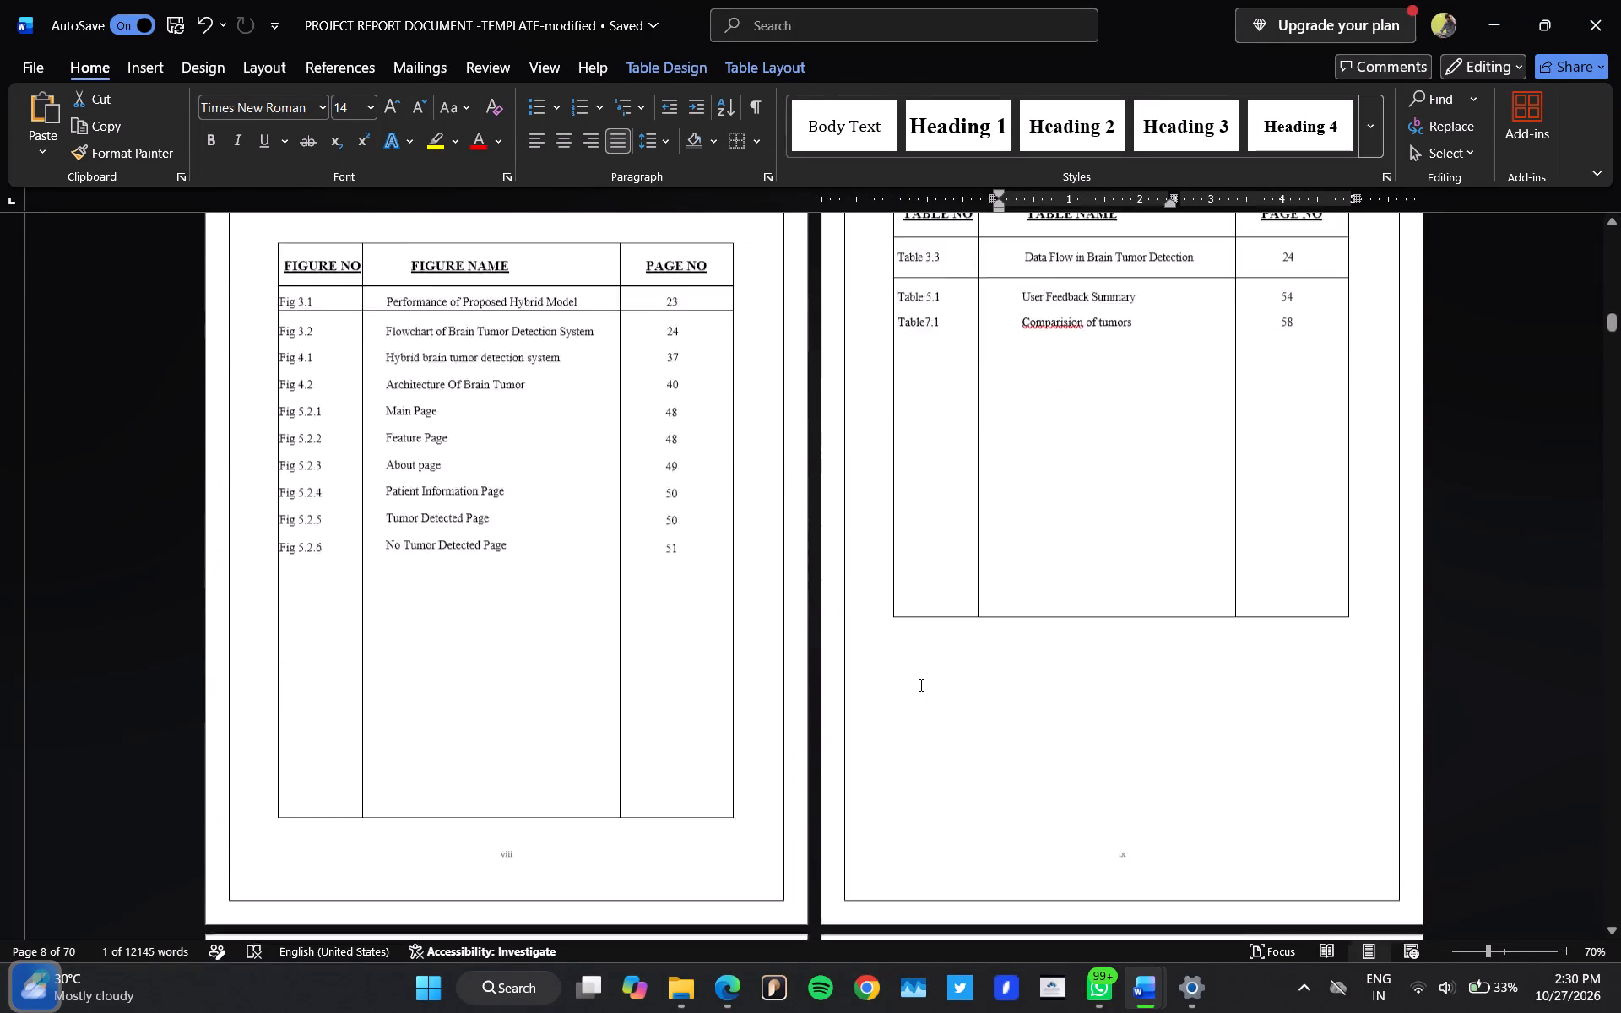
{"action": "scroll", "coordinate": [919, 685], "scroll_direction": "down", "scroll_amount": 1}
{"action": "scroll", "coordinate": [919, 685], "scroll_direction": "up", "scroll_amount": 1}
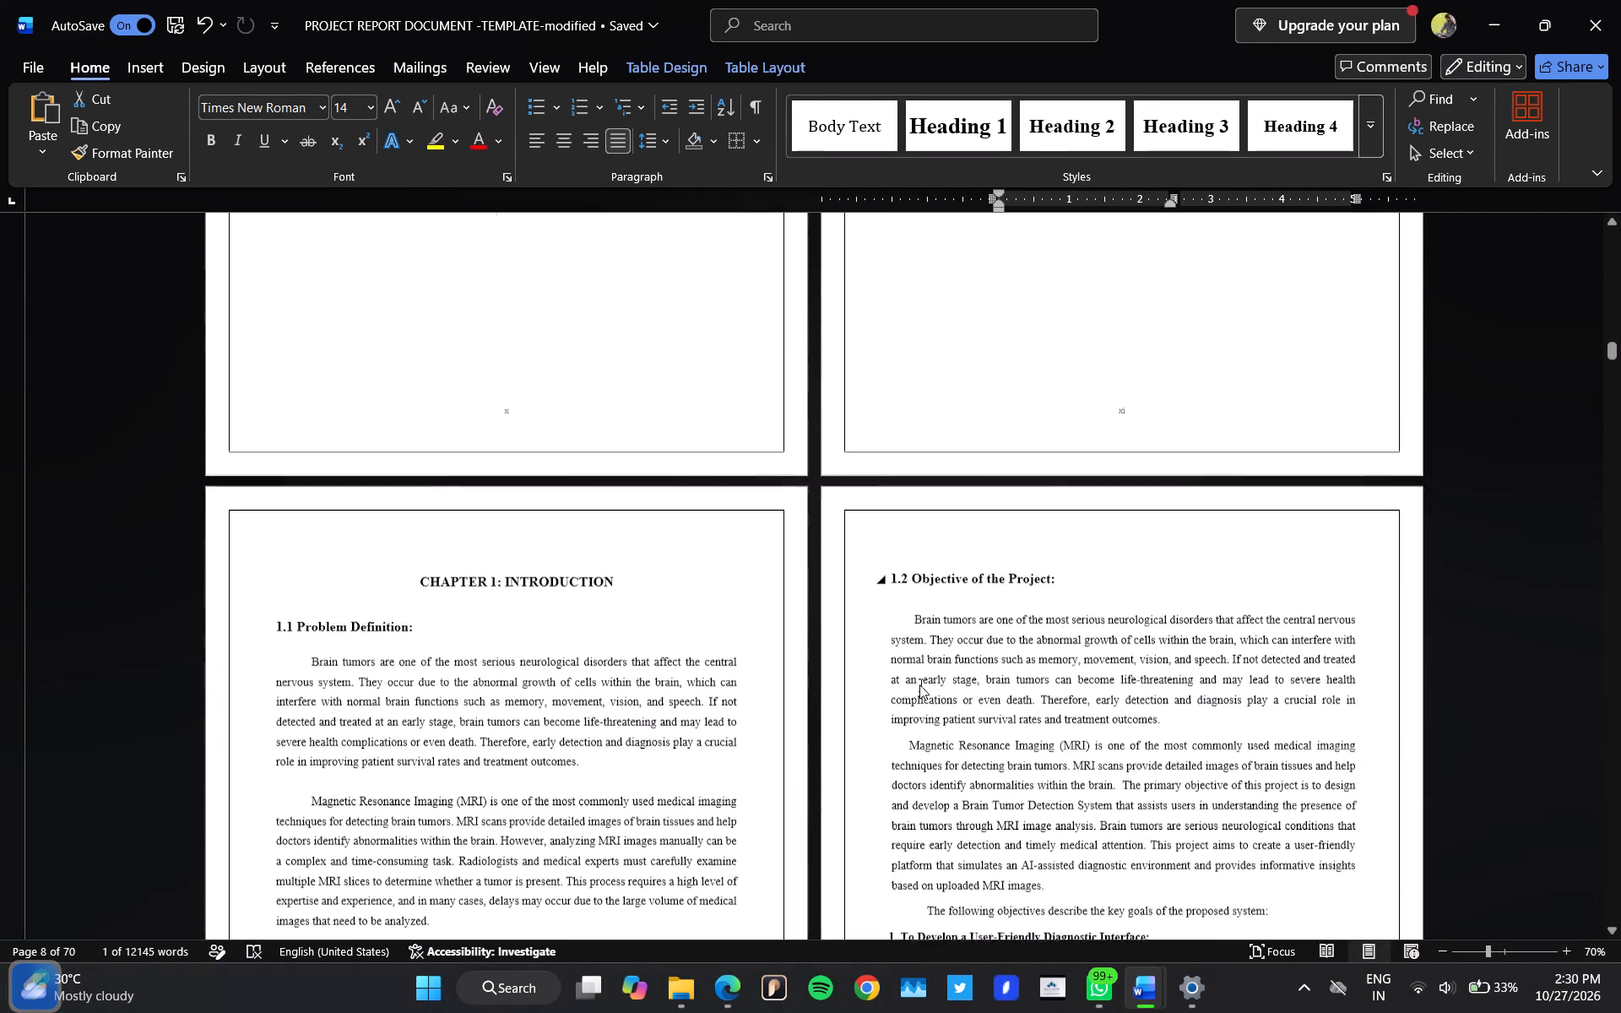
{"action": "scroll", "coordinate": [919, 685], "scroll_direction": "up", "scroll_amount": 1}
{"action": "left_click", "coordinate": [461, 508]}
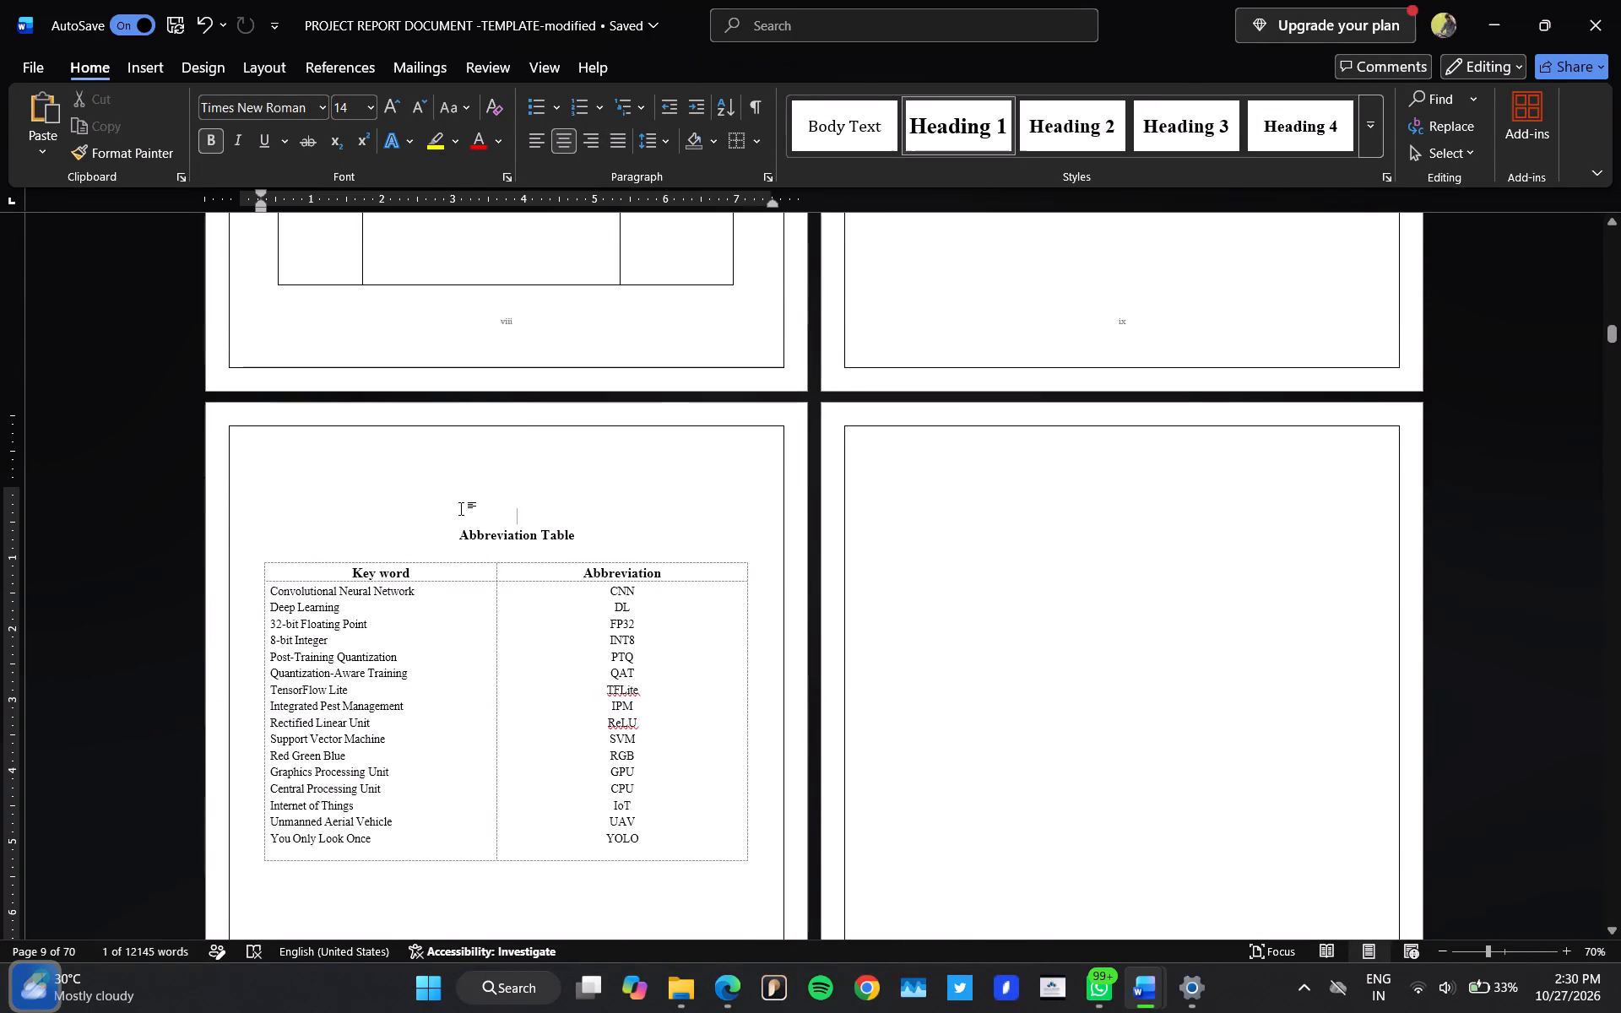
{"action": "key", "text": "BackSpace"}
{"action": "key", "text": "BackSpace"}
{"action": "key", "text": "BackSpace"}
{"action": "key", "text": "BackSpace"}
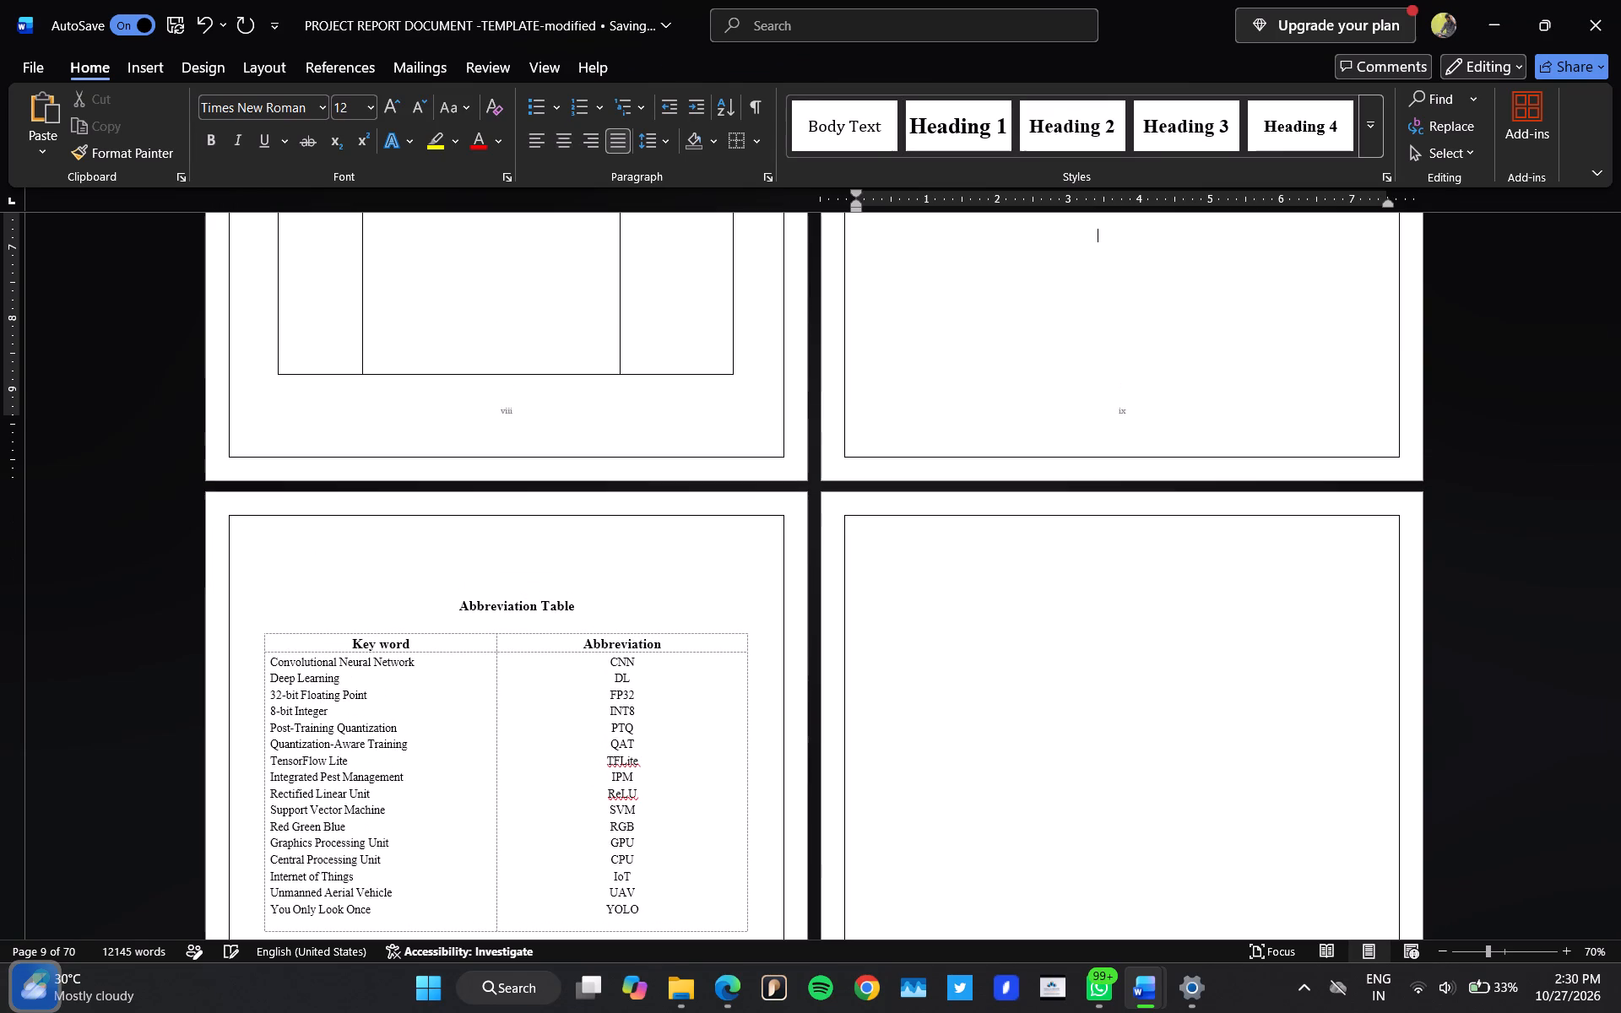
Remove one more blank line before the Abbreviation Table, at the end of page ix, and check the table's page.
{"action": "scroll", "coordinate": [461, 508], "scroll_direction": "down", "scroll_amount": 1}
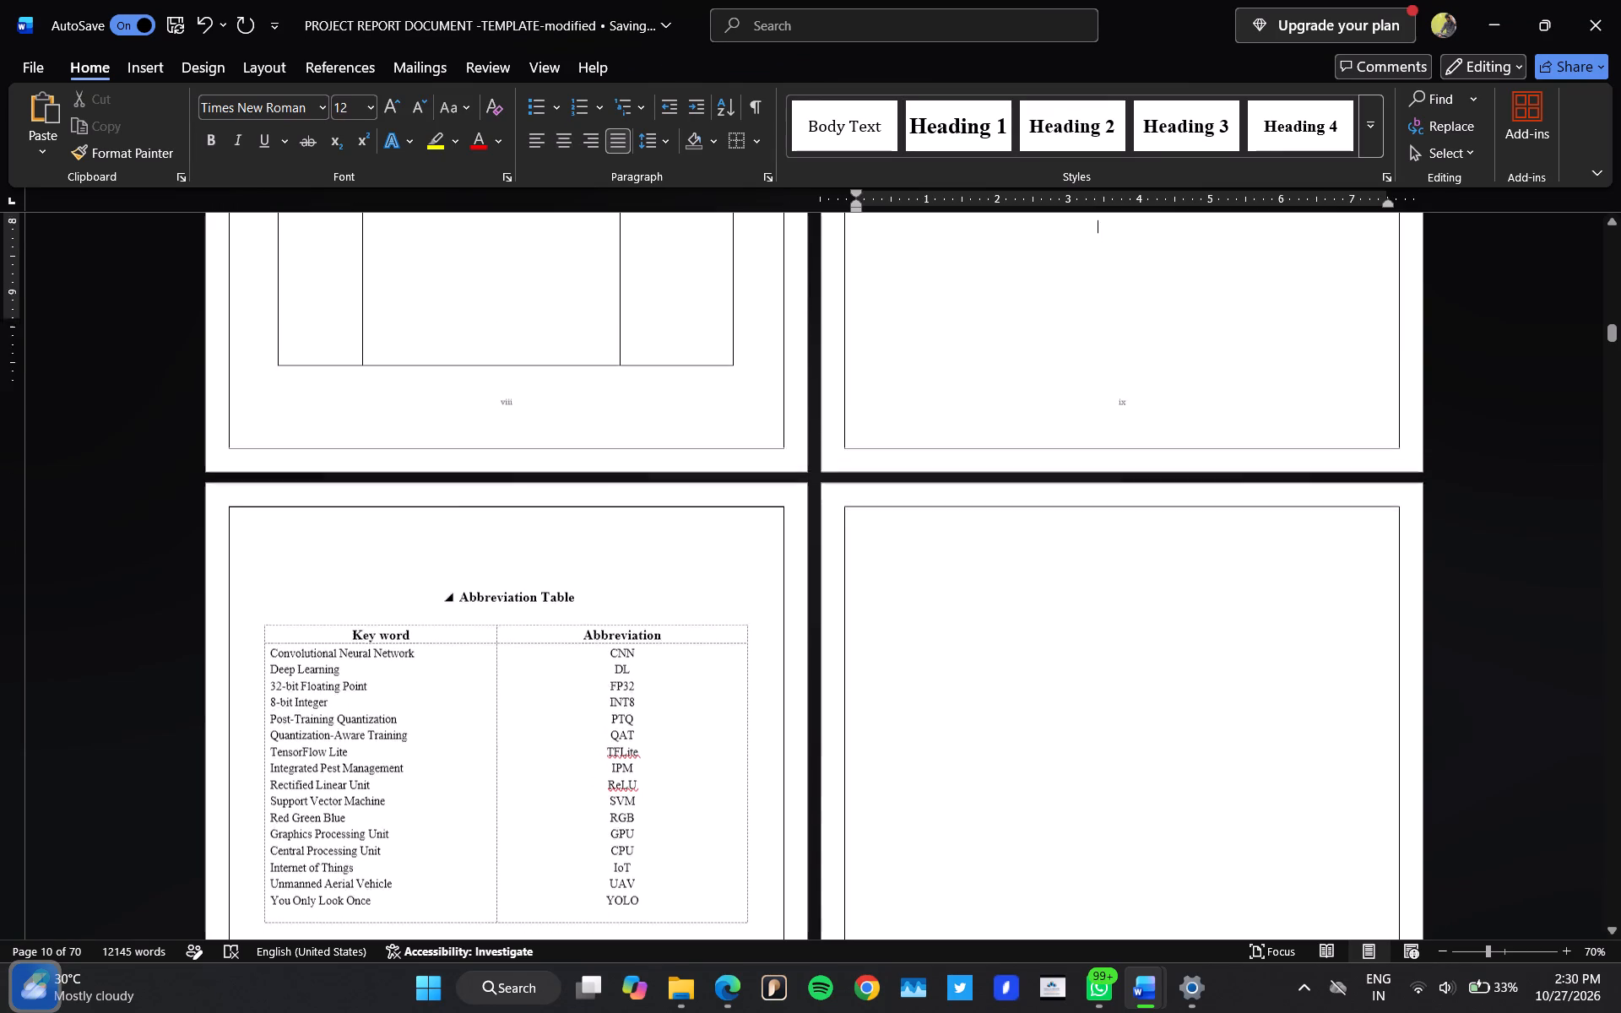
{"action": "scroll", "coordinate": [461, 508], "scroll_direction": "down", "scroll_amount": 1}
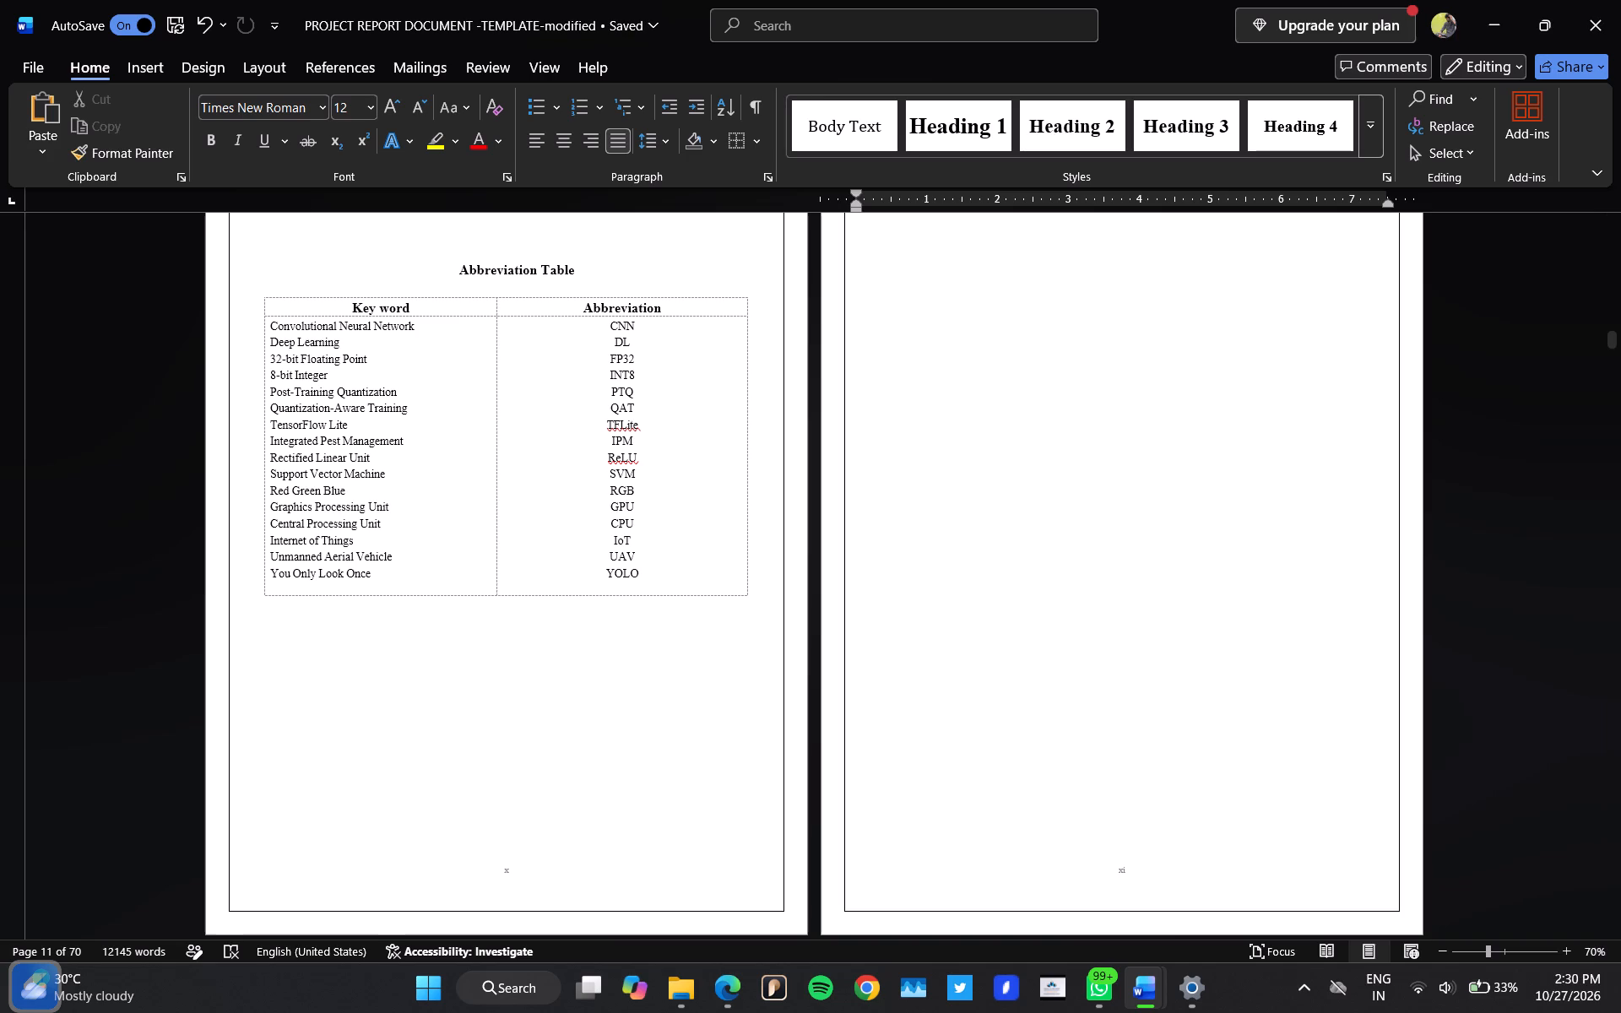
{"action": "scroll", "coordinate": [459, 569], "scroll_direction": "up", "scroll_amount": 1}
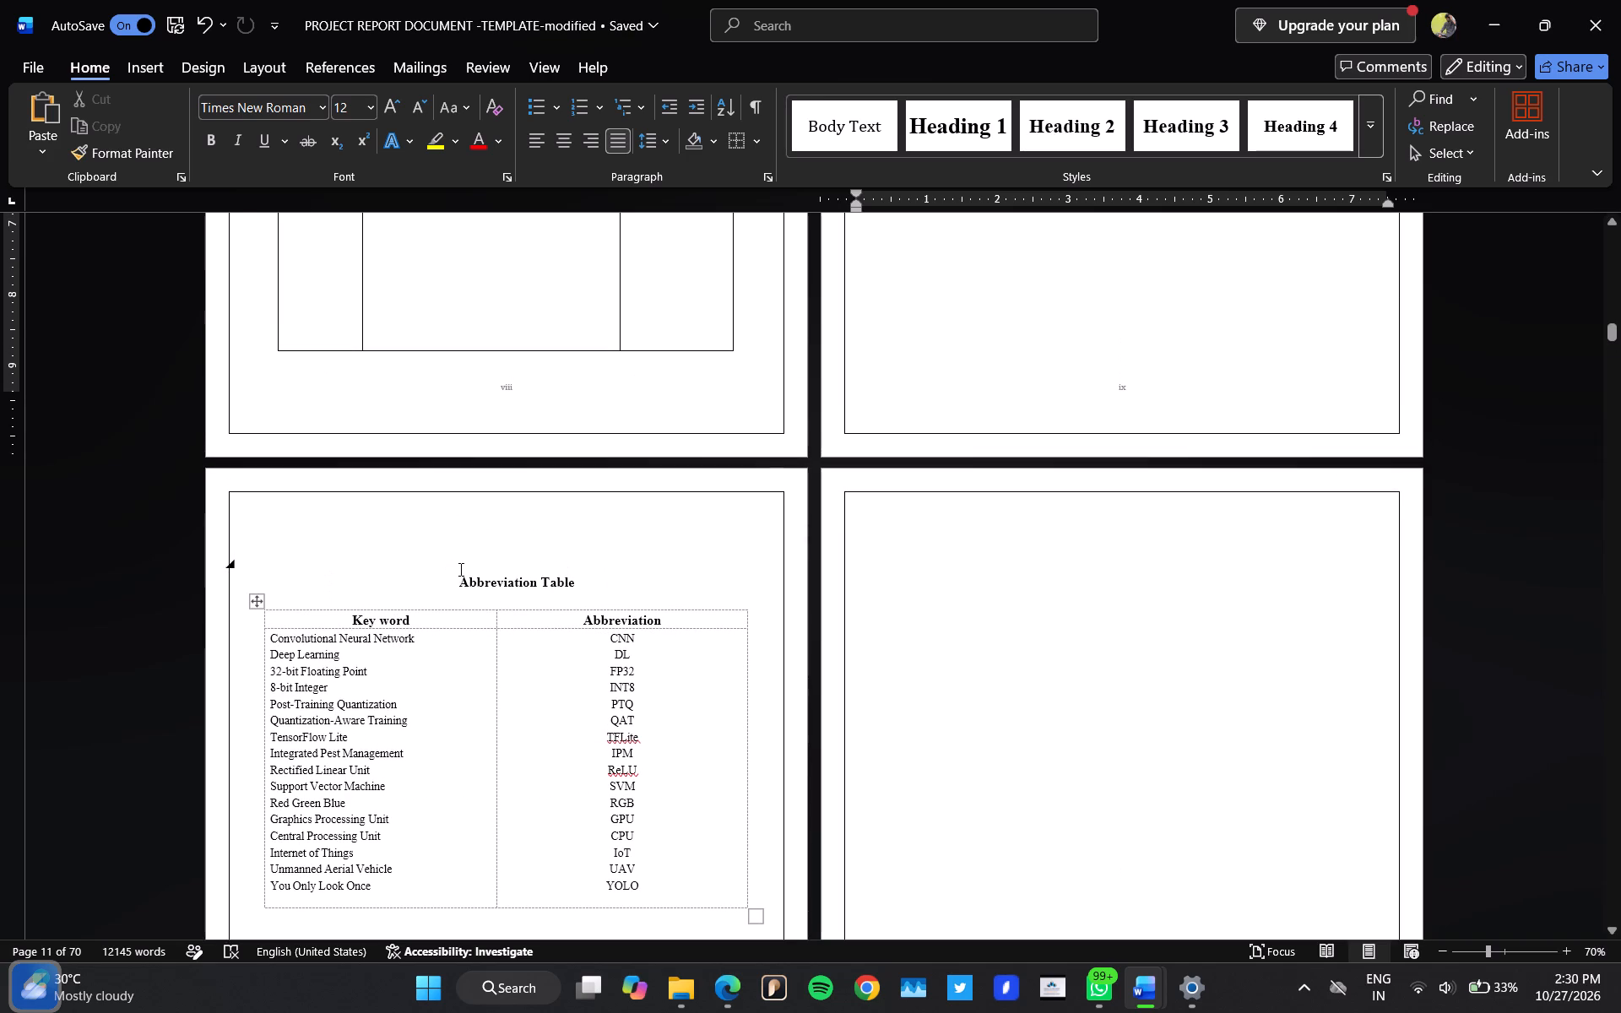
{"action": "left_click", "coordinate": [412, 539]}
{"action": "key", "text": "BackSpace"}
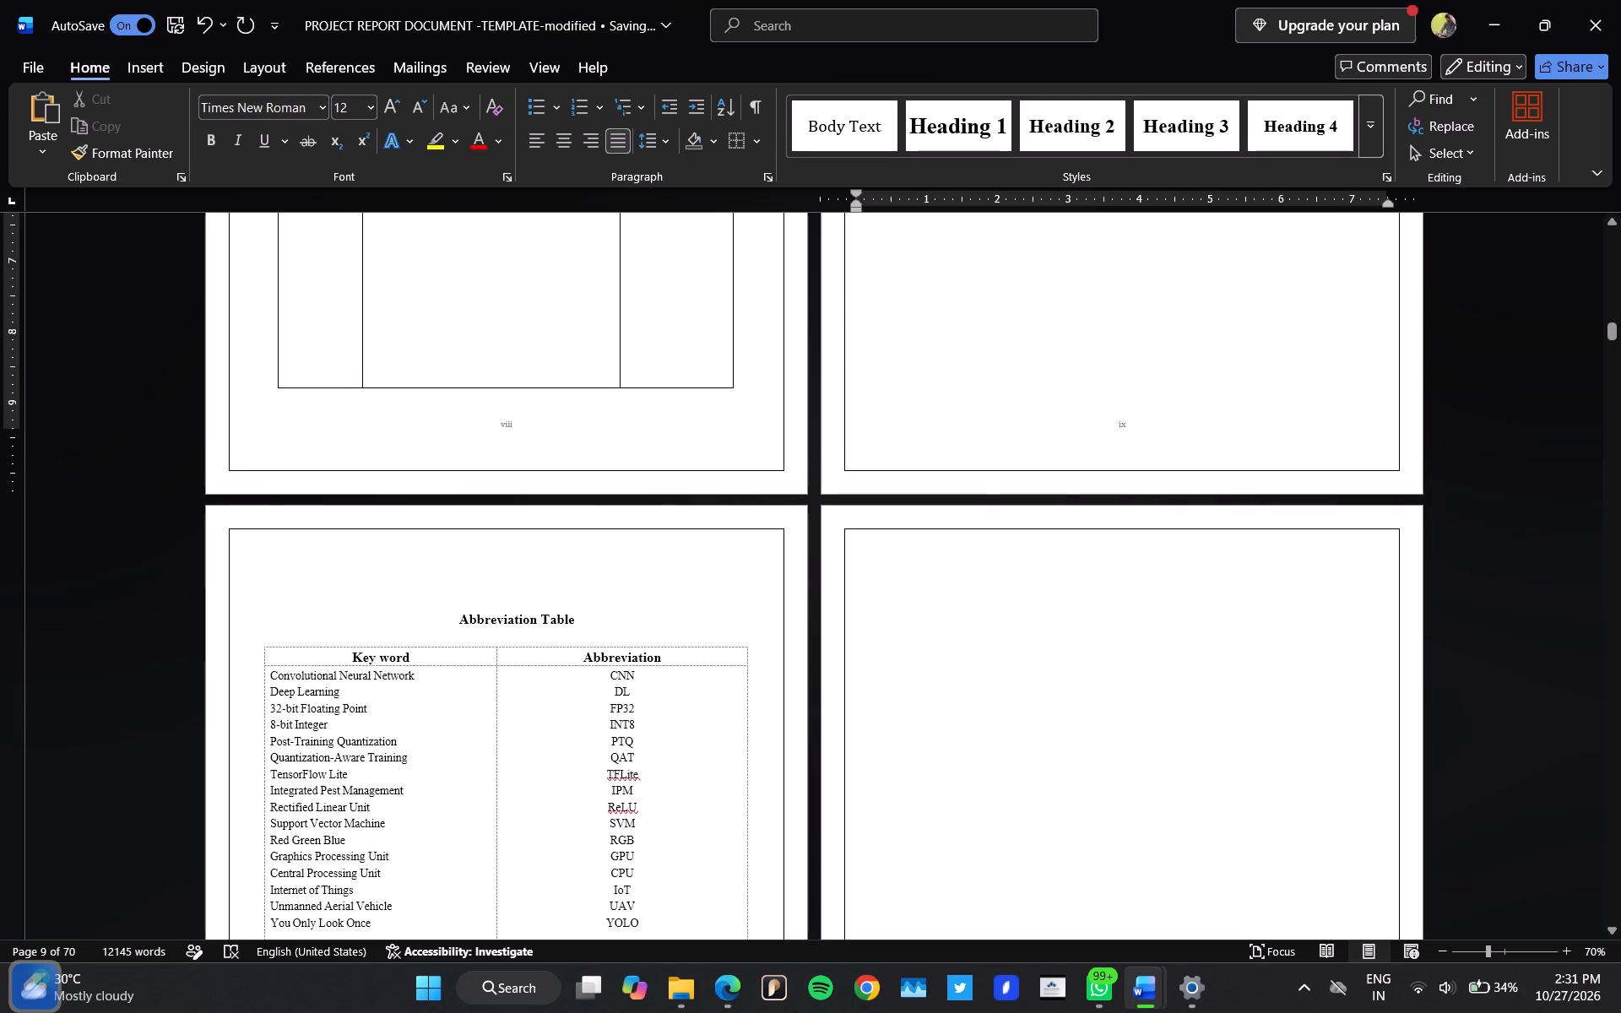
{"action": "scroll", "coordinate": [453, 664], "scroll_direction": "down", "scroll_amount": 1}
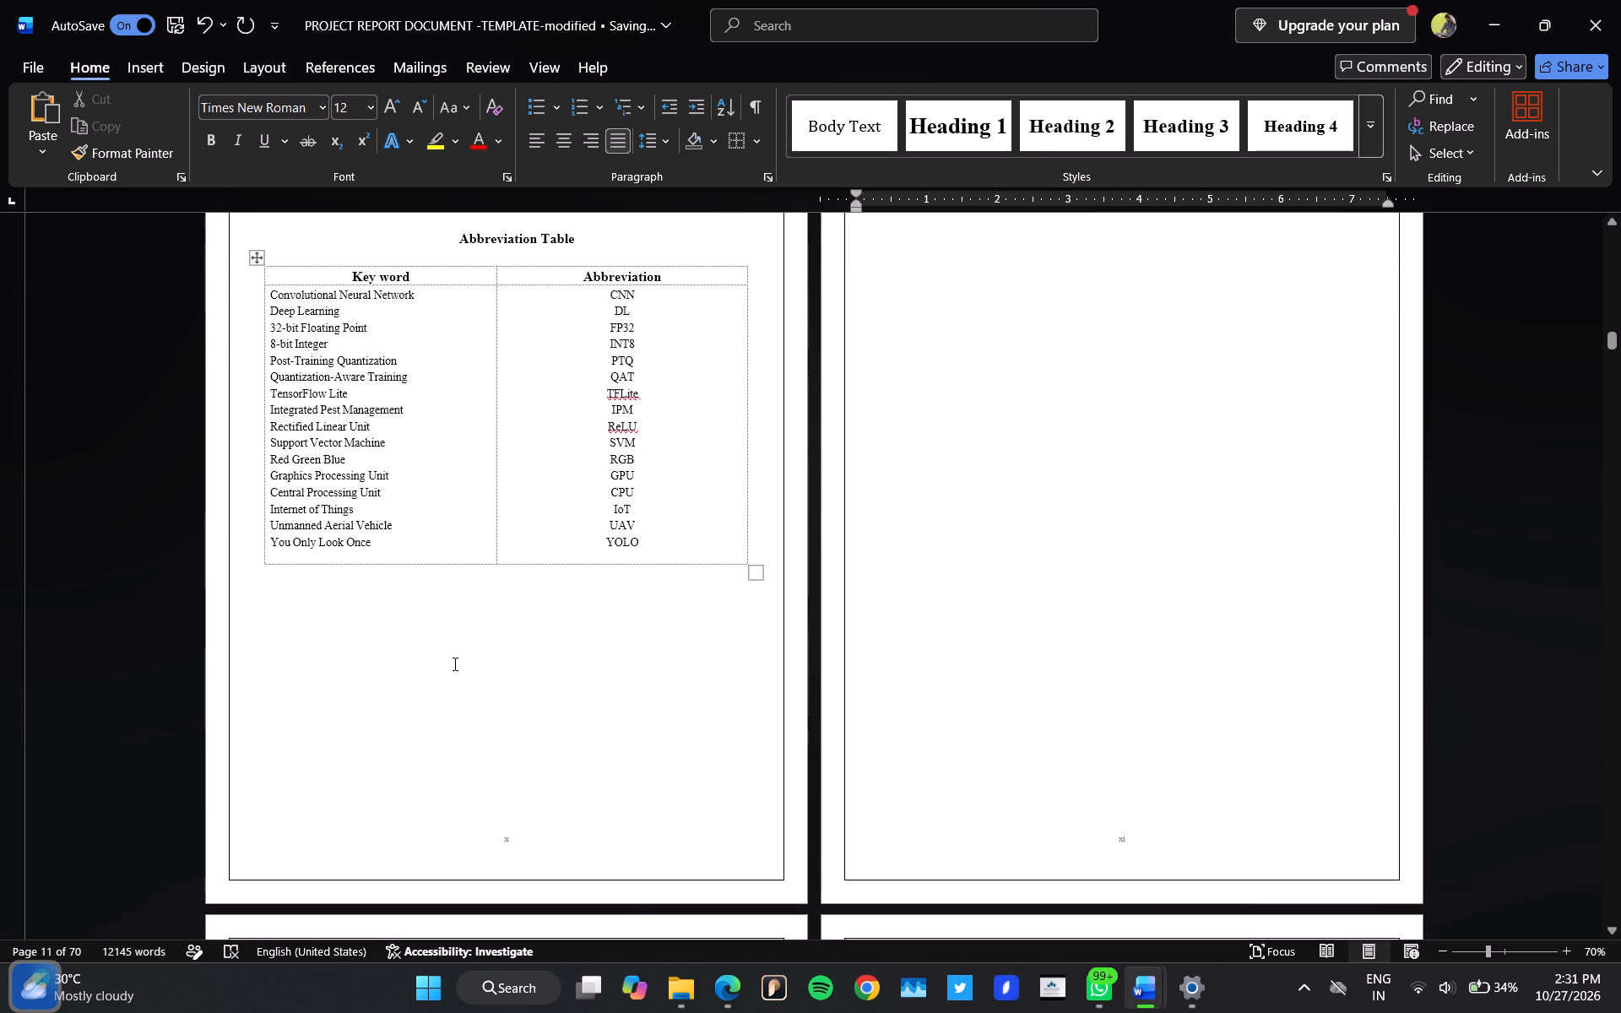